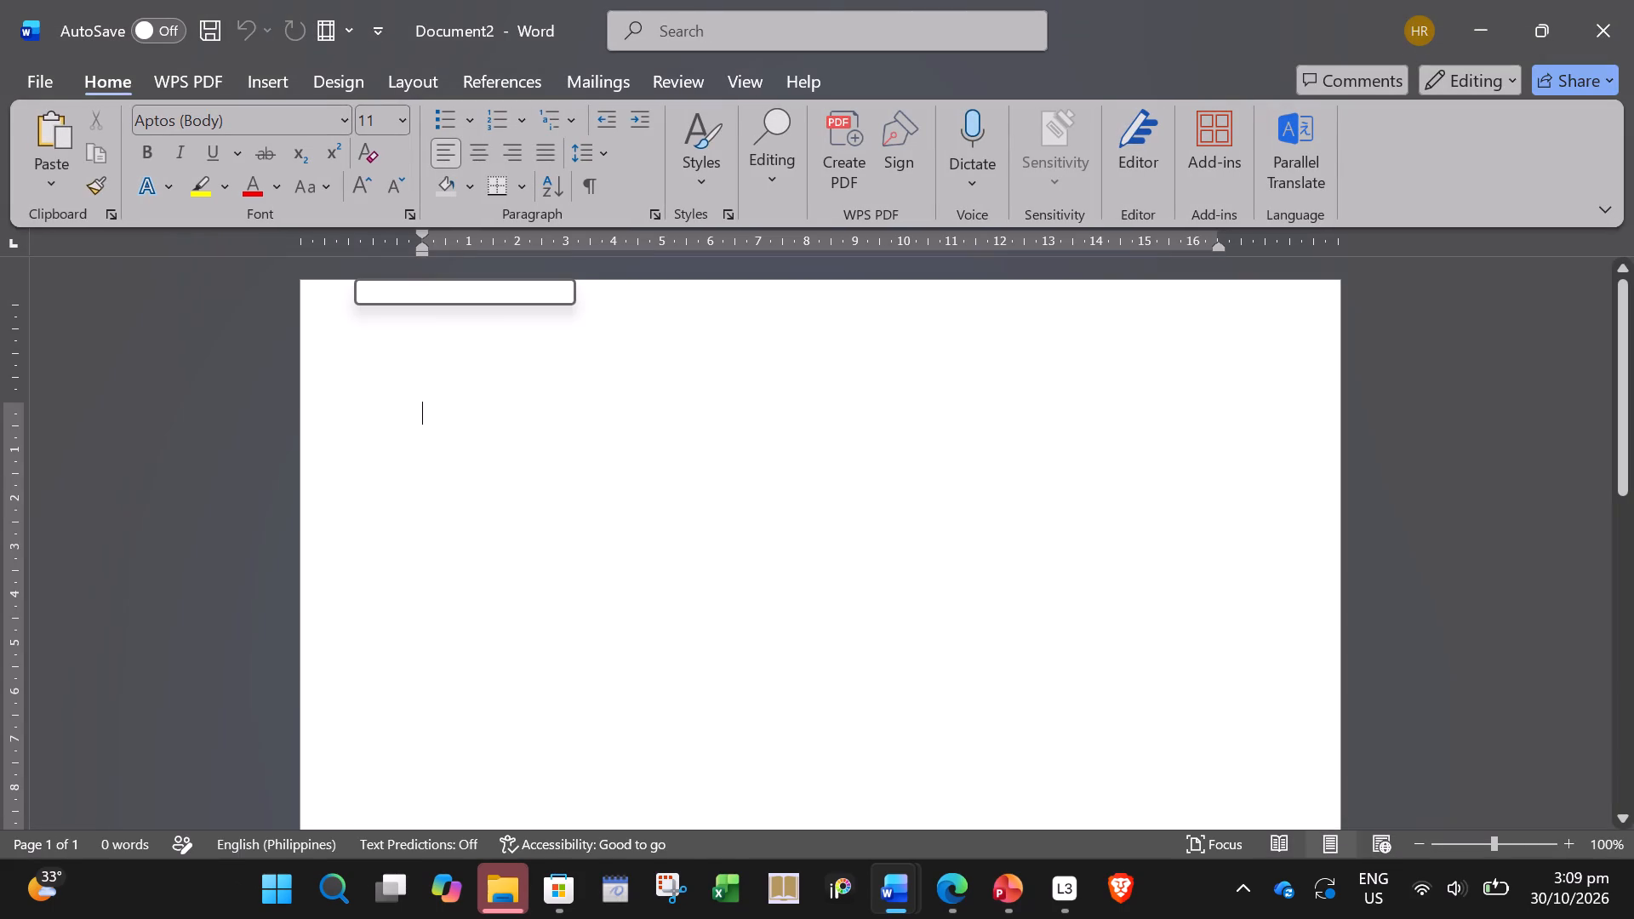
key("ctrl+v")
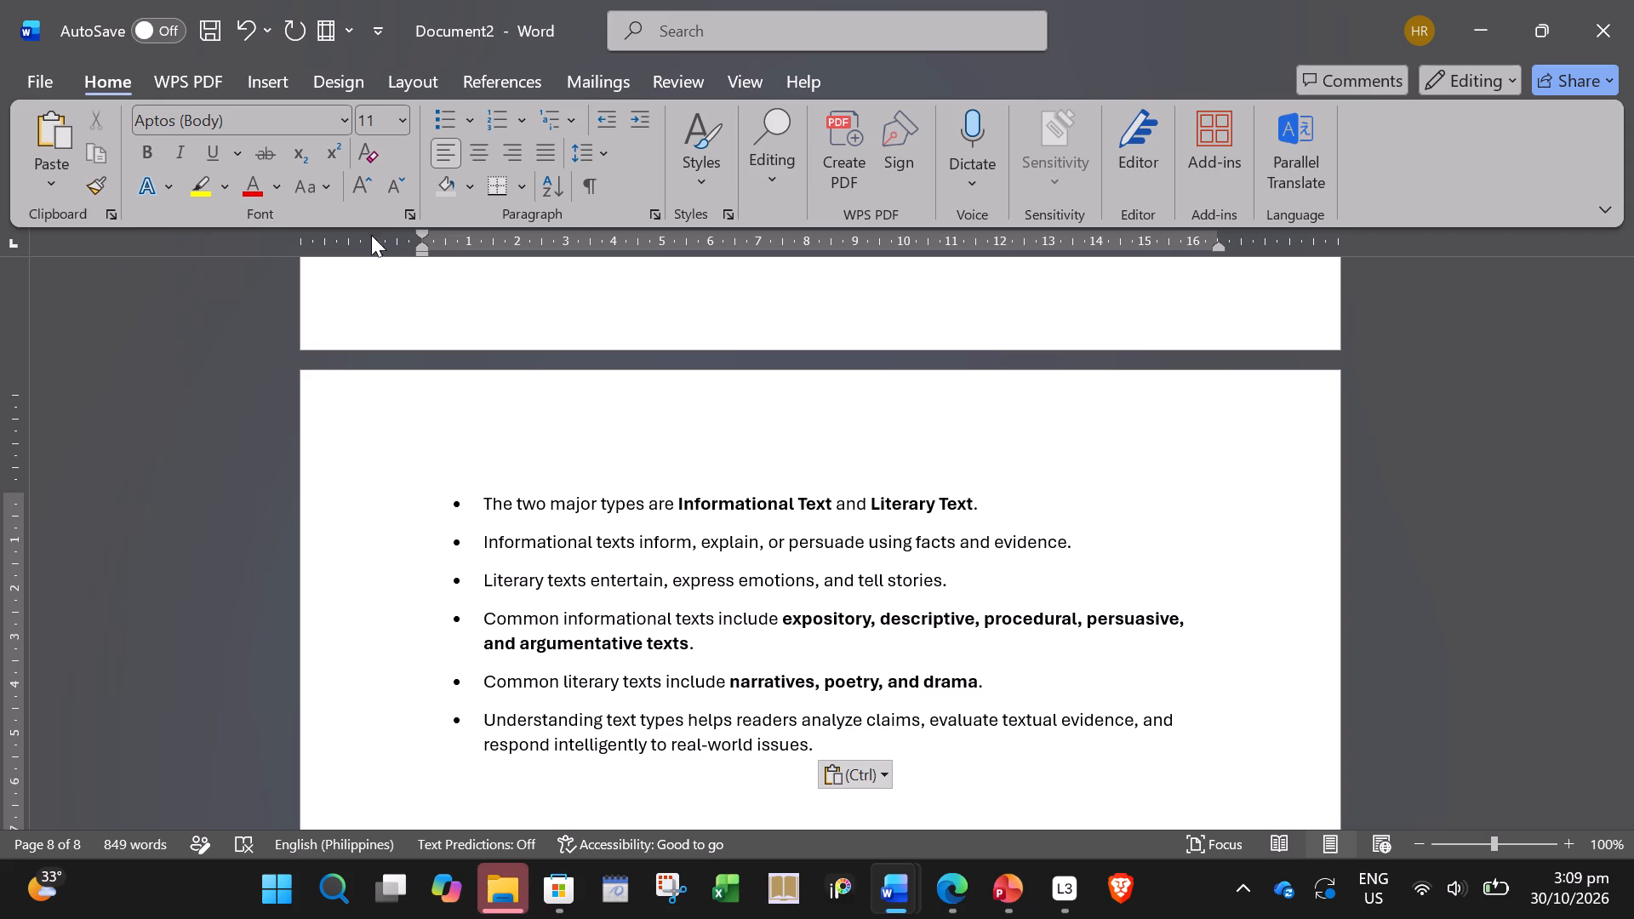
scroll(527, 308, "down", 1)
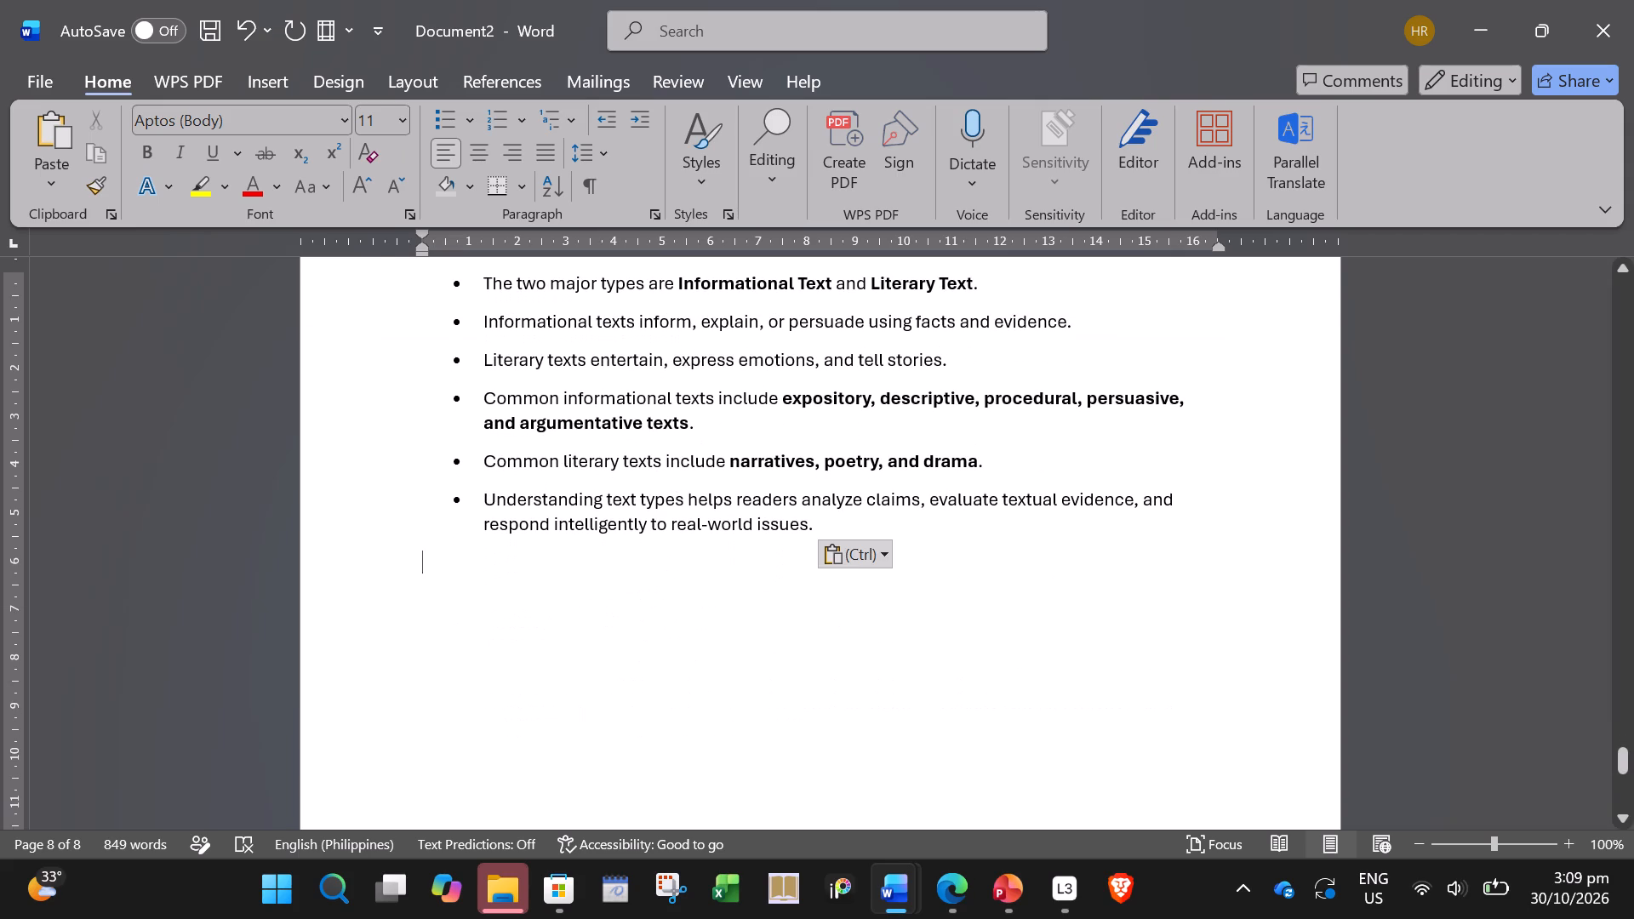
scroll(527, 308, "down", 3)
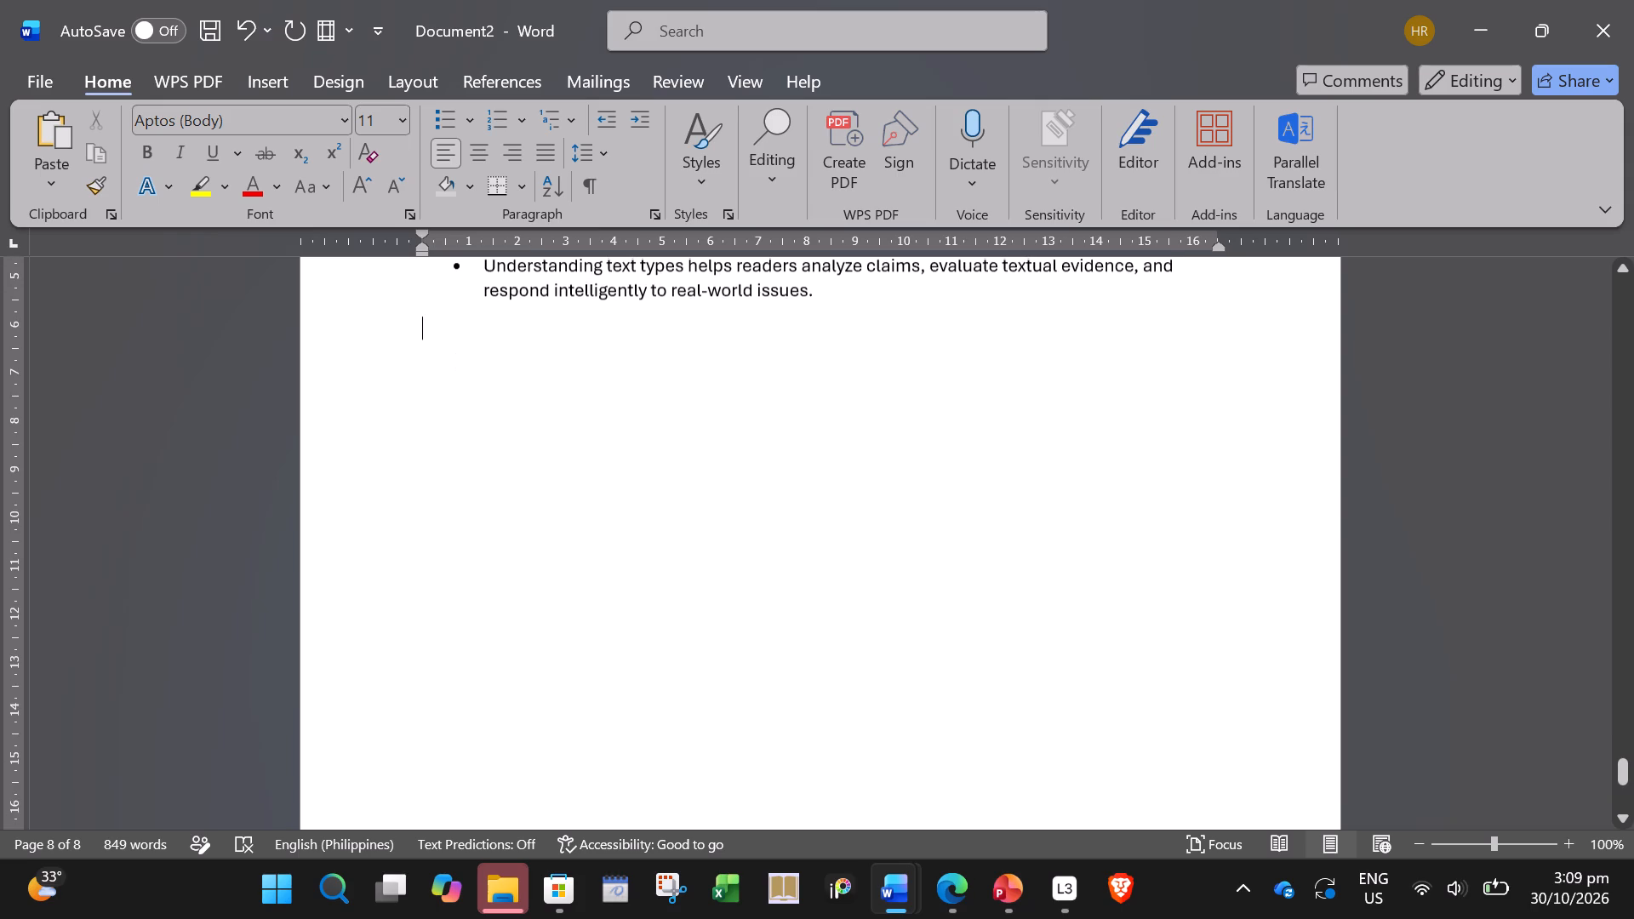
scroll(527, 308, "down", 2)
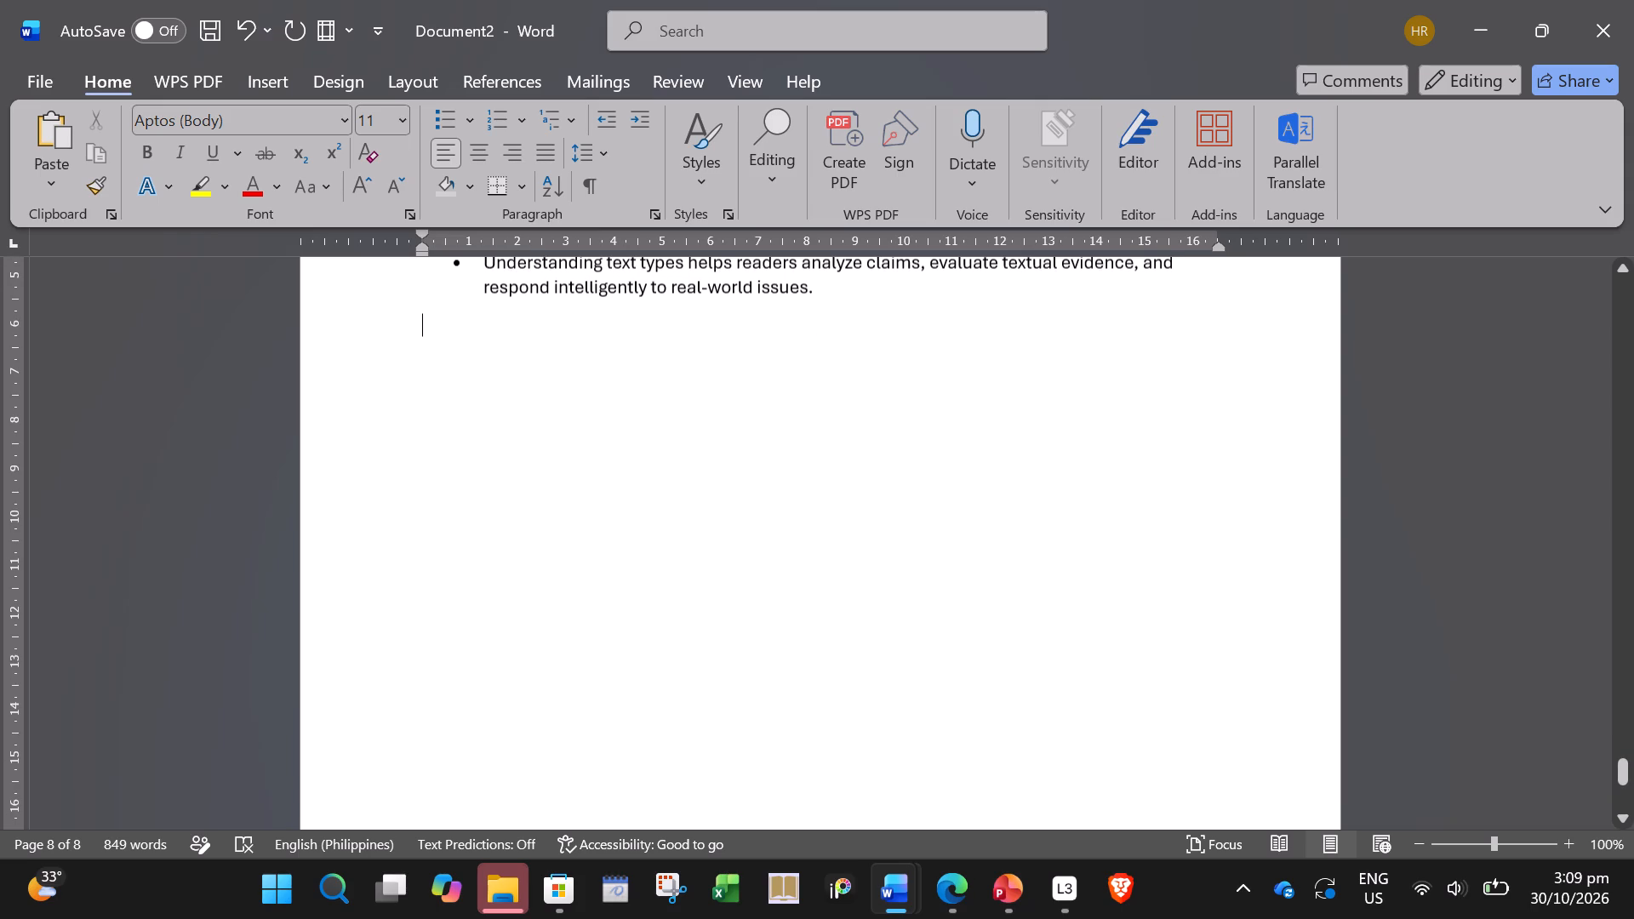
Centre the "Types of Text" title at the beginning of the document.
scroll(527, 308, "down", 1)
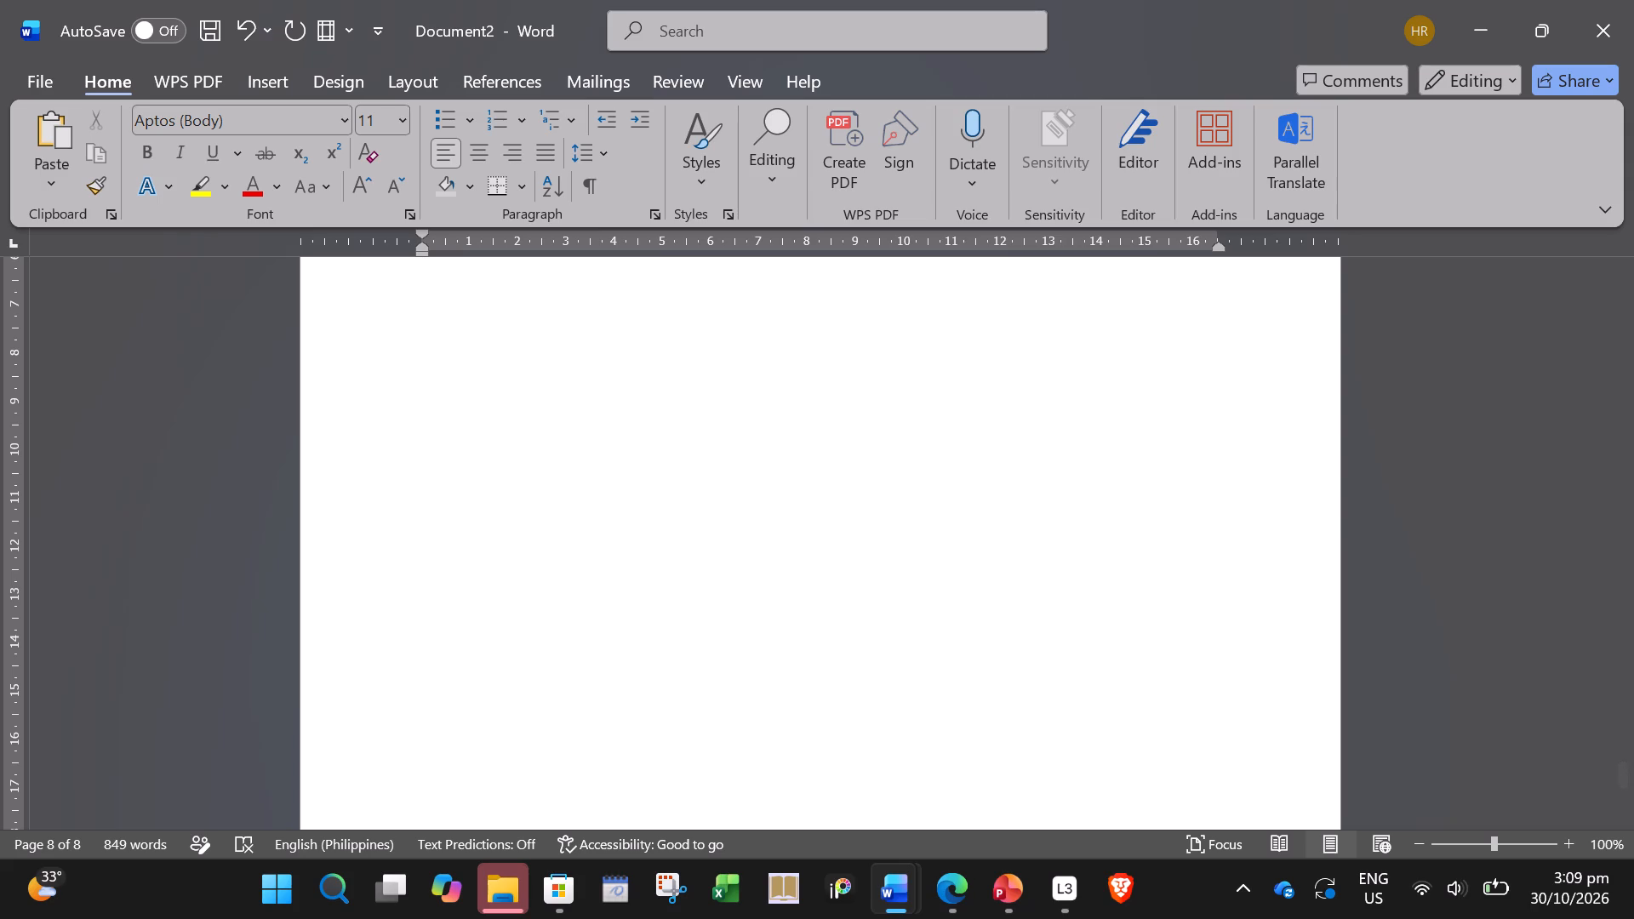
scroll(527, 308, "down", 1)
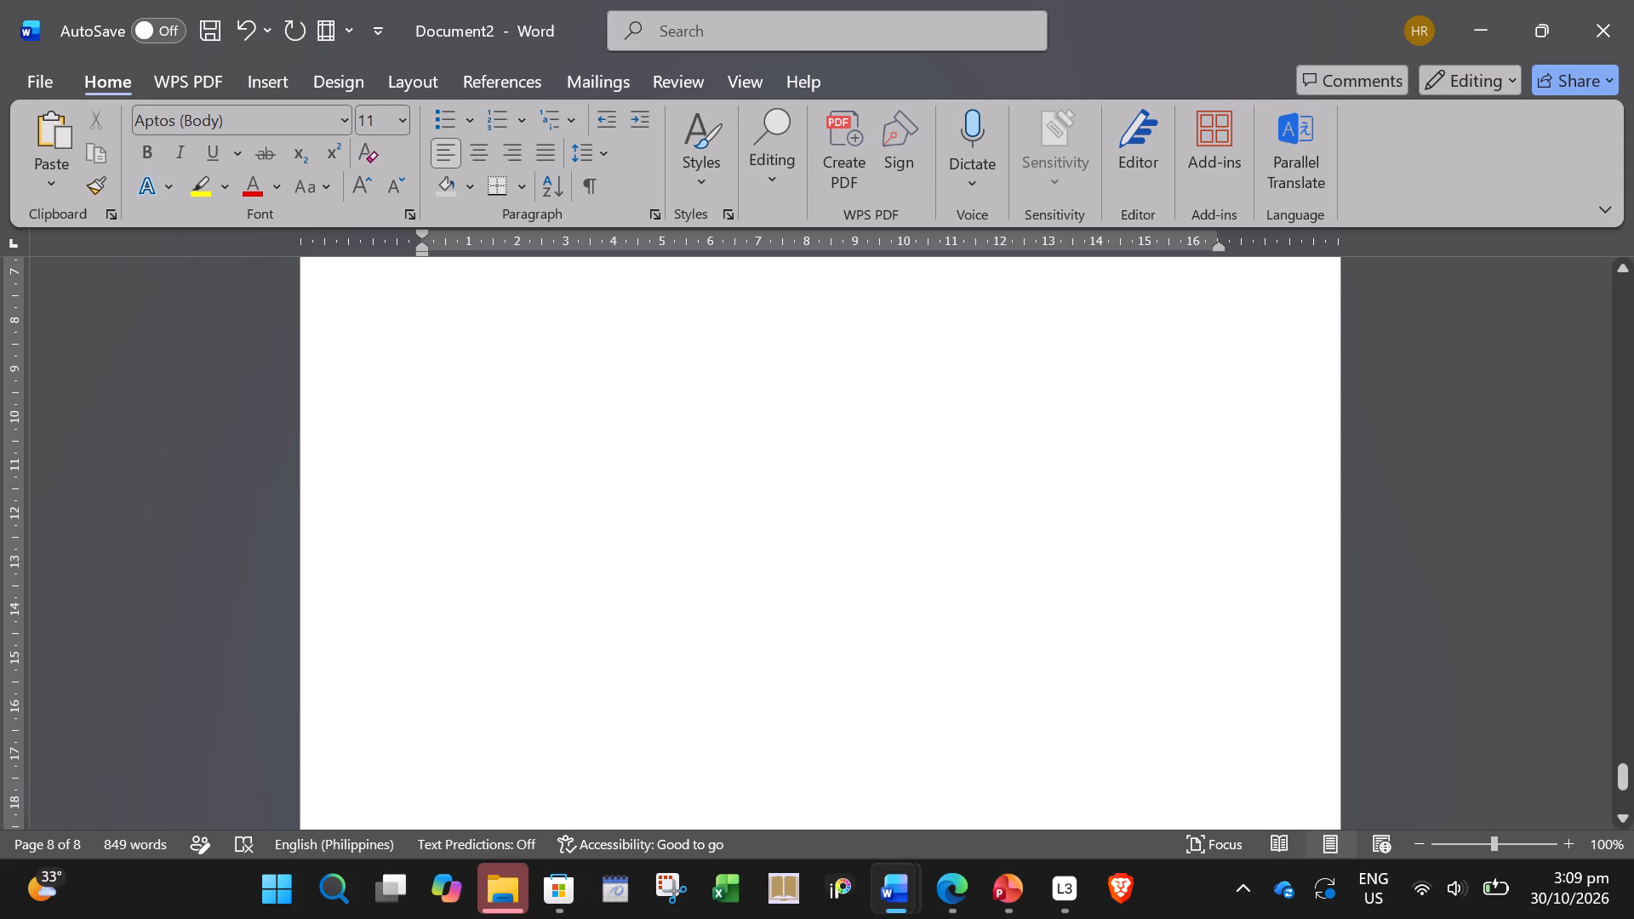
scroll(527, 308, "up", 1)
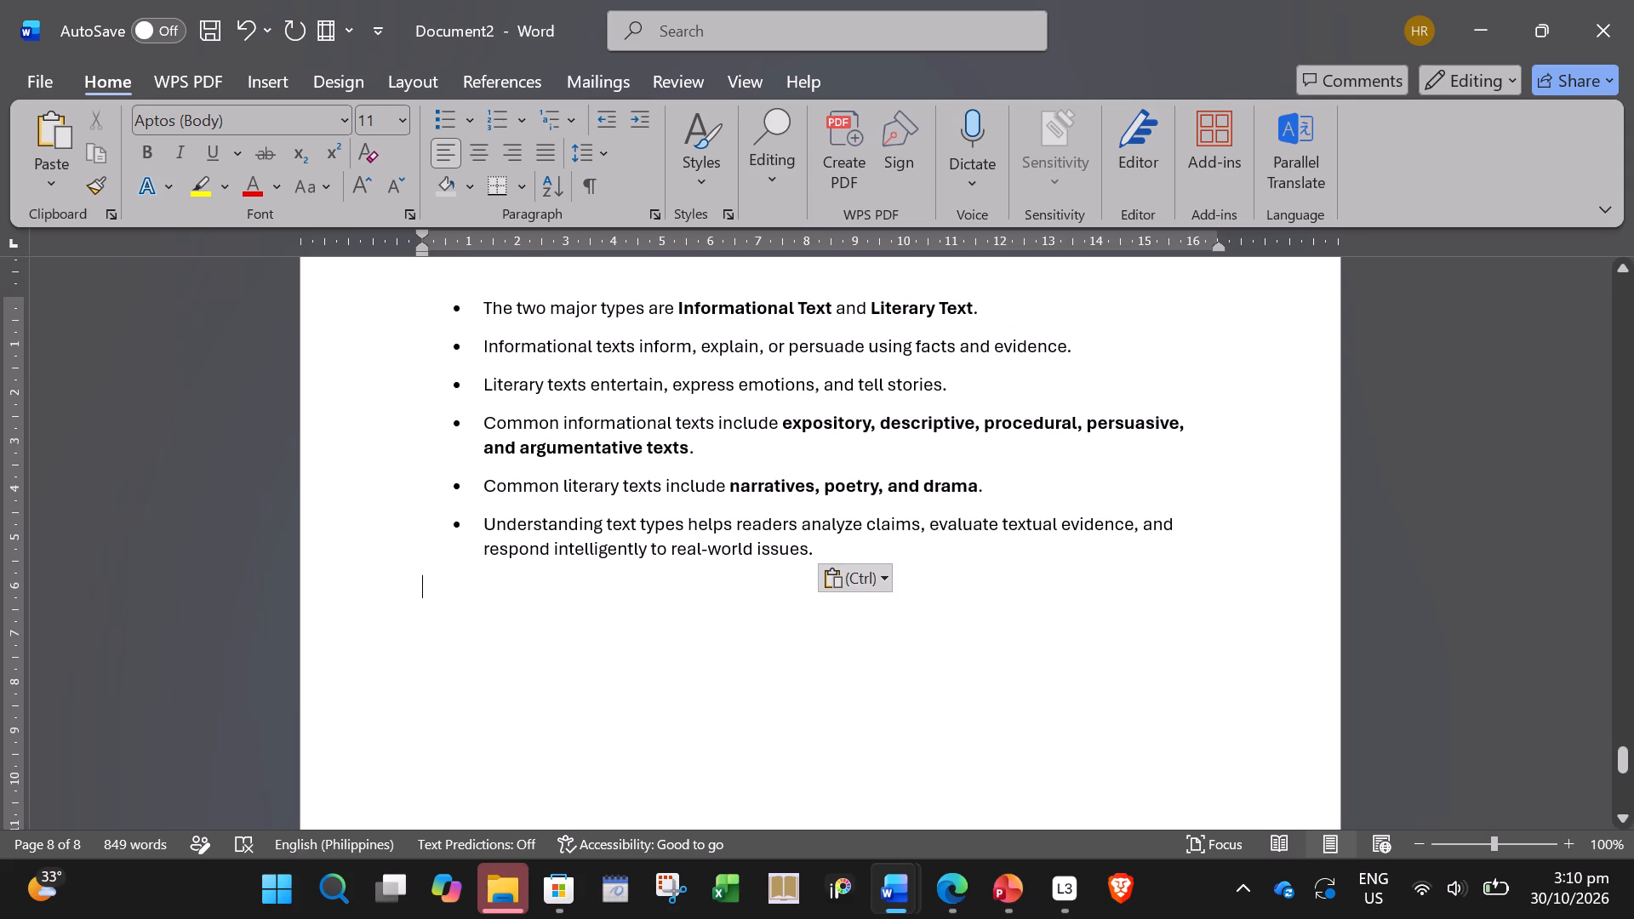
scroll(527, 308, "up", 1)
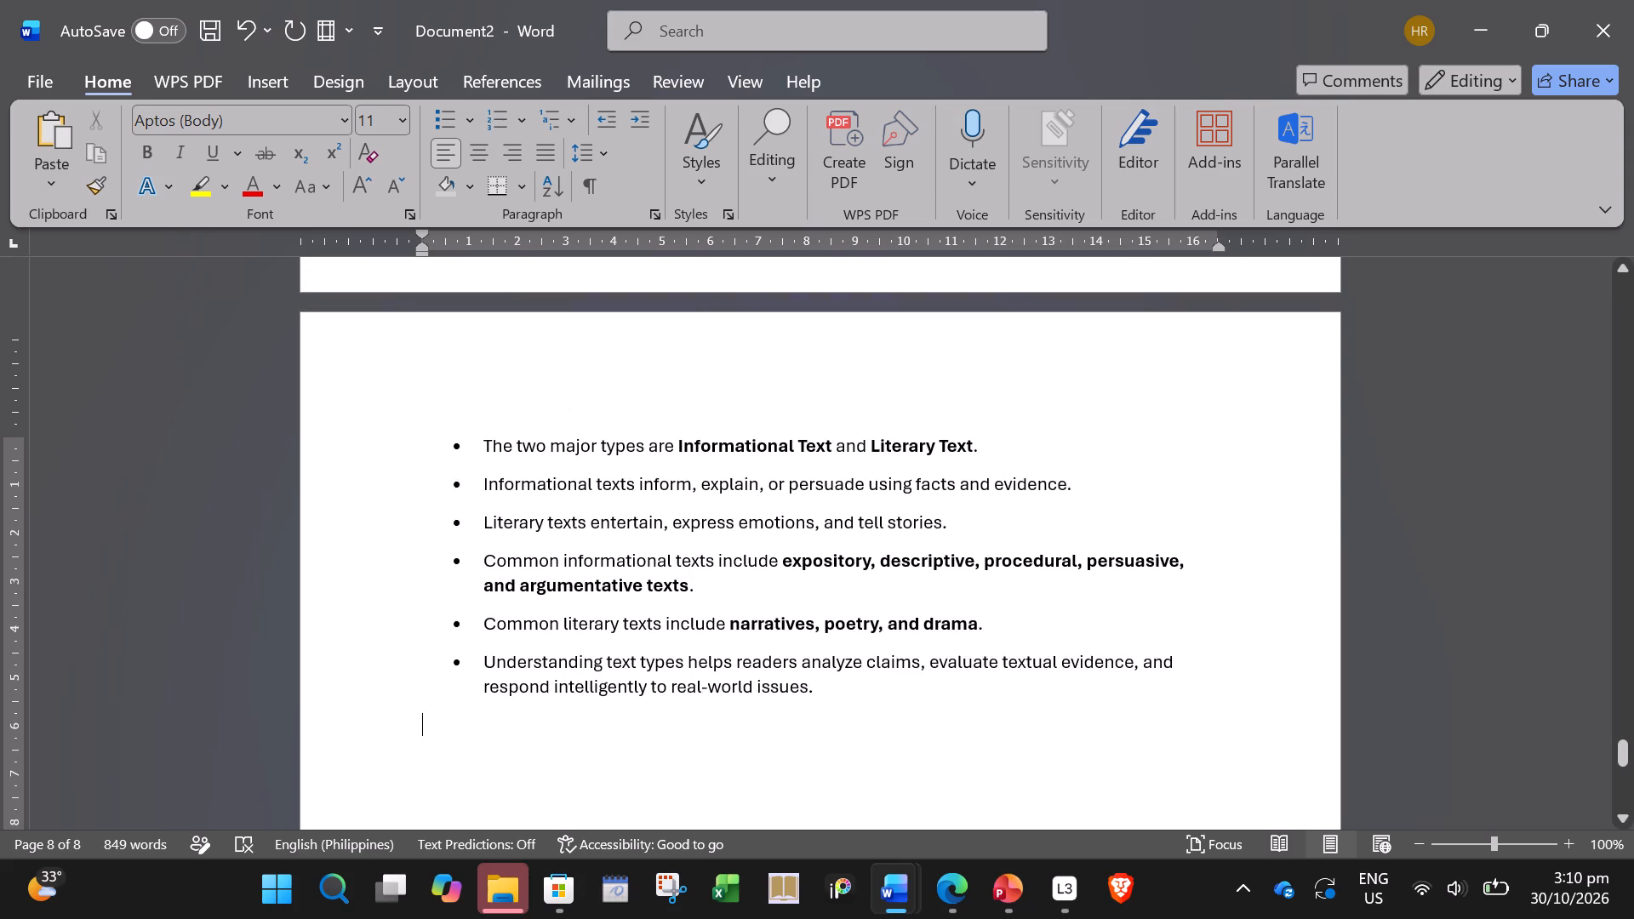
scroll(527, 308, "up", 1)
scroll(671, 506, "up", 5)
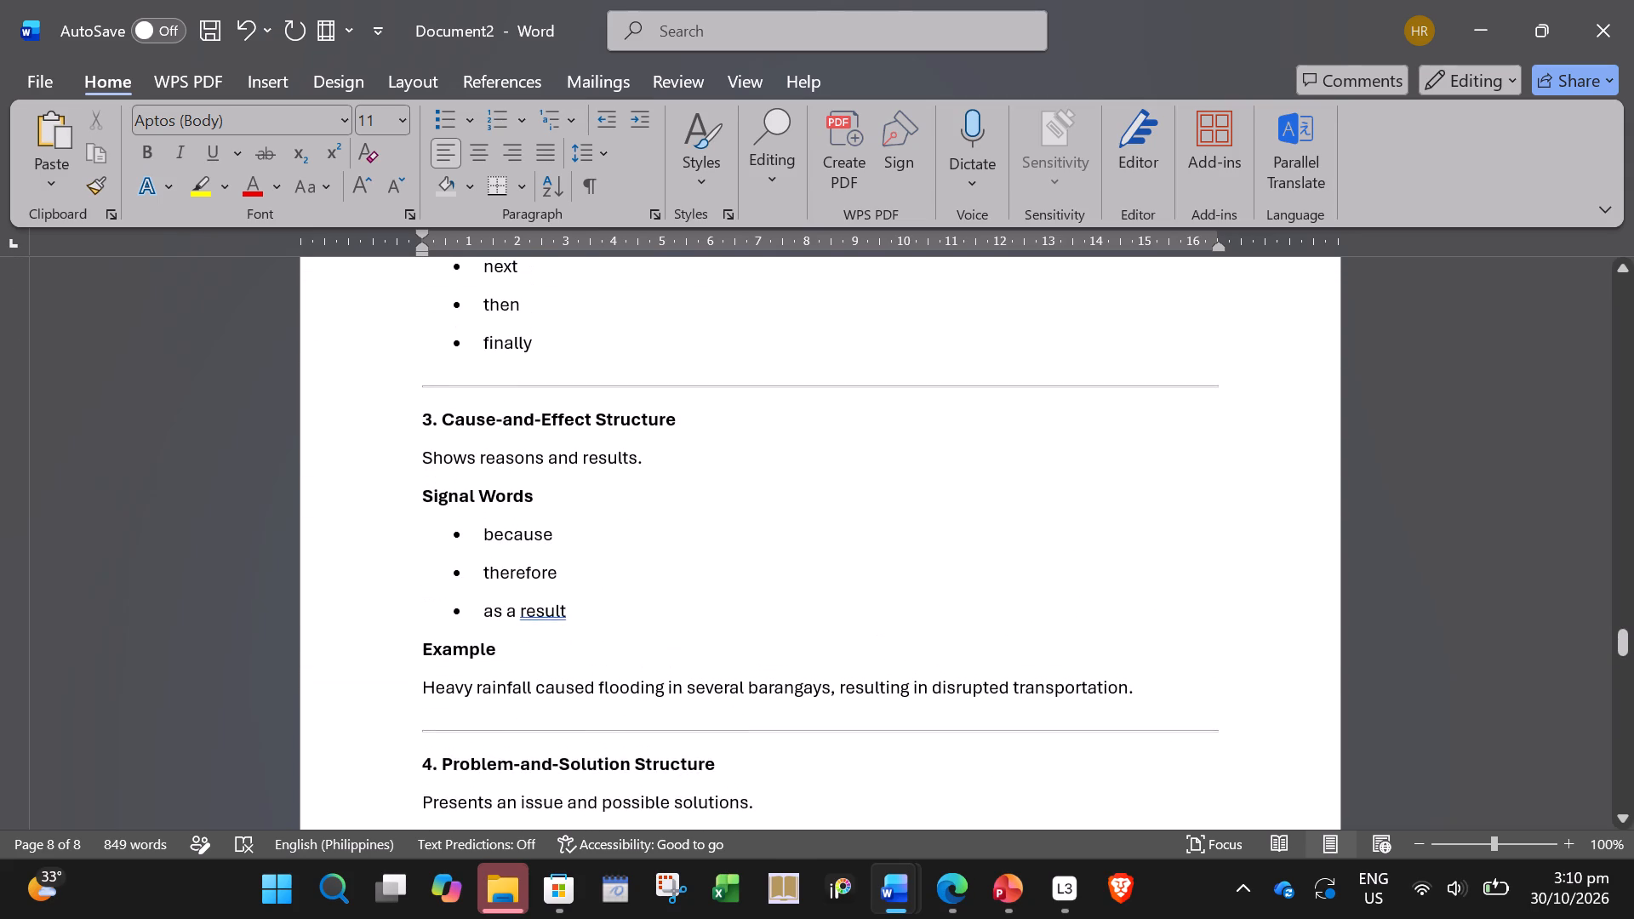
scroll(653, 458, "up", 13)
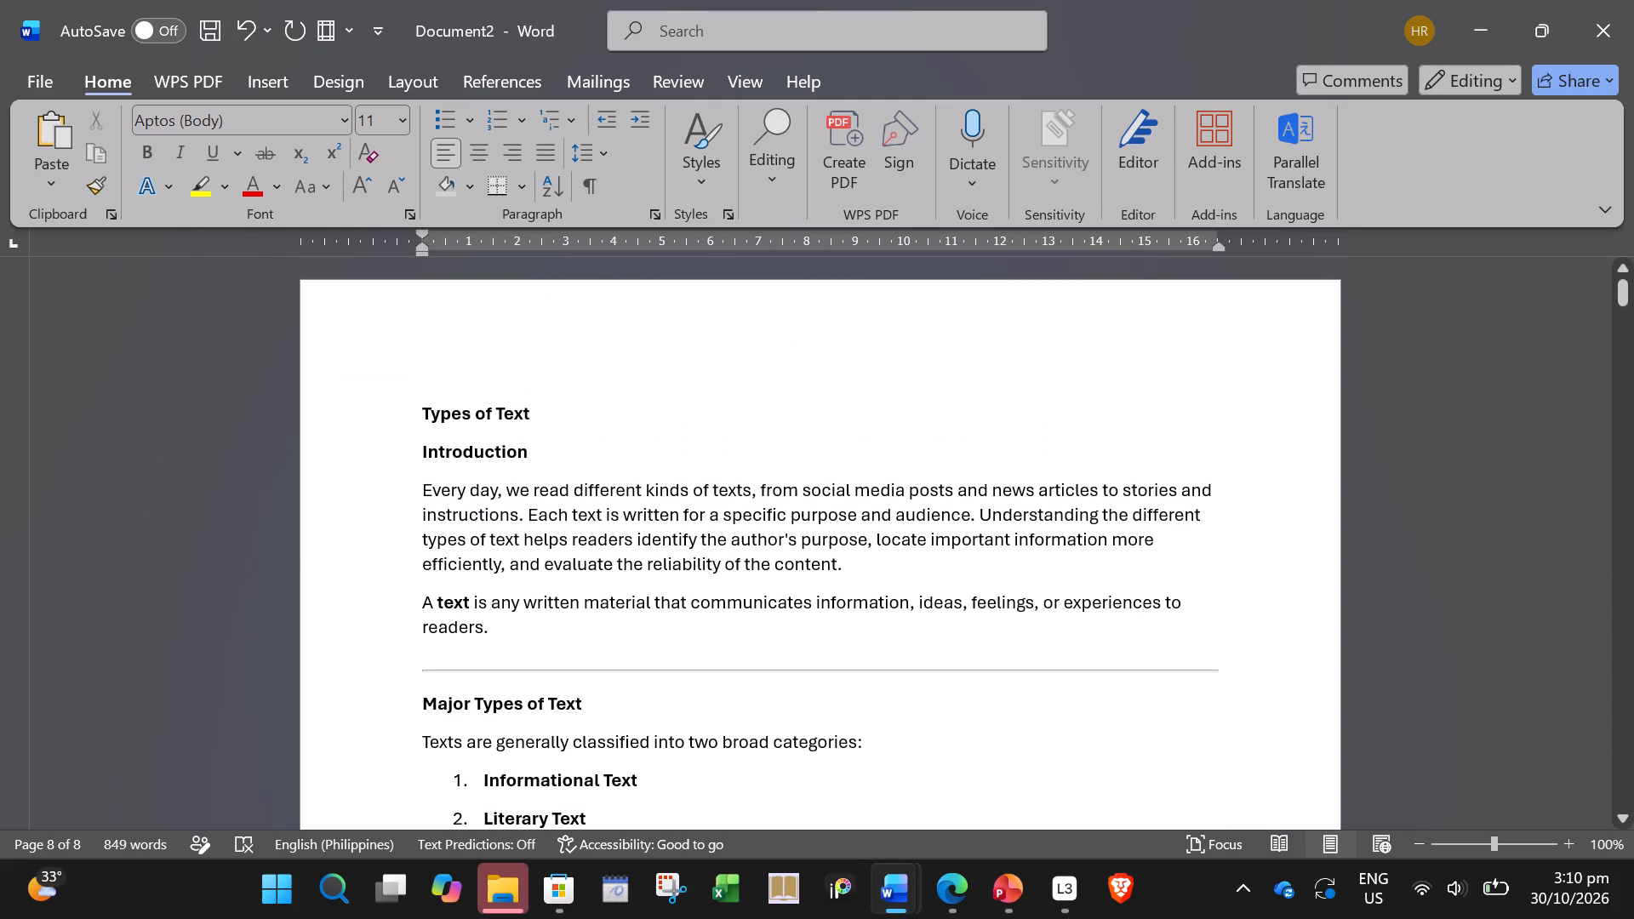
left_click_drag(536, 410, 352, 383)
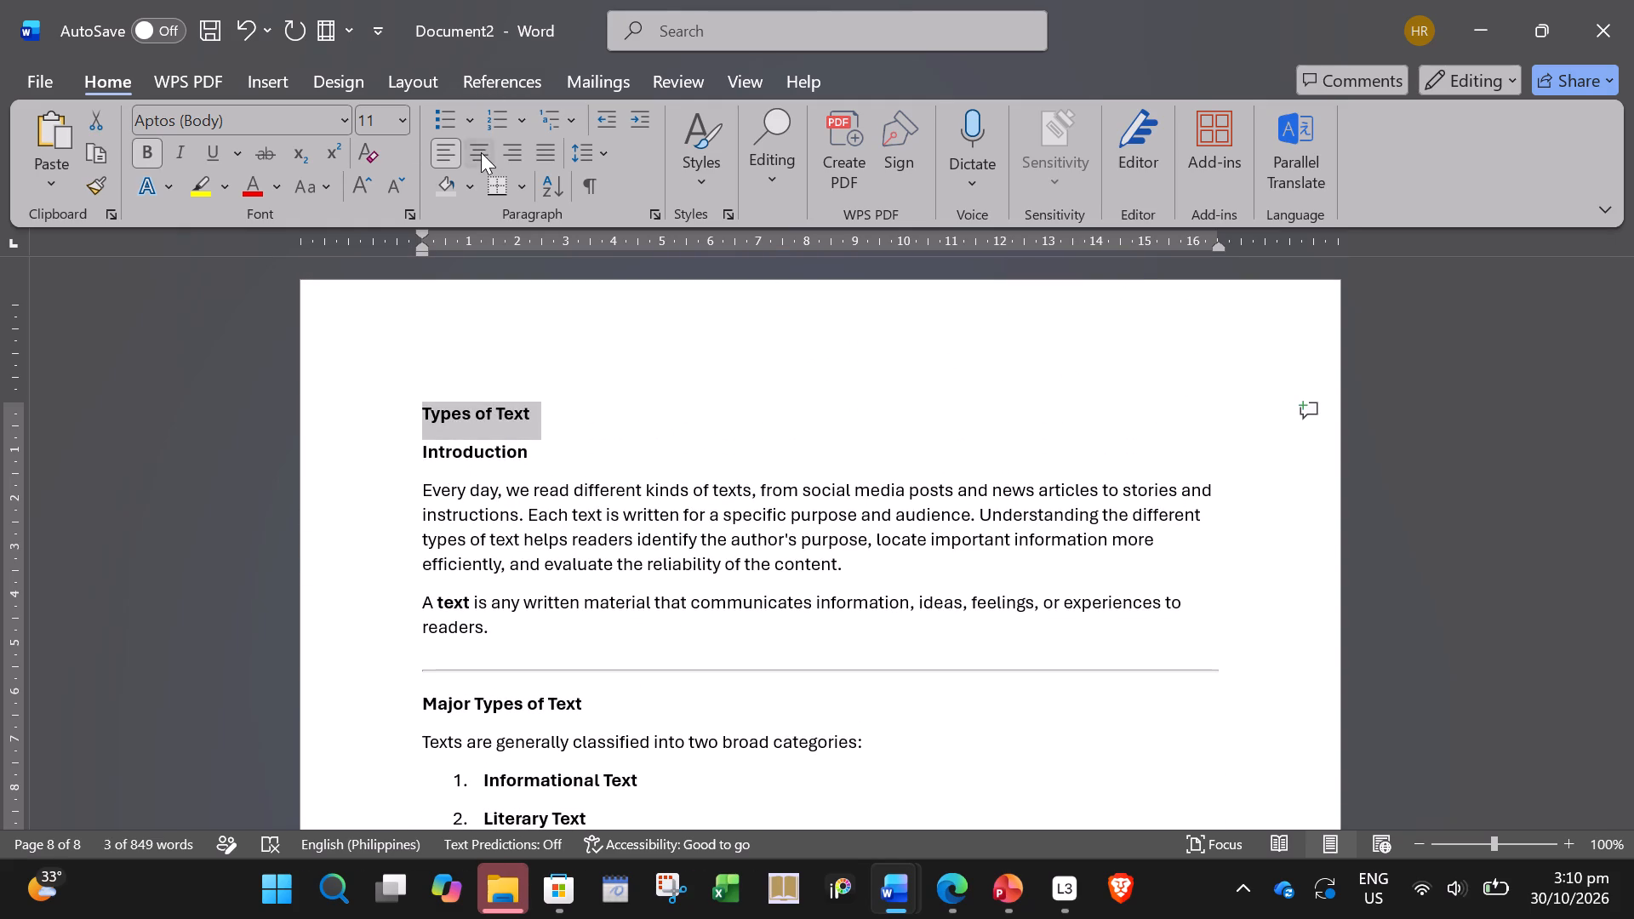
left_click(481, 152)
Delete the divider lines and their empty paragraphs above the "Major Types of Text" and "I. Informational Text" headings.
left_click(703, 666)
key("BackSpace")
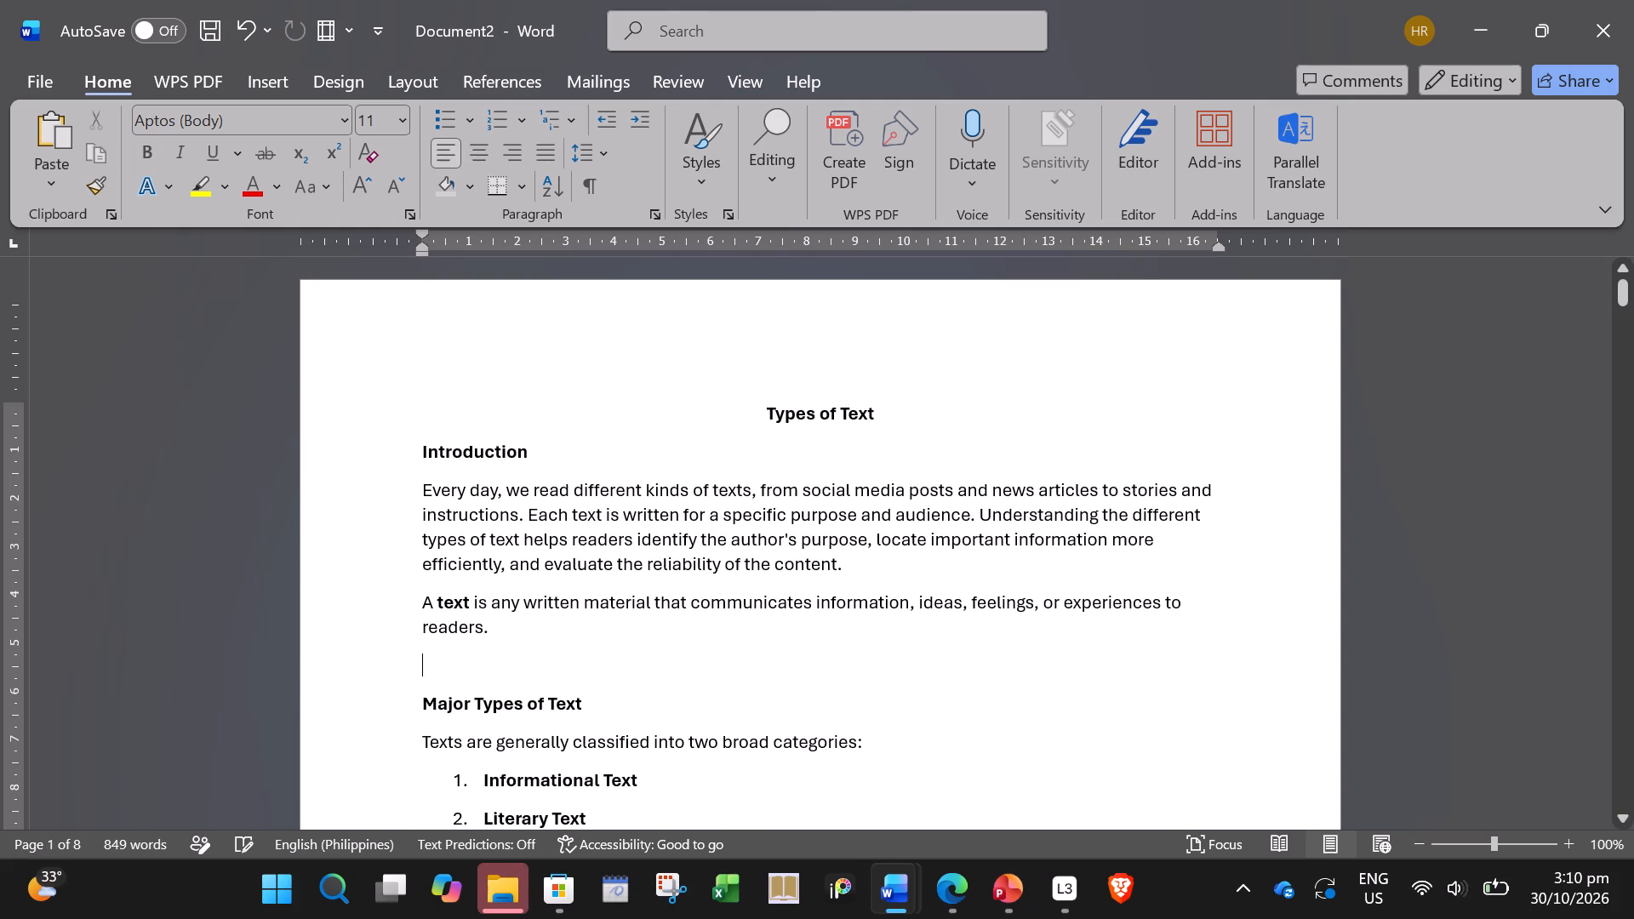
key("BackSpace")
scroll(703, 666, "down", 1)
left_click(786, 572)
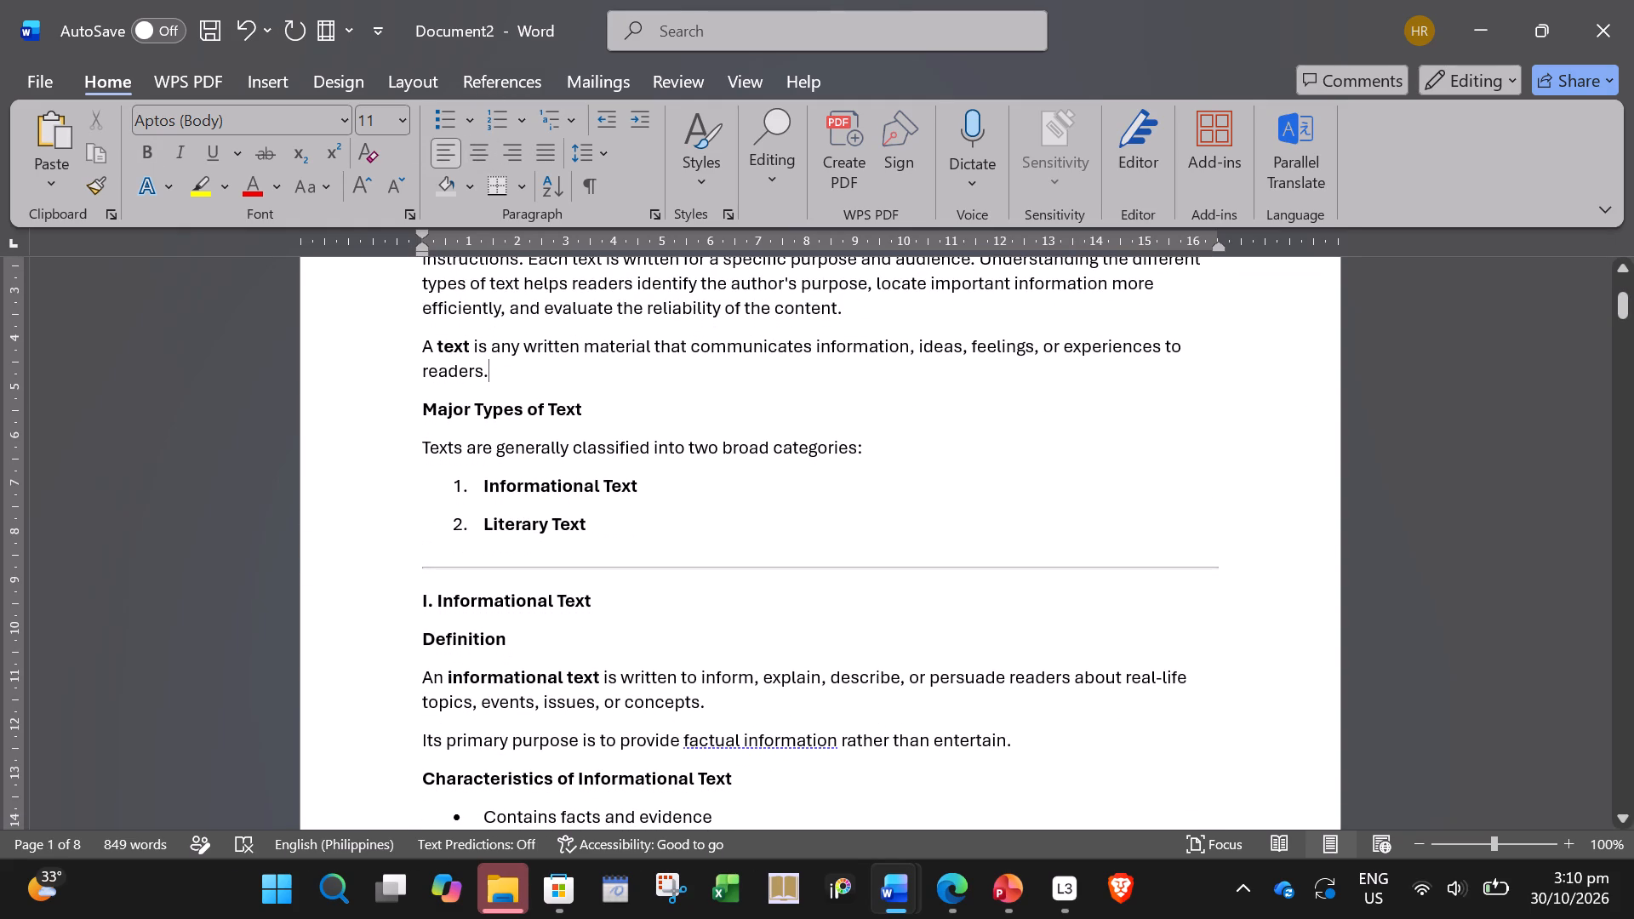
key("BackSpace")
key("BackSpace")
Delete the divider lines and their empty paragraphs above "Common Types of Informational Text" and "2. Descriptive Text".
scroll(786, 572, "down", 1)
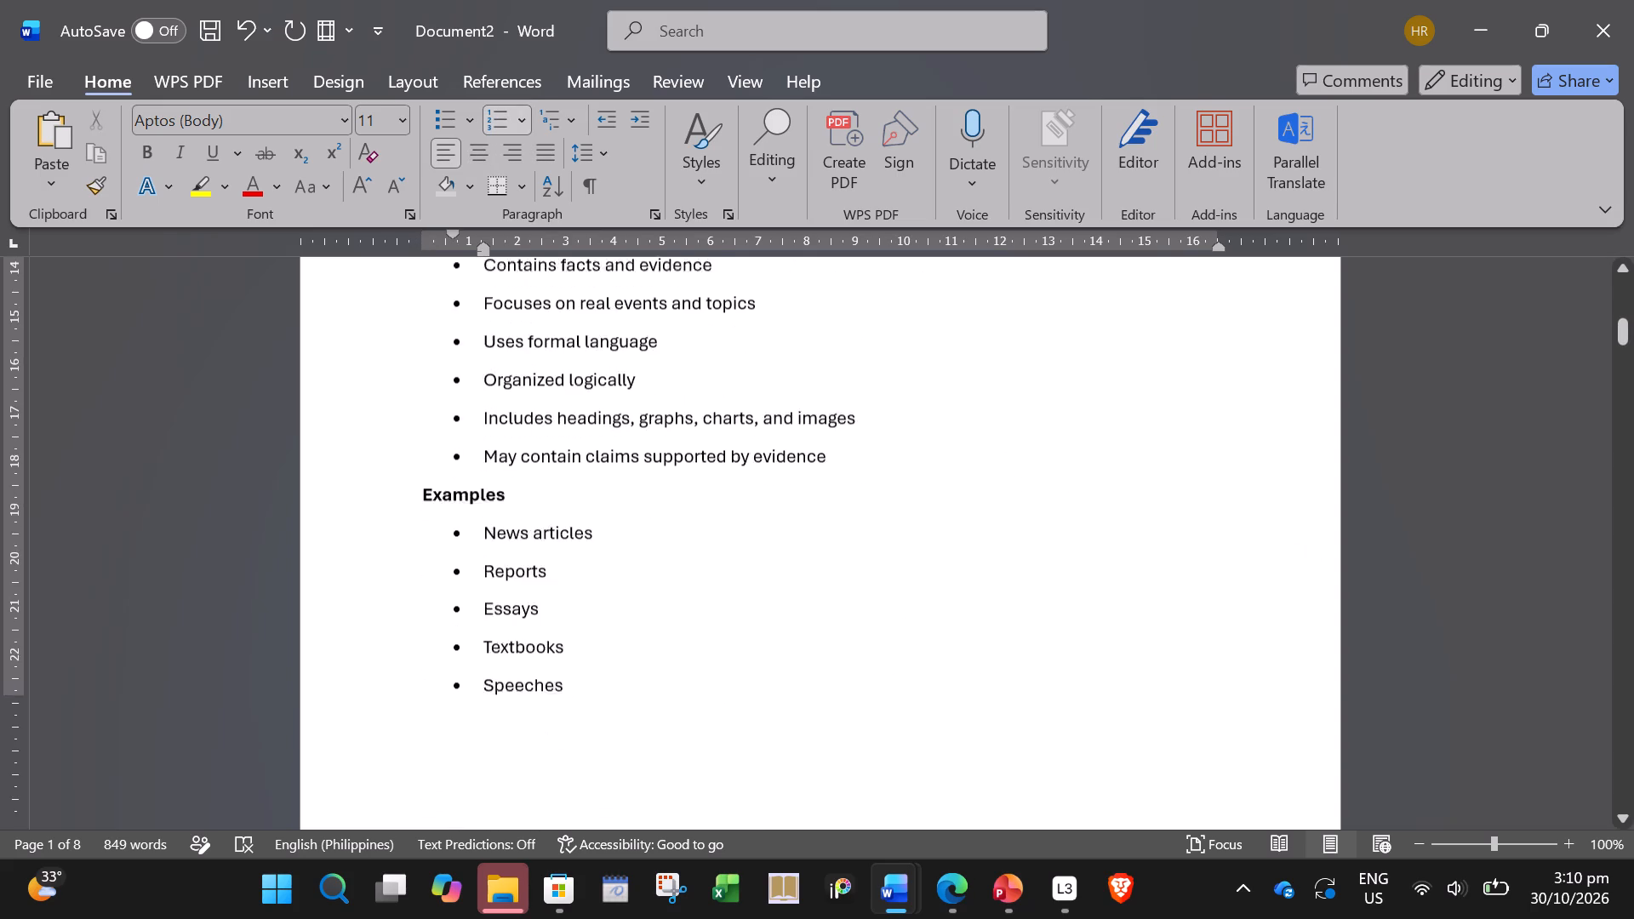
scroll(786, 572, "down", 1)
scroll(846, 608, "down", 2)
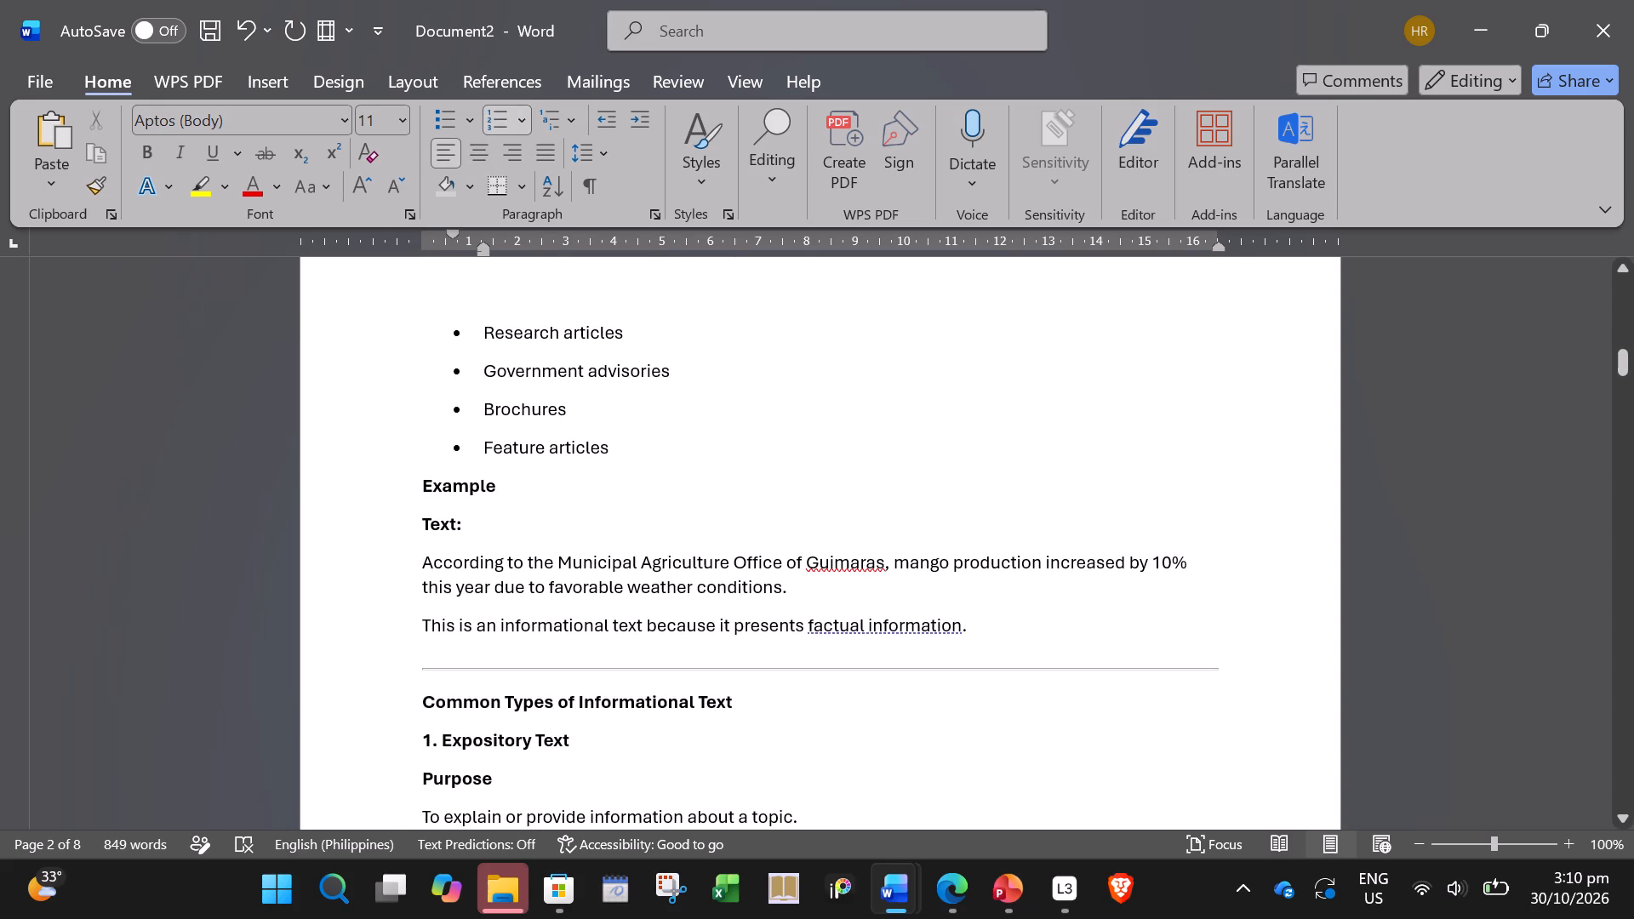
left_click(814, 667)
key("BackSpace")
key("BackSpace")
scroll(814, 667, "down", 1)
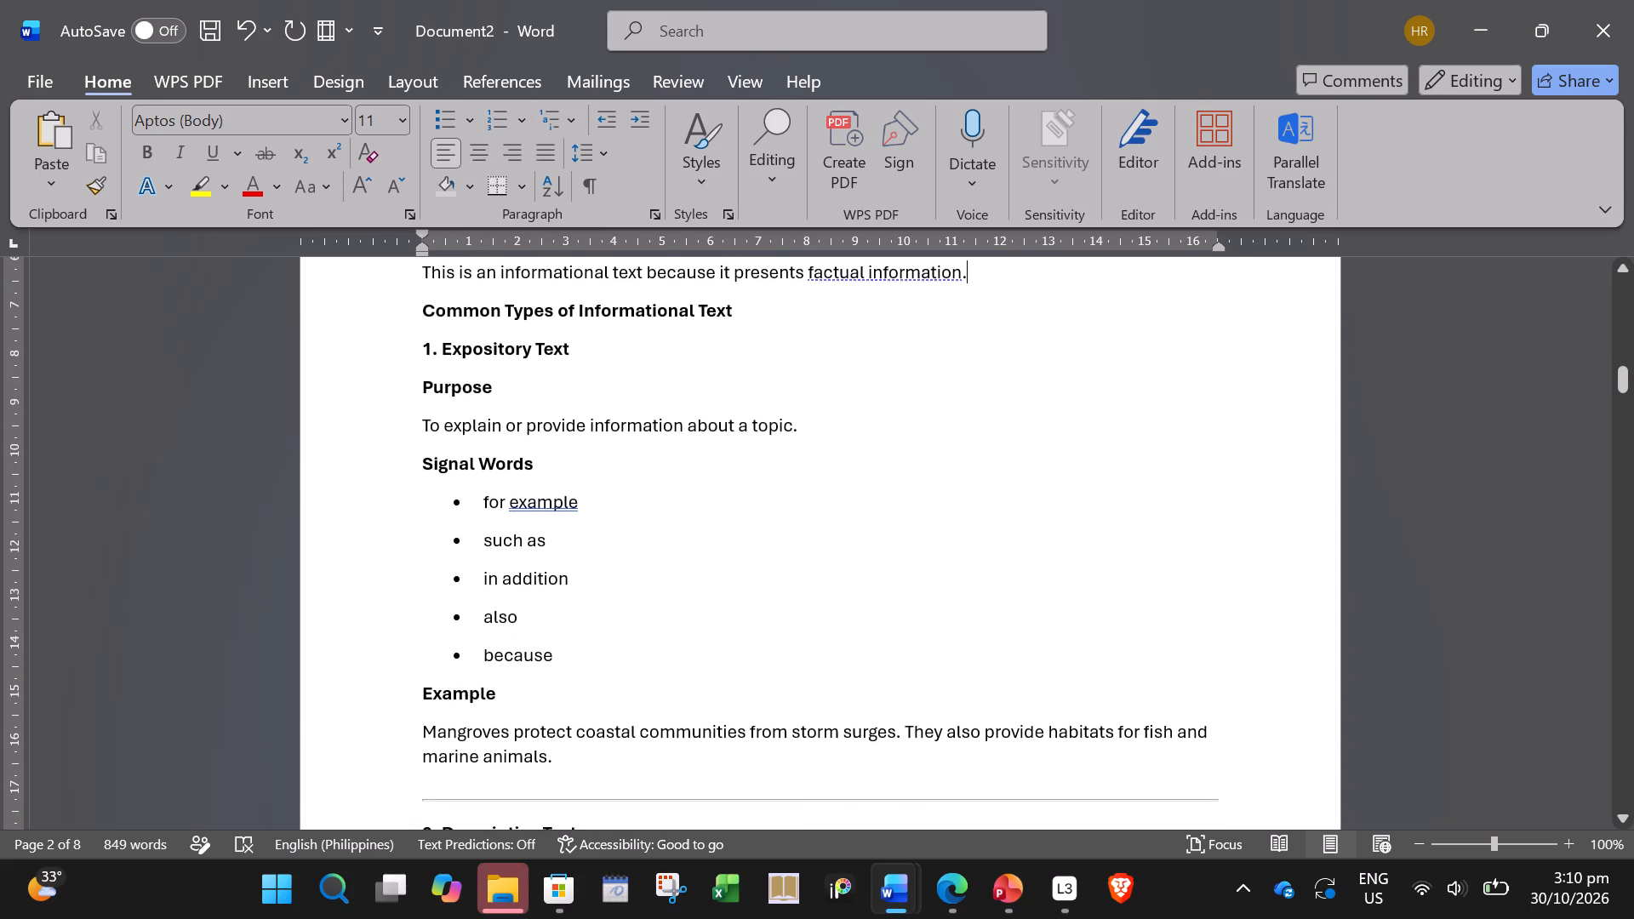
scroll(811, 654, "down", 1)
left_click(798, 623)
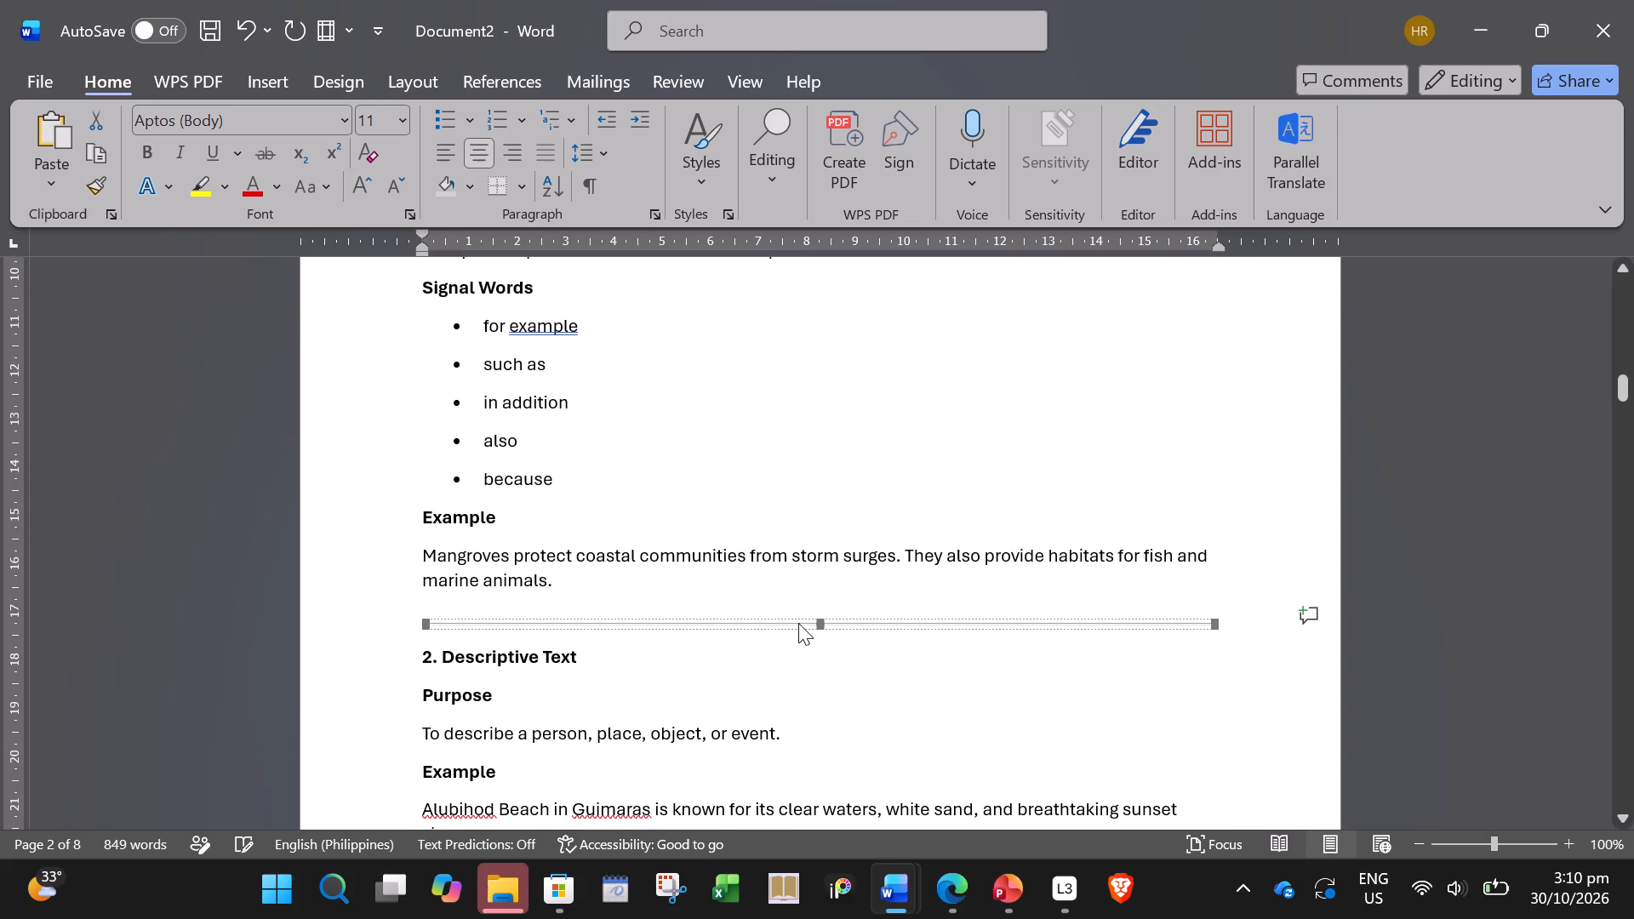
key("BackSpace")
key("BackSpace")
Delete the divider line above "3. Procedural Text" and add a blank line to push that heading onto the next page.
scroll(798, 623, "down", 1)
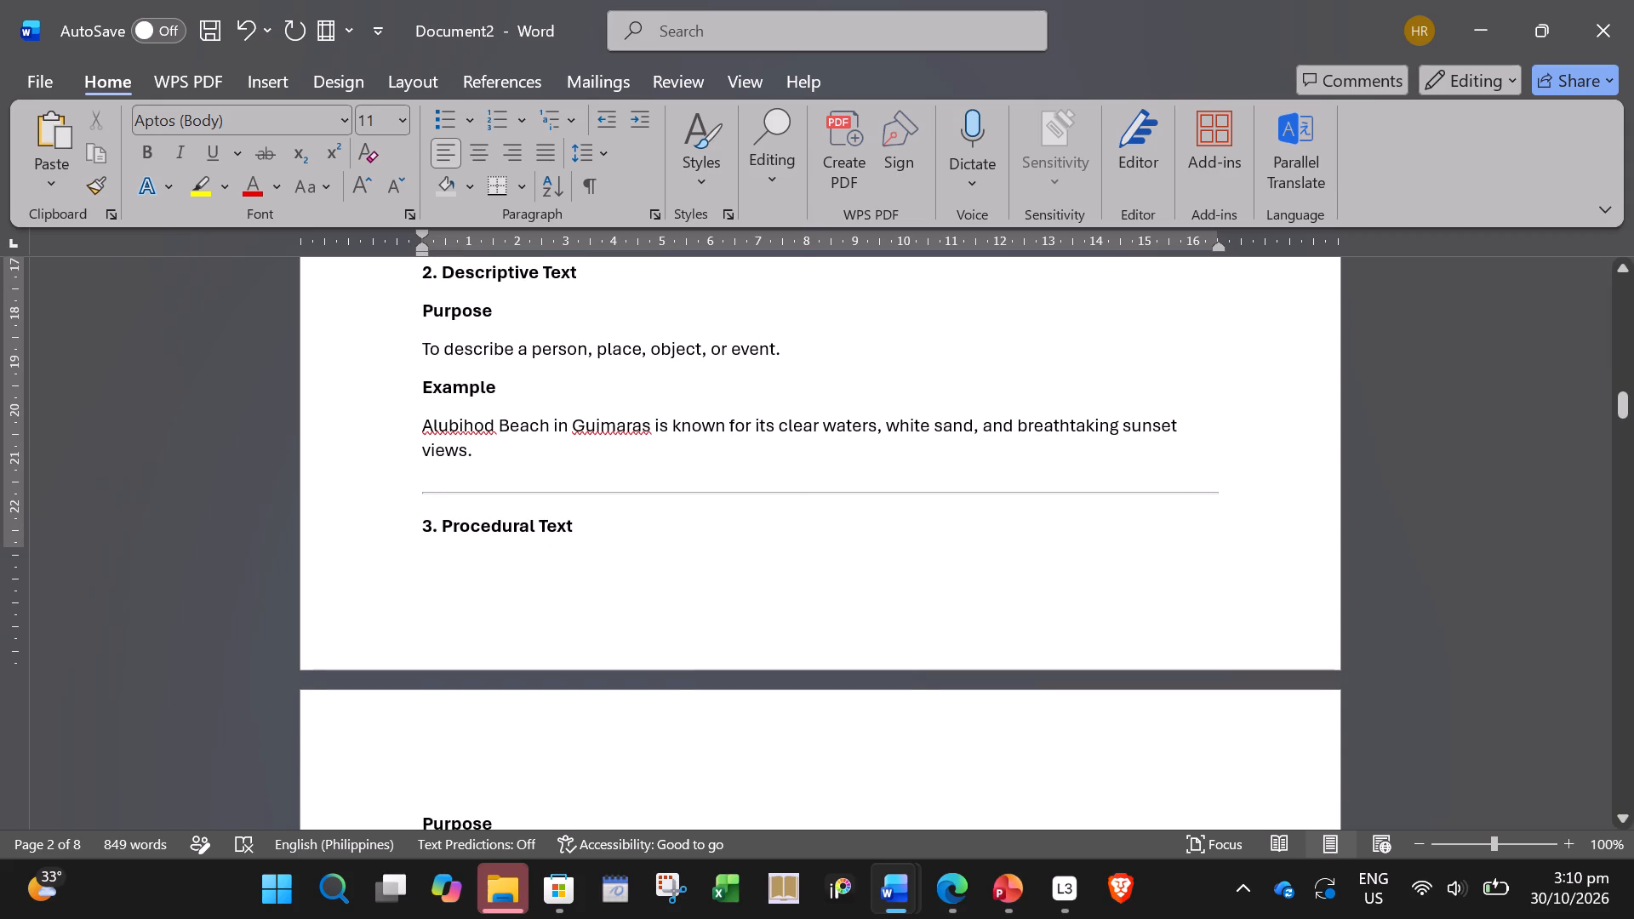
left_click(802, 491)
key("BackSpace")
key("Return")
Delete the divider lines above "4. Persuasive Text", "5. Argumentative Text" and "II. Literary Text", keeping a blank line in each place.
scroll(802, 491, "down", 2)
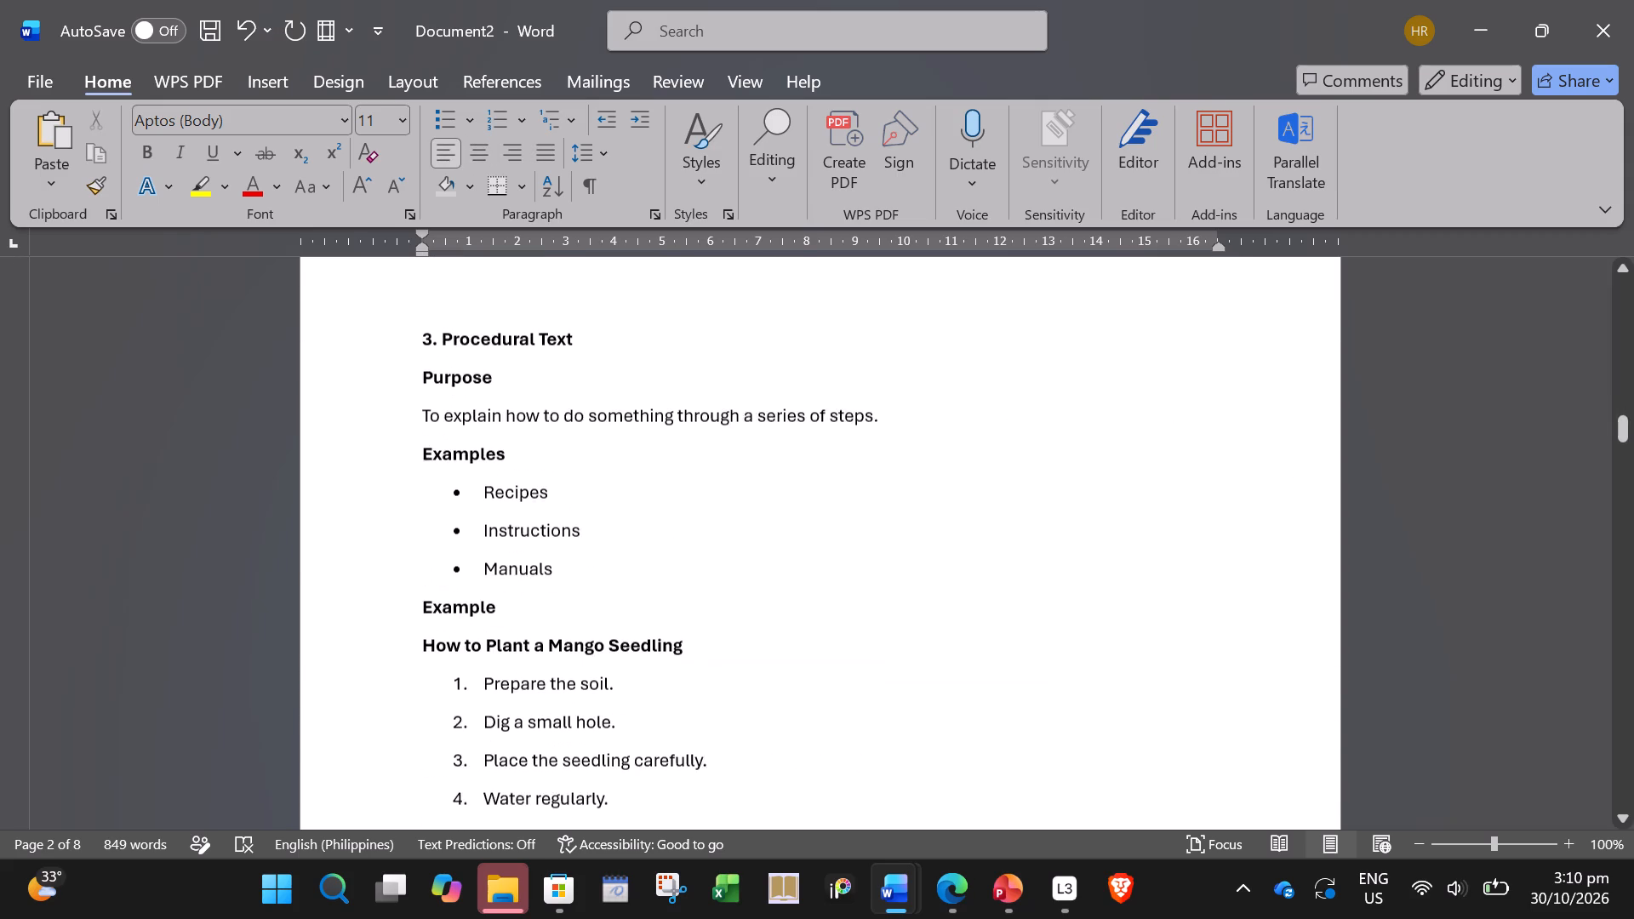
scroll(943, 518, "down", 1)
scroll(932, 508, "up", 1)
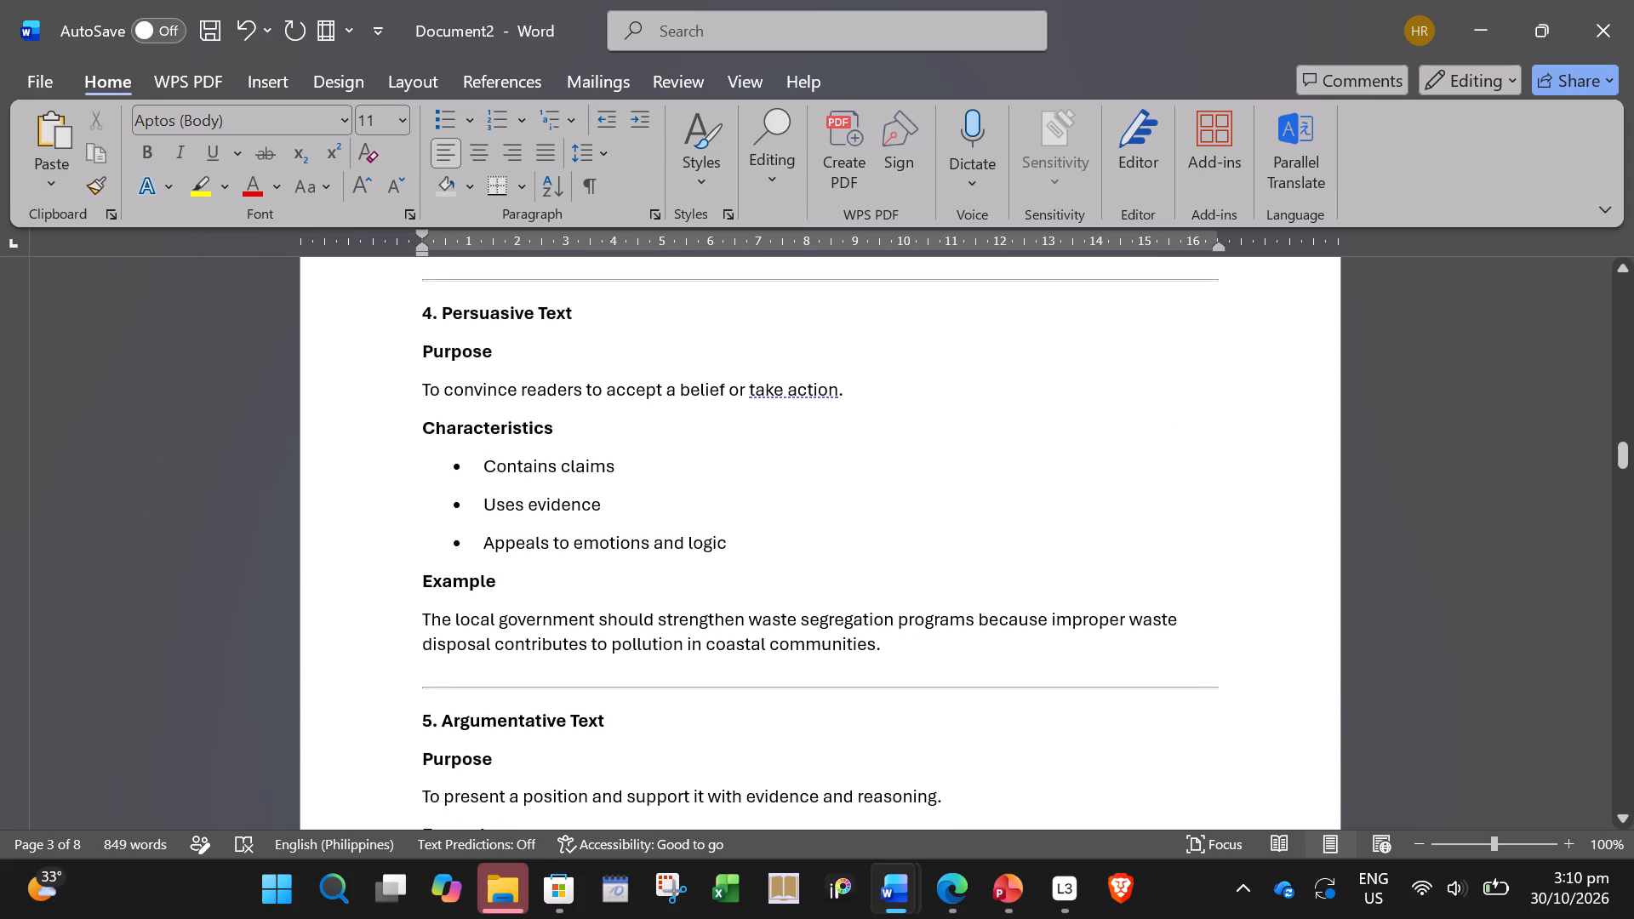
scroll(938, 531, "up", 1)
left_click(891, 410)
key("BackSpace")
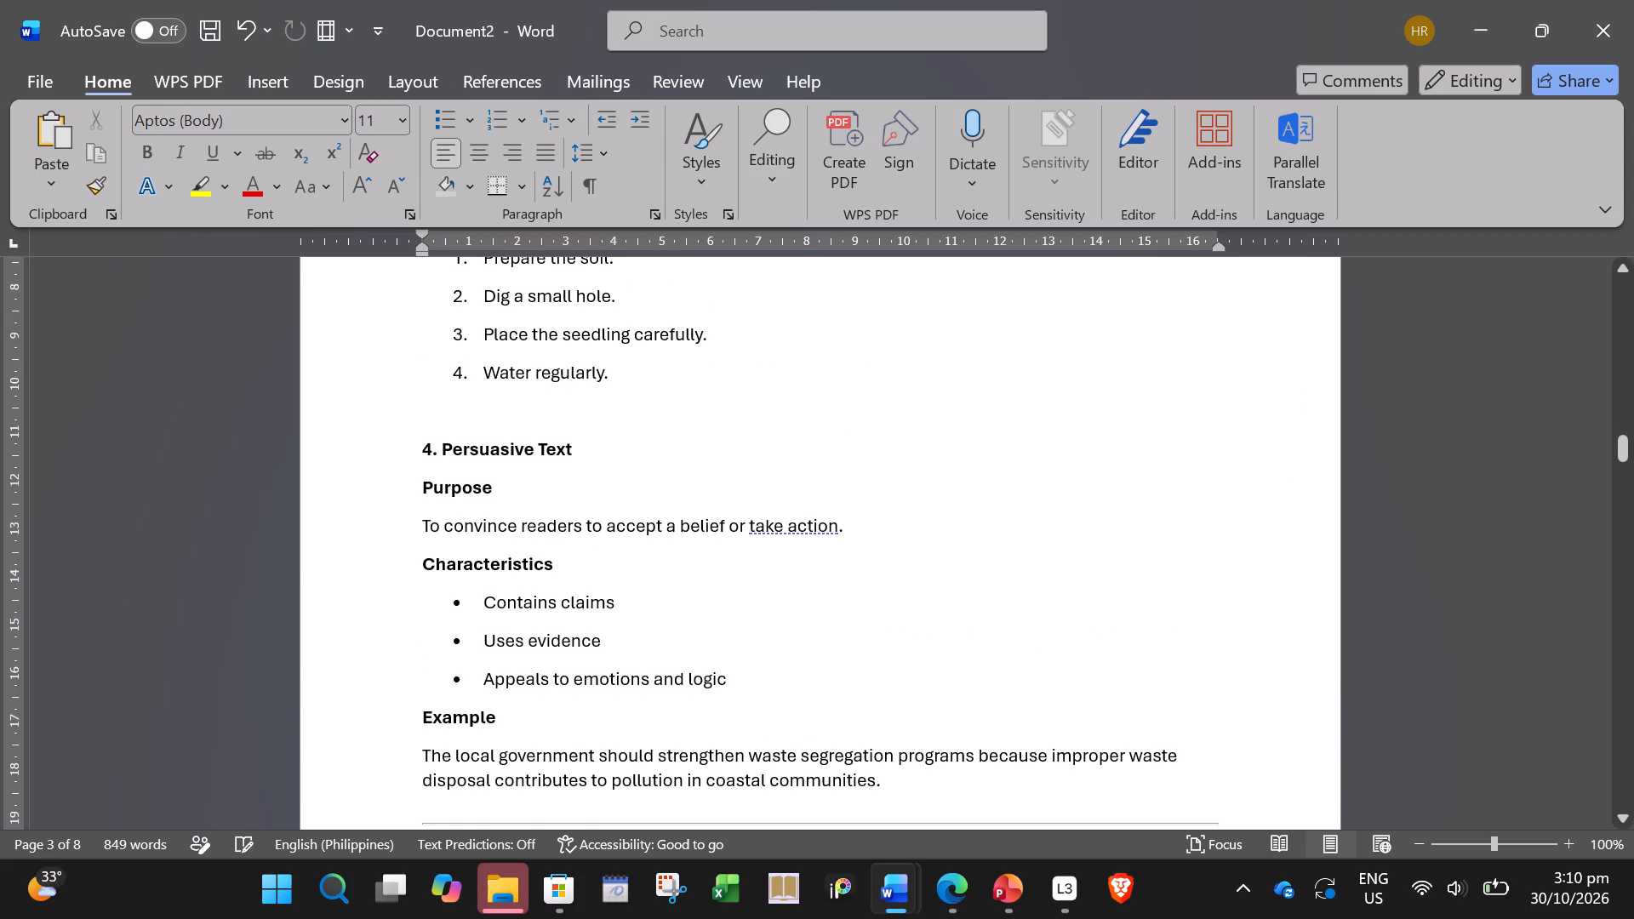
scroll(891, 410, "down", 1)
left_click(839, 490)
key("BackSpace")
scroll(839, 490, "down", 1)
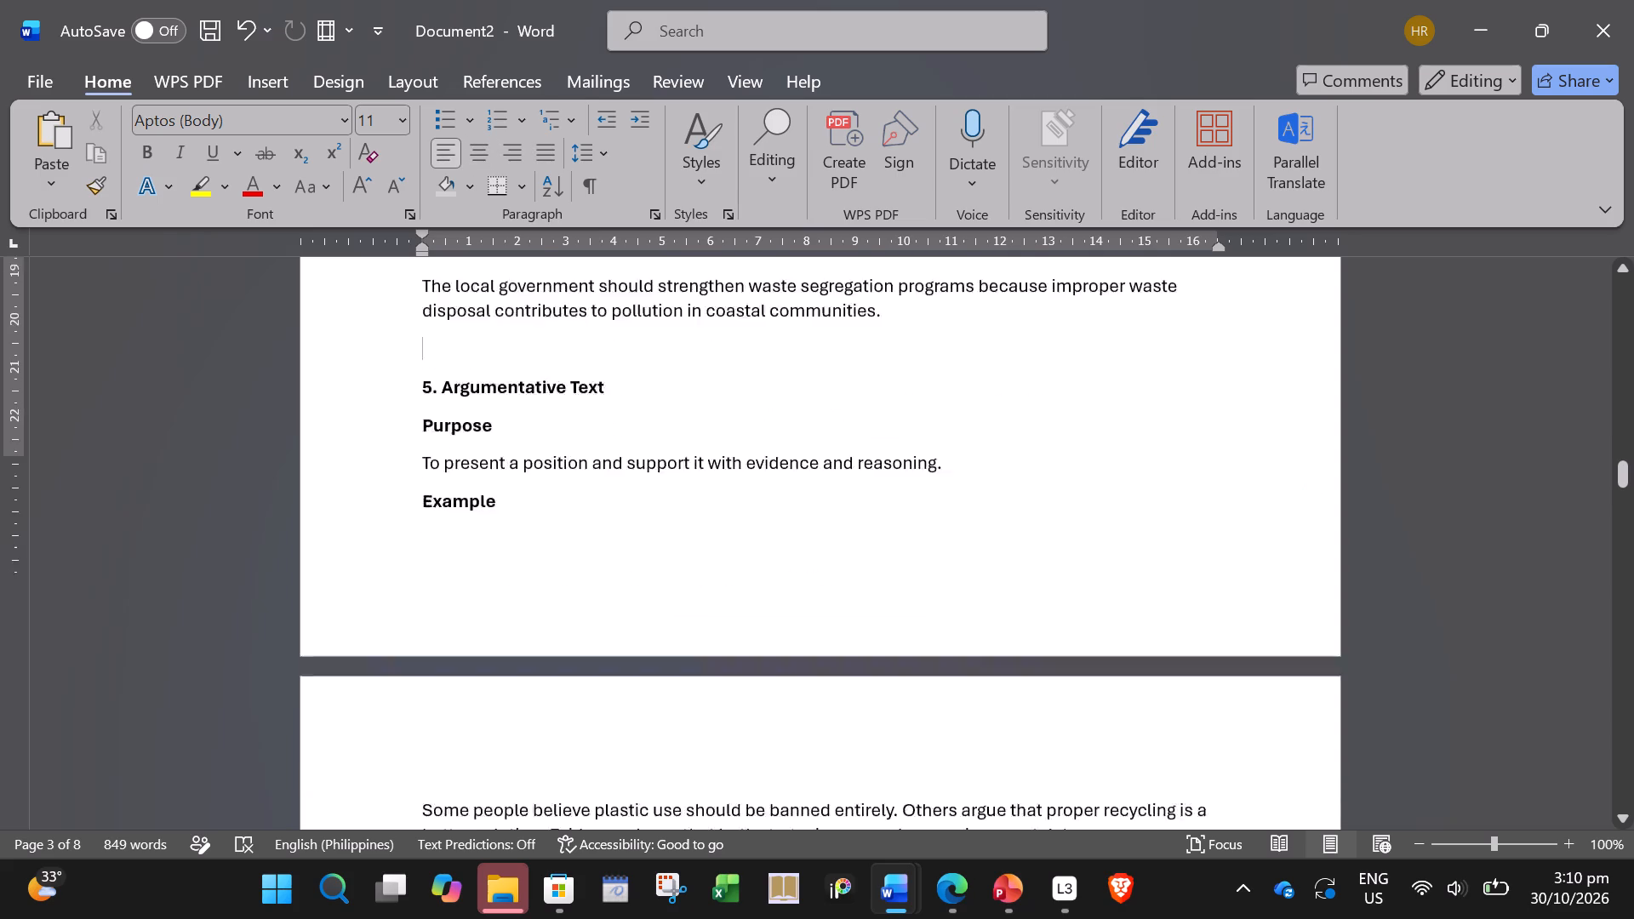
scroll(839, 490, "down", 1)
left_click(770, 693)
key("BackSpace")
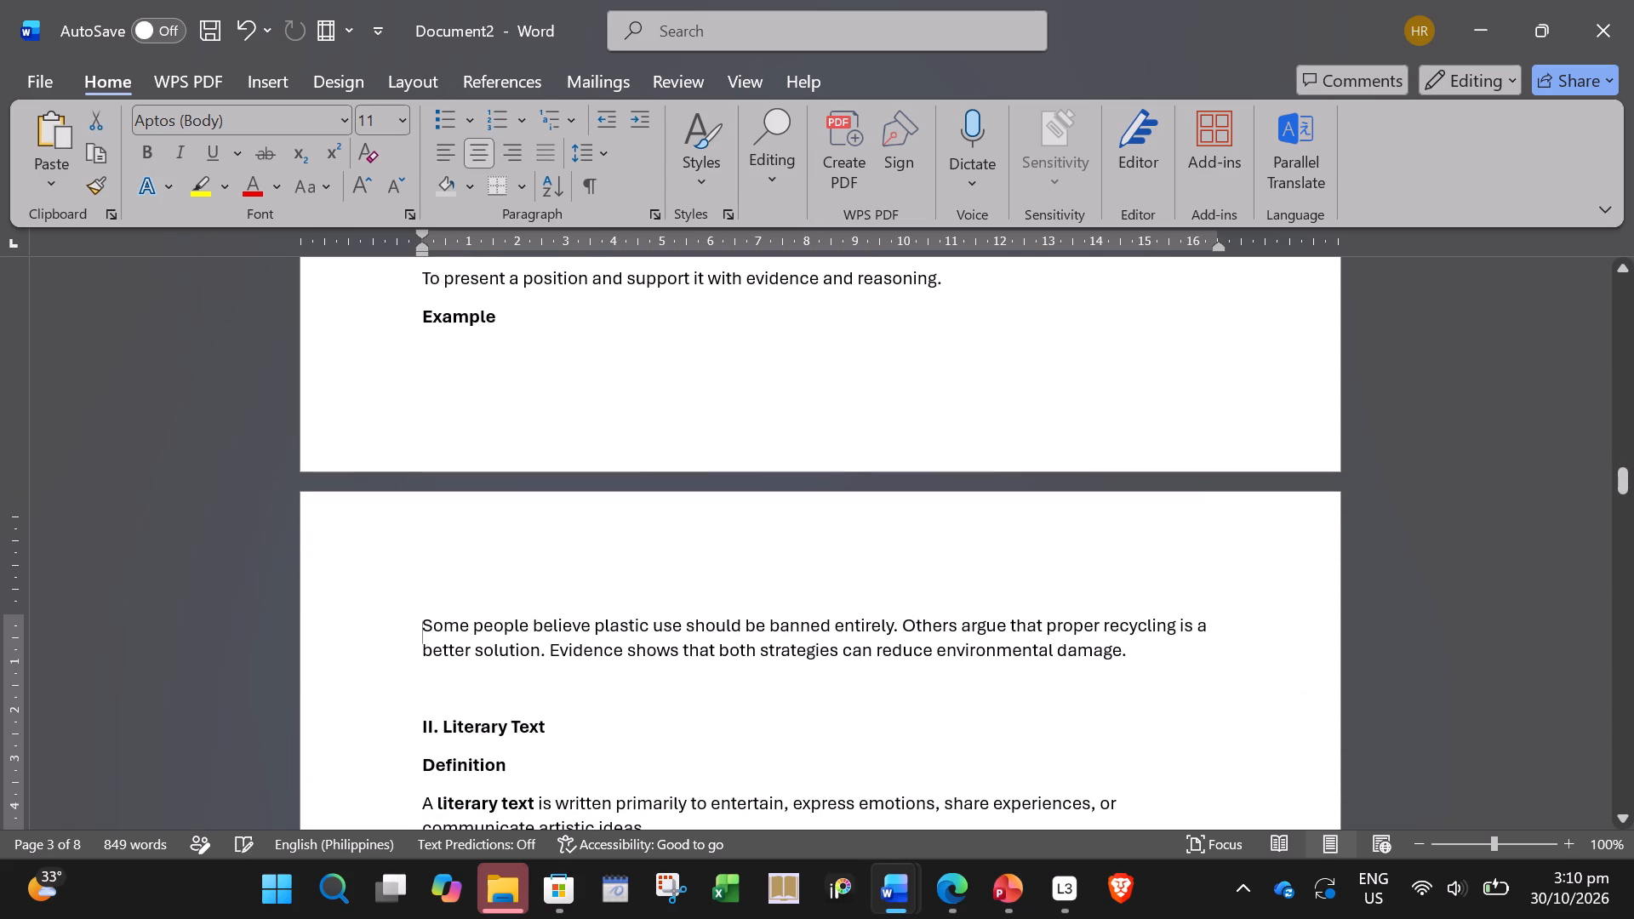
Review the Literary Text section, from its definition, characteristics and examples through the Narrative Text and Poetry entries.
scroll(770, 693, "down", 2)
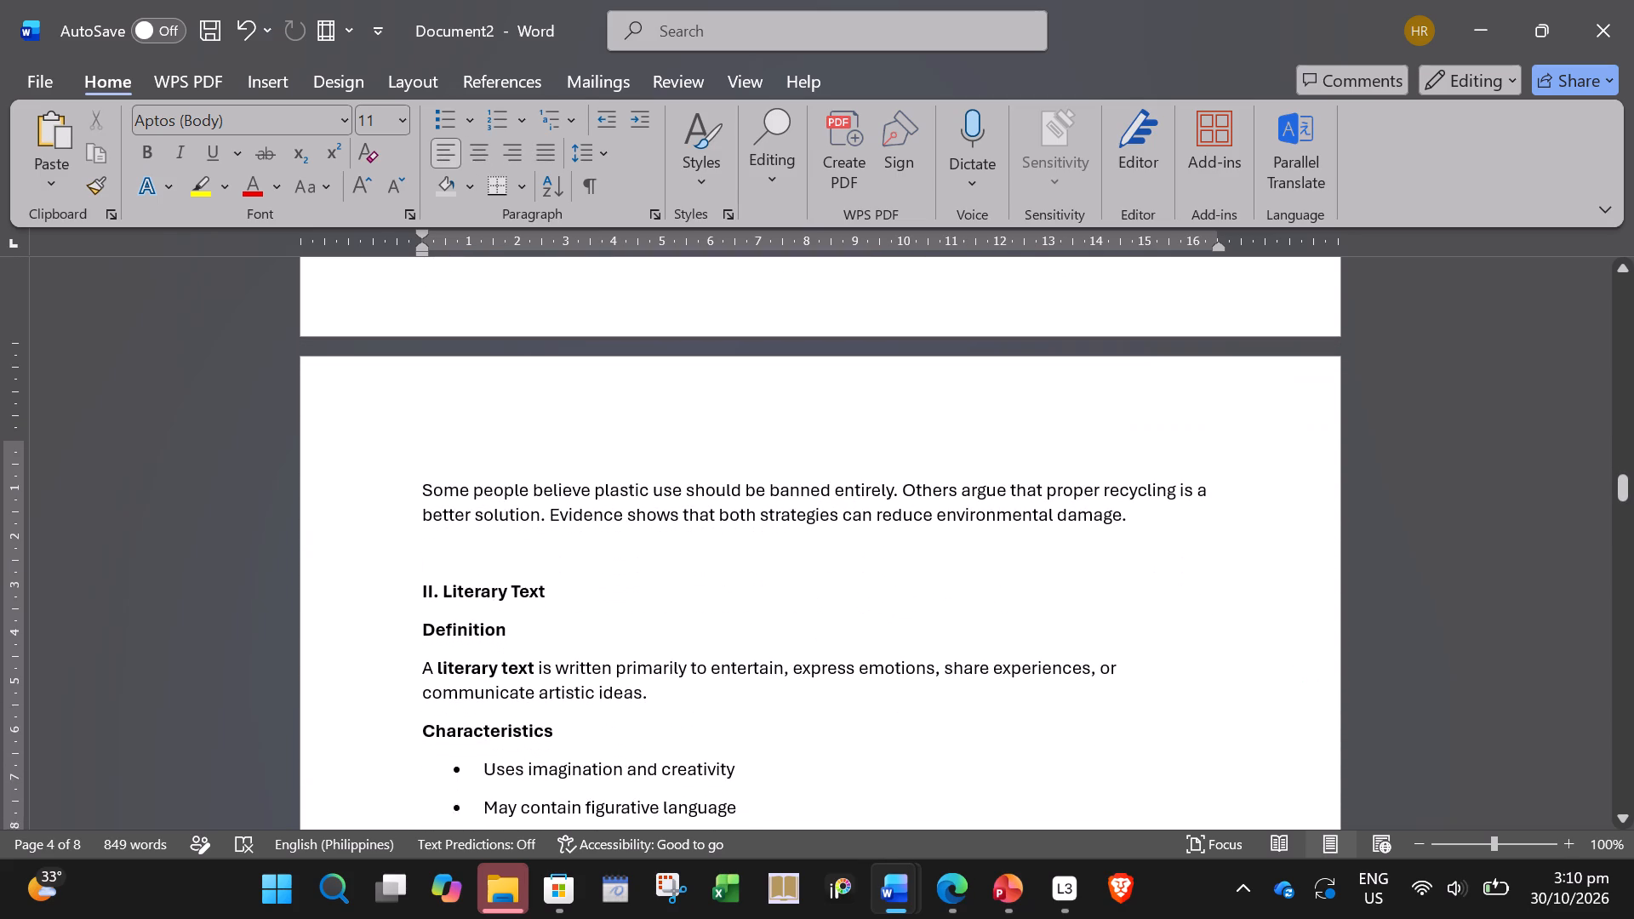
scroll(770, 693, "down", 1)
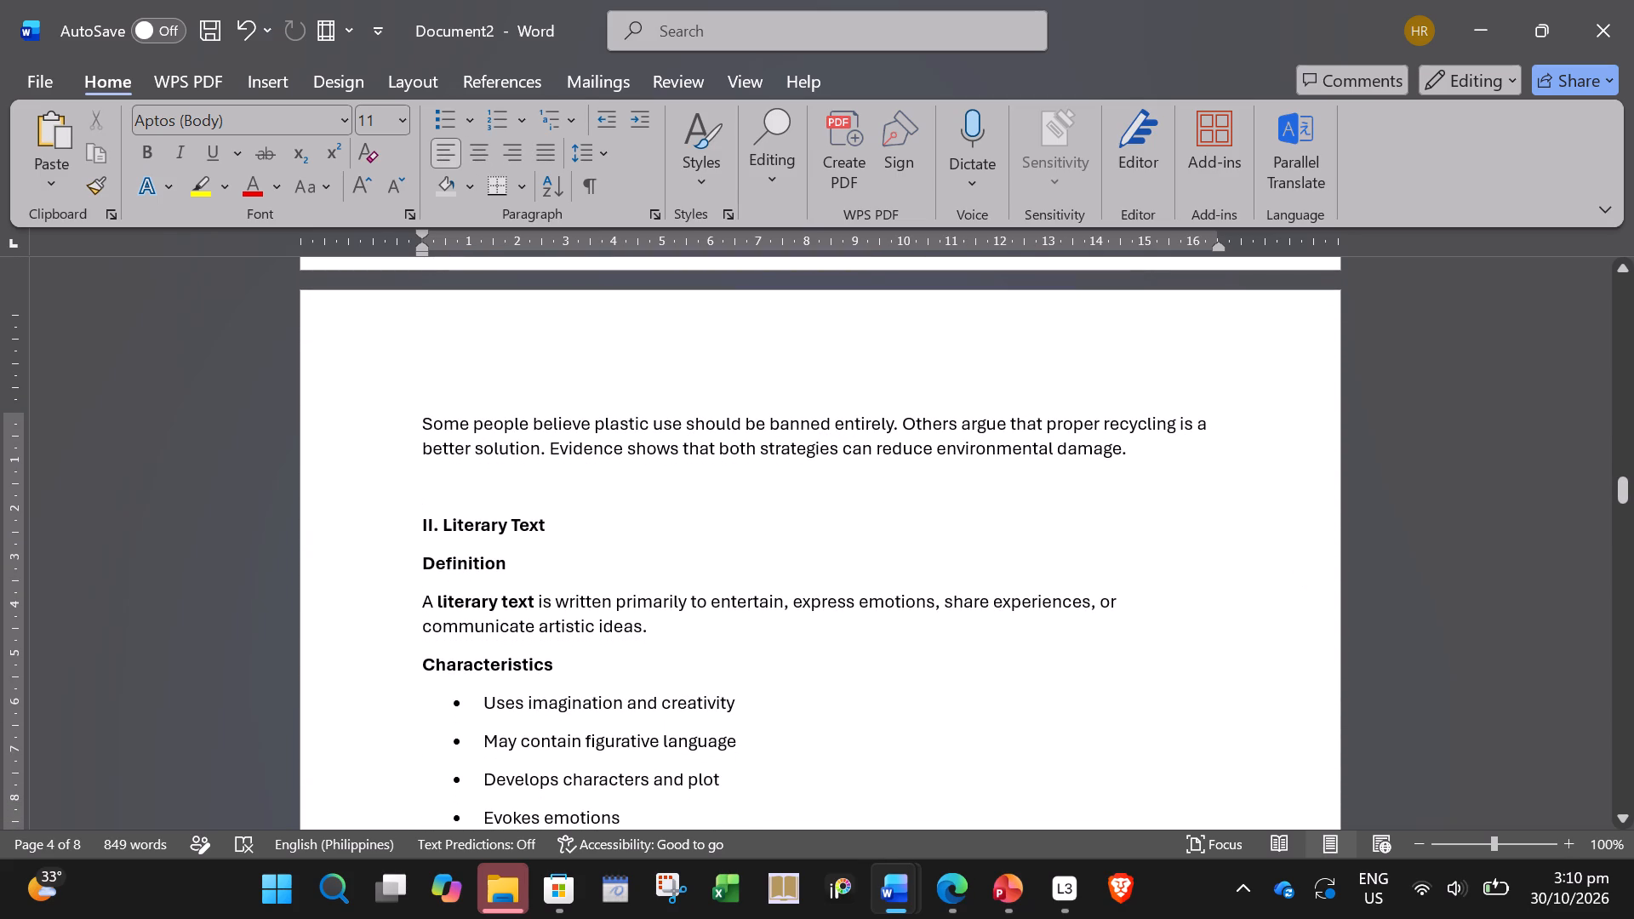
scroll(770, 693, "down", 1)
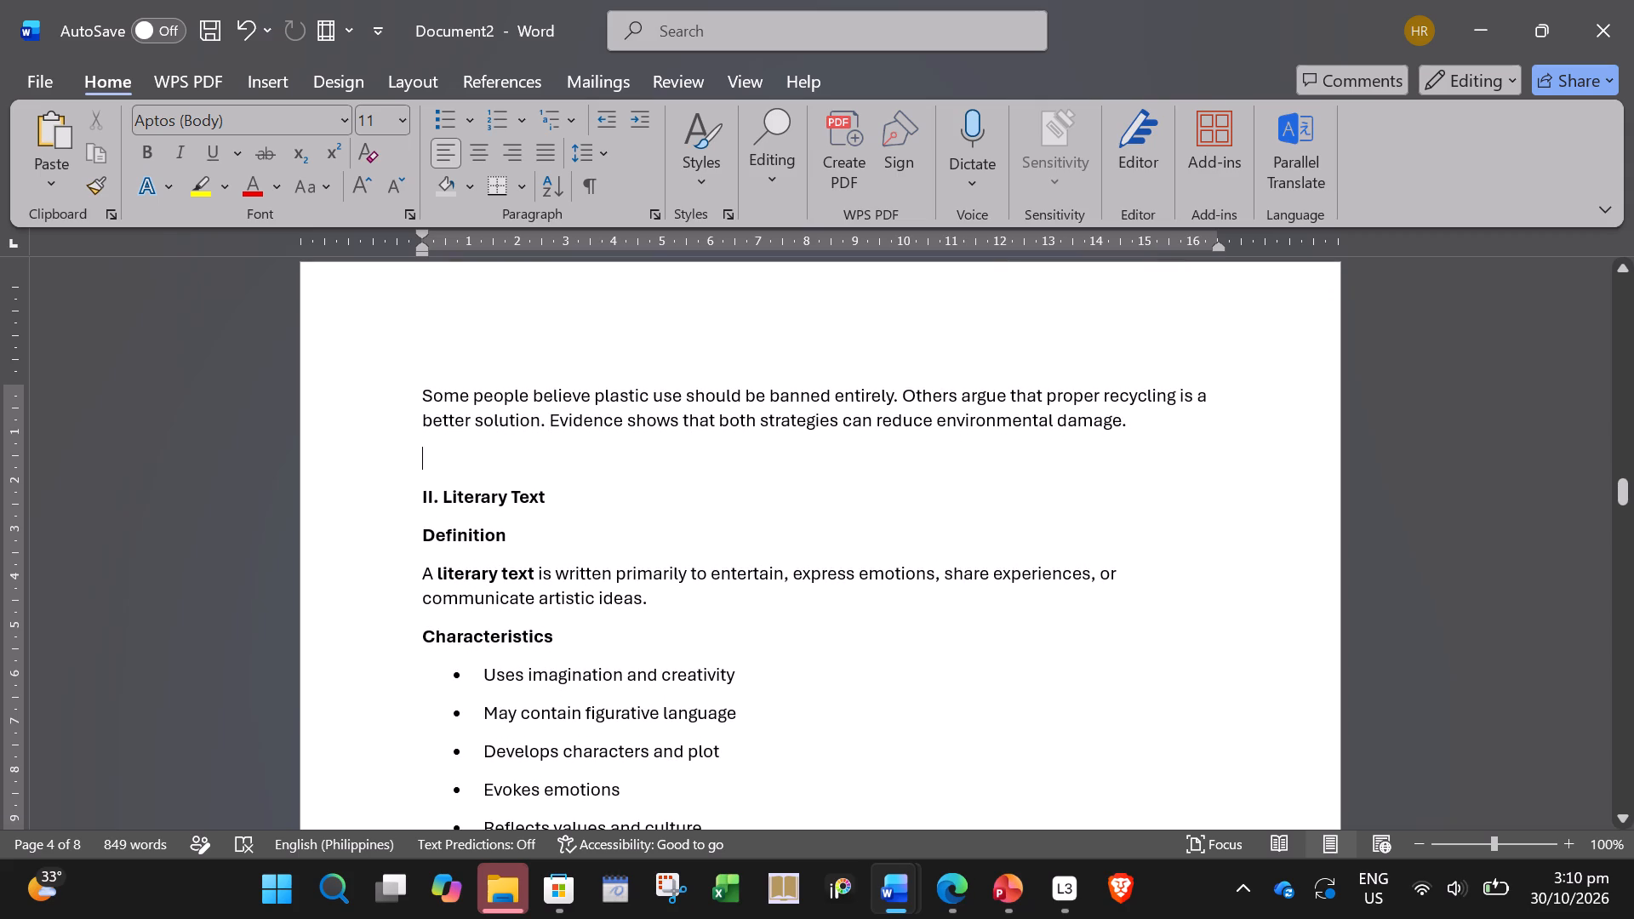
scroll(770, 693, "down", 1)
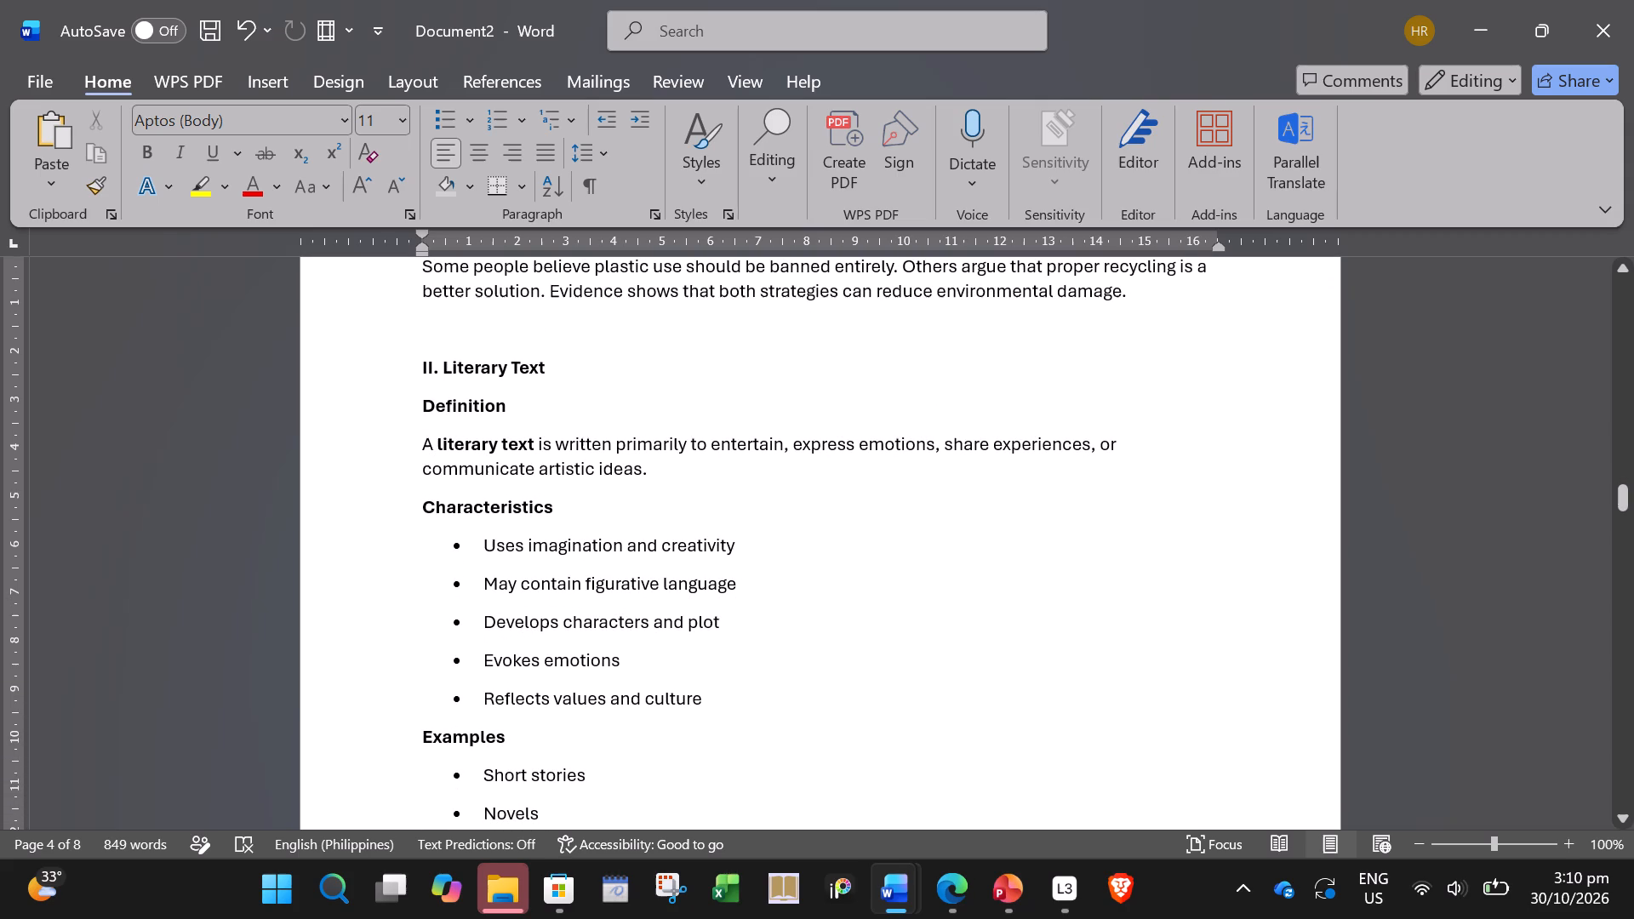
scroll(770, 693, "down", 1)
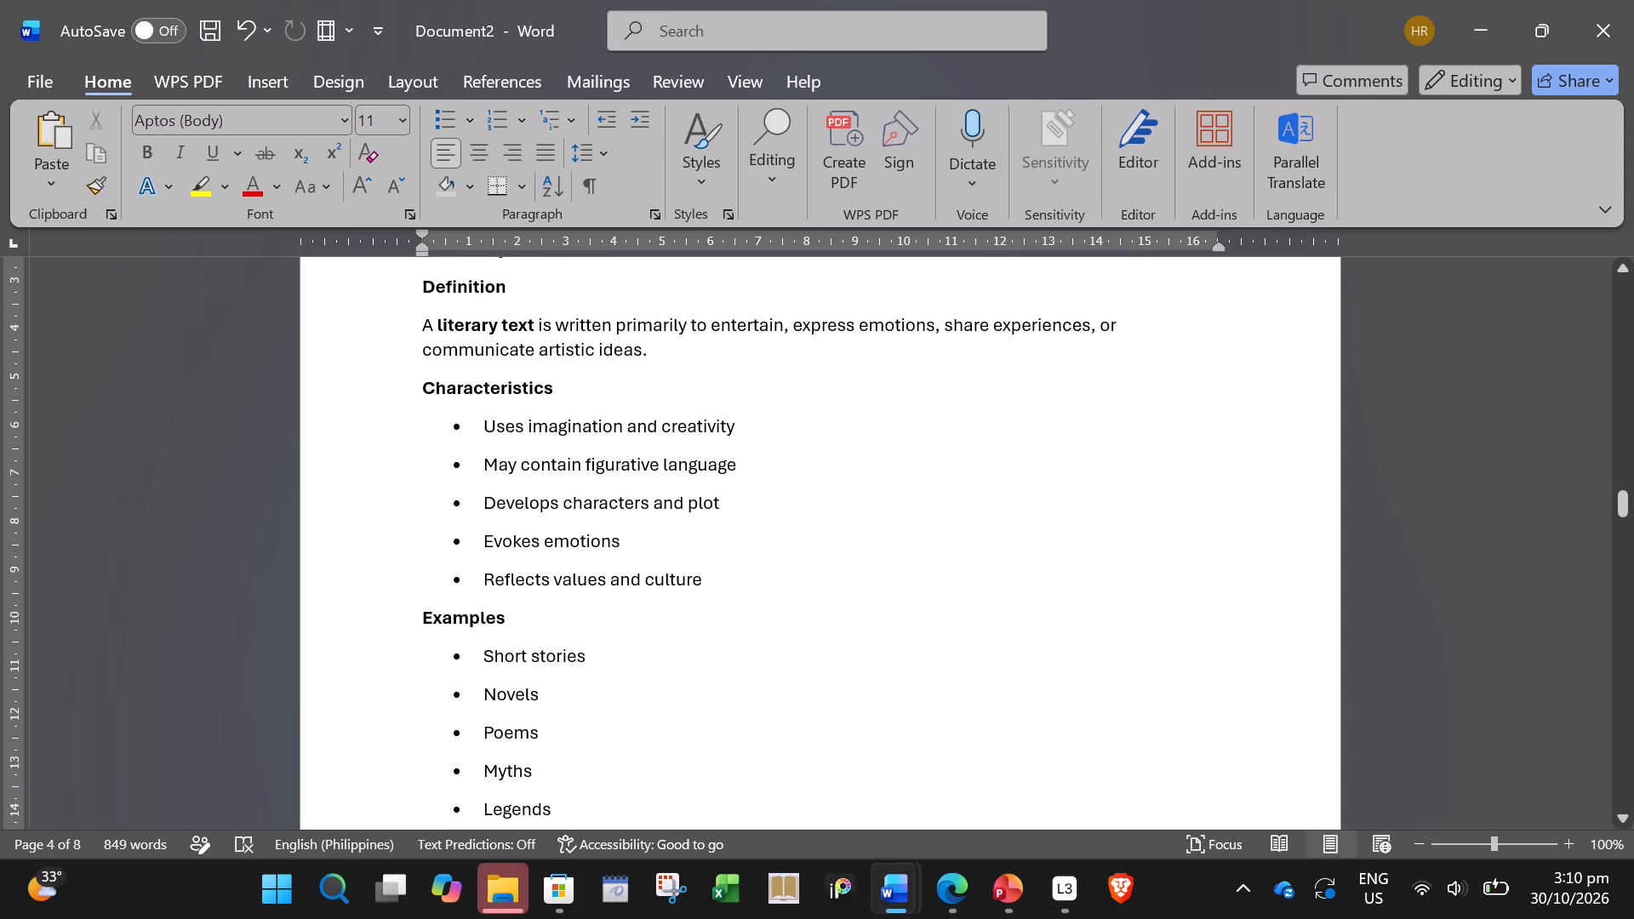
scroll(770, 693, "down", 1)
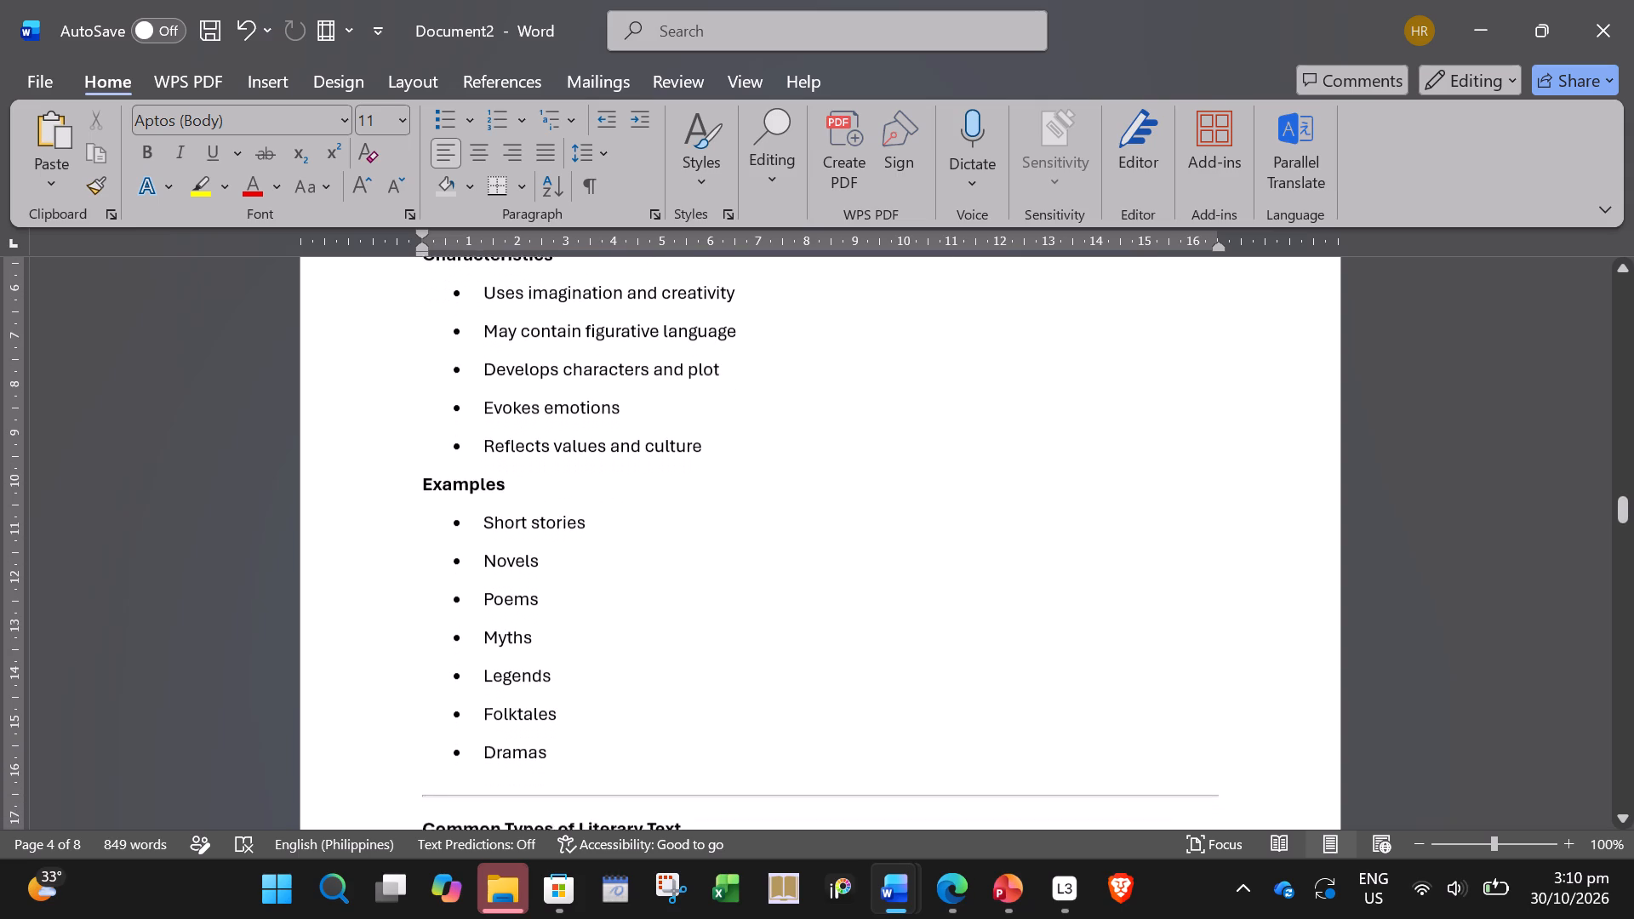
scroll(770, 693, "down", 2)
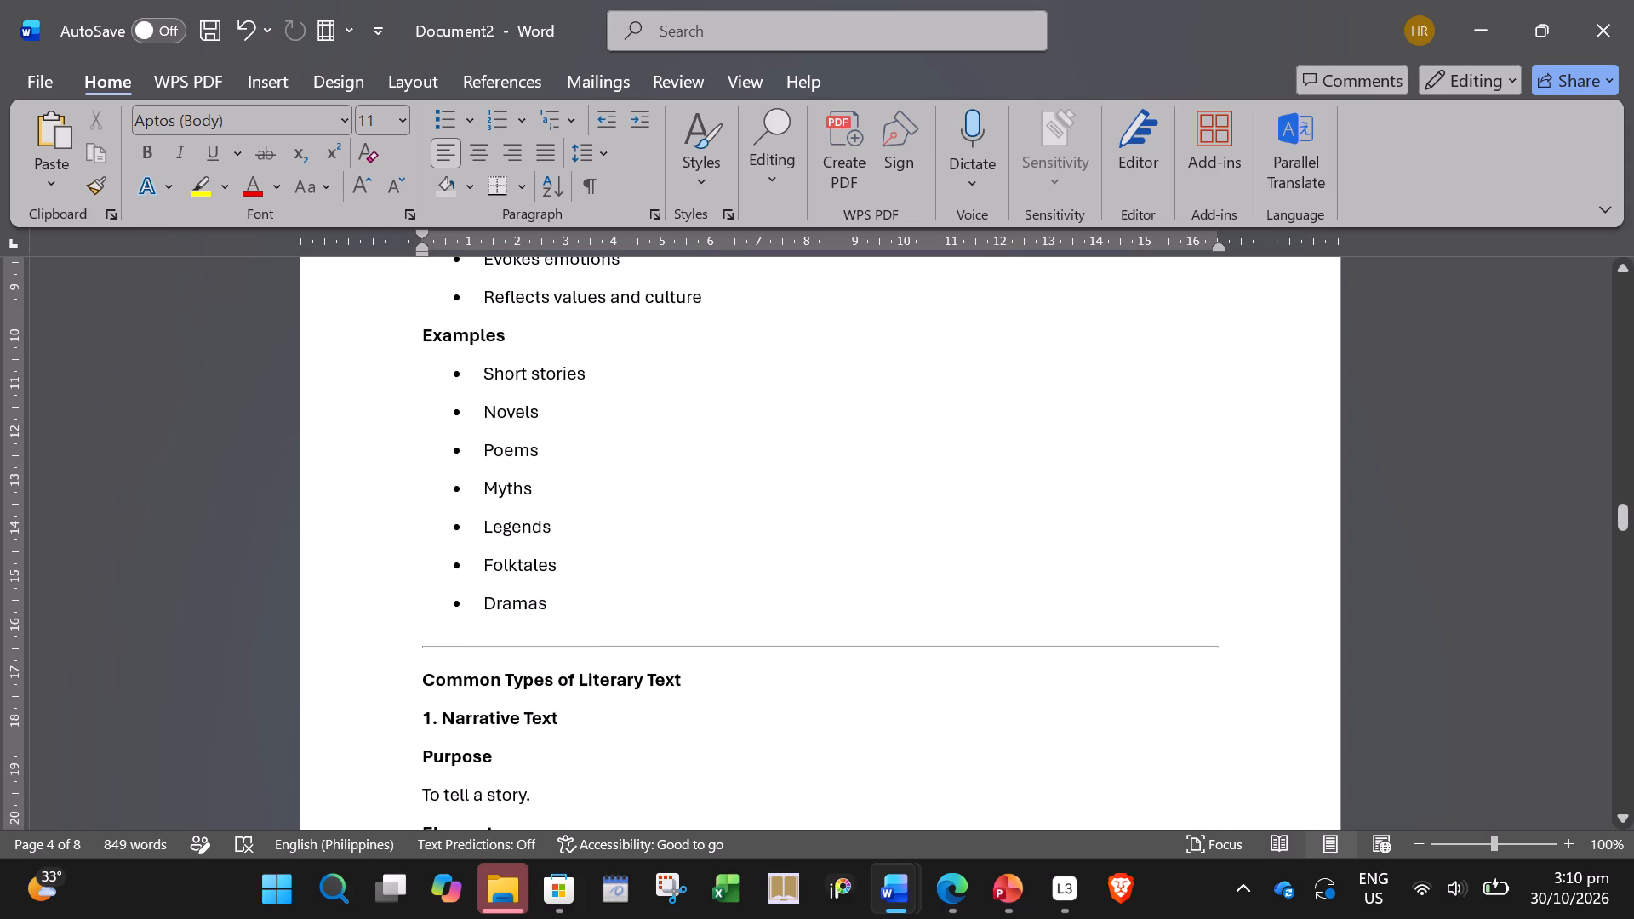
scroll(770, 693, "down", 1)
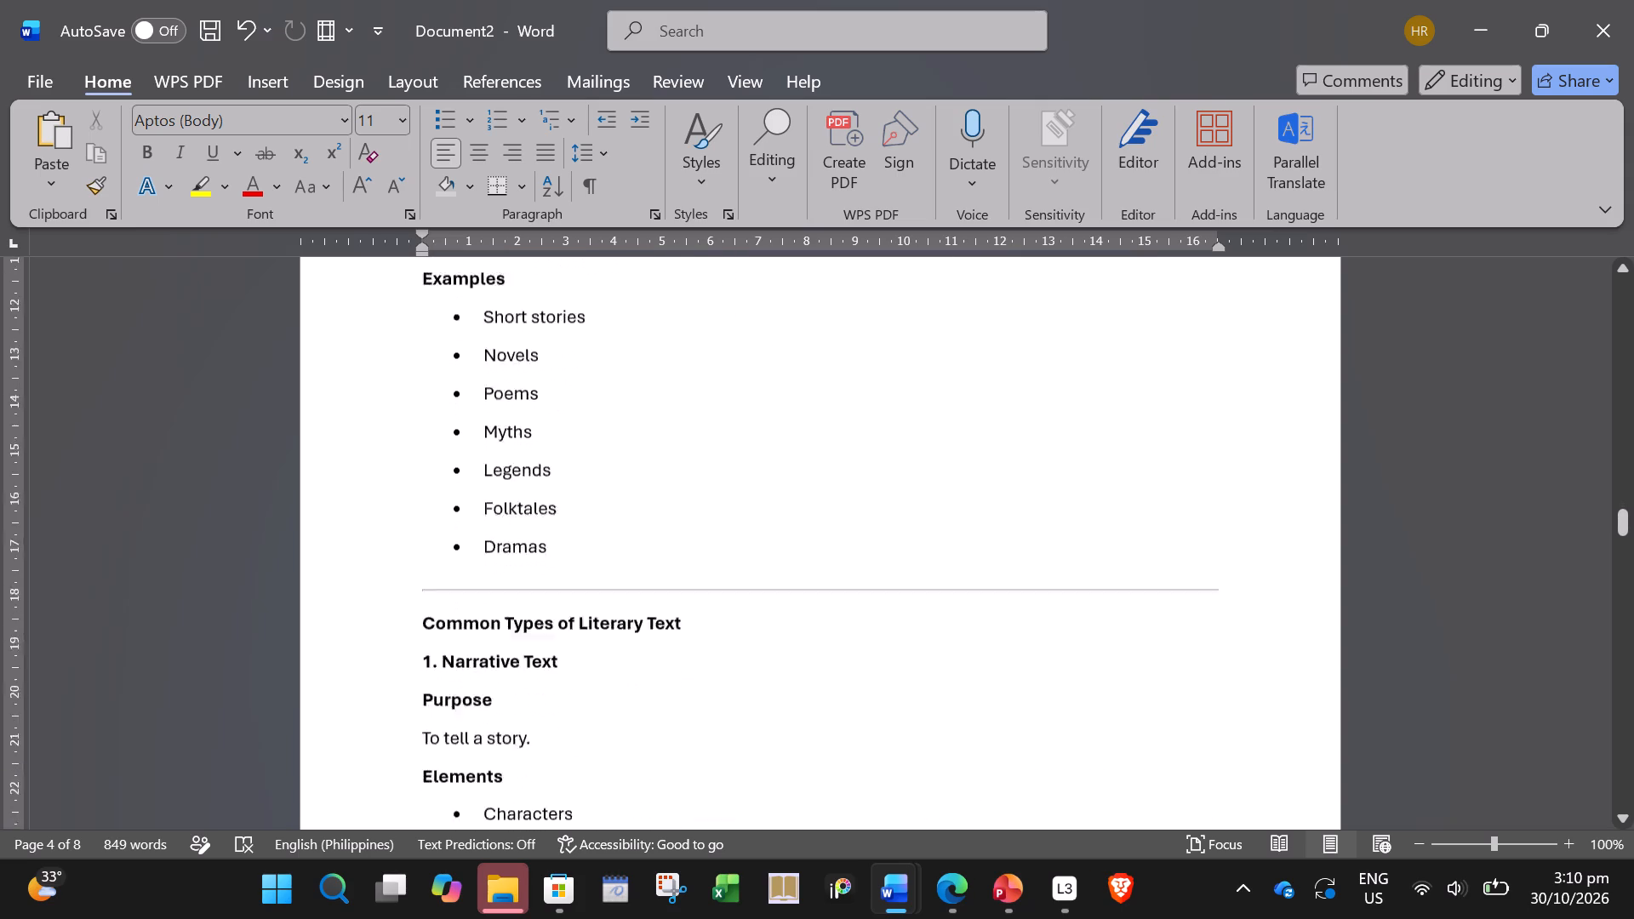
scroll(770, 693, "down", 1)
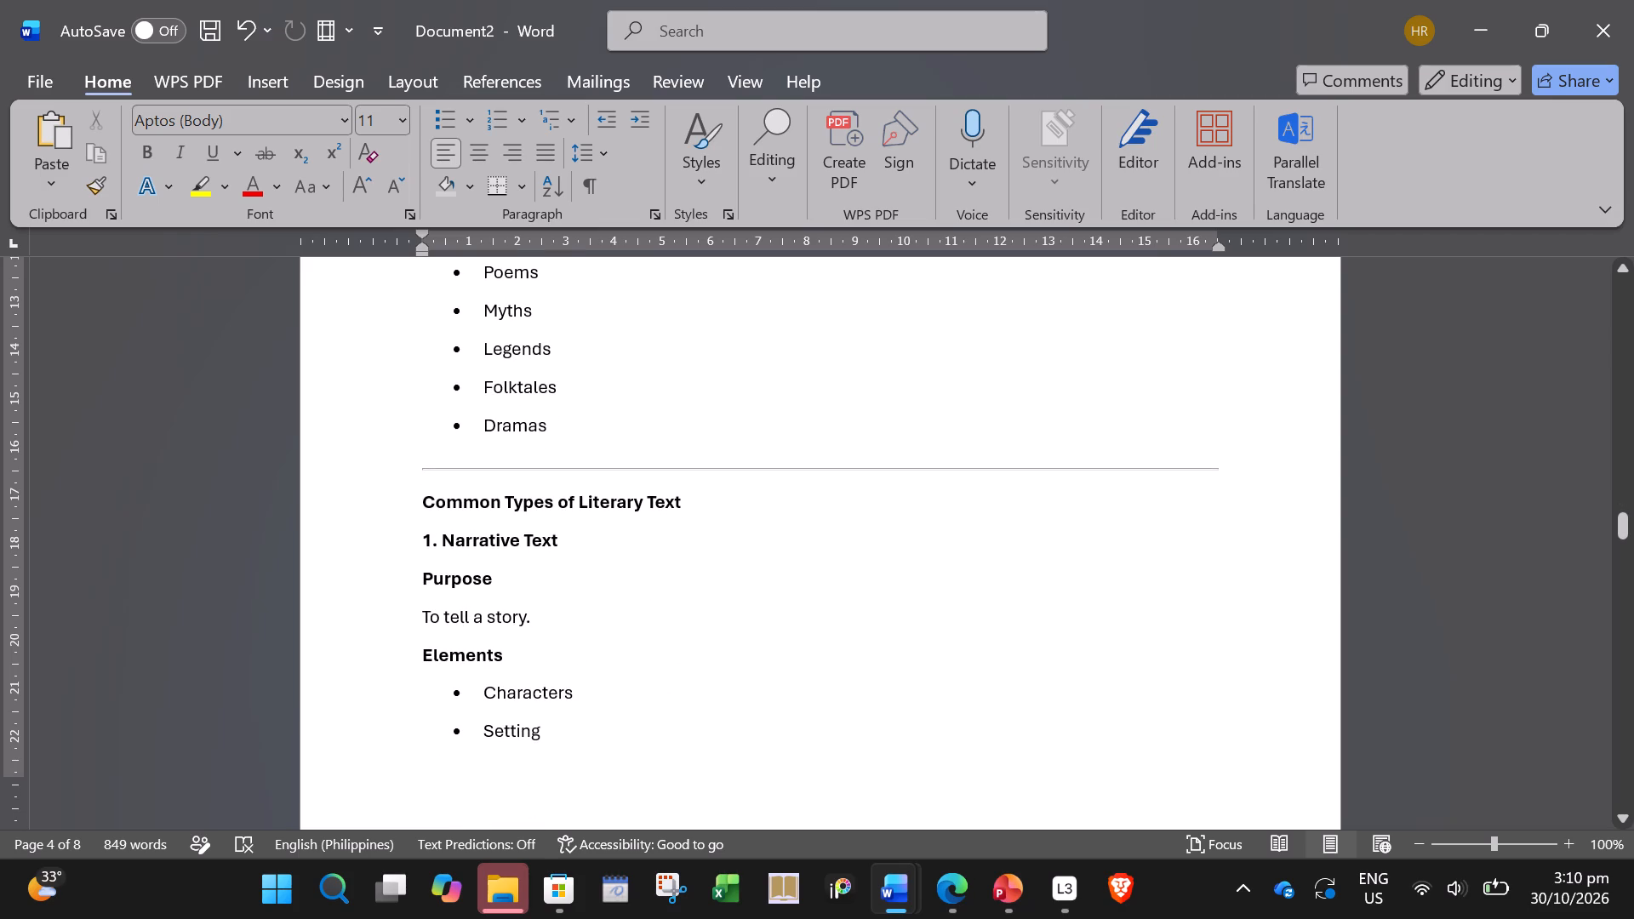
scroll(770, 693, "down", 1)
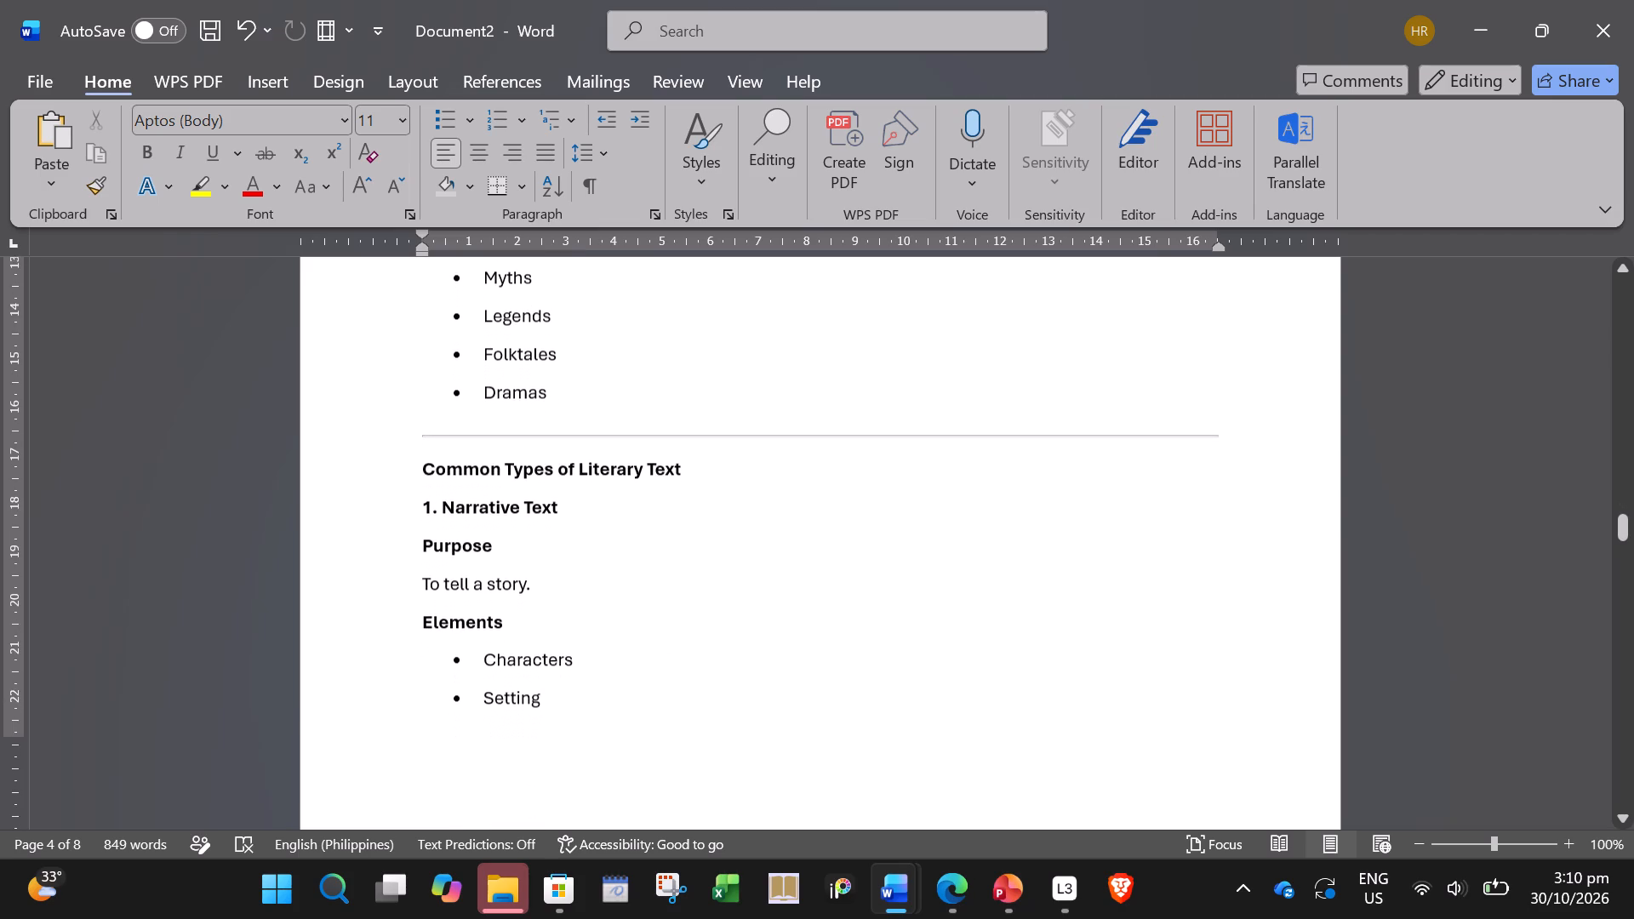
scroll(770, 693, "down", 2)
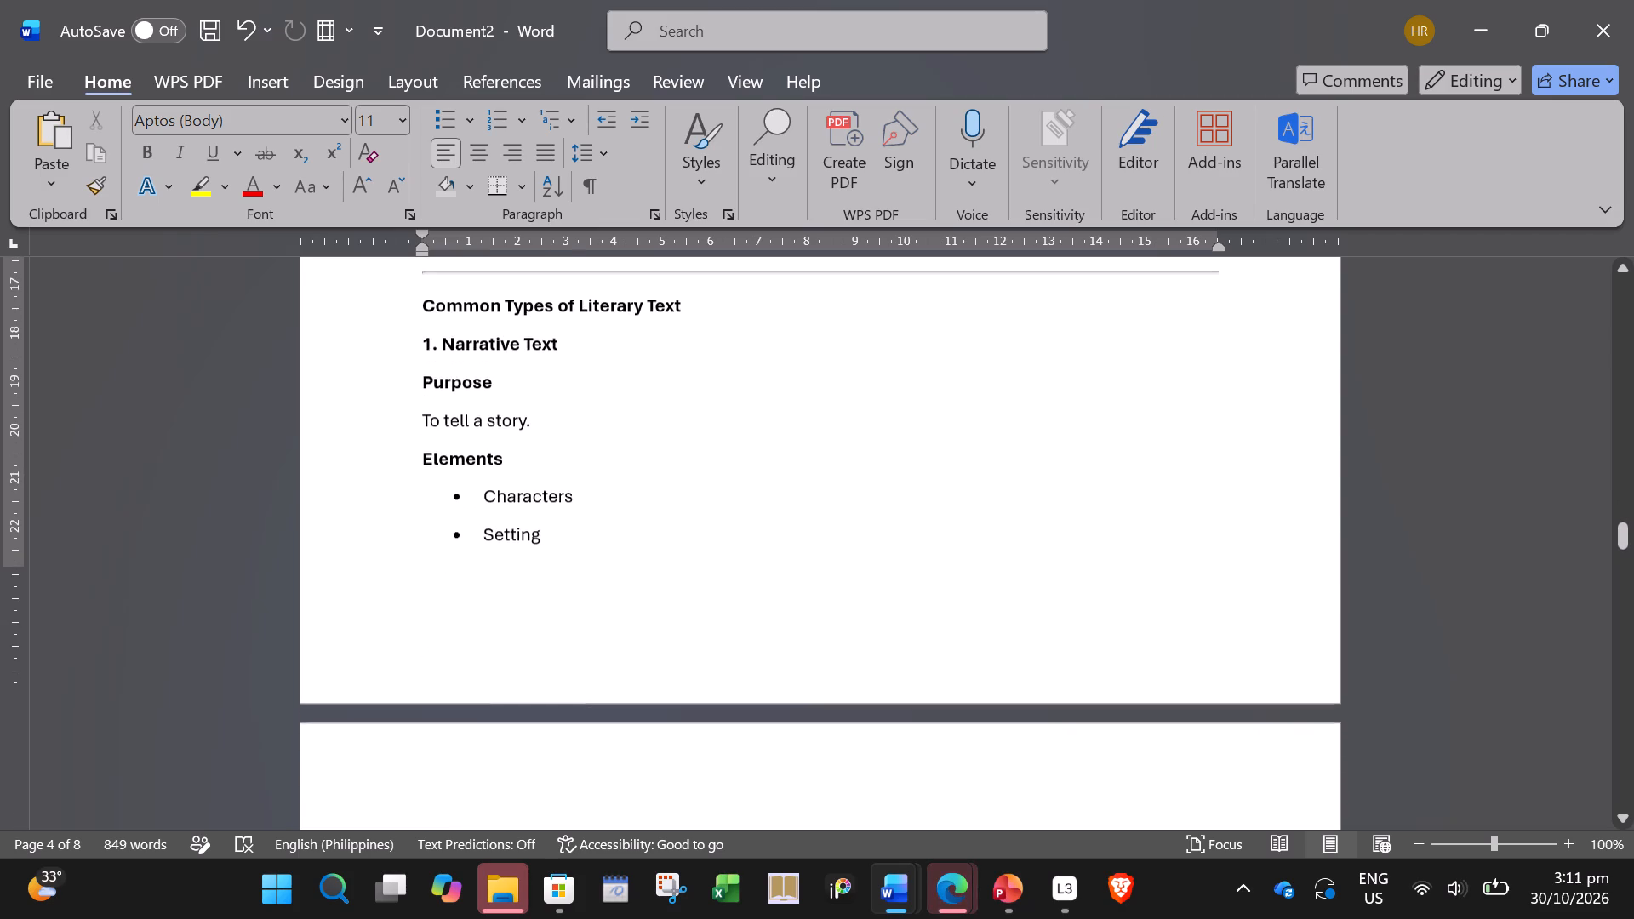
scroll(770, 693, "down", 3)
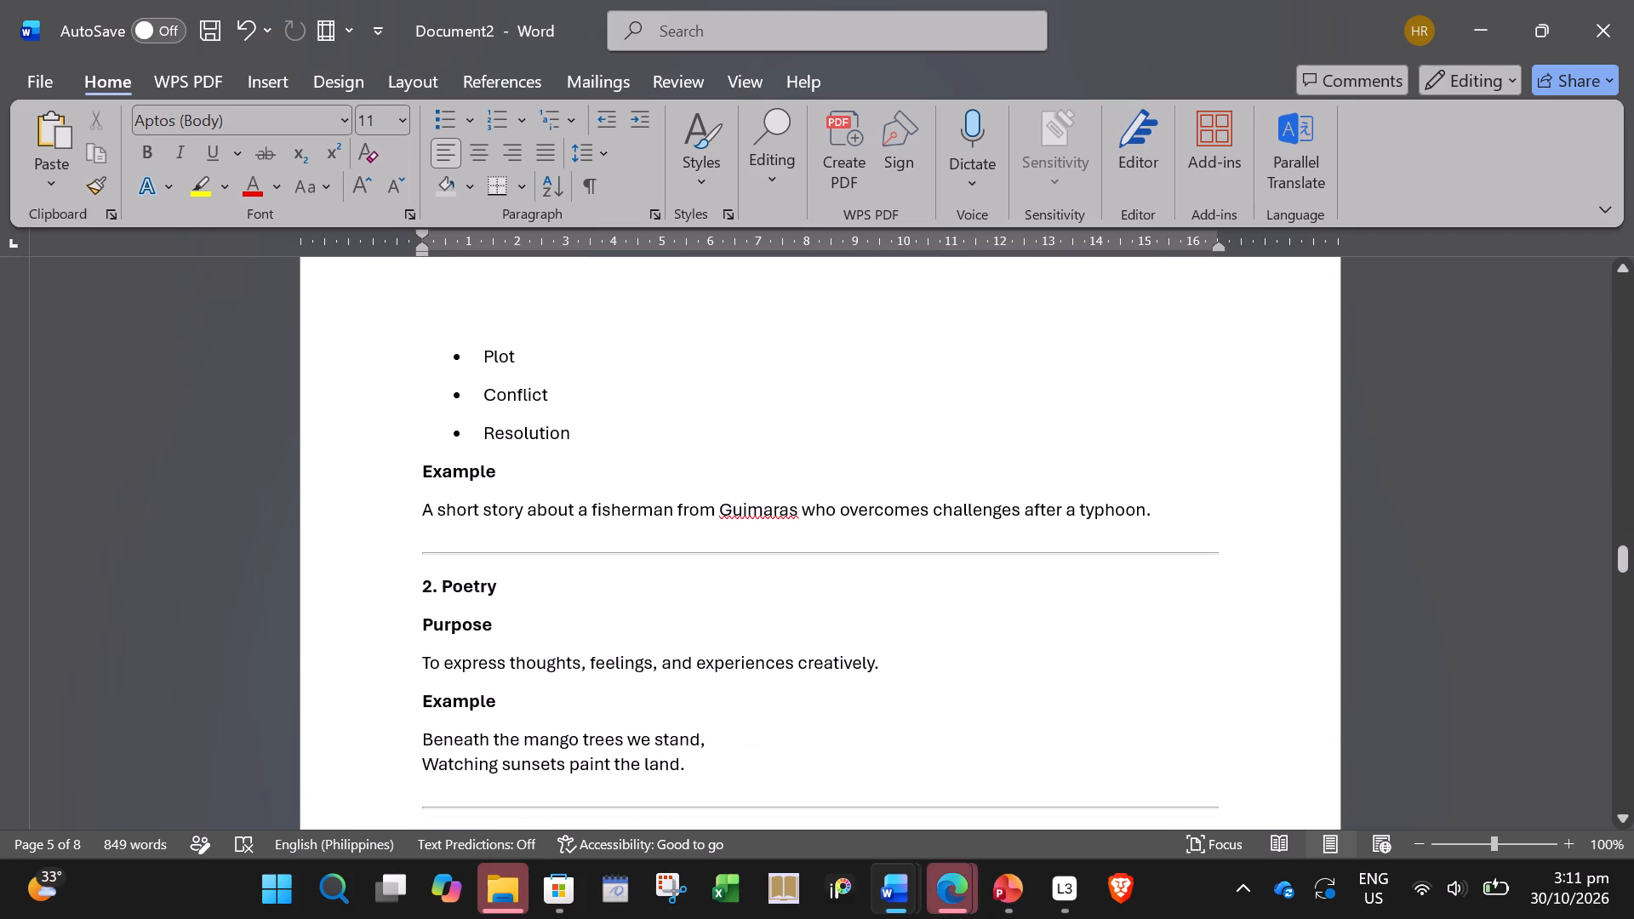
Delete the divider lines and their empty paragraphs above the "2. Poetry" and "3. Drama" headings.
left_click(780, 560)
key("BackSpace")
key("BackSpace")
scroll(780, 560, "down", 1)
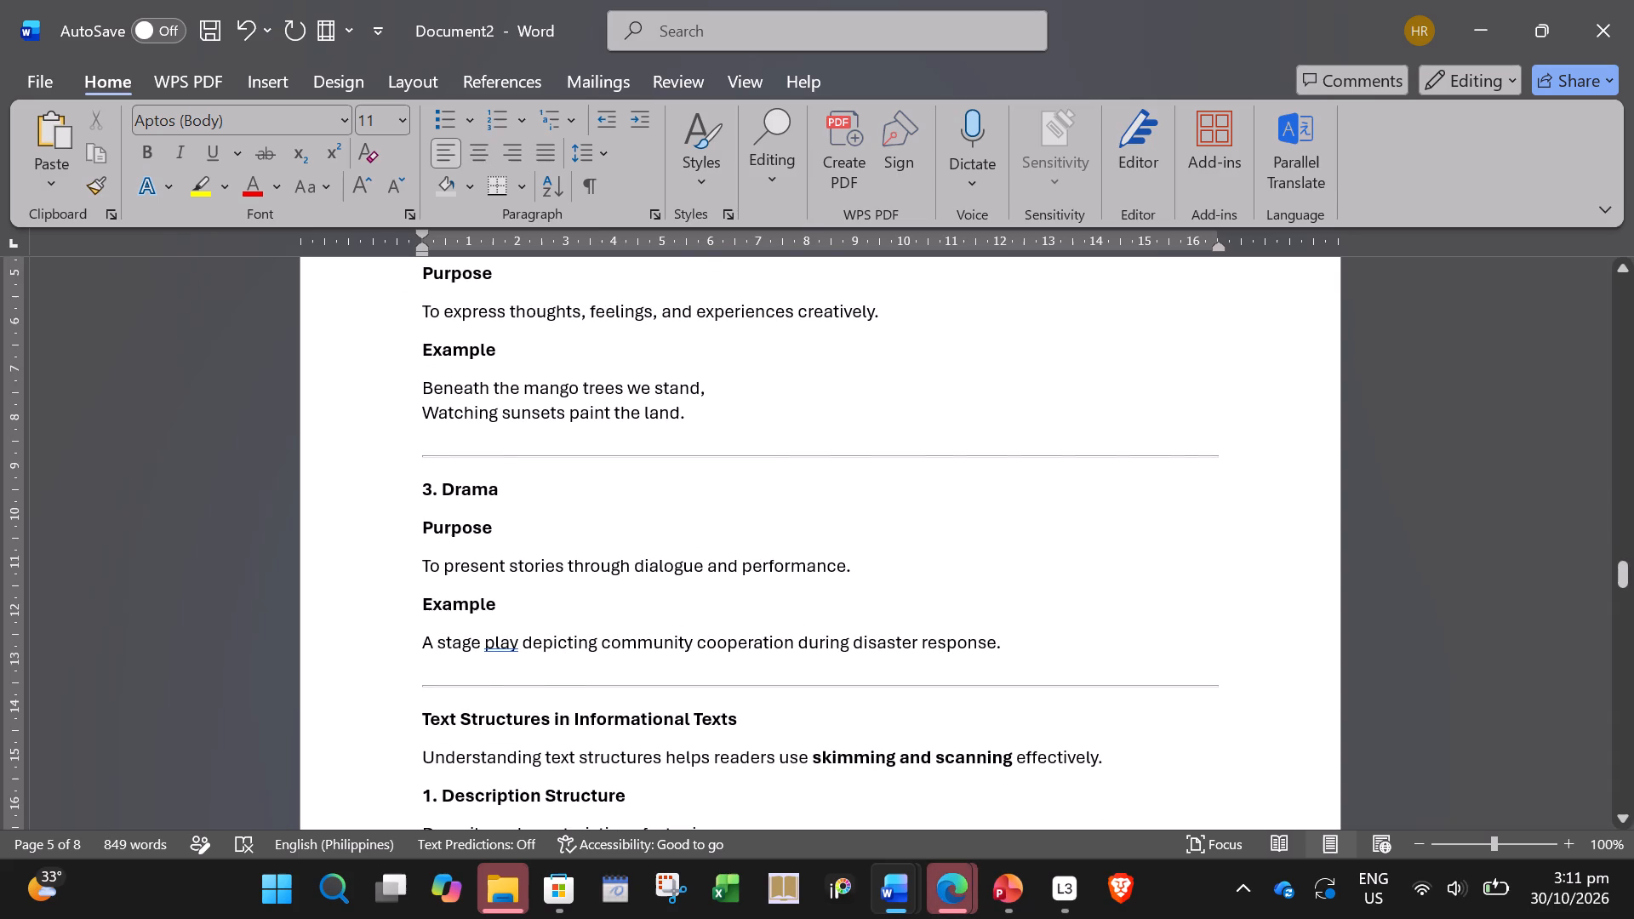
left_click(766, 452)
key("BackSpace")
key("BackSpace")
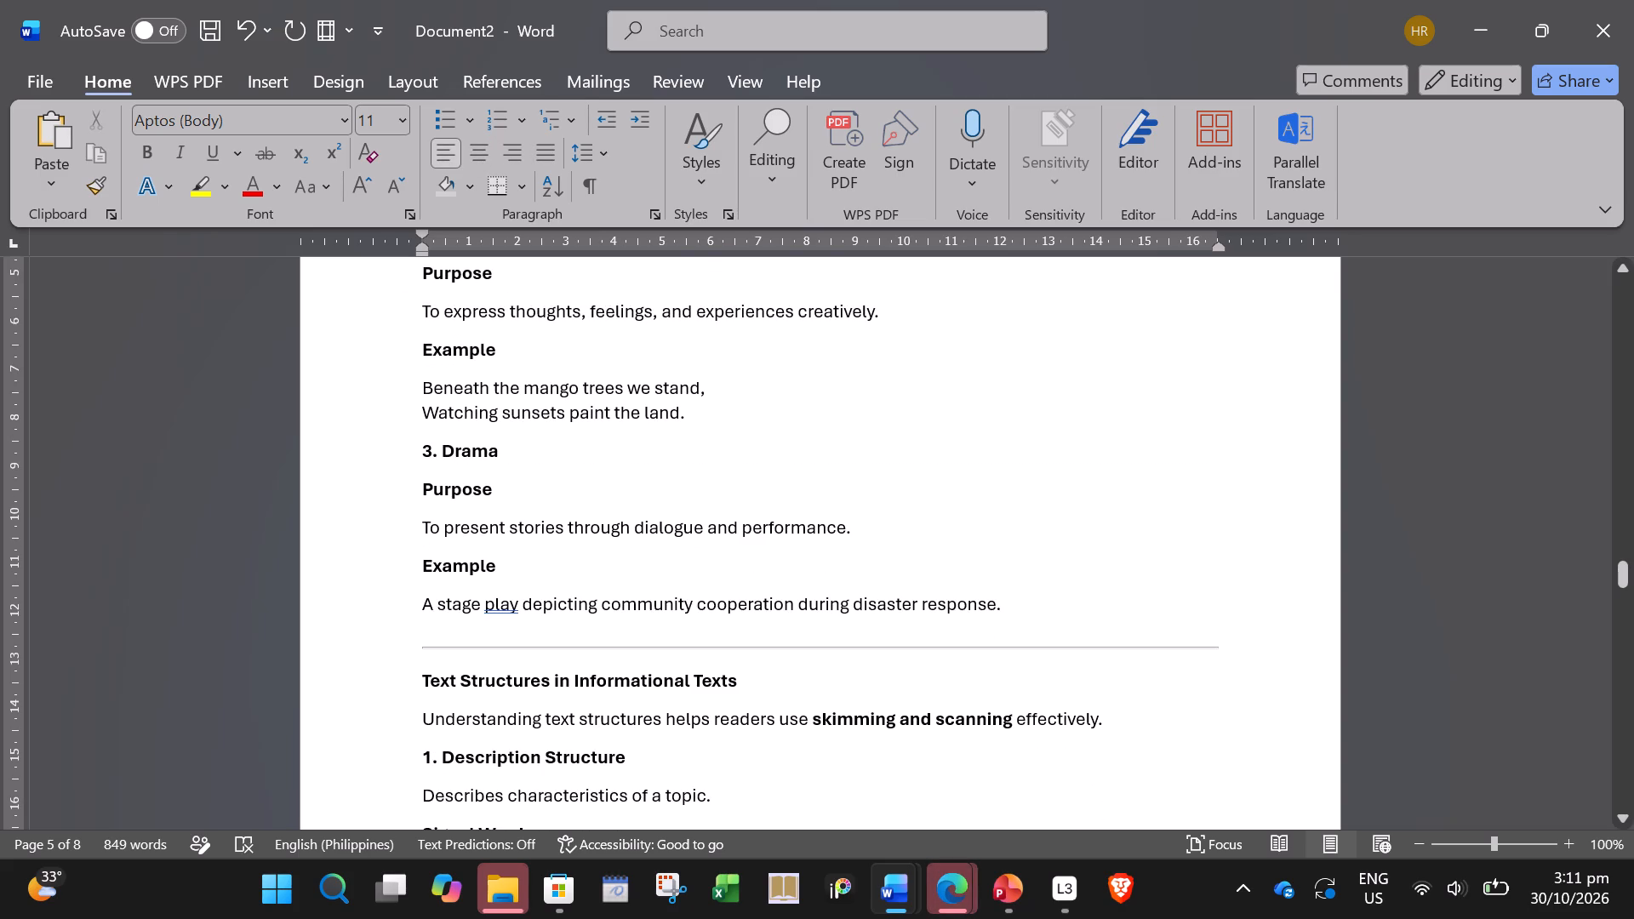
Delete the divider lines and their empty paragraphs above "Text Structures in Informational Texts" and "2. Sequence or Chronological Structure".
left_click(722, 640)
key("BackSpace")
key("BackSpace")
scroll(722, 640, "down", 1)
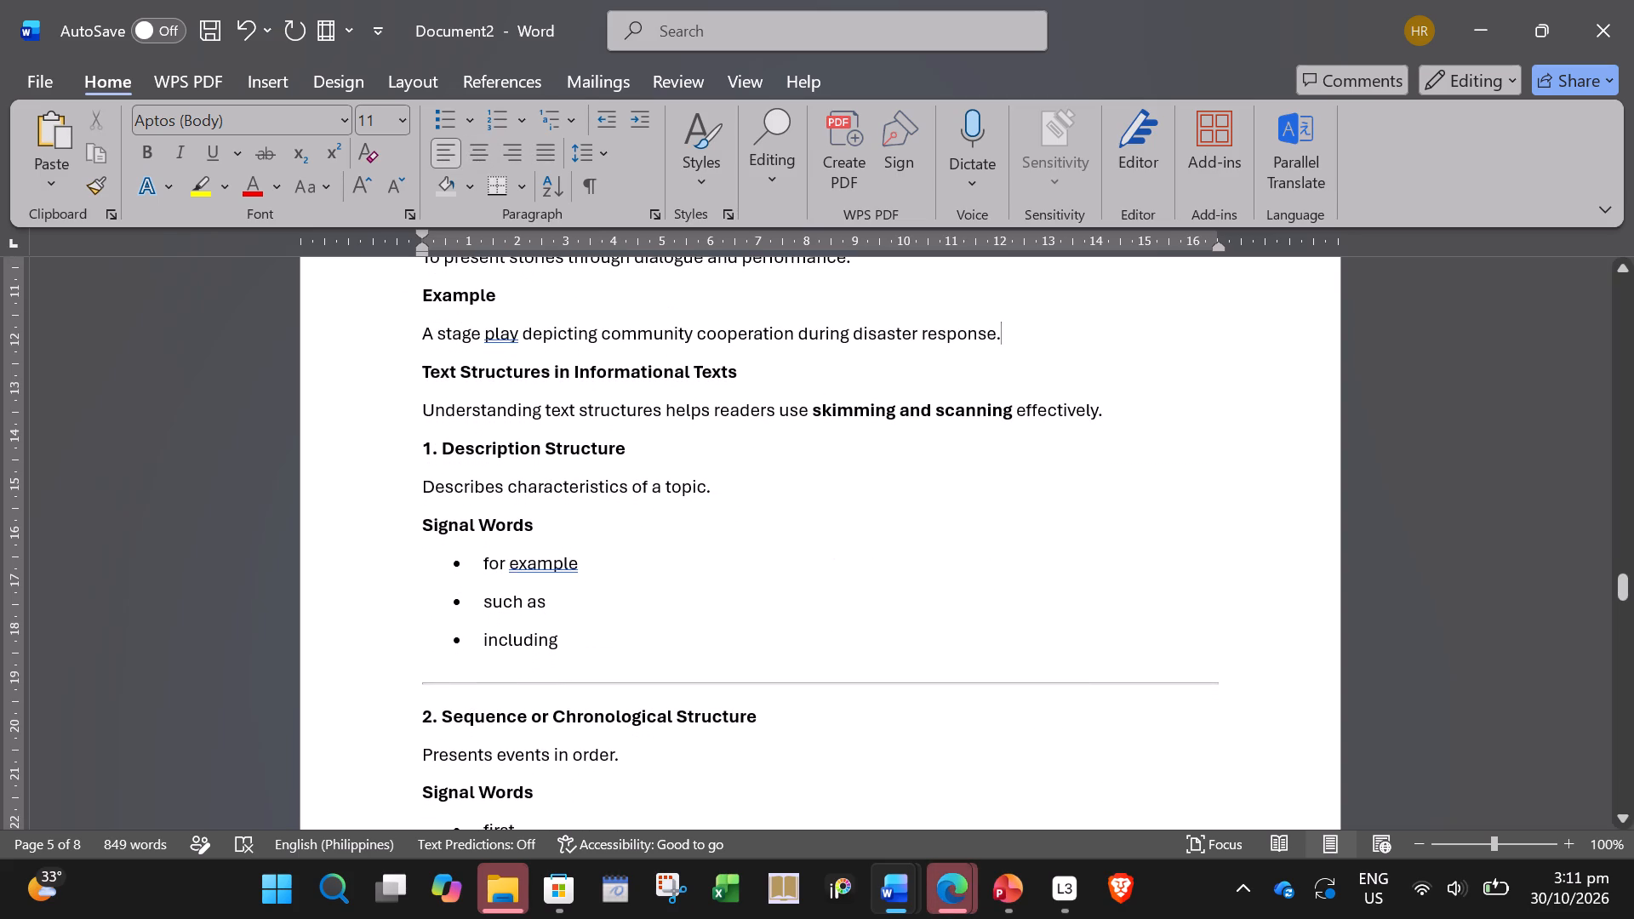
left_click(643, 673)
key("BackSpace")
key("BackSpace")
scroll(643, 673, "down", 2)
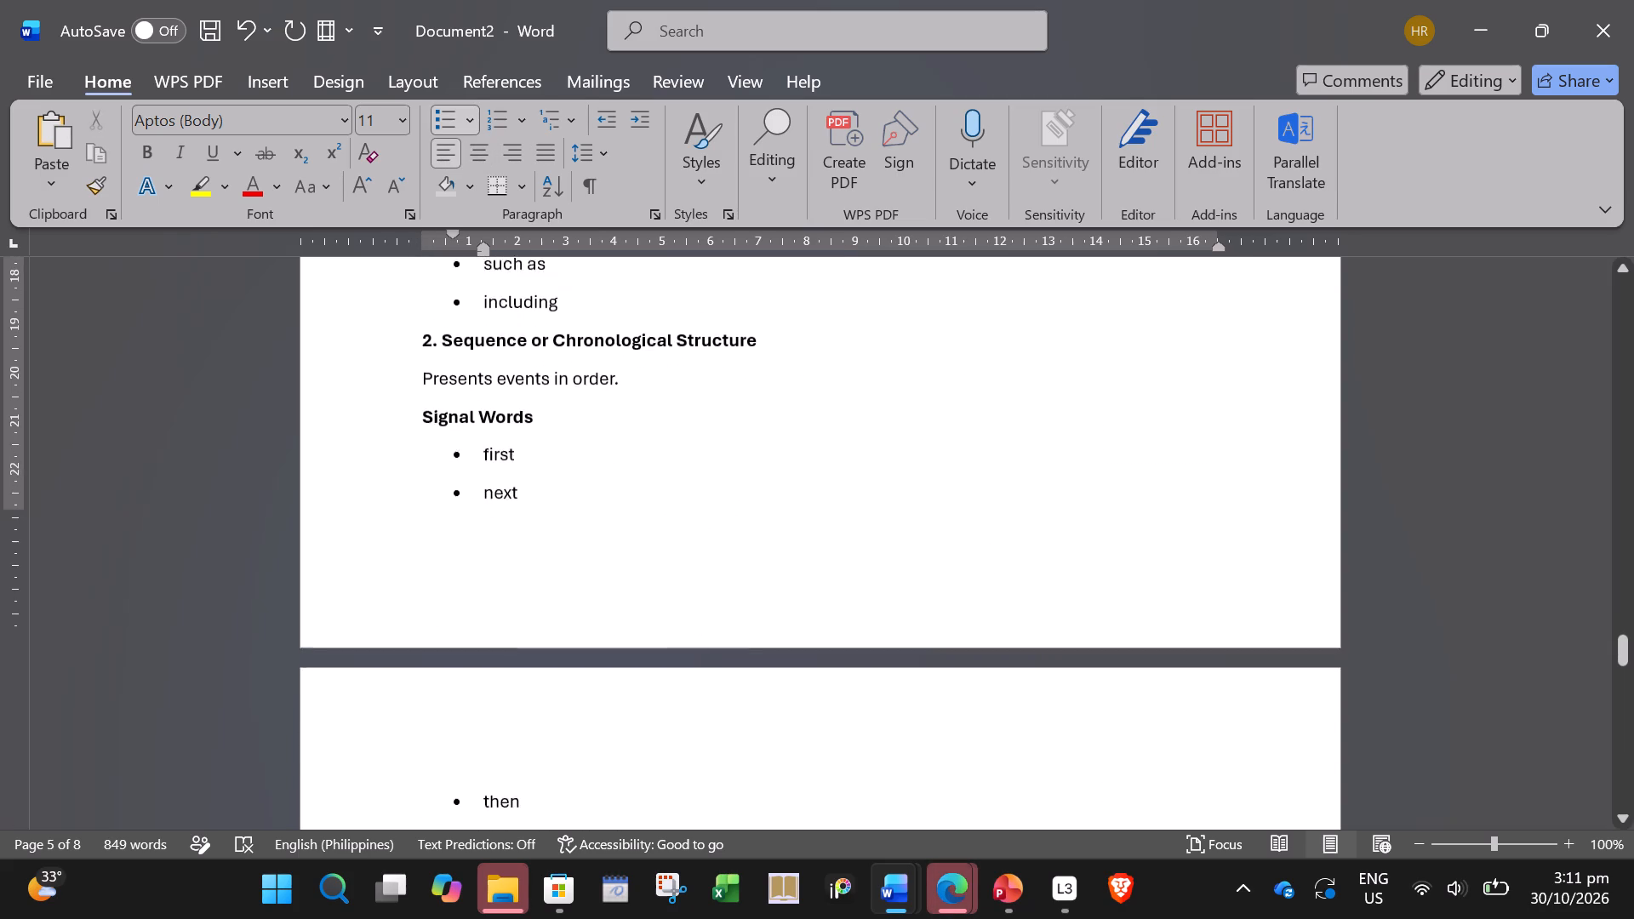
Delete the divider lines and their empty paragraphs above "3. Cause-and-Effect Structure" and "4. Problem-and-Solution Structure".
scroll(820, 665, "down", 1)
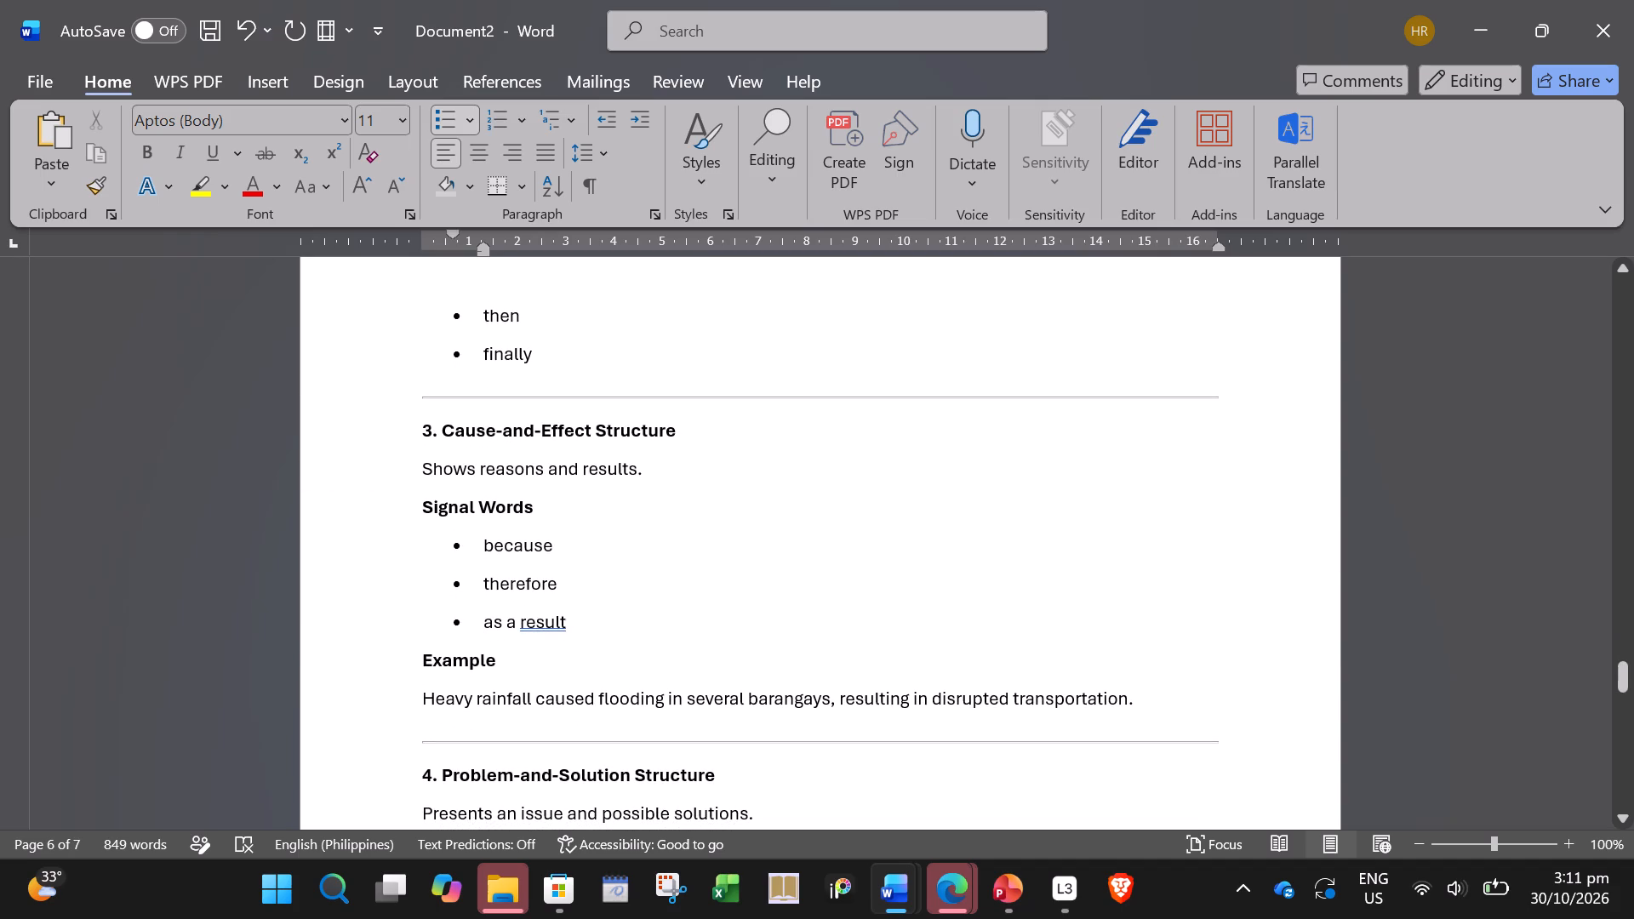
left_click(788, 397)
key("BackSpace")
key("BackSpace")
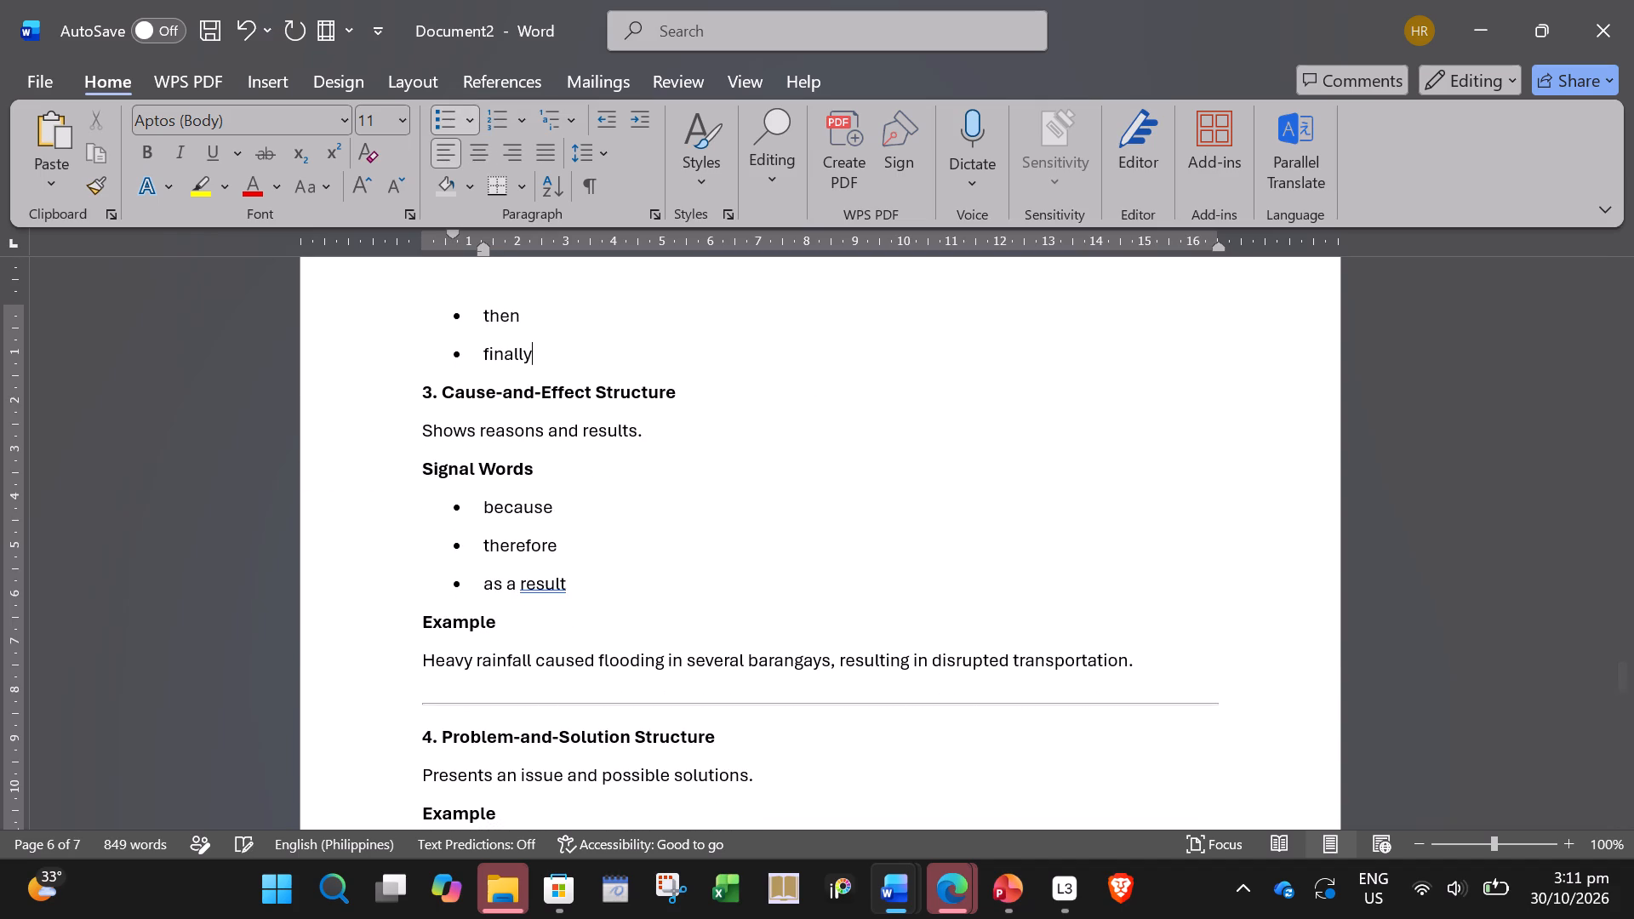
left_click(642, 698)
key("BackSpace")
key("BackSpace")
Delete the divider lines and their empty paragraphs above "5. Compare-and-Contrast Structure" and "Importance of Knowing the Types of Text".
scroll(642, 698, "down", 1)
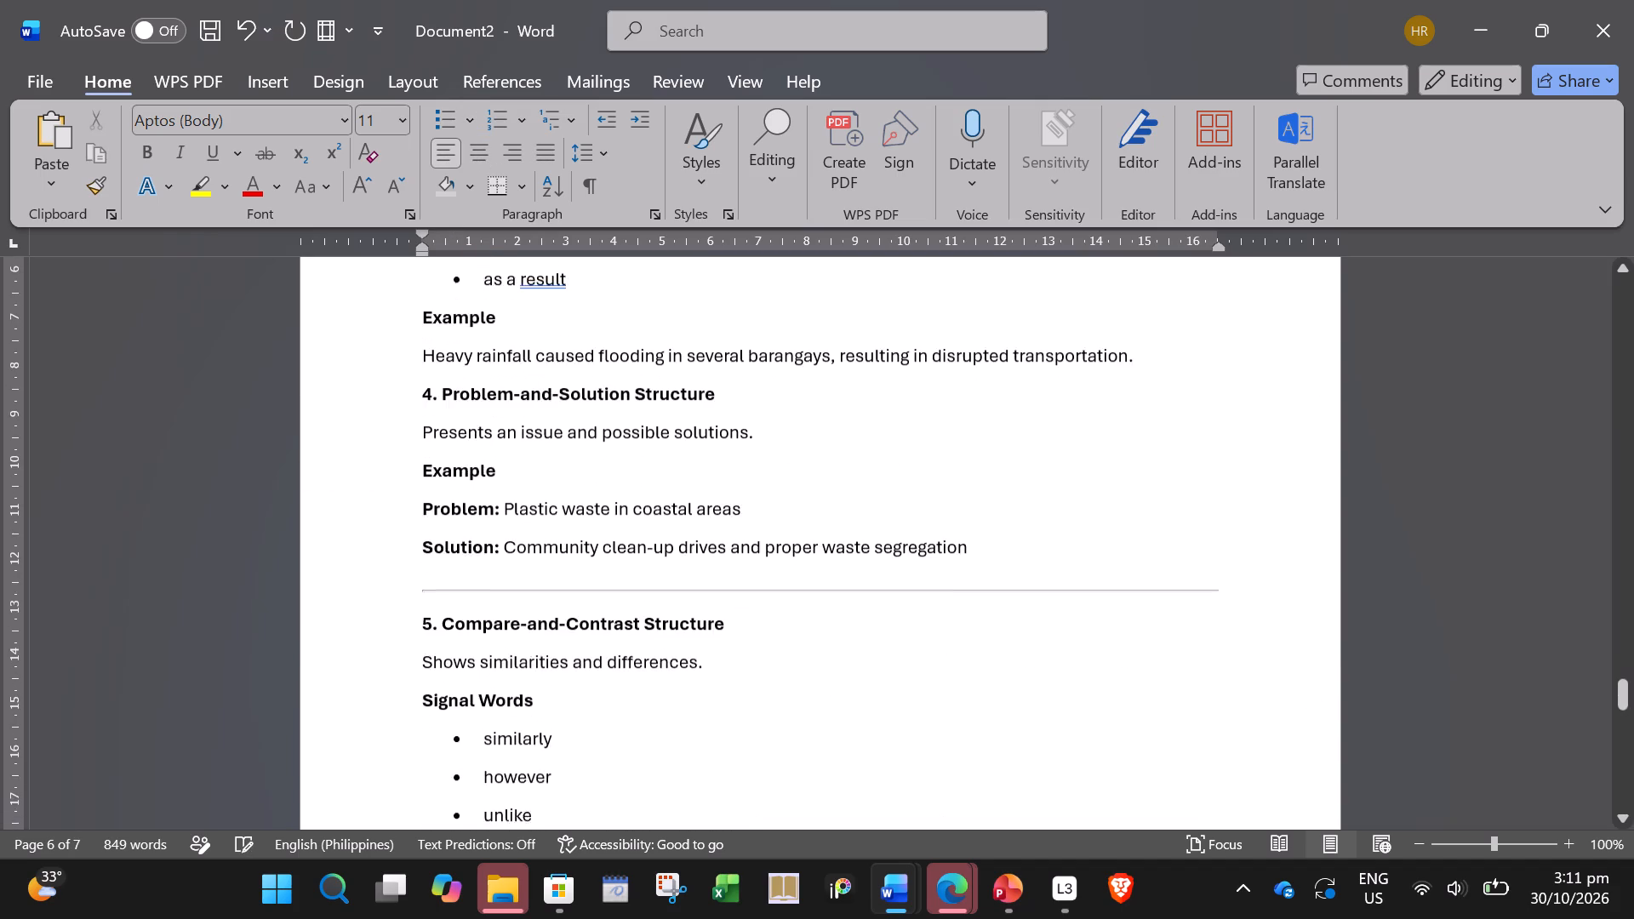
scroll(642, 698, "down", 1)
left_click(620, 562)
key("BackSpace")
key("BackSpace")
scroll(620, 562, "down", 1)
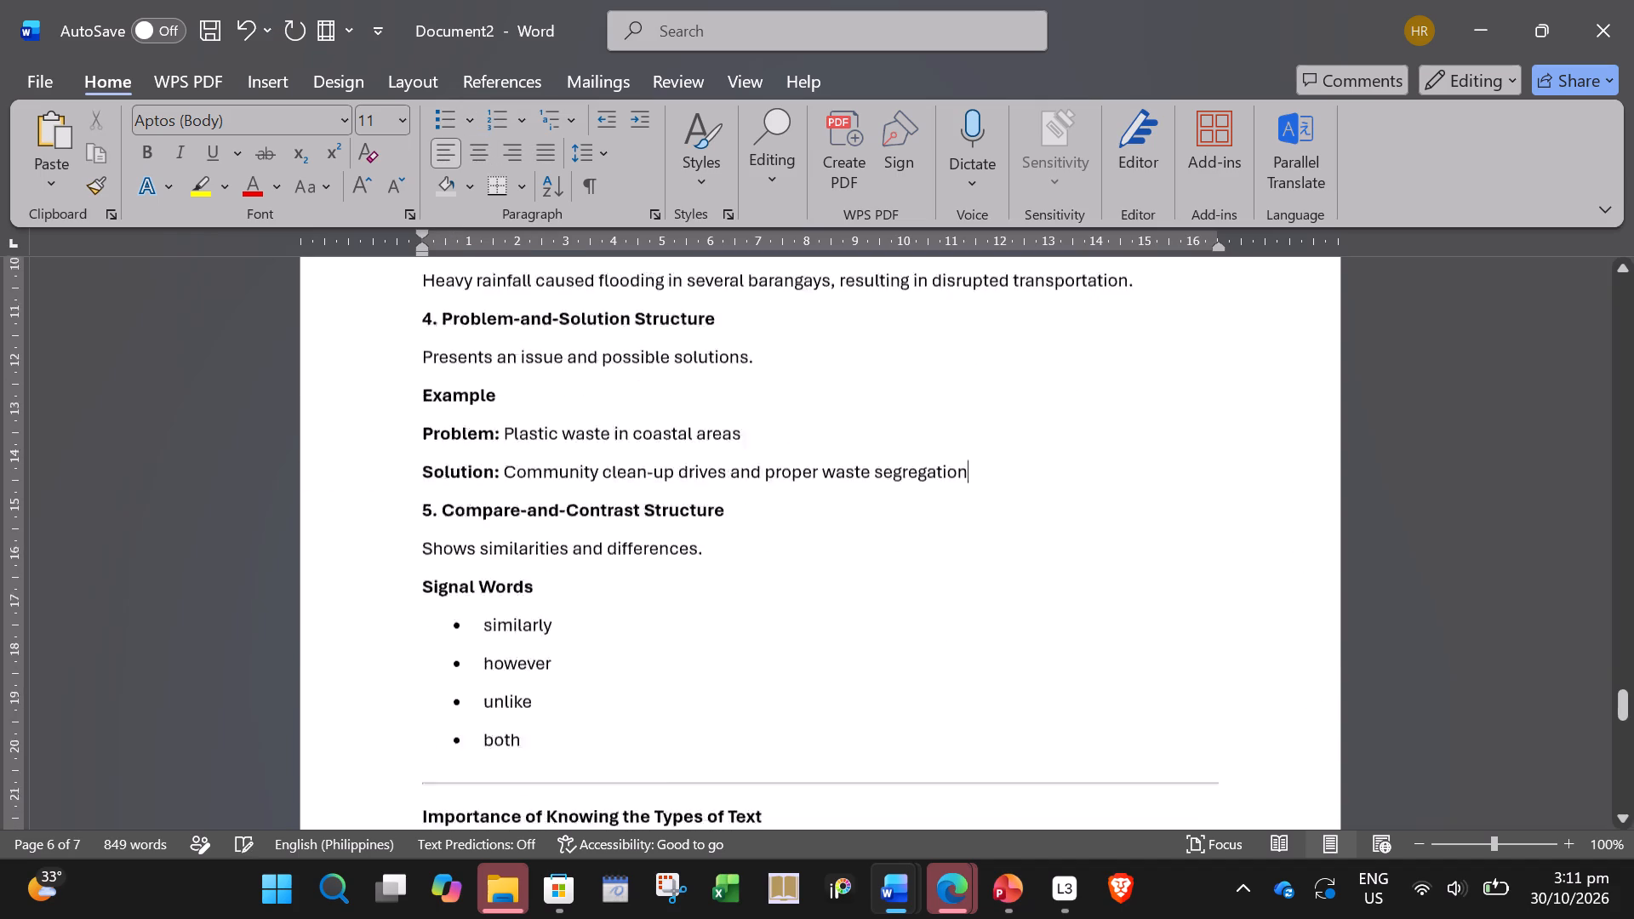
scroll(620, 562, "down", 1)
left_click(579, 571)
key("BackSpace")
key("BackSpace")
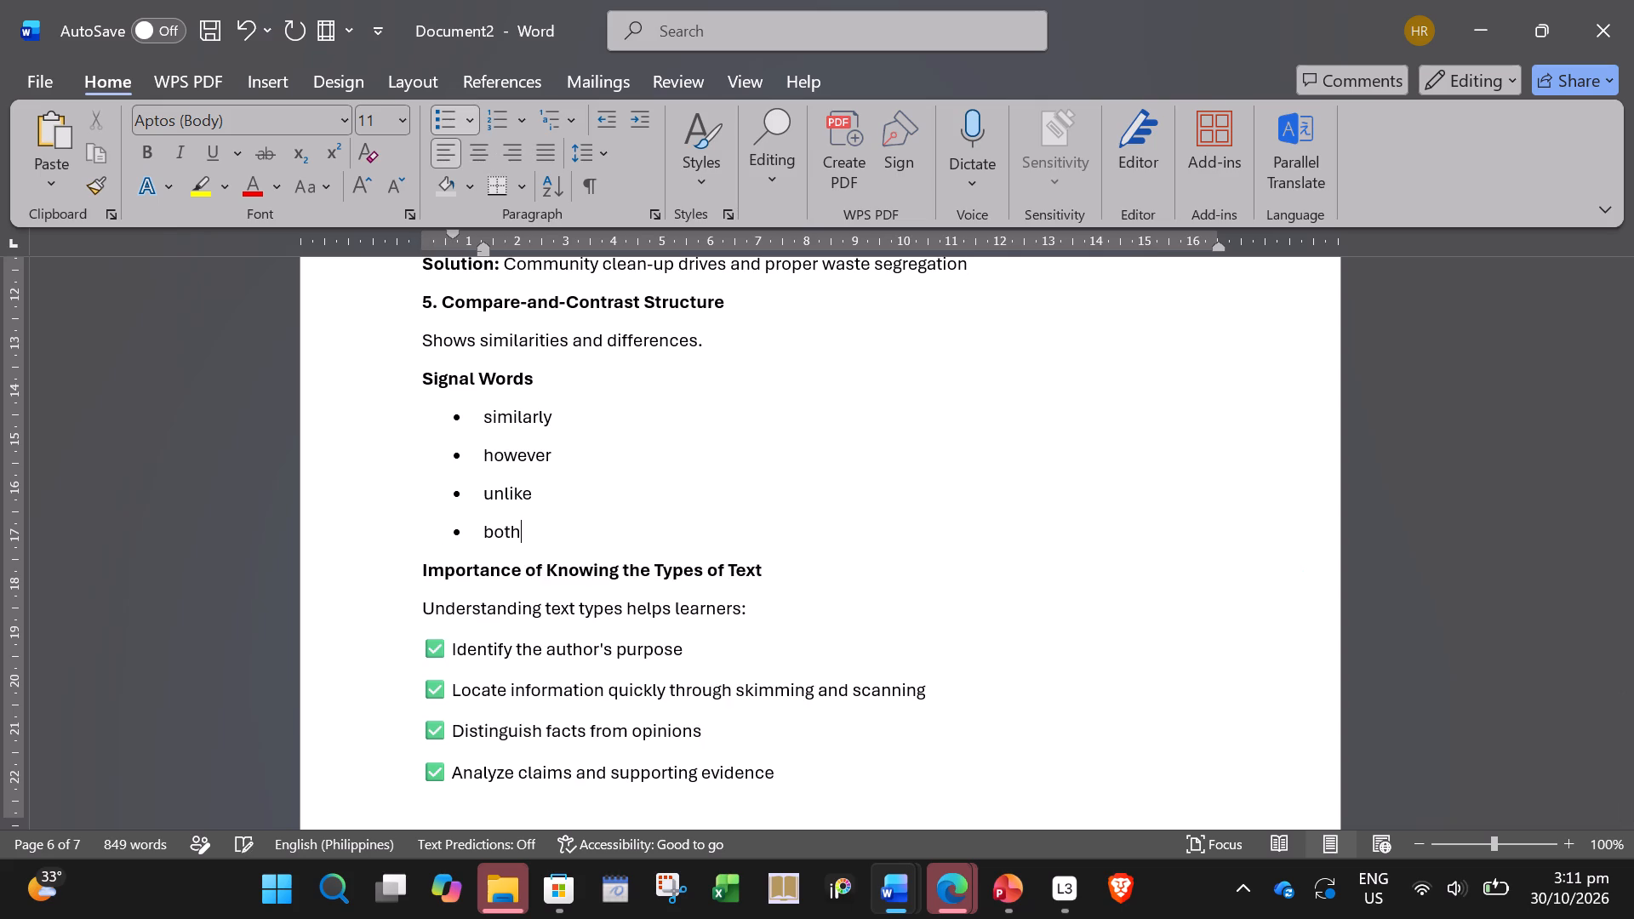
Delete the divider line and its empty paragraph above "Application to Real-World Issues in Jordan, Guimaras".
scroll(579, 571, "down", 1)
scroll(643, 652, "down", 1)
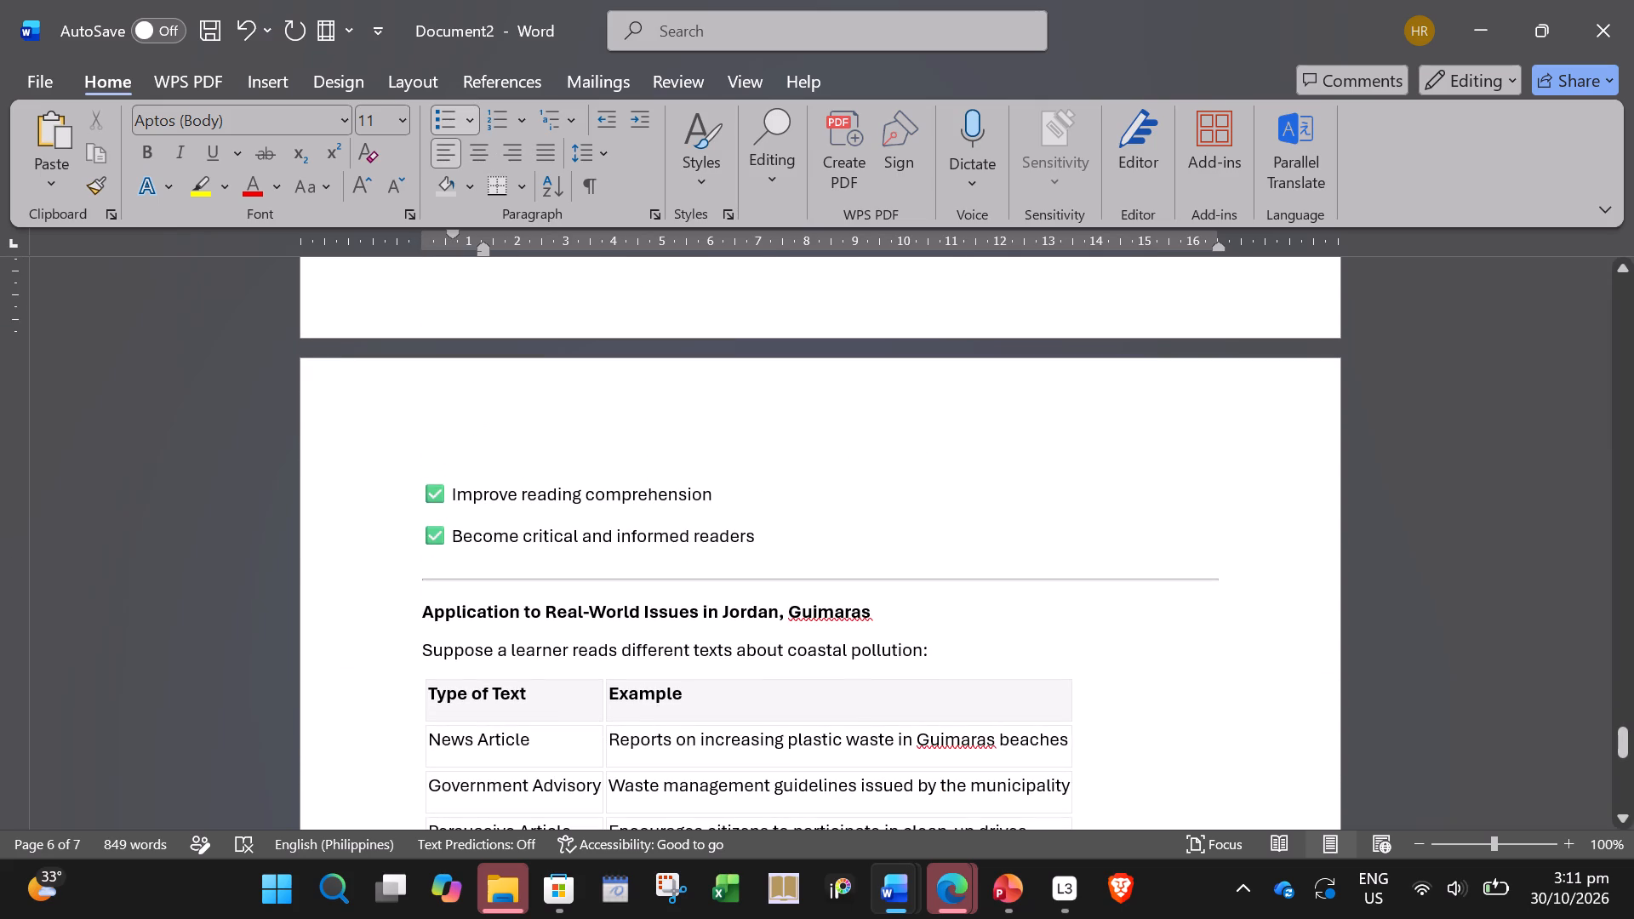
left_click(625, 574)
key("BackSpace")
key("BackSpace")
Apply the plain grid table style with black borders to the Type of Text and Example table.
scroll(625, 574, "down", 1)
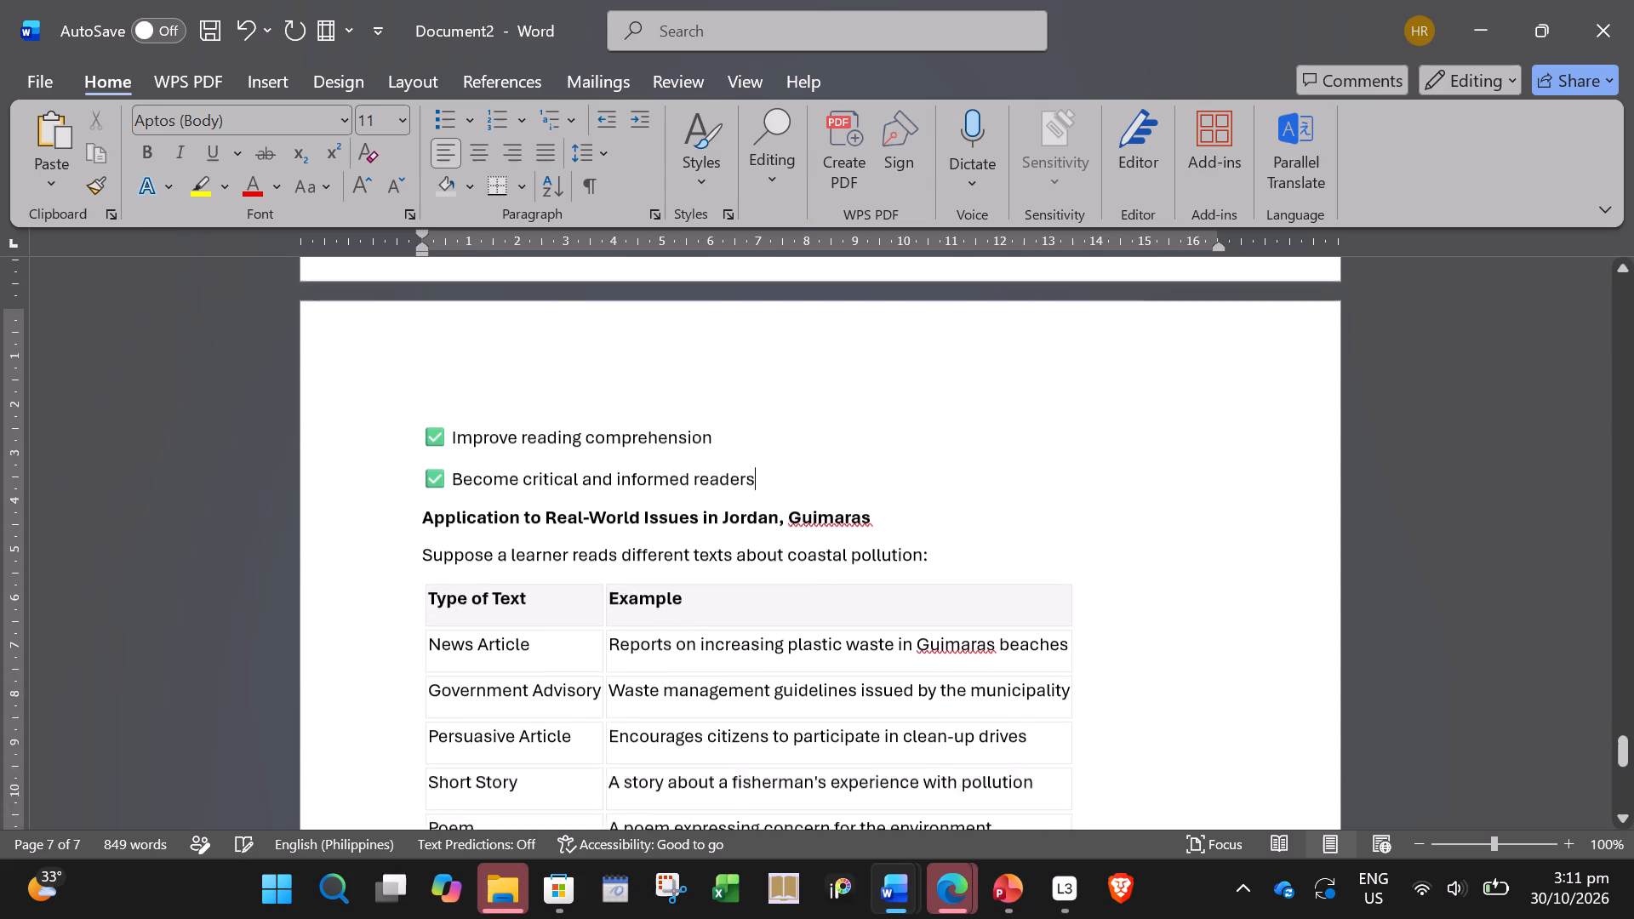
scroll(625, 574, "down", 1)
left_click_drag(666, 693, 527, 471)
left_click(922, 76)
left_click(344, 153)
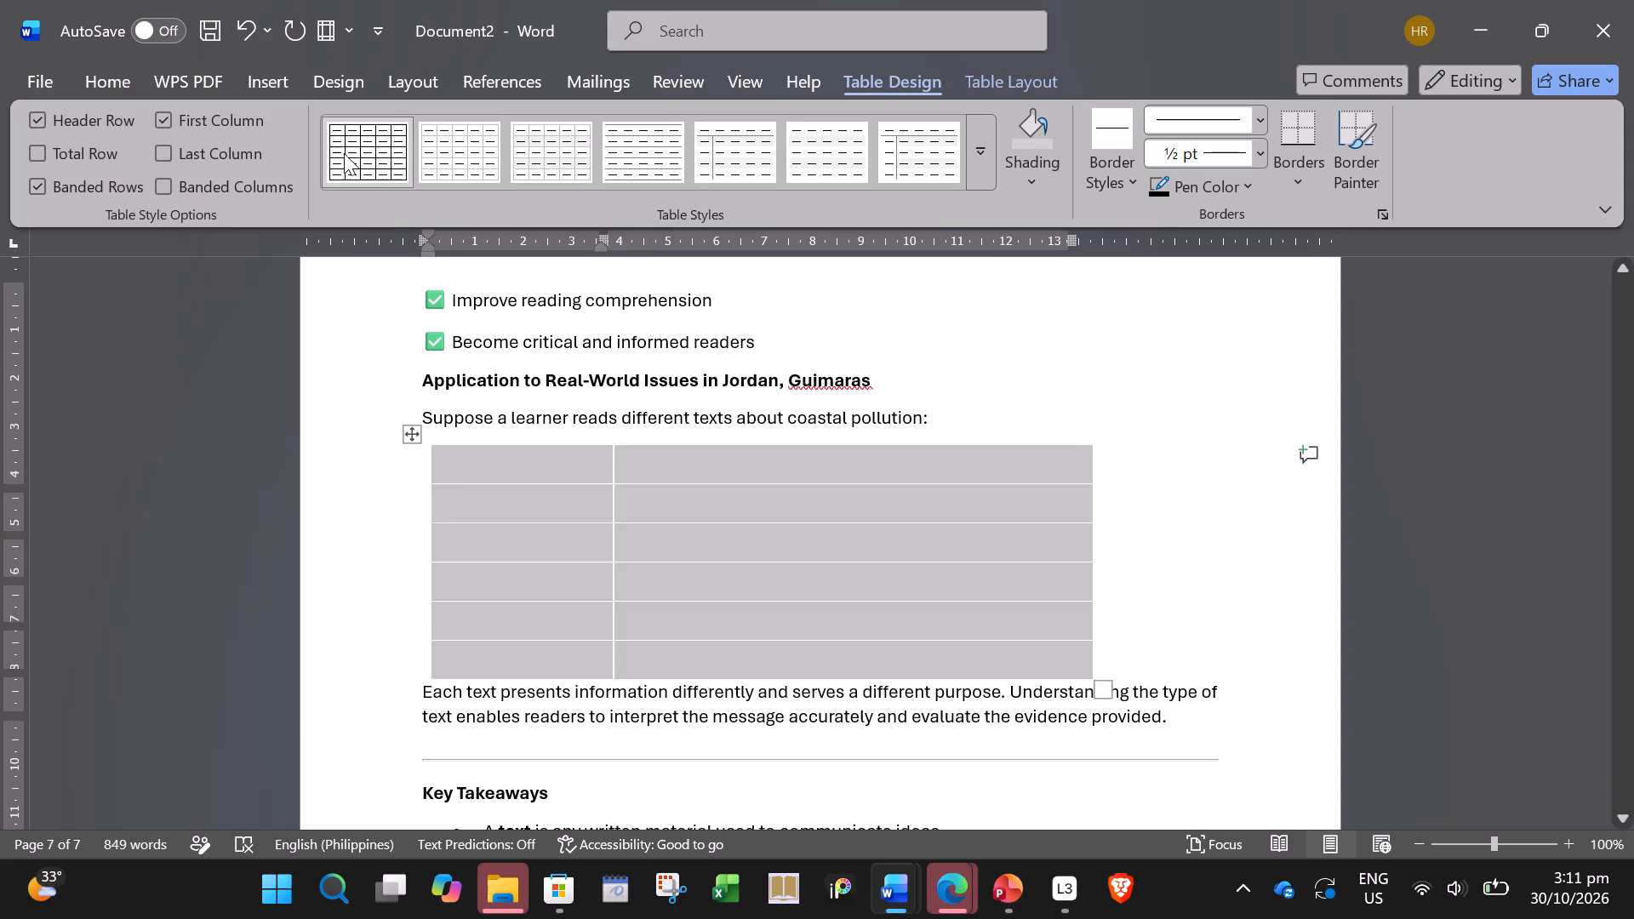
left_click(831, 505)
Delete the divider line and its empty paragraph above "Key Takeaways", and check the document through to its end.
scroll(831, 505, "down", 1)
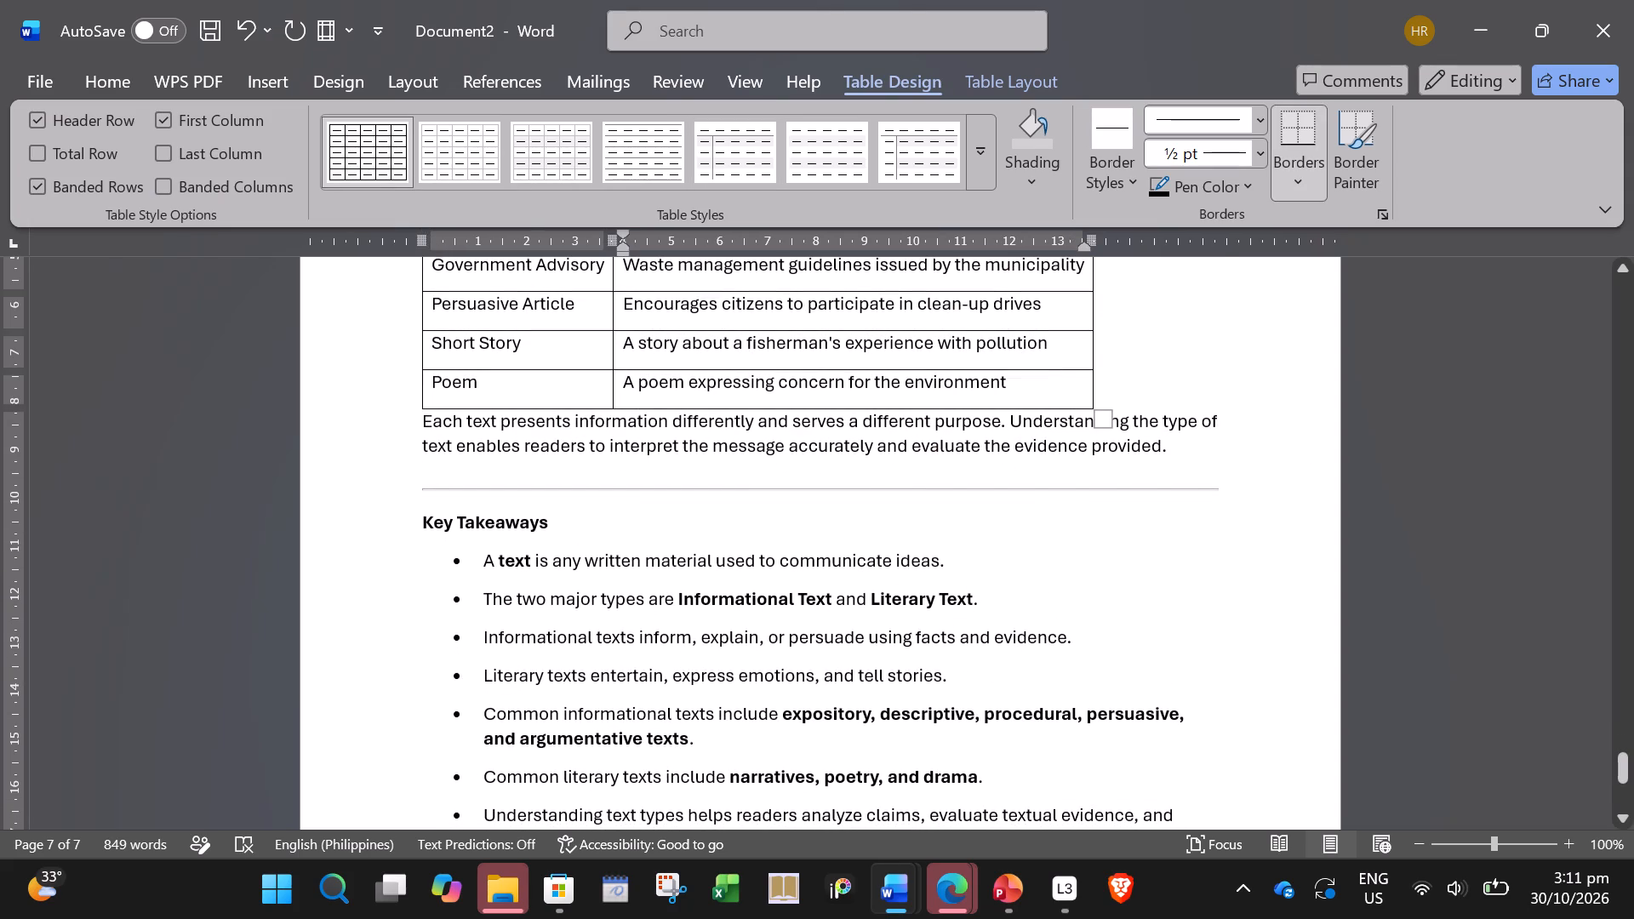
left_click(820, 501)
key("BackSpace")
key("BackSpace")
scroll(820, 501, "down", 1)
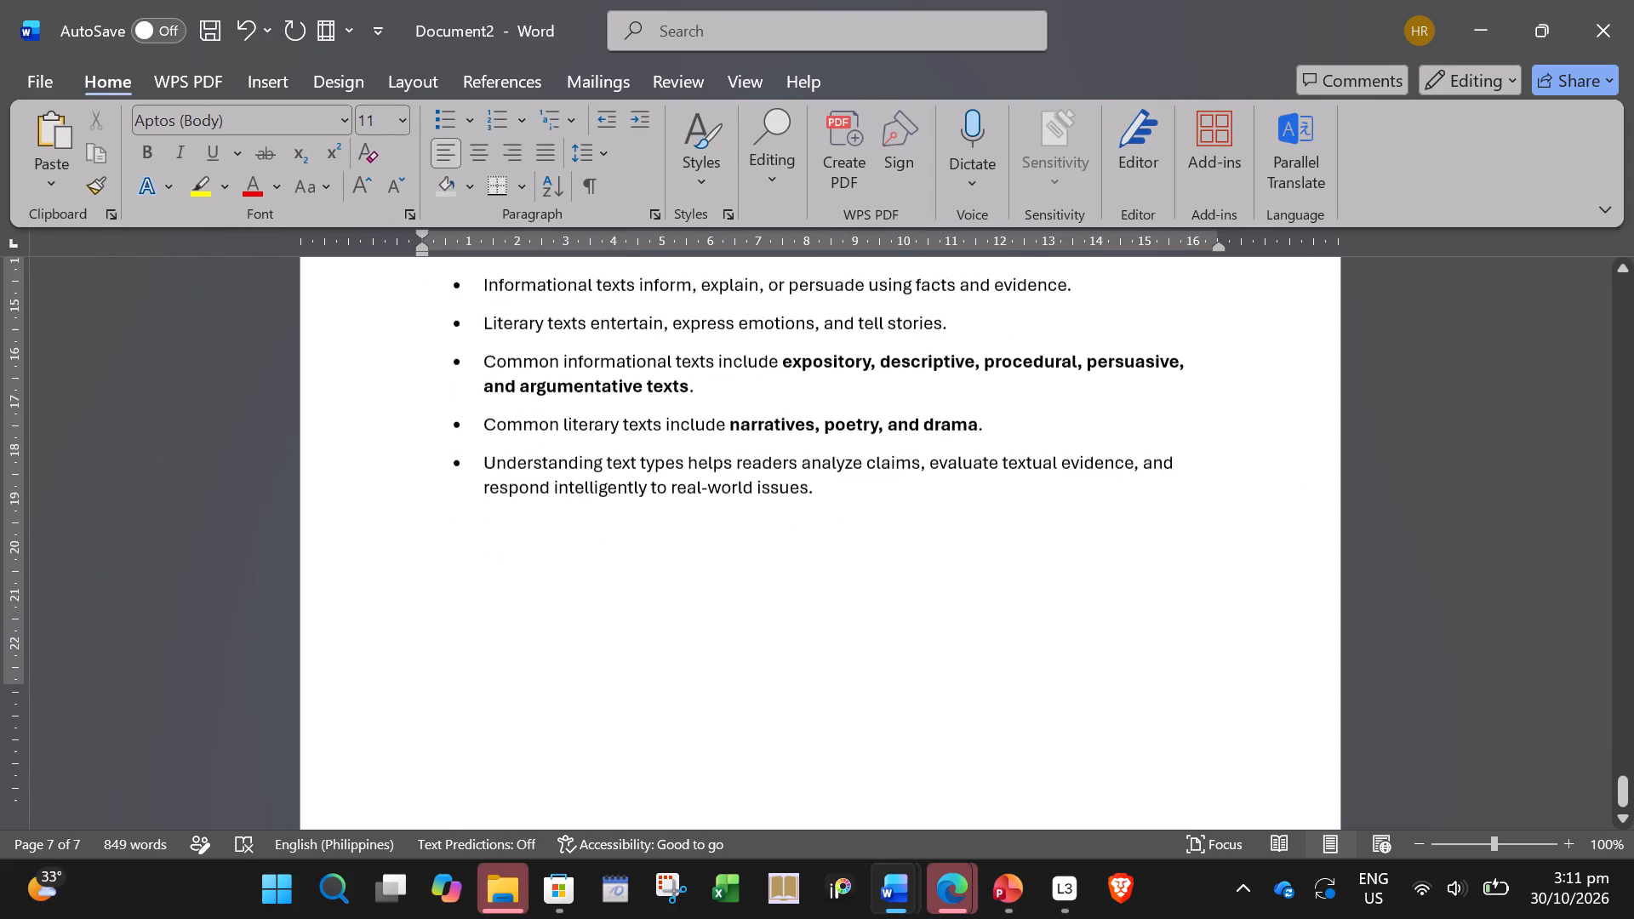
scroll(820, 501, "down", 1)
scroll(820, 501, "up", 17)
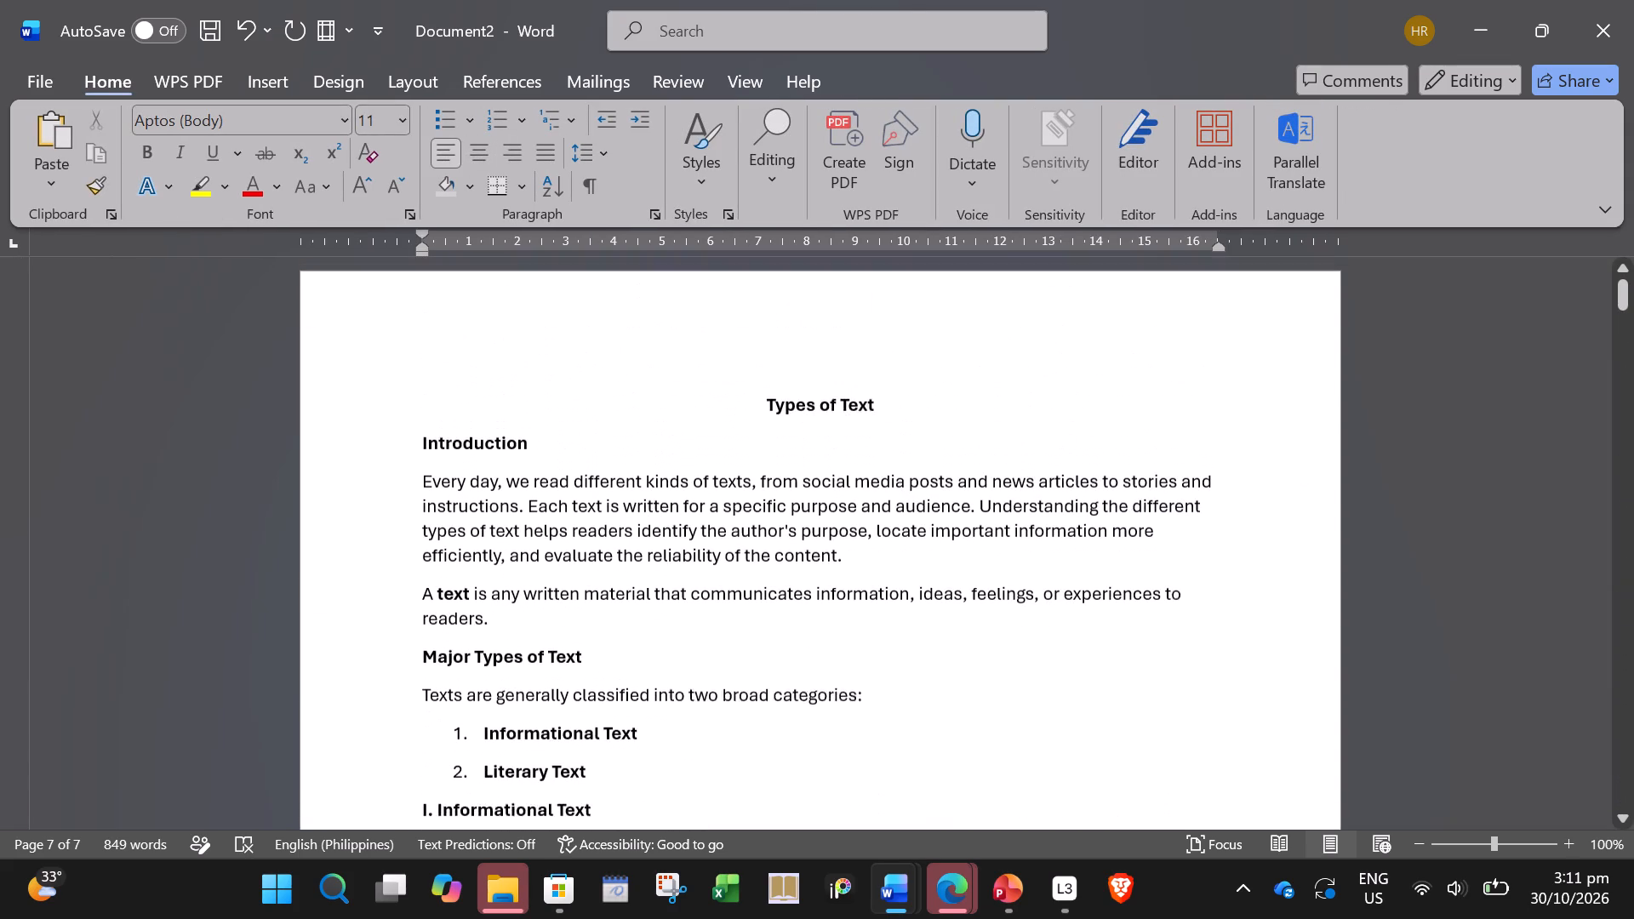
Switch to PowerPoint and create a new blank presentation.
left_click(1025, 907)
left_click(1213, 774)
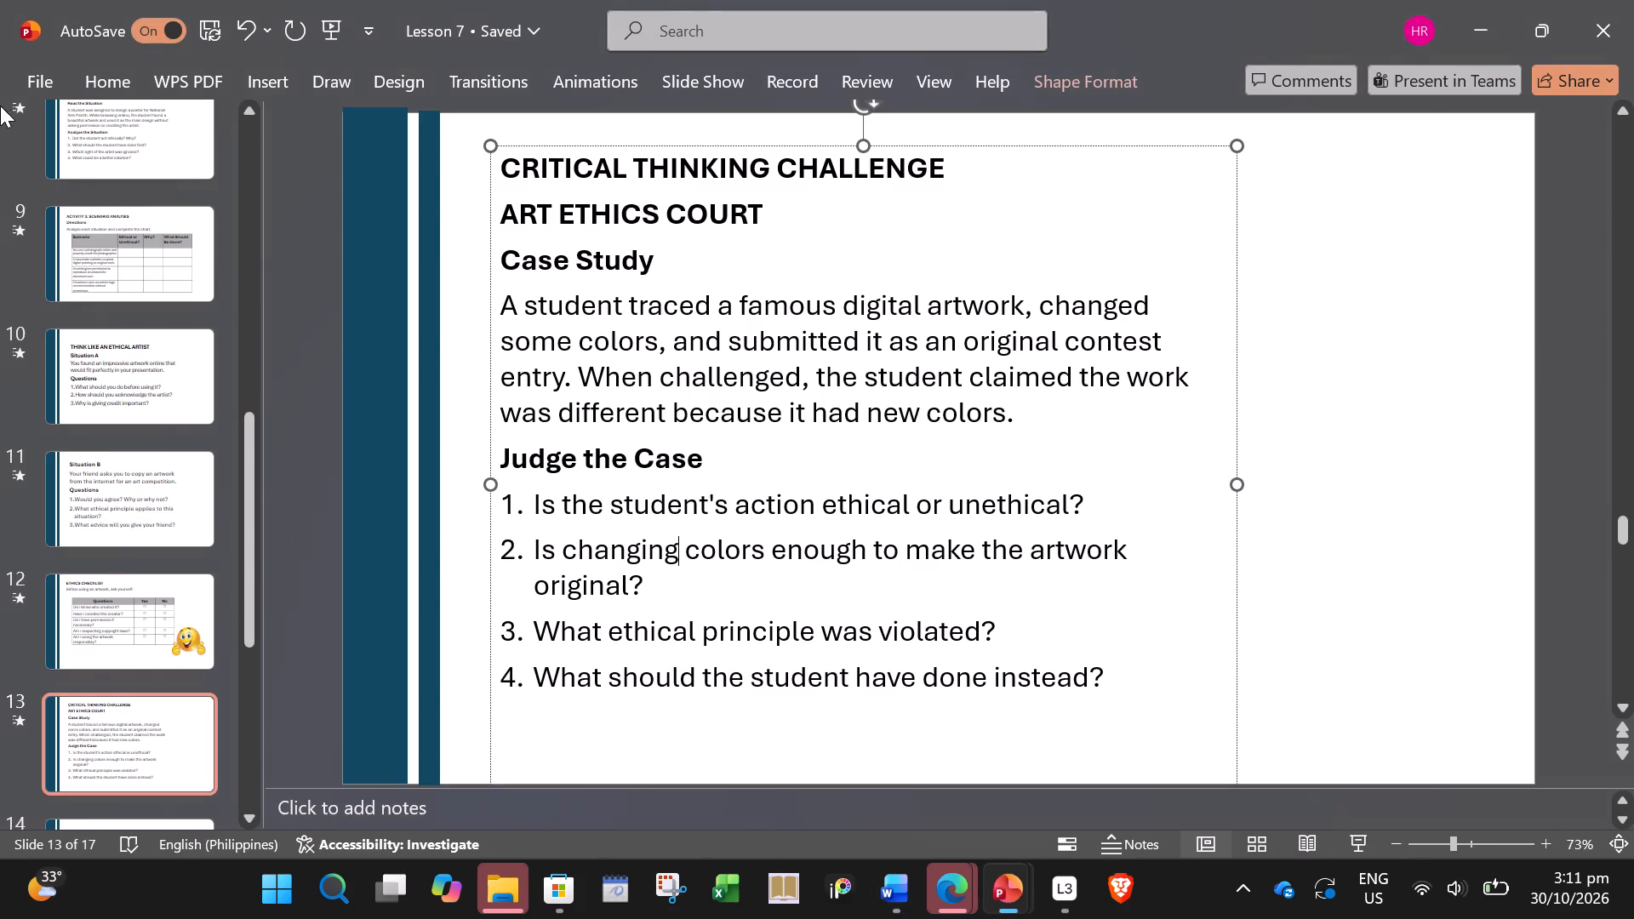
left_click(14, 72)
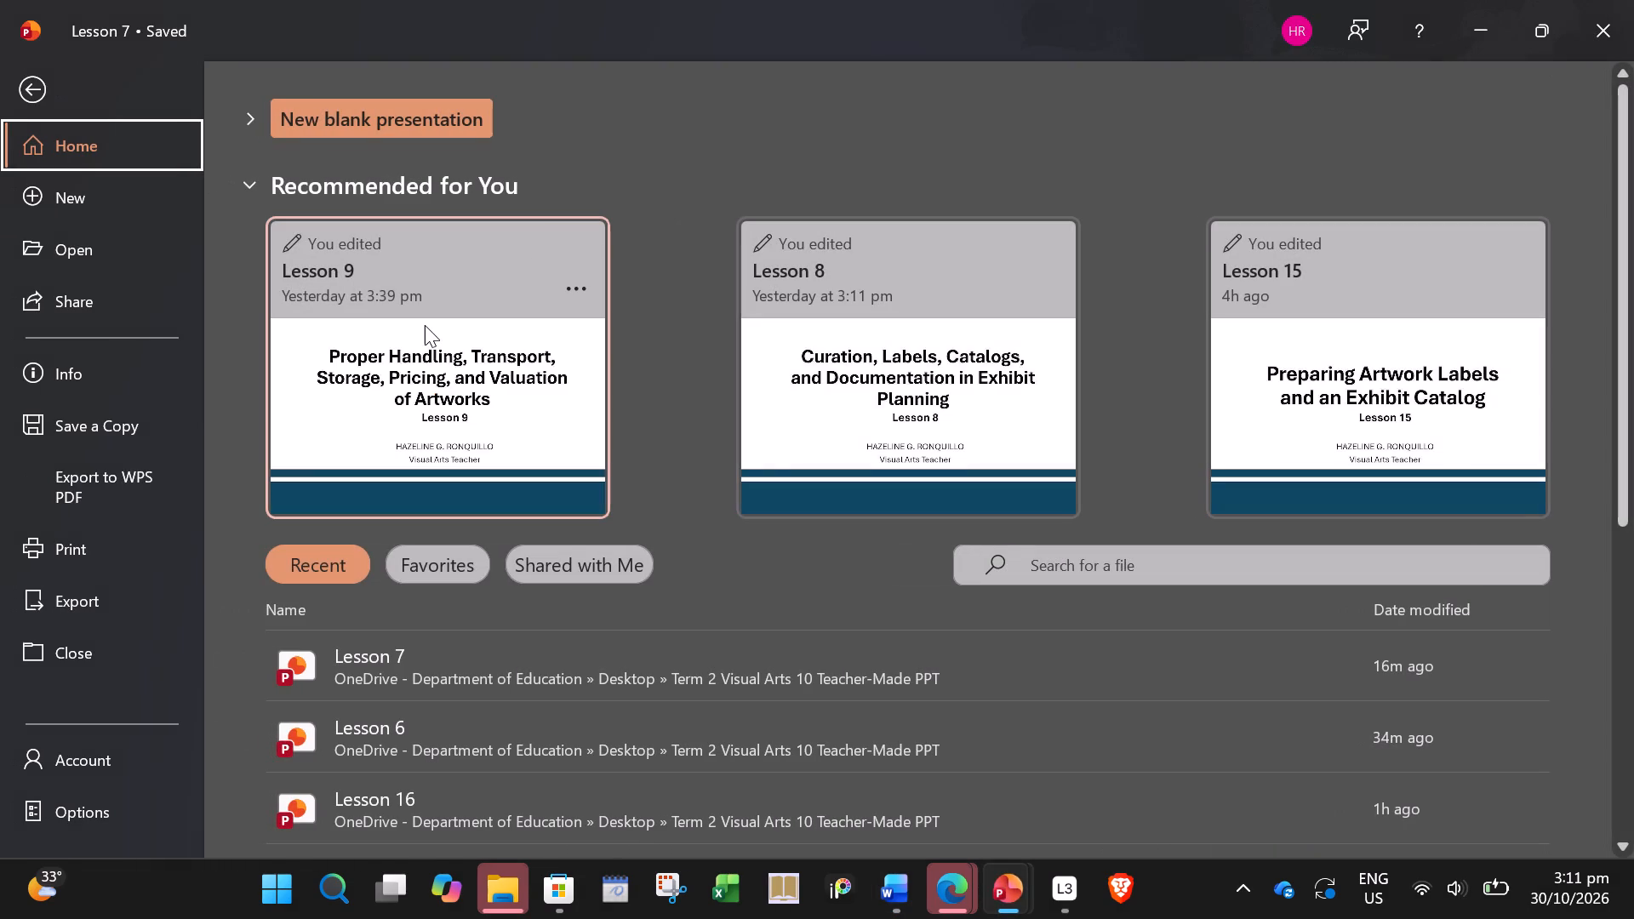
left_click(121, 209)
double_click(474, 254)
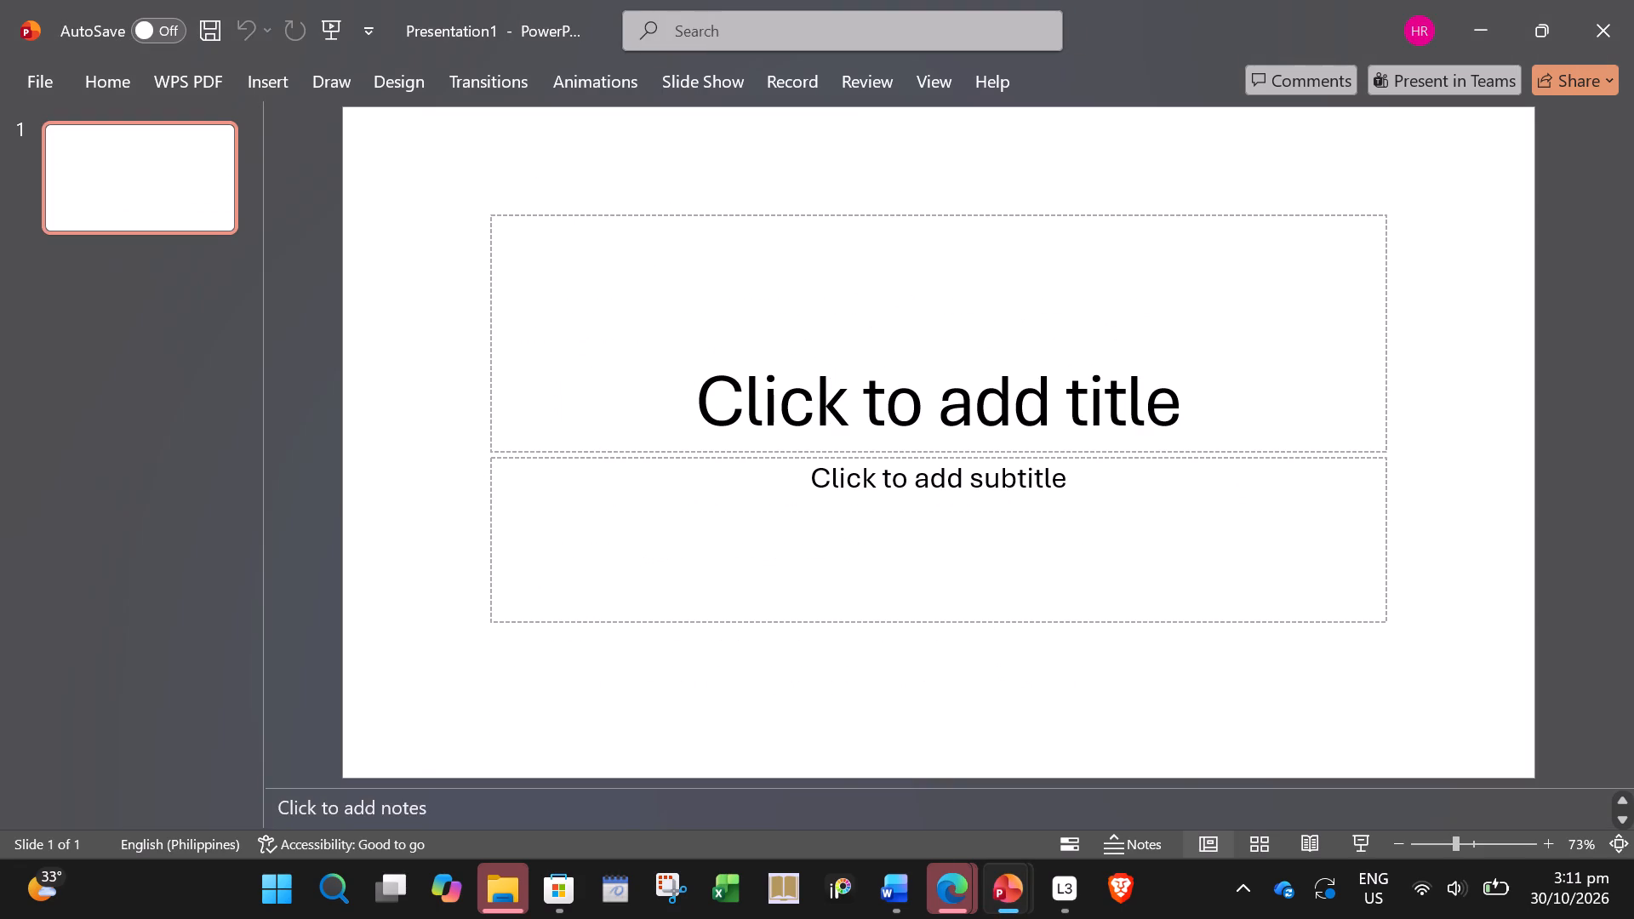
Close the Lesson 7 and Lesson 6 presentations and return to the new blank presentation.
left_click(999, 904)
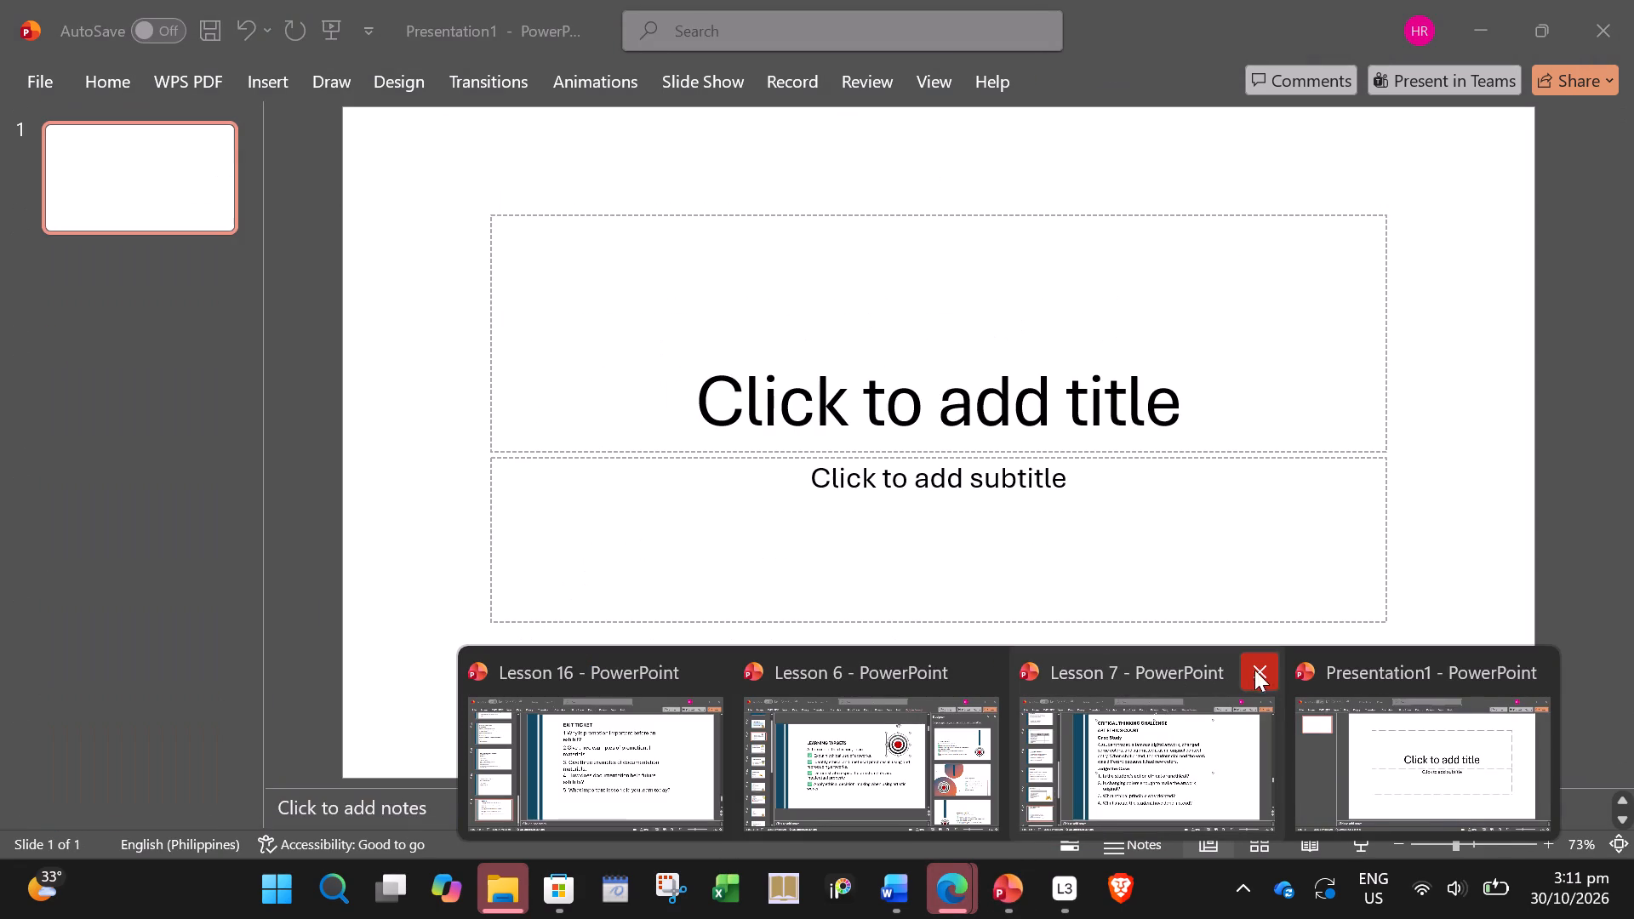
left_click(1269, 687)
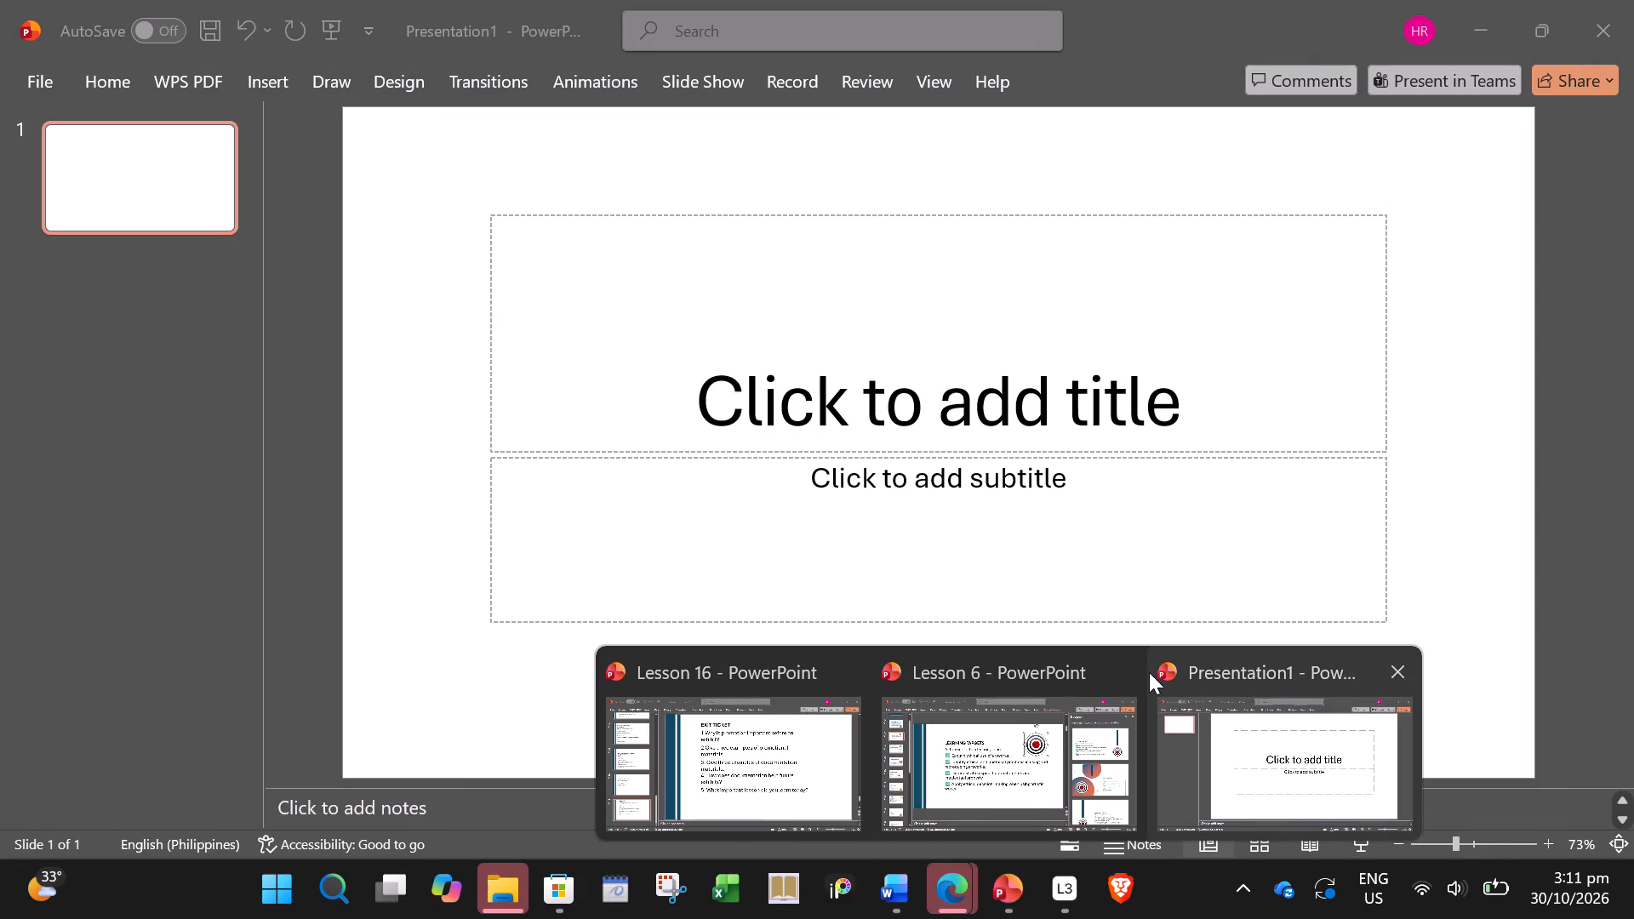
left_click(1134, 669)
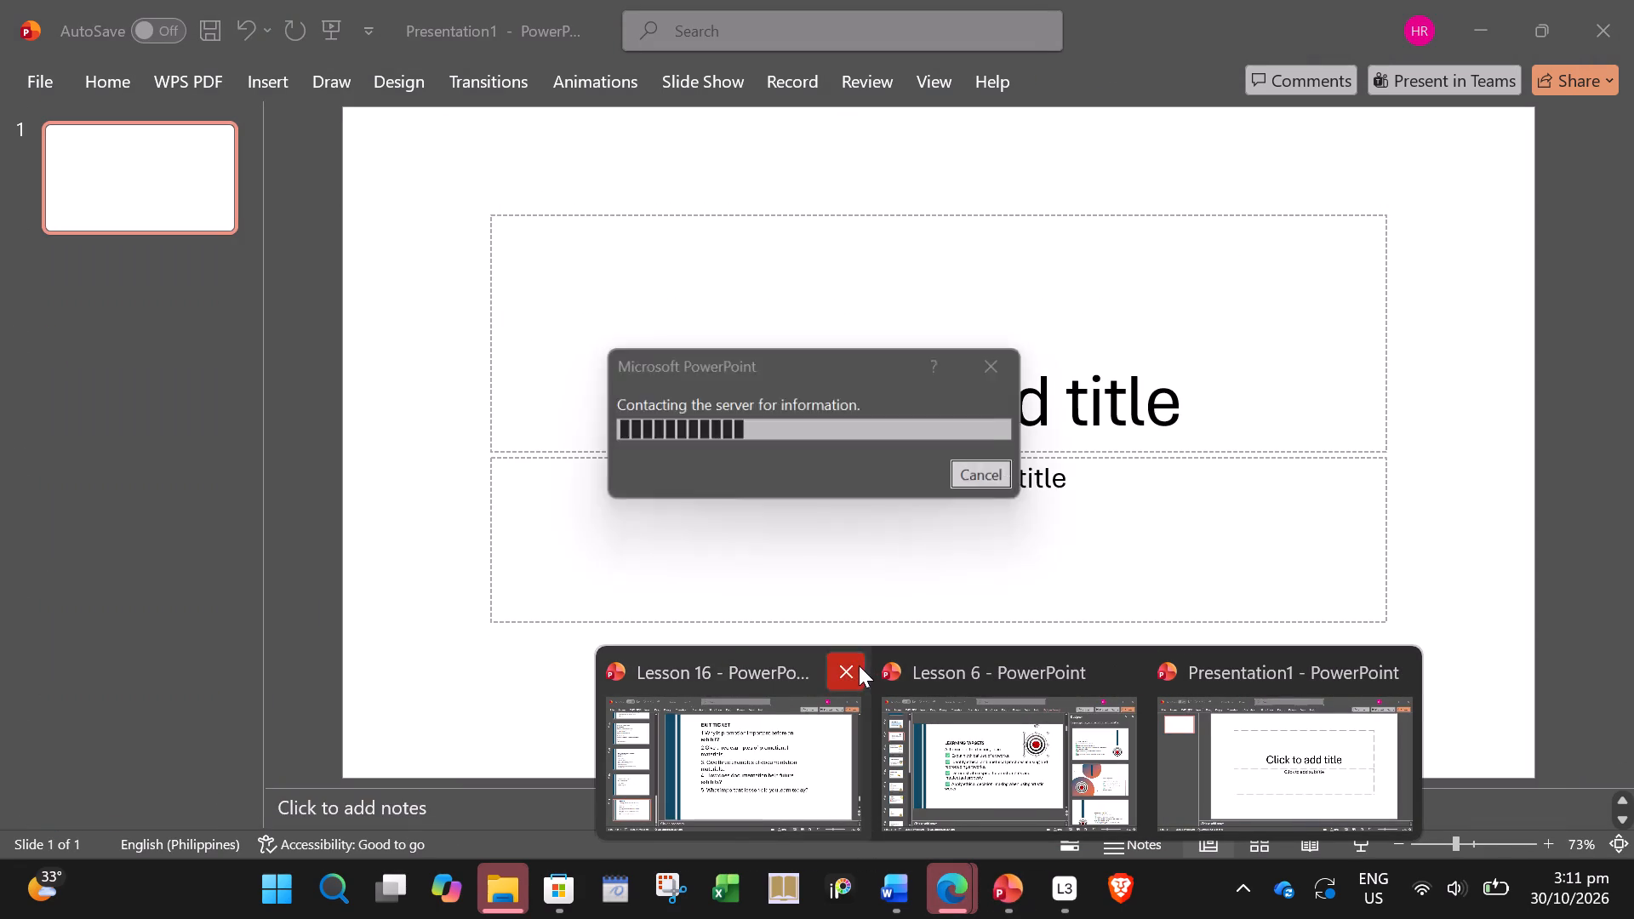
left_click(844, 669)
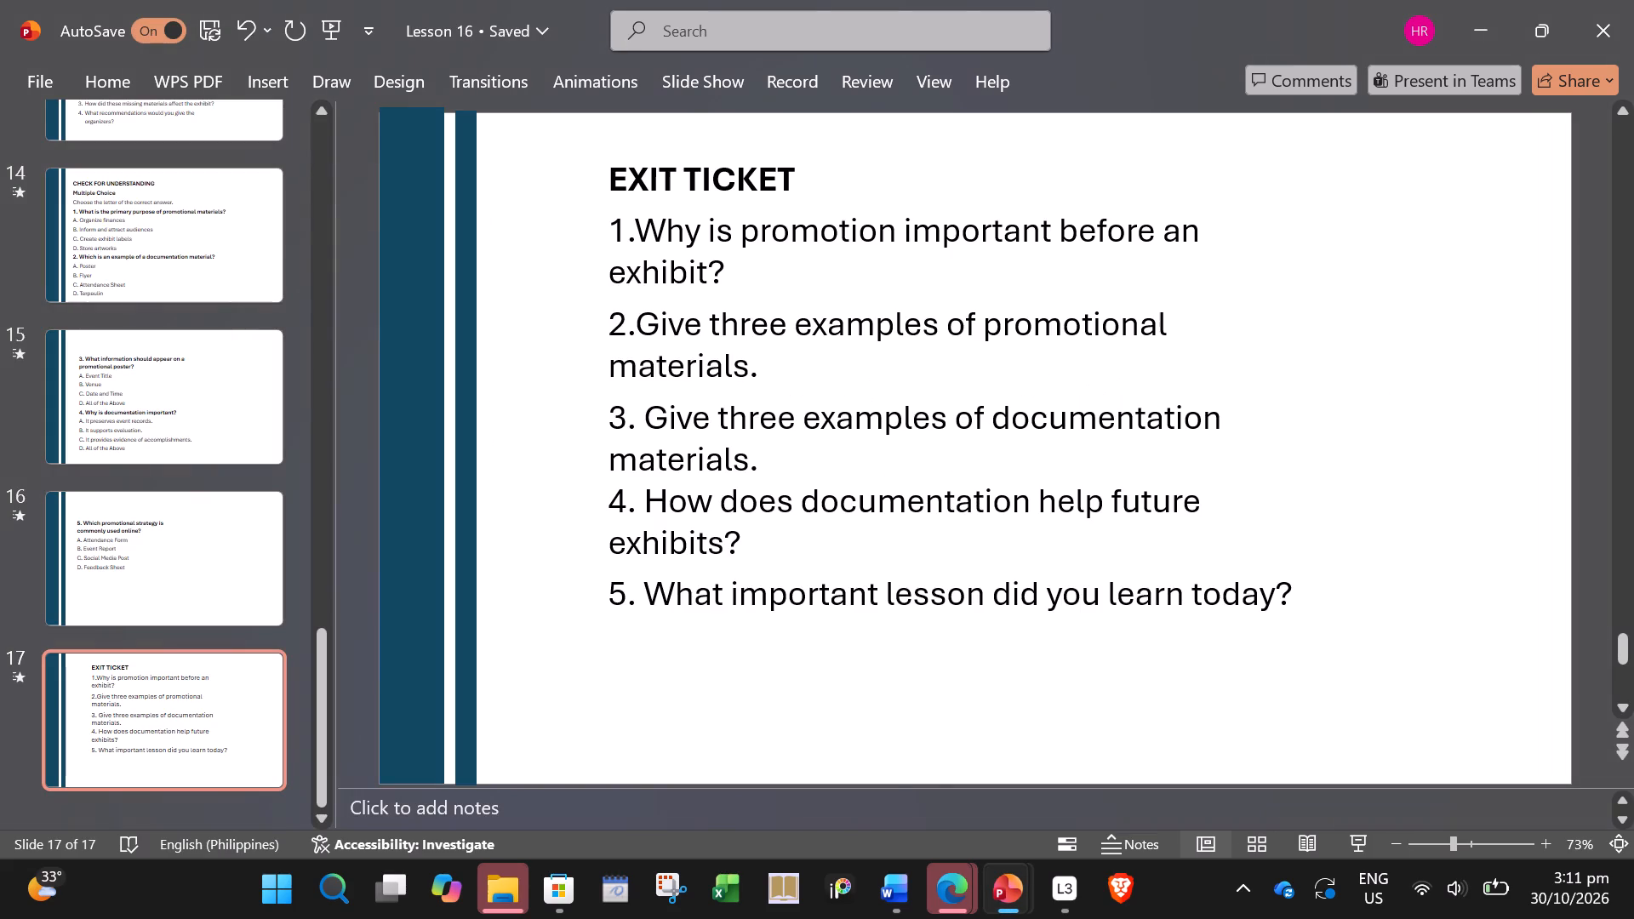
left_click(1008, 893)
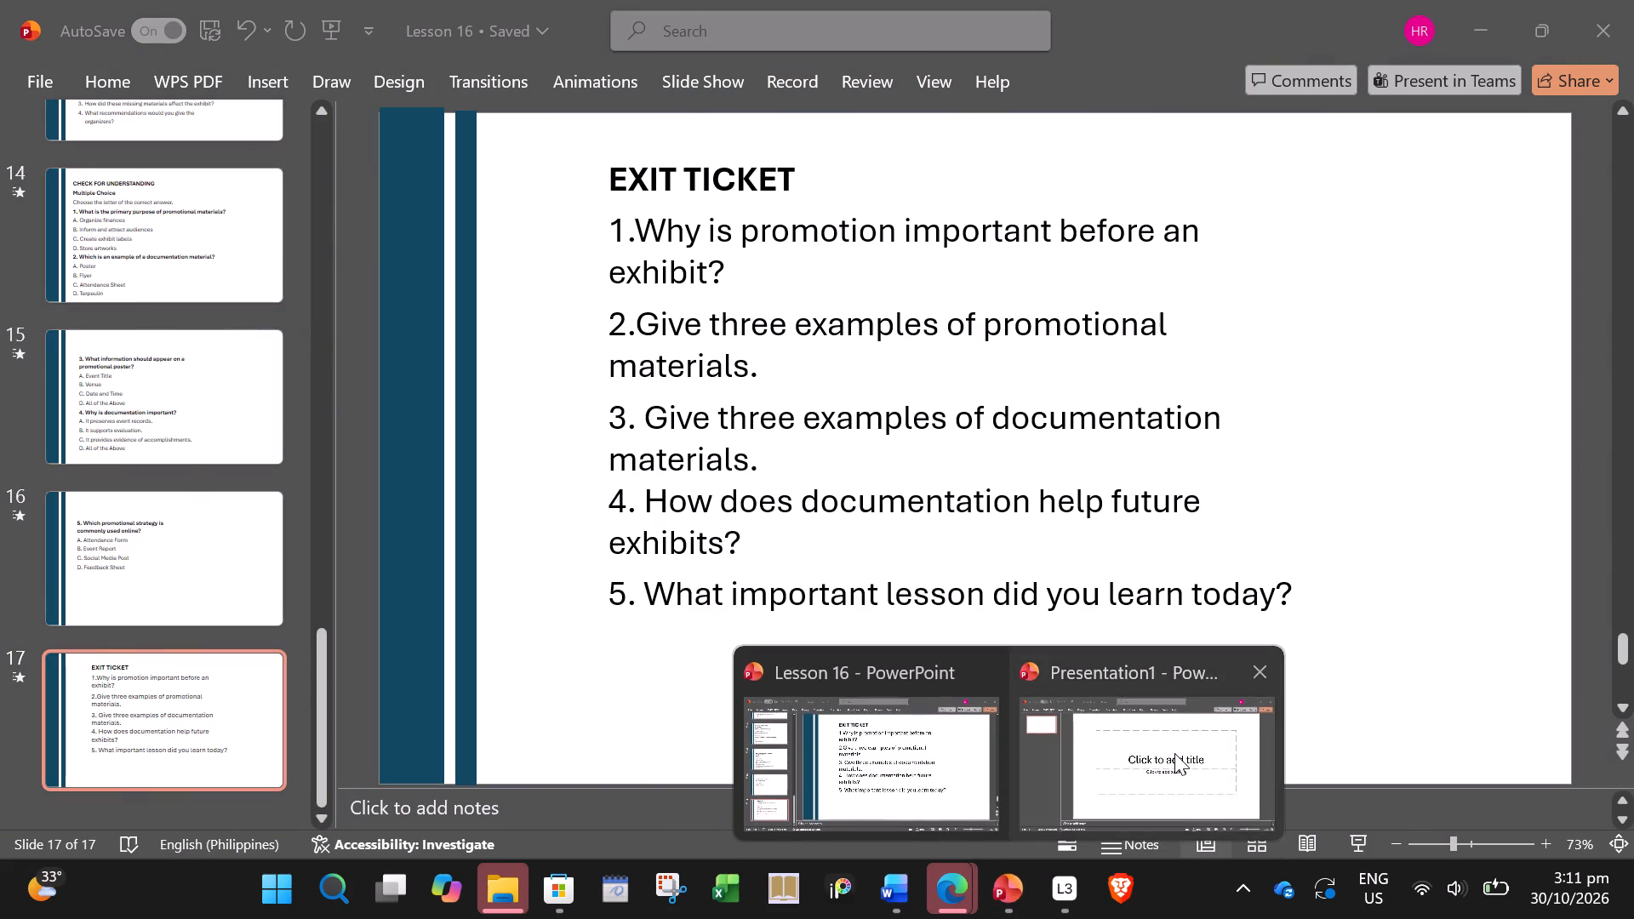
left_click(1174, 753)
Copy the title "Types of Text" from the Word document into the title placeholder of the new presentation's first slide.
left_click(906, 876)
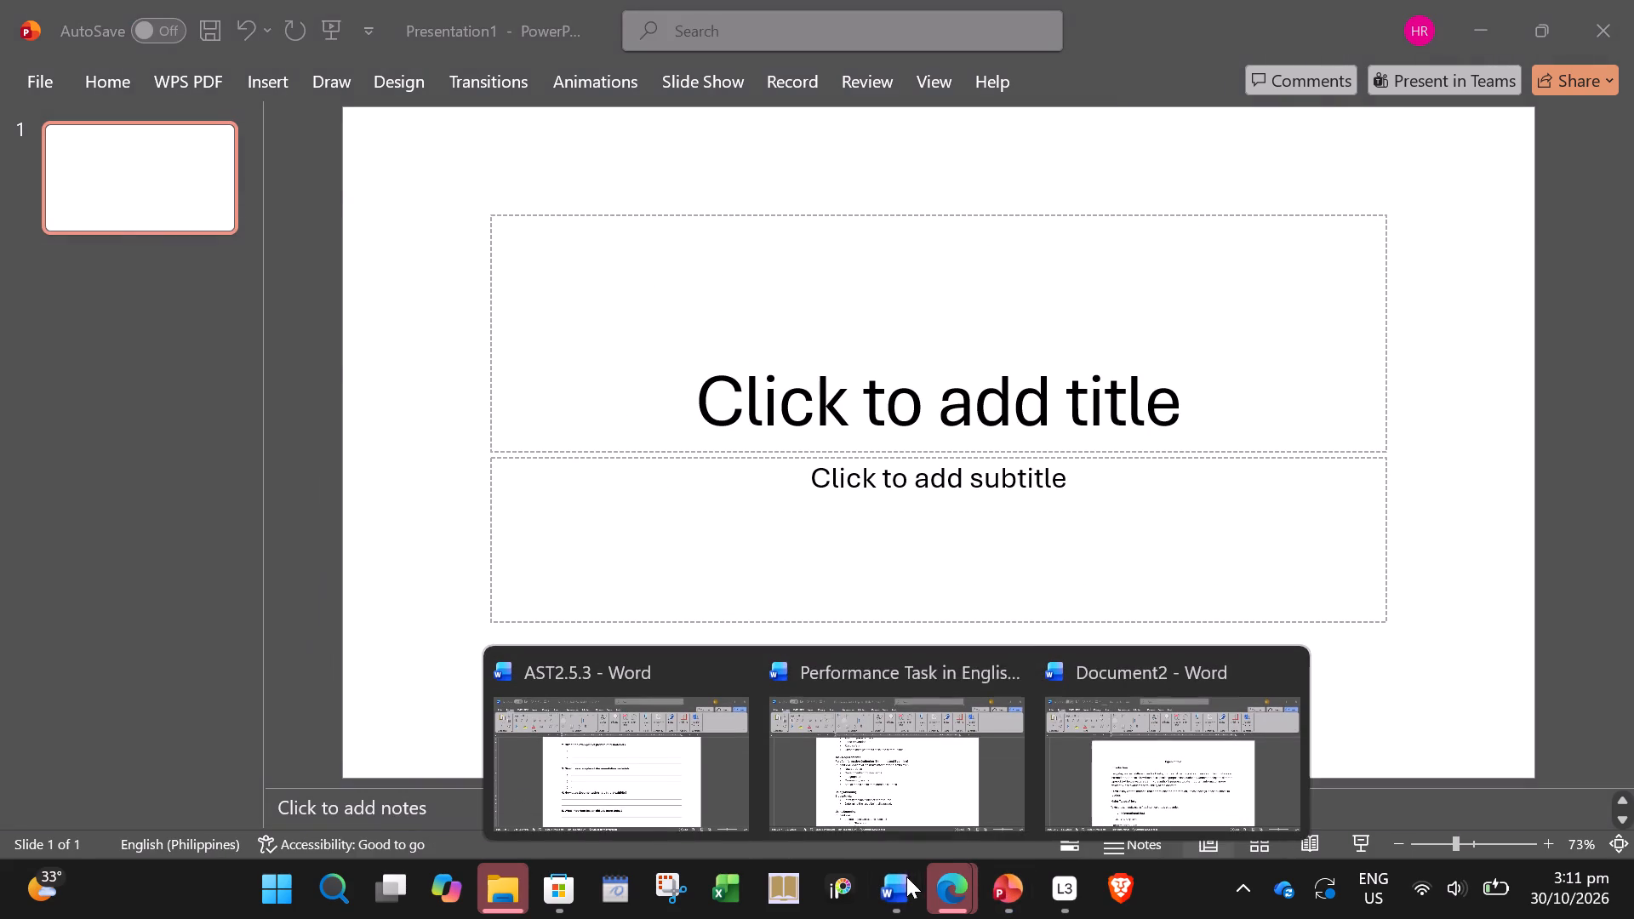
left_click(1094, 779)
left_click_drag(904, 395, 737, 407)
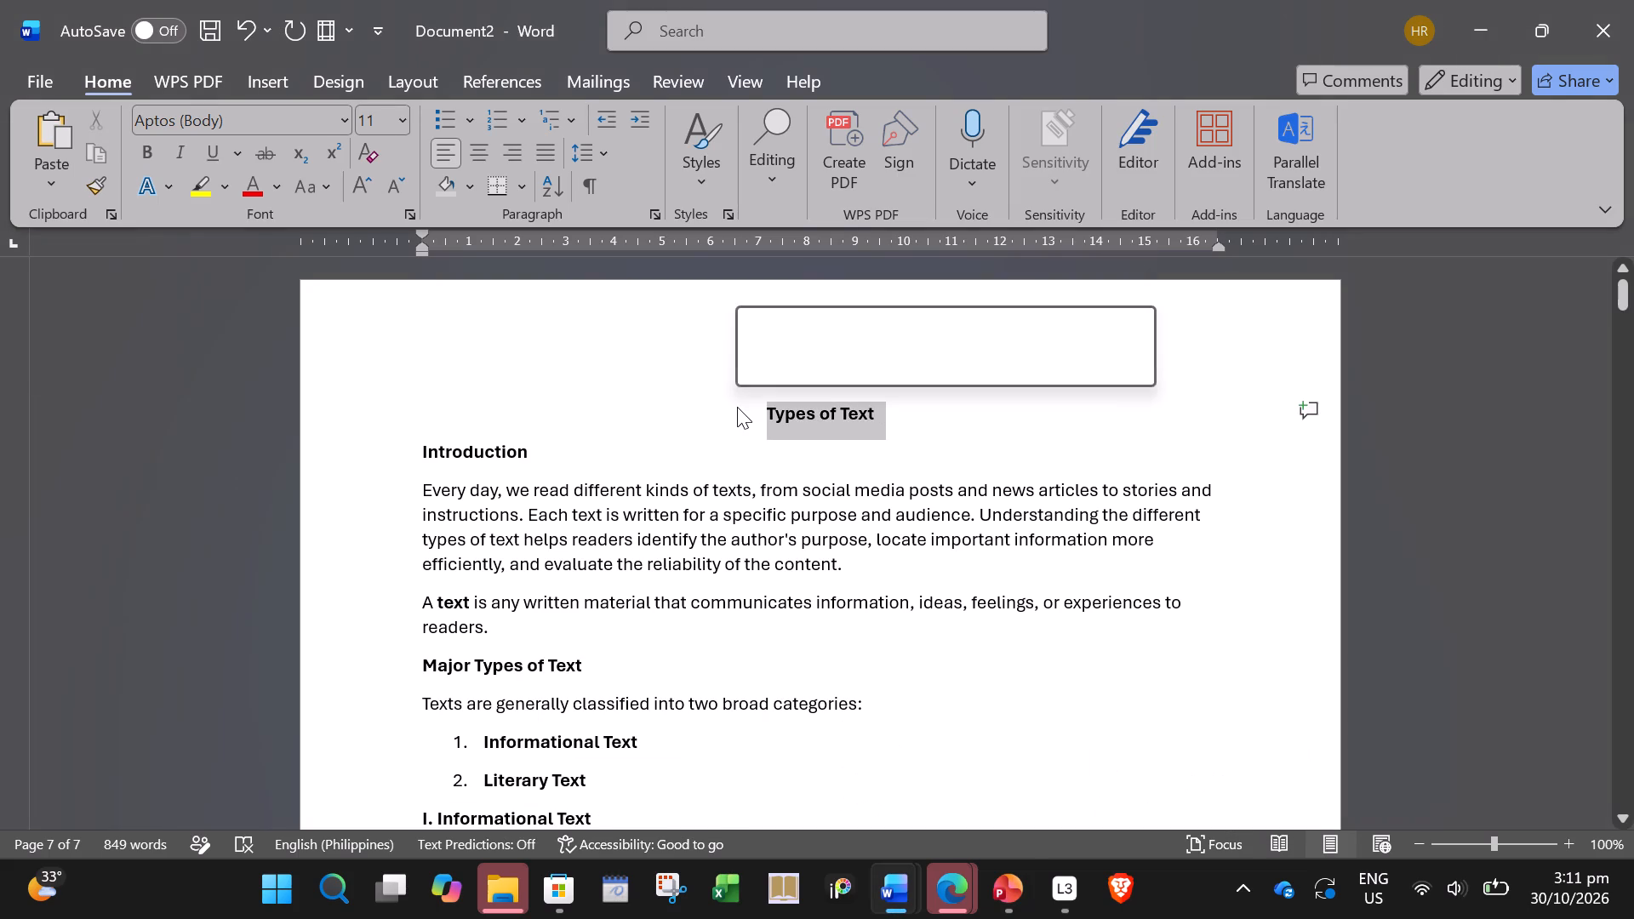
key("ctrl+c")
left_click(1017, 882)
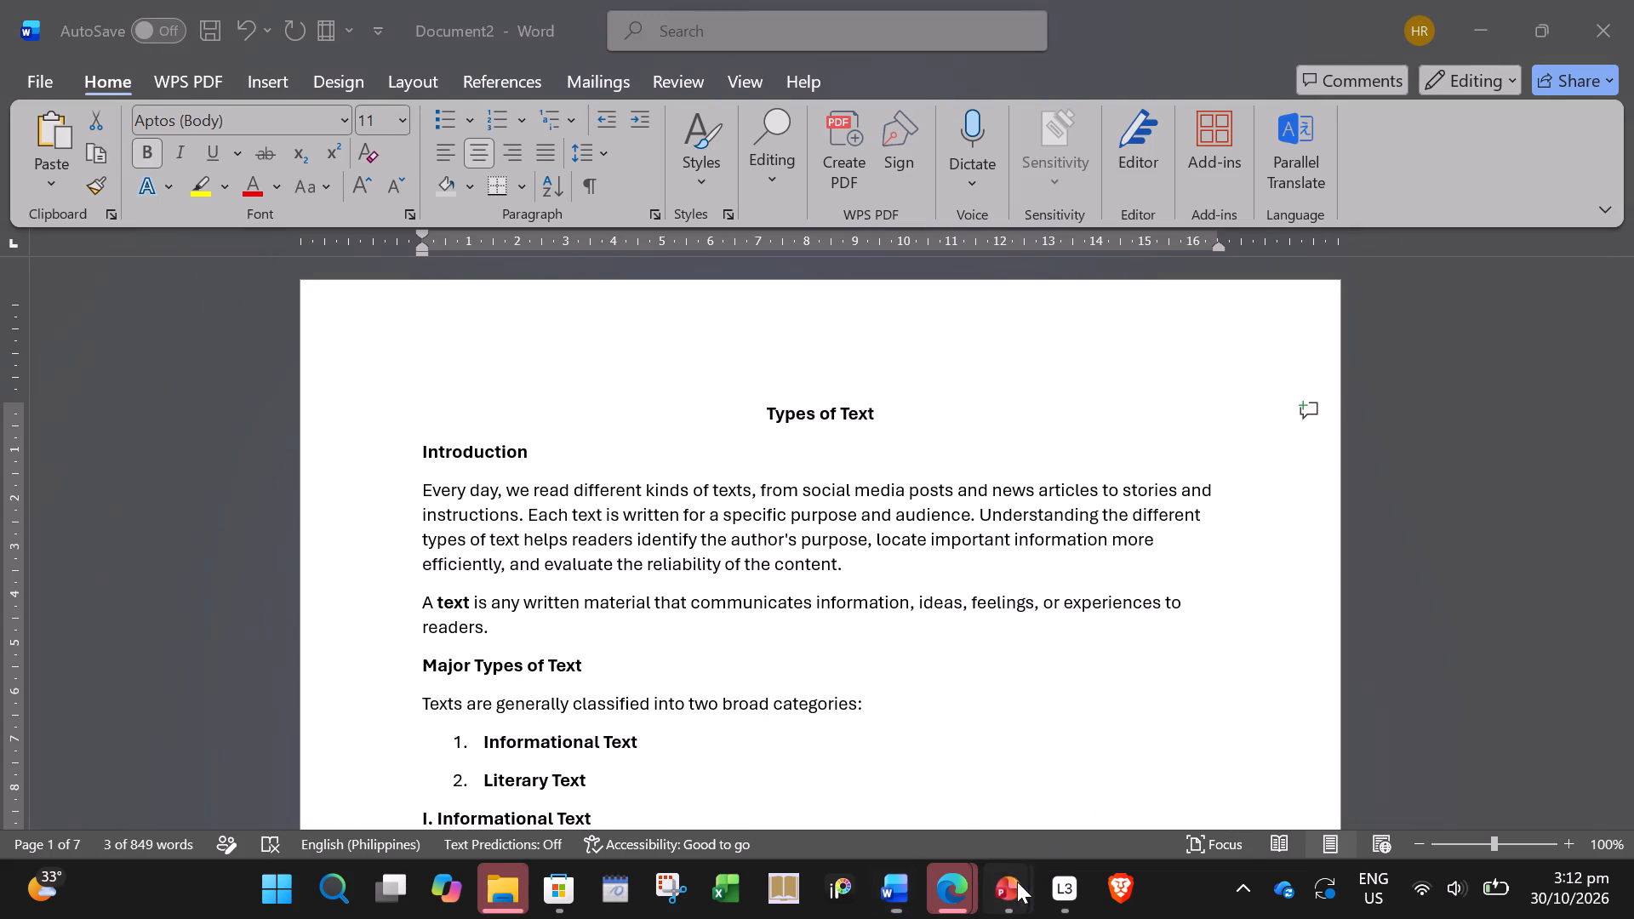
left_click(1114, 758)
left_click(1020, 408)
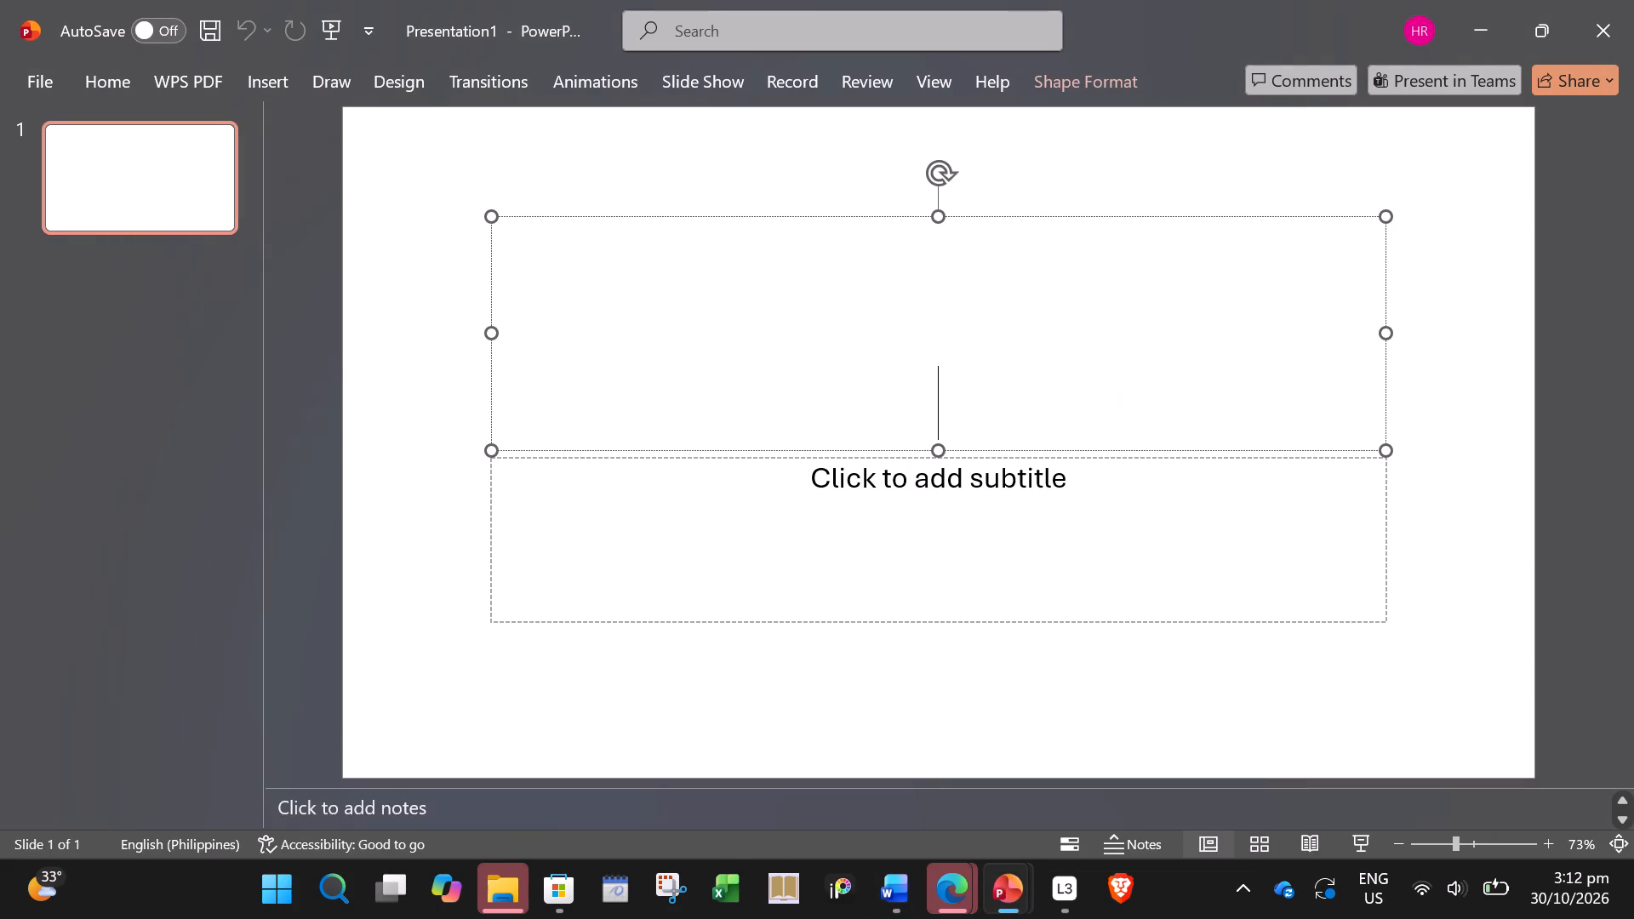
key("ctrl+v")
Add a new slide after the "Types of Text" title slide.
left_click(204, 180)
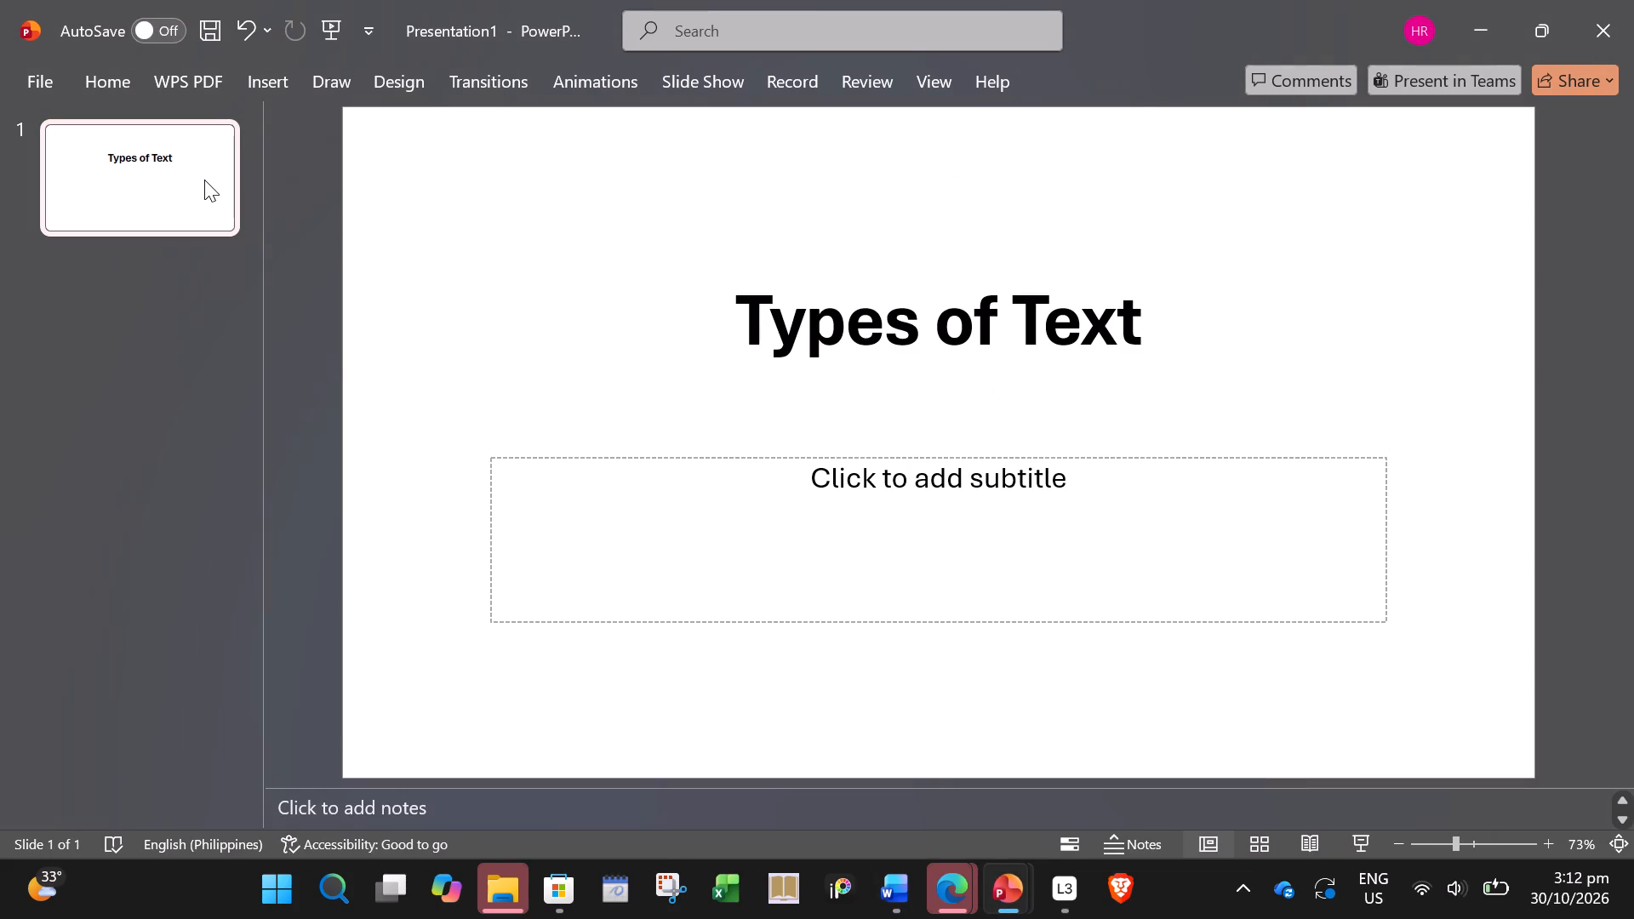
key("Return")
Close the Lesson 16 presentation, keeping the new presentation open.
left_click(1018, 888)
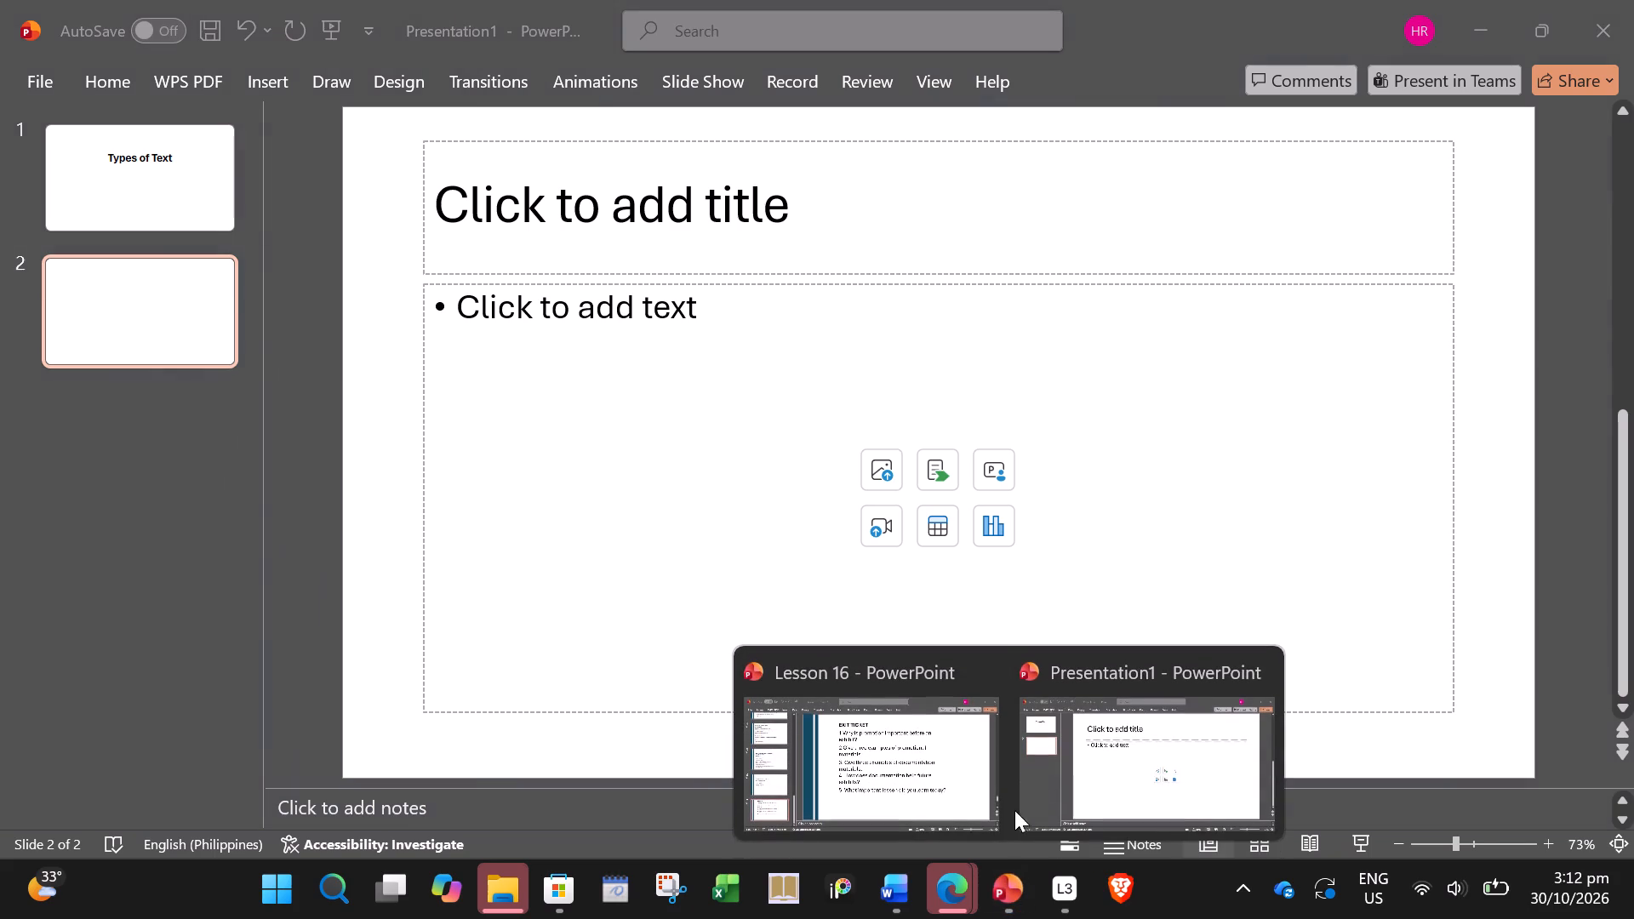
left_click(918, 773)
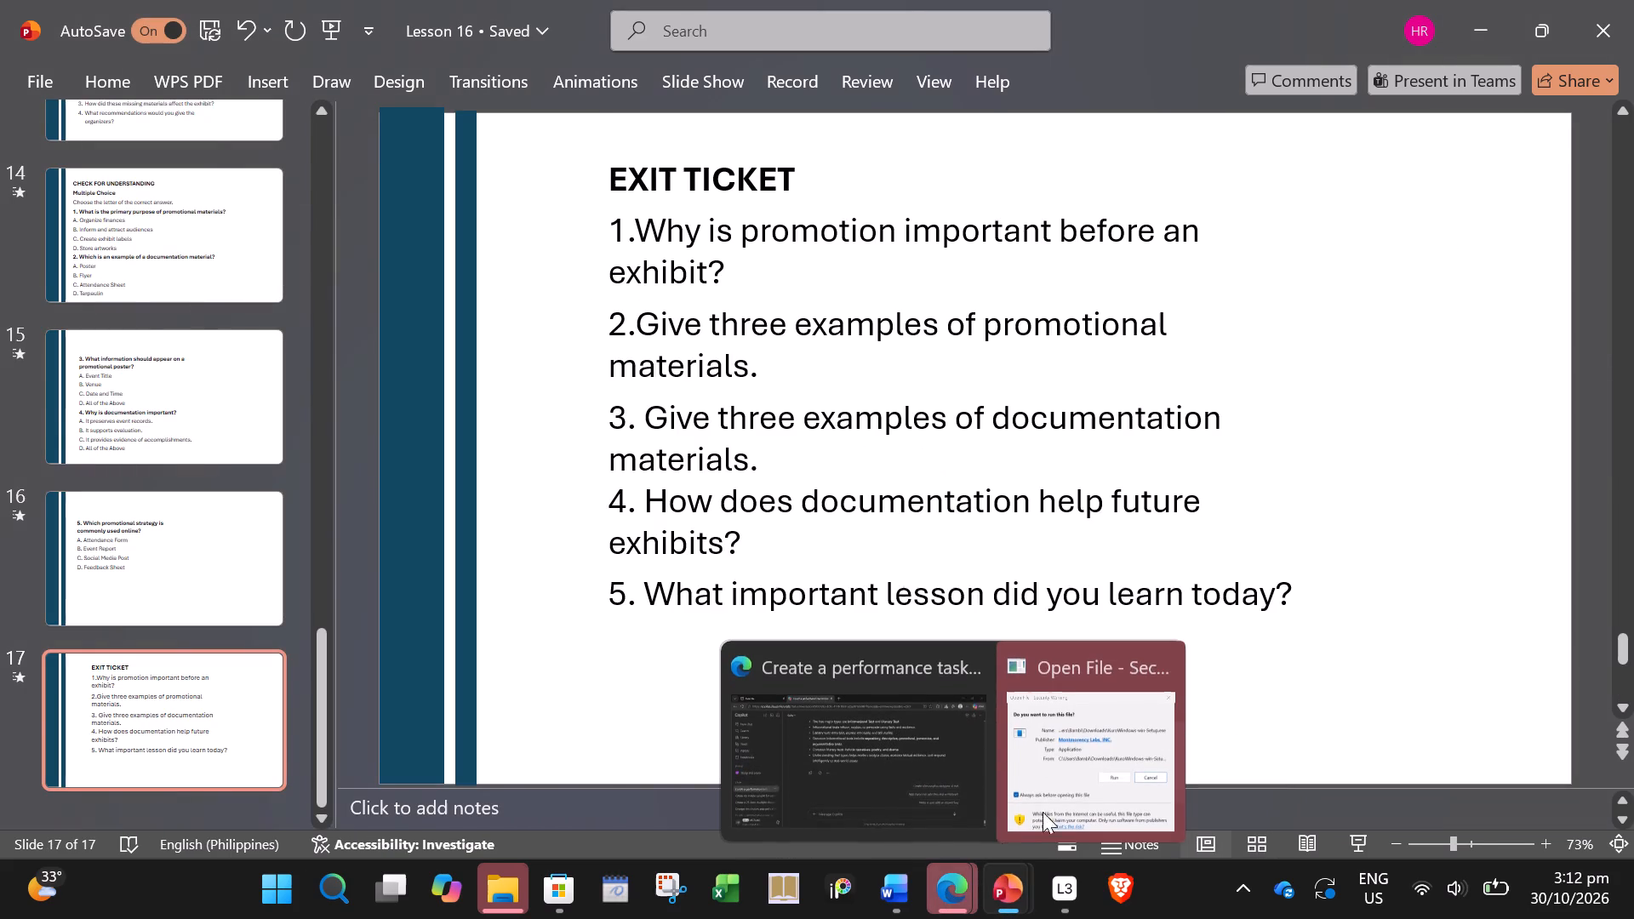
left_click(1004, 886)
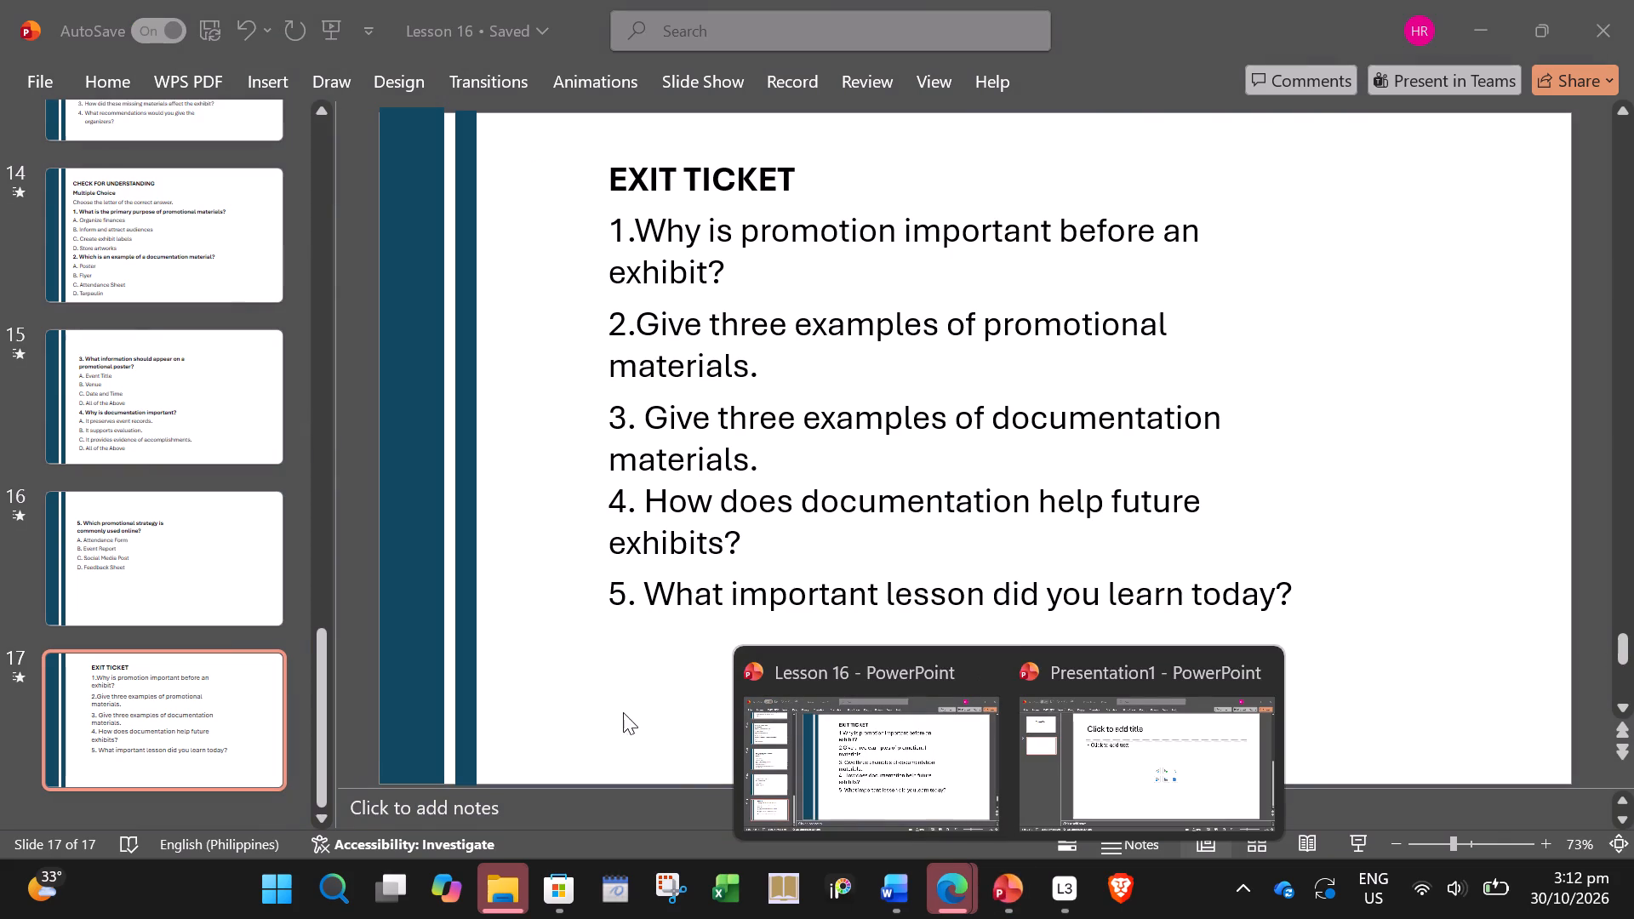
left_click(983, 668)
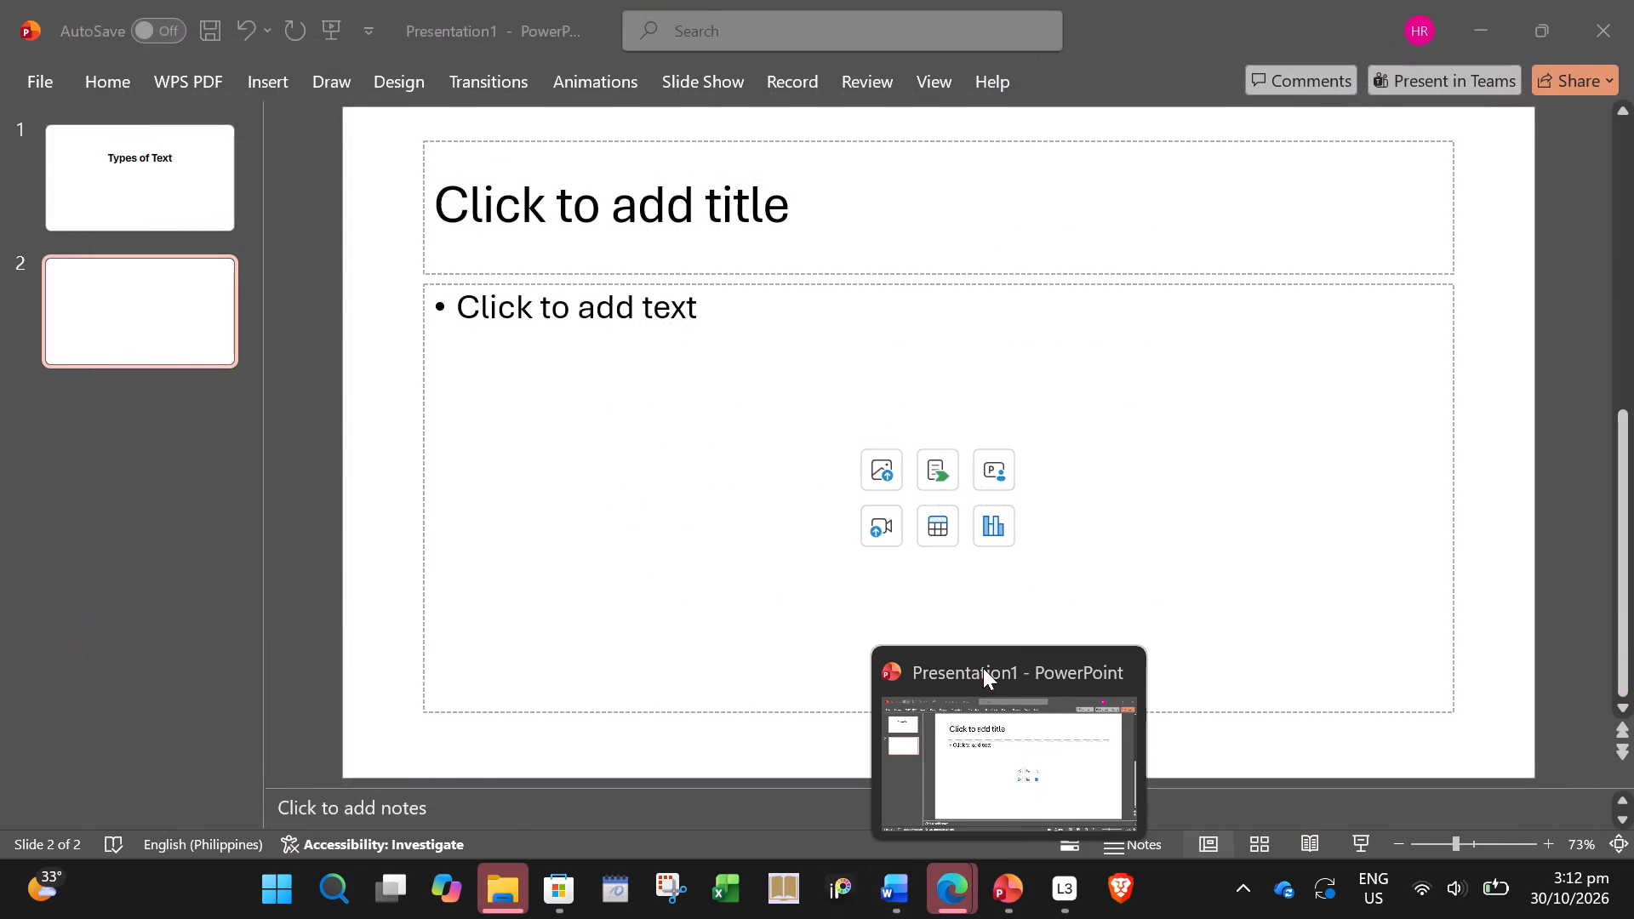
Copy the "Introduction" heading and its two paragraphs from the Word document into the text placeholder of slide 2.
left_click(906, 887)
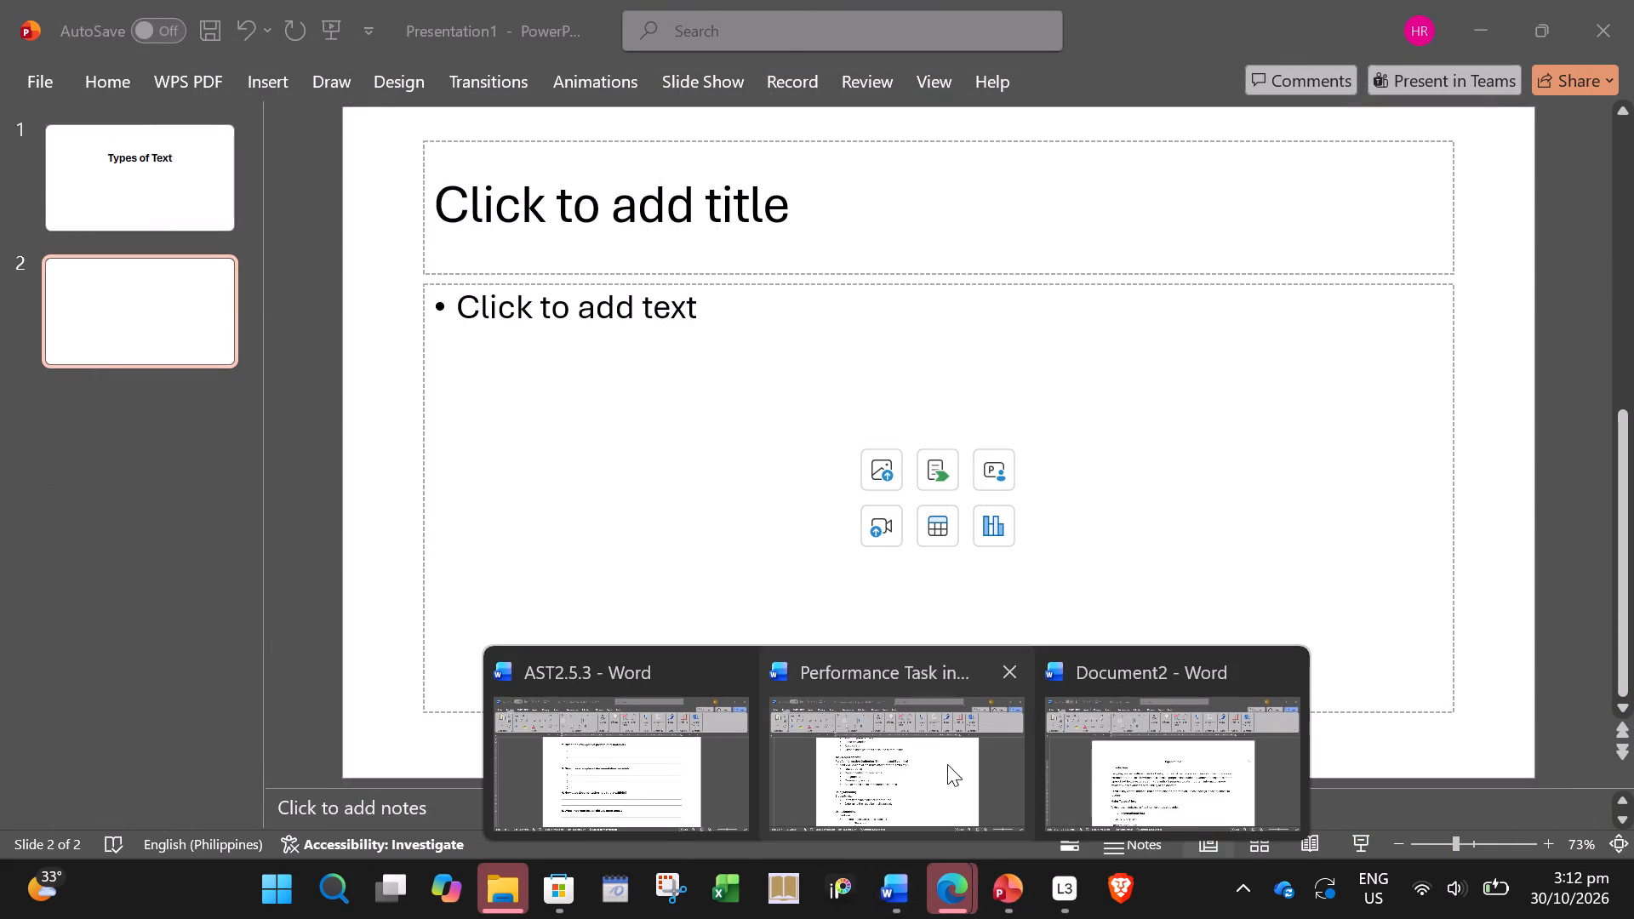
left_click(1116, 766)
scroll(705, 566, "down", 1)
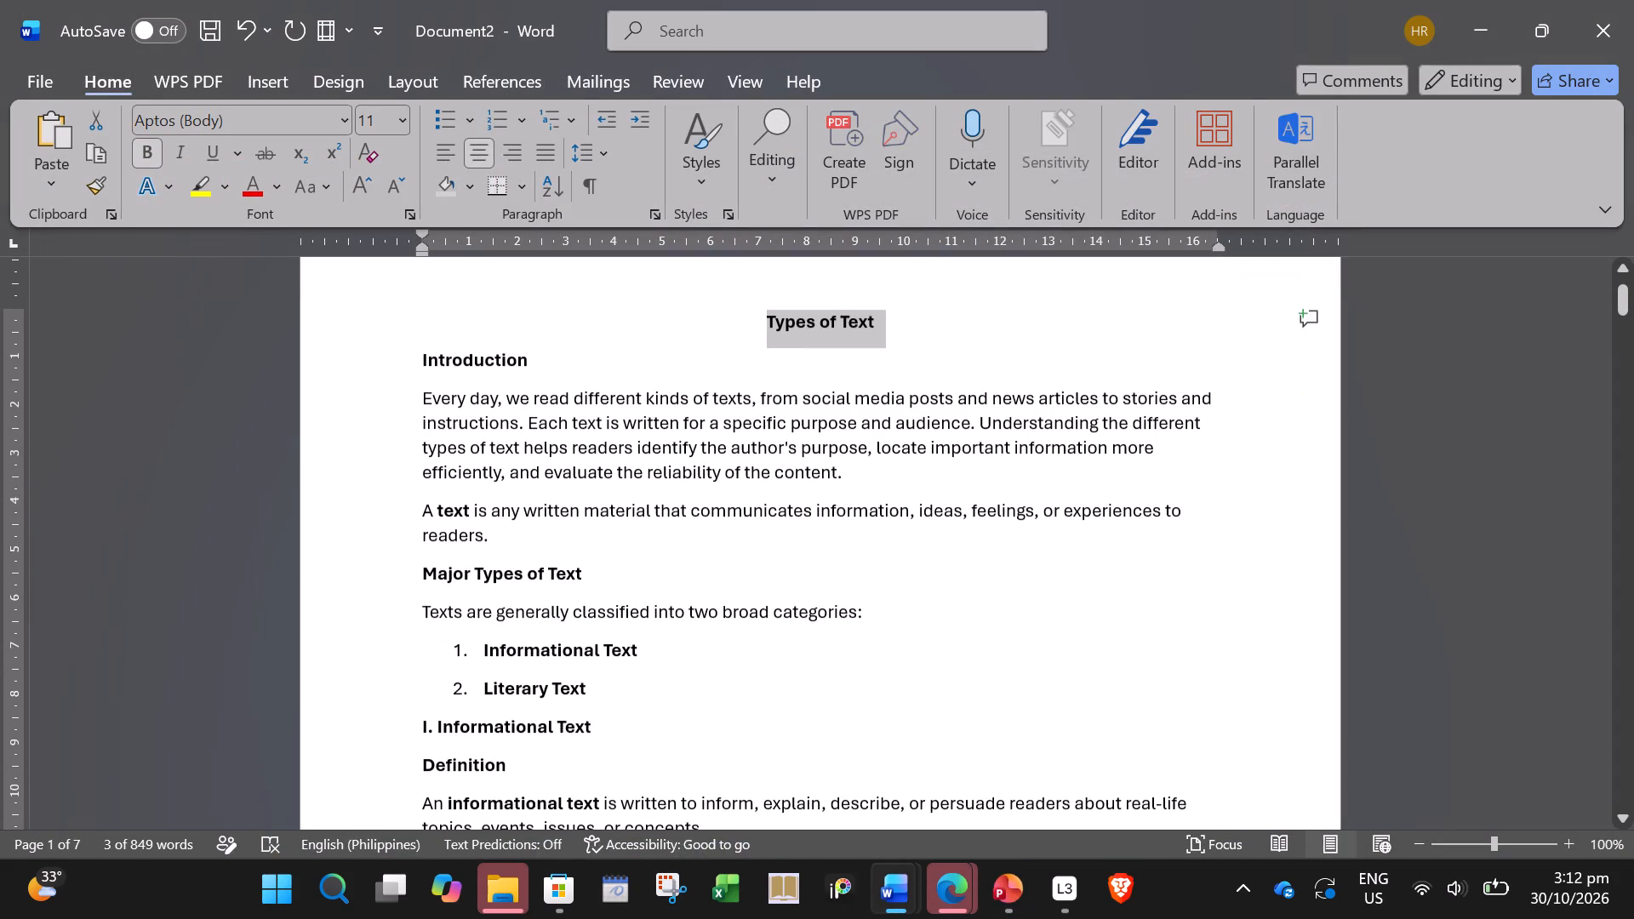
left_click_drag(416, 360, 677, 512)
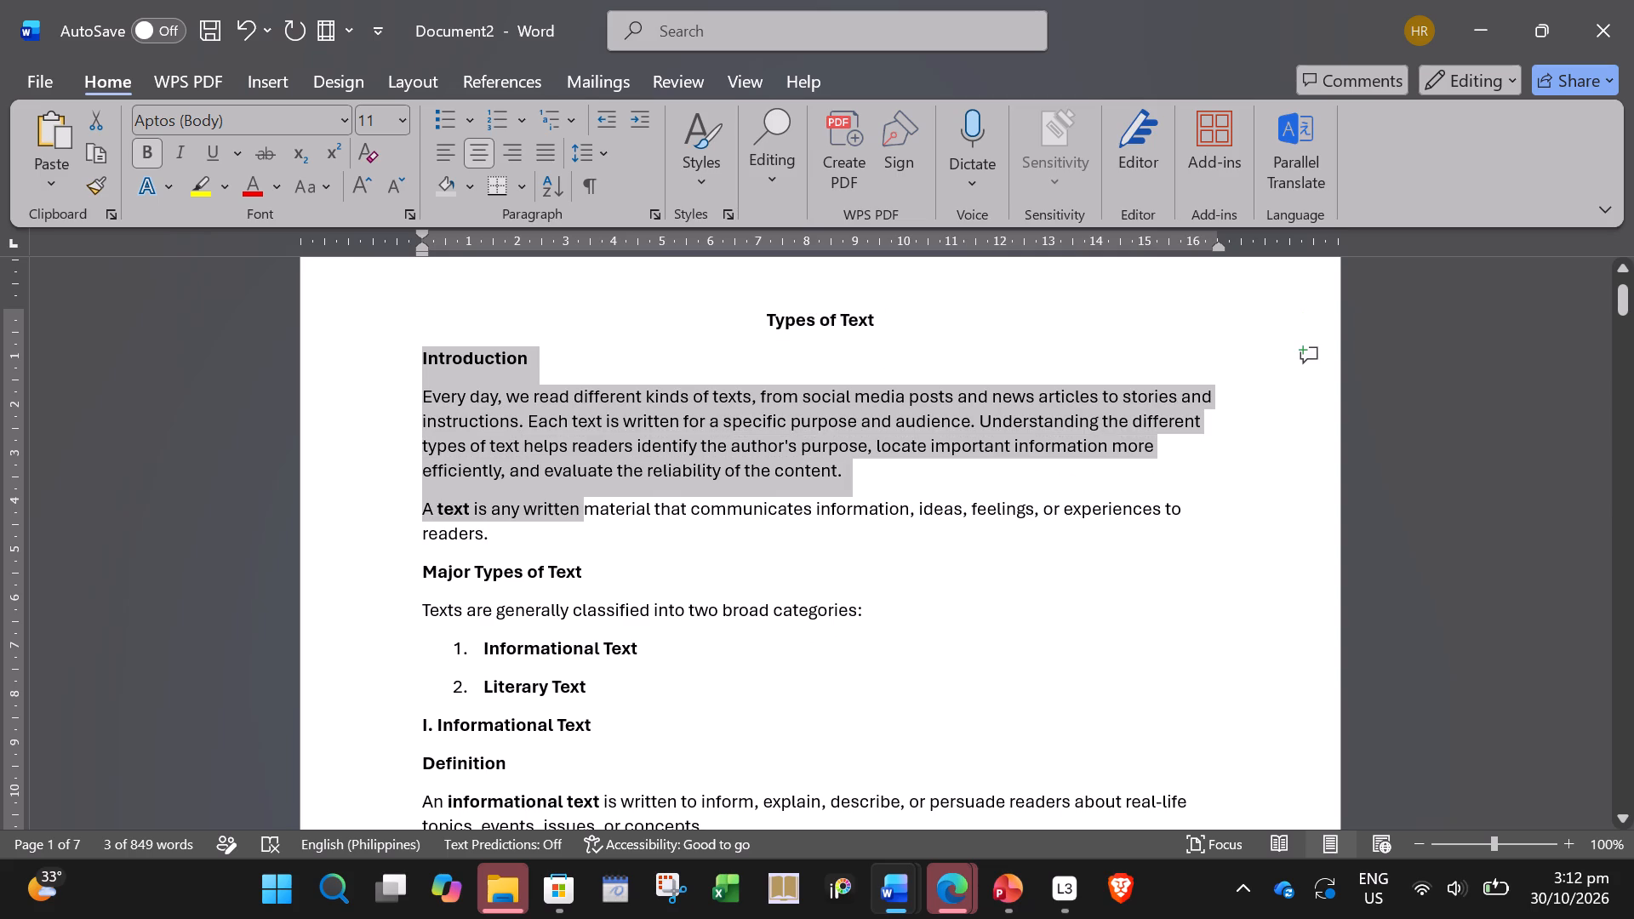
left_click_drag(677, 512, 740, 529)
key("ctrl+c")
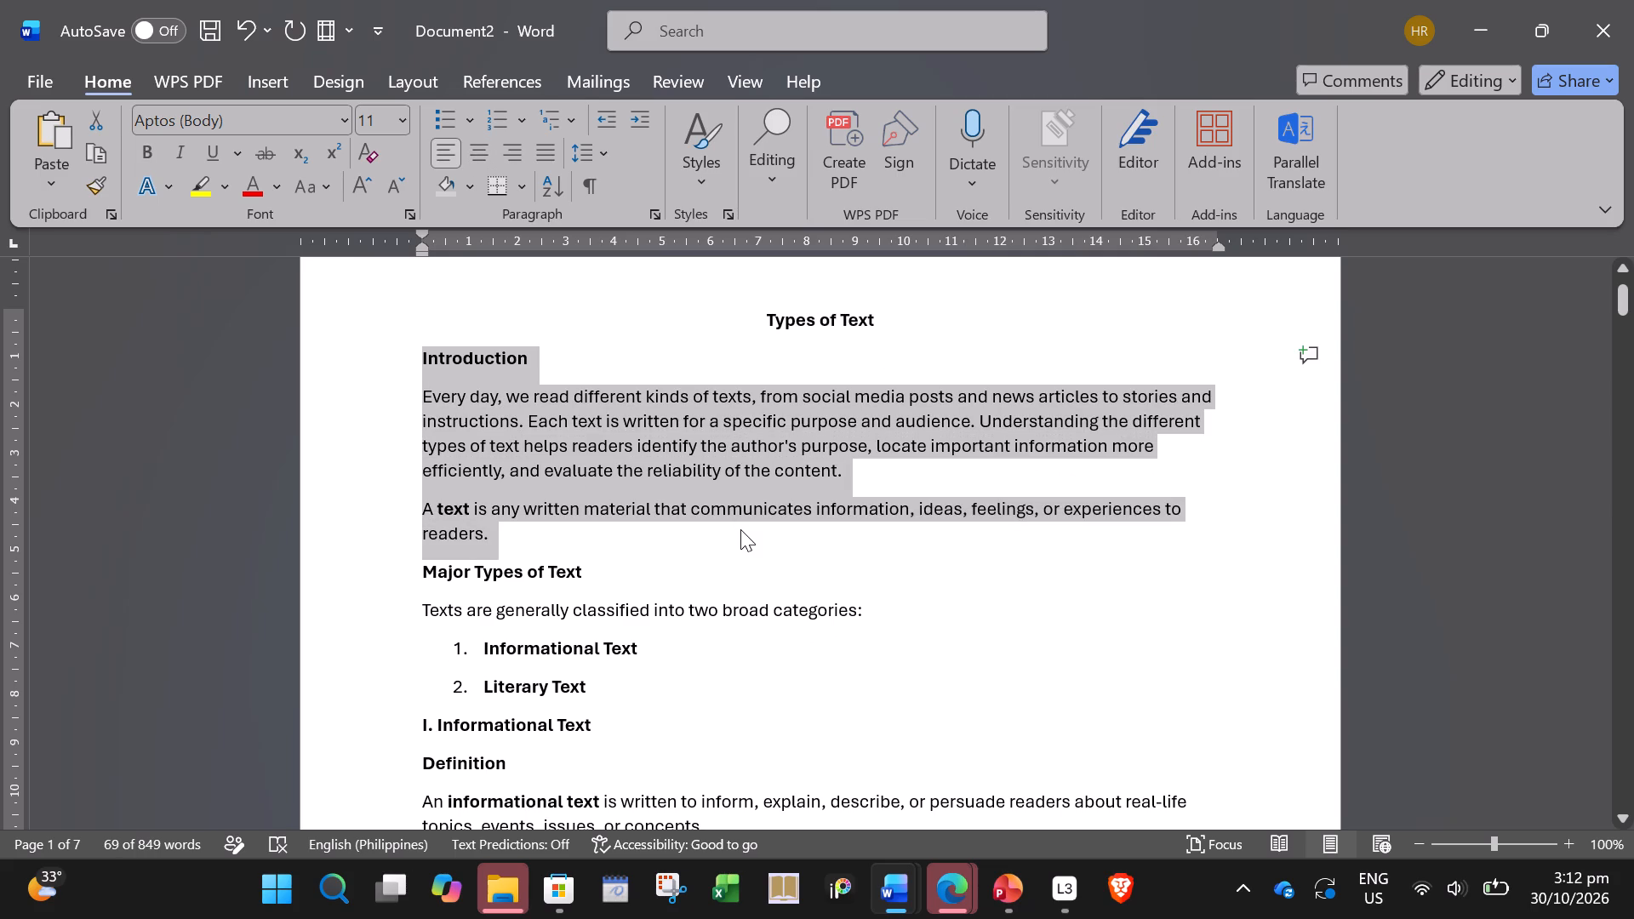
left_click(1012, 875)
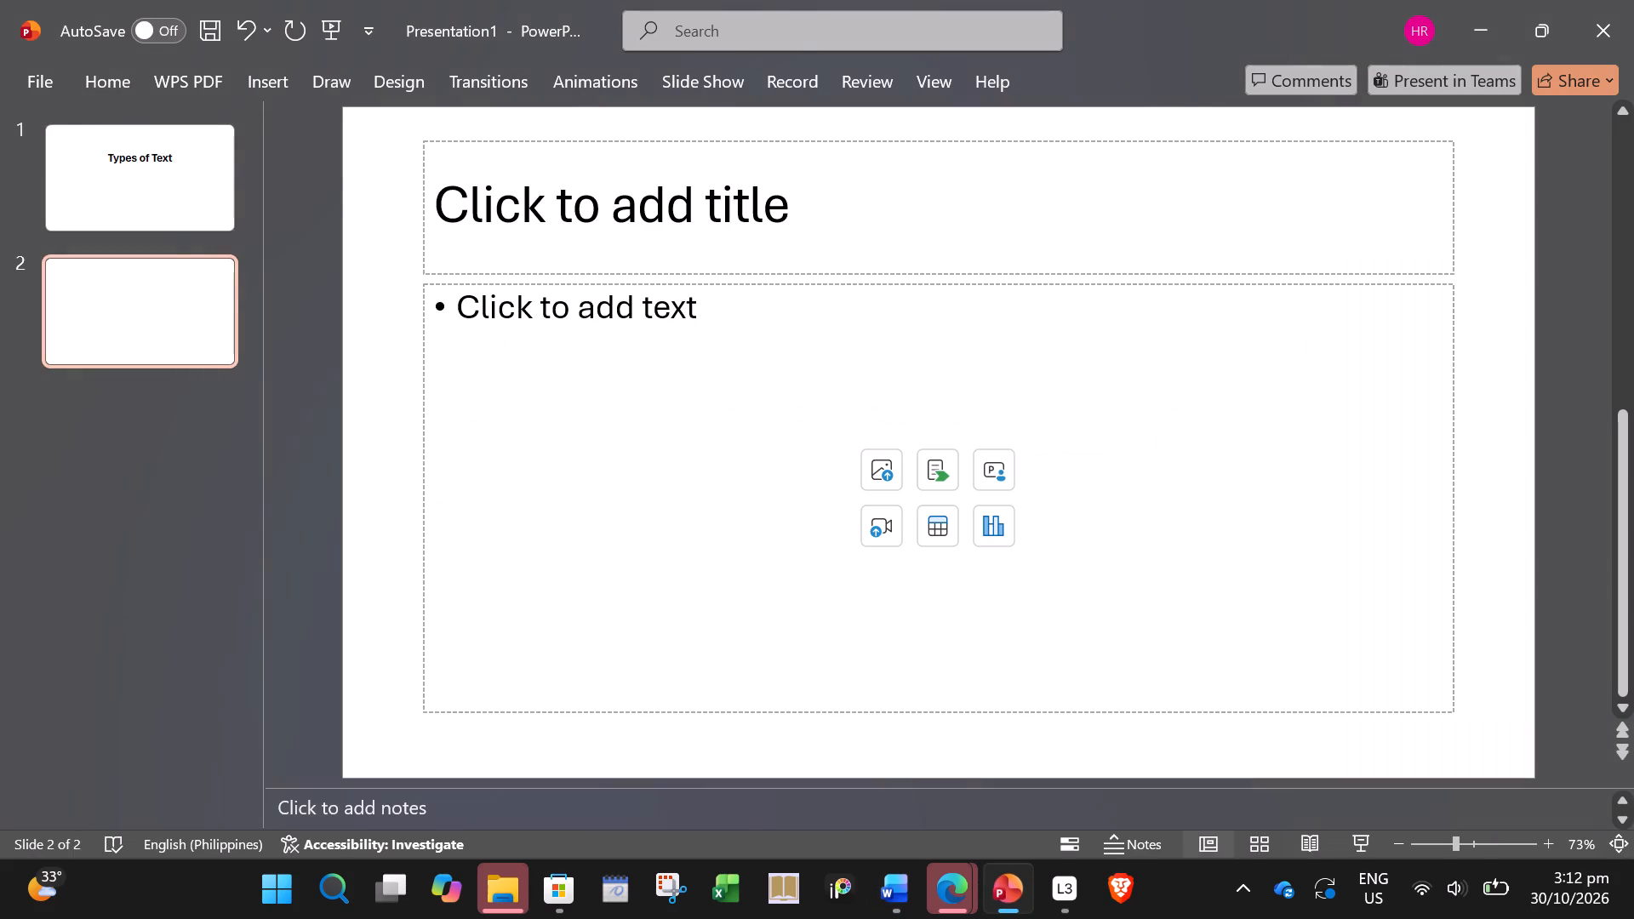
left_click(835, 464)
key("BackSpace")
key("ctrl+v")
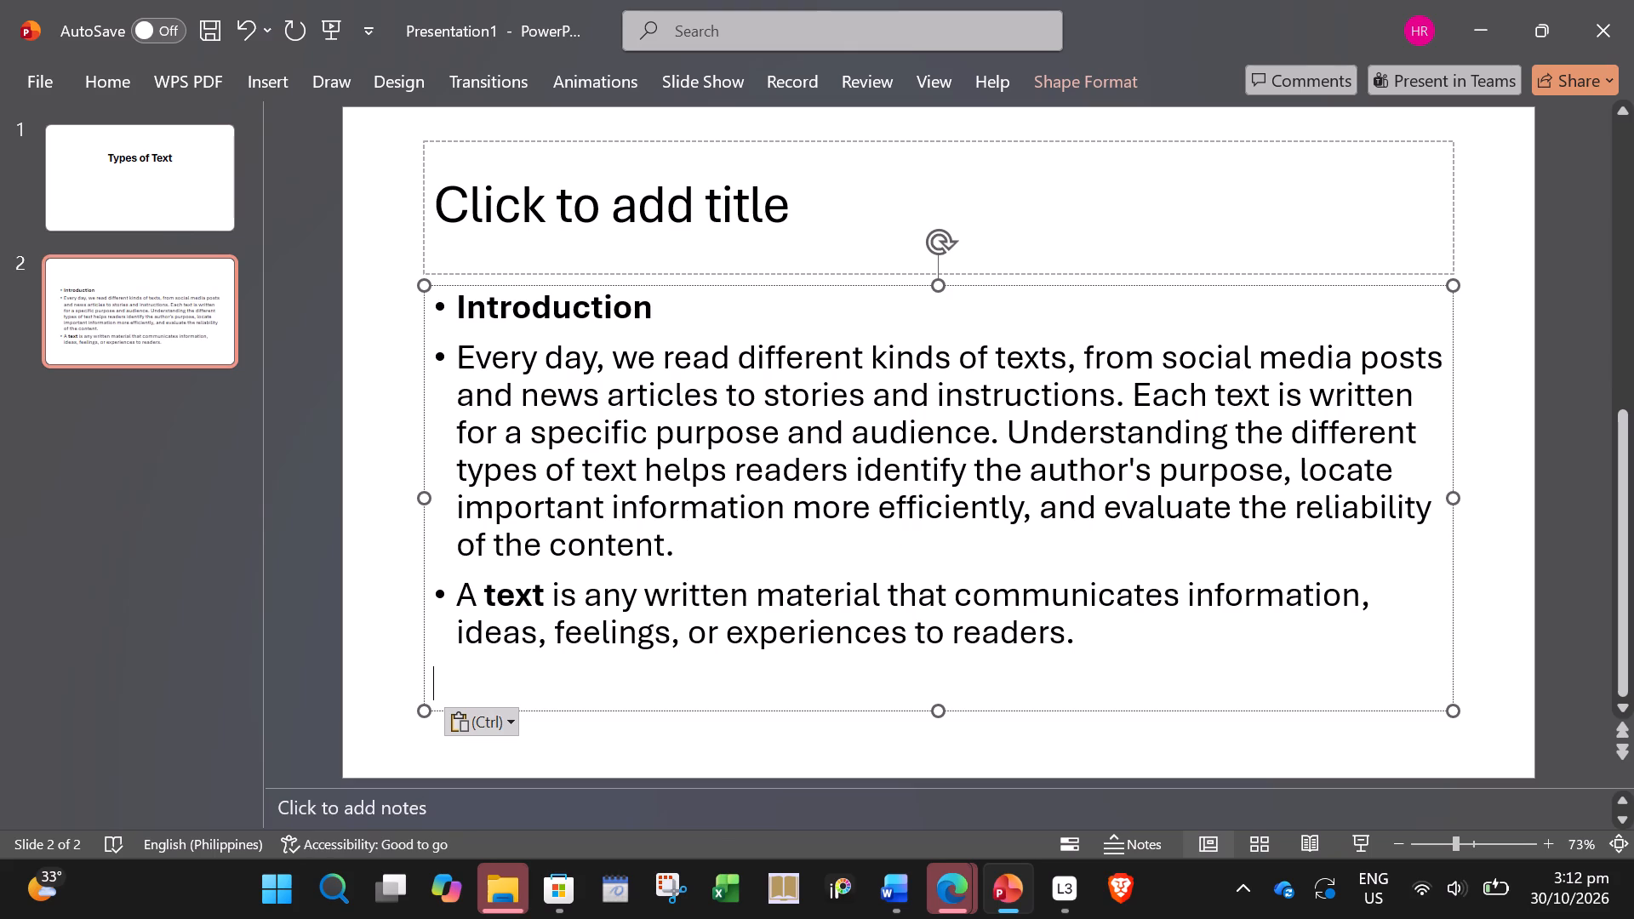
Remove the bullet from the "Introduction" heading on slide 2.
left_click(446, 305)
key("BackSpace")
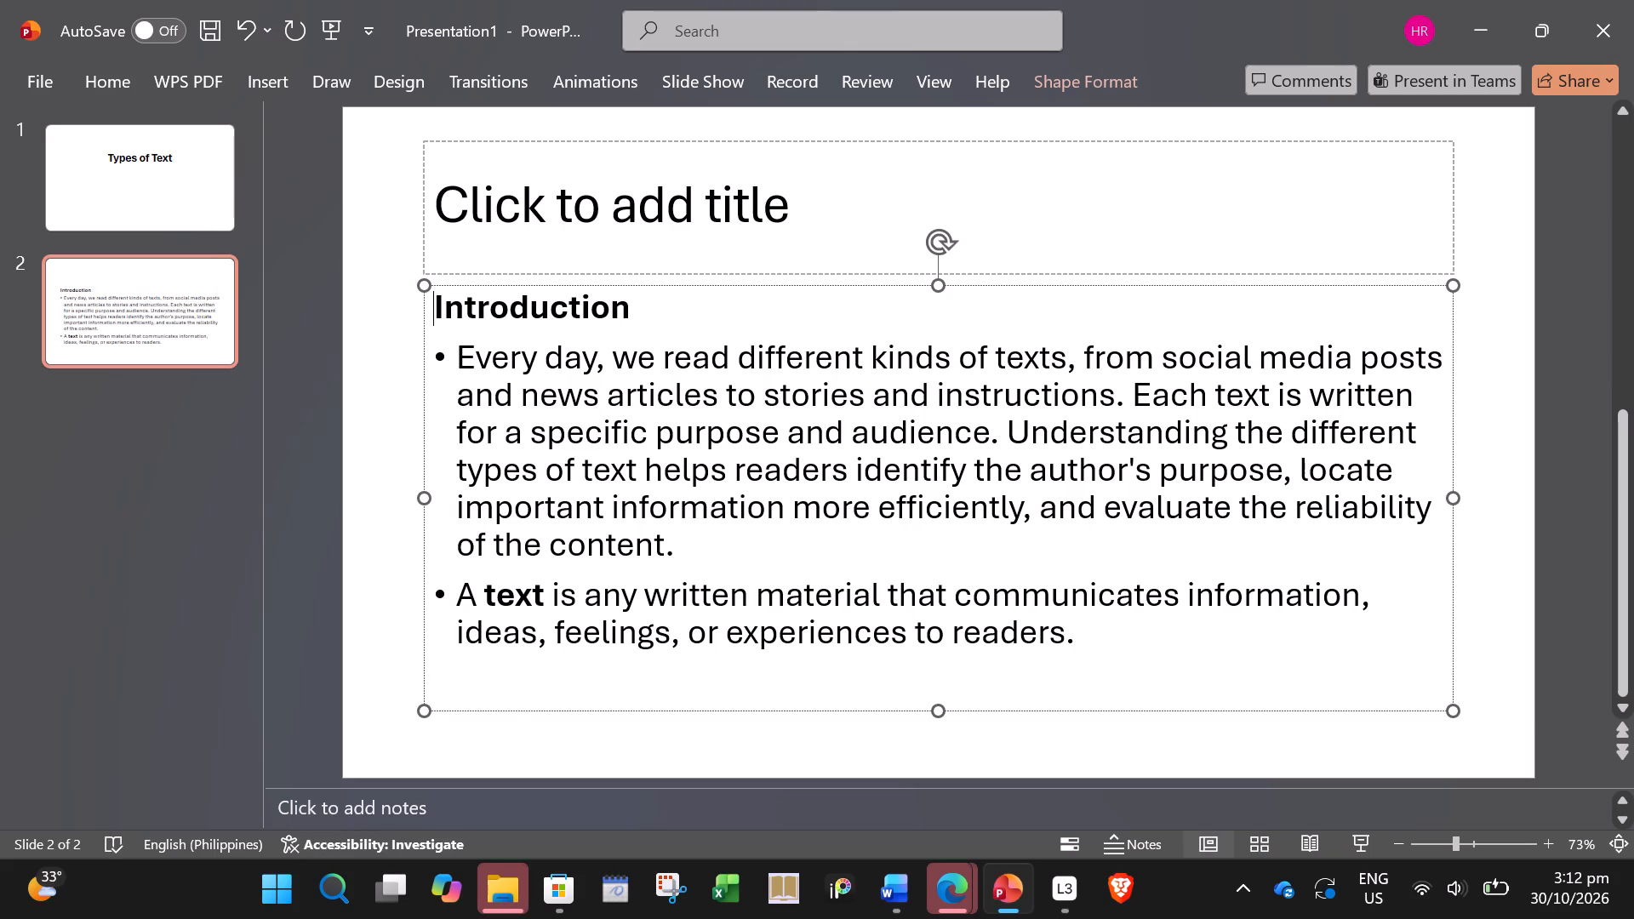
Move the "Introduction" heading on slide 2 from the text placeholder into the title placeholder, without a bullet.
left_click_drag(667, 297, 428, 276)
right_click(453, 299)
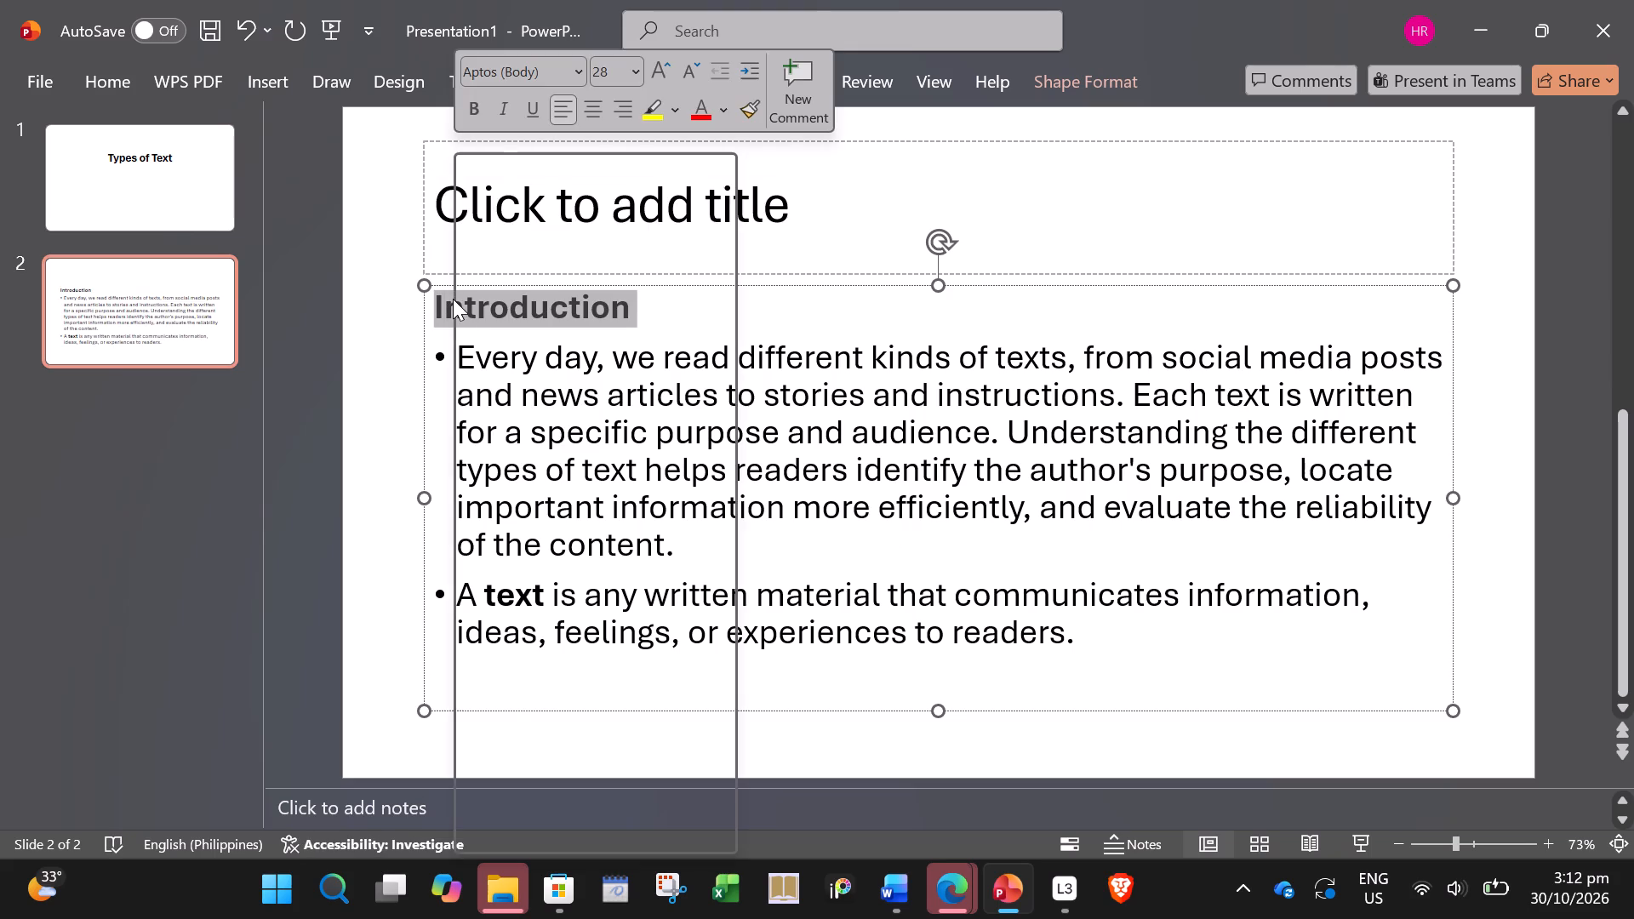
left_click(533, 225)
left_click(551, 223)
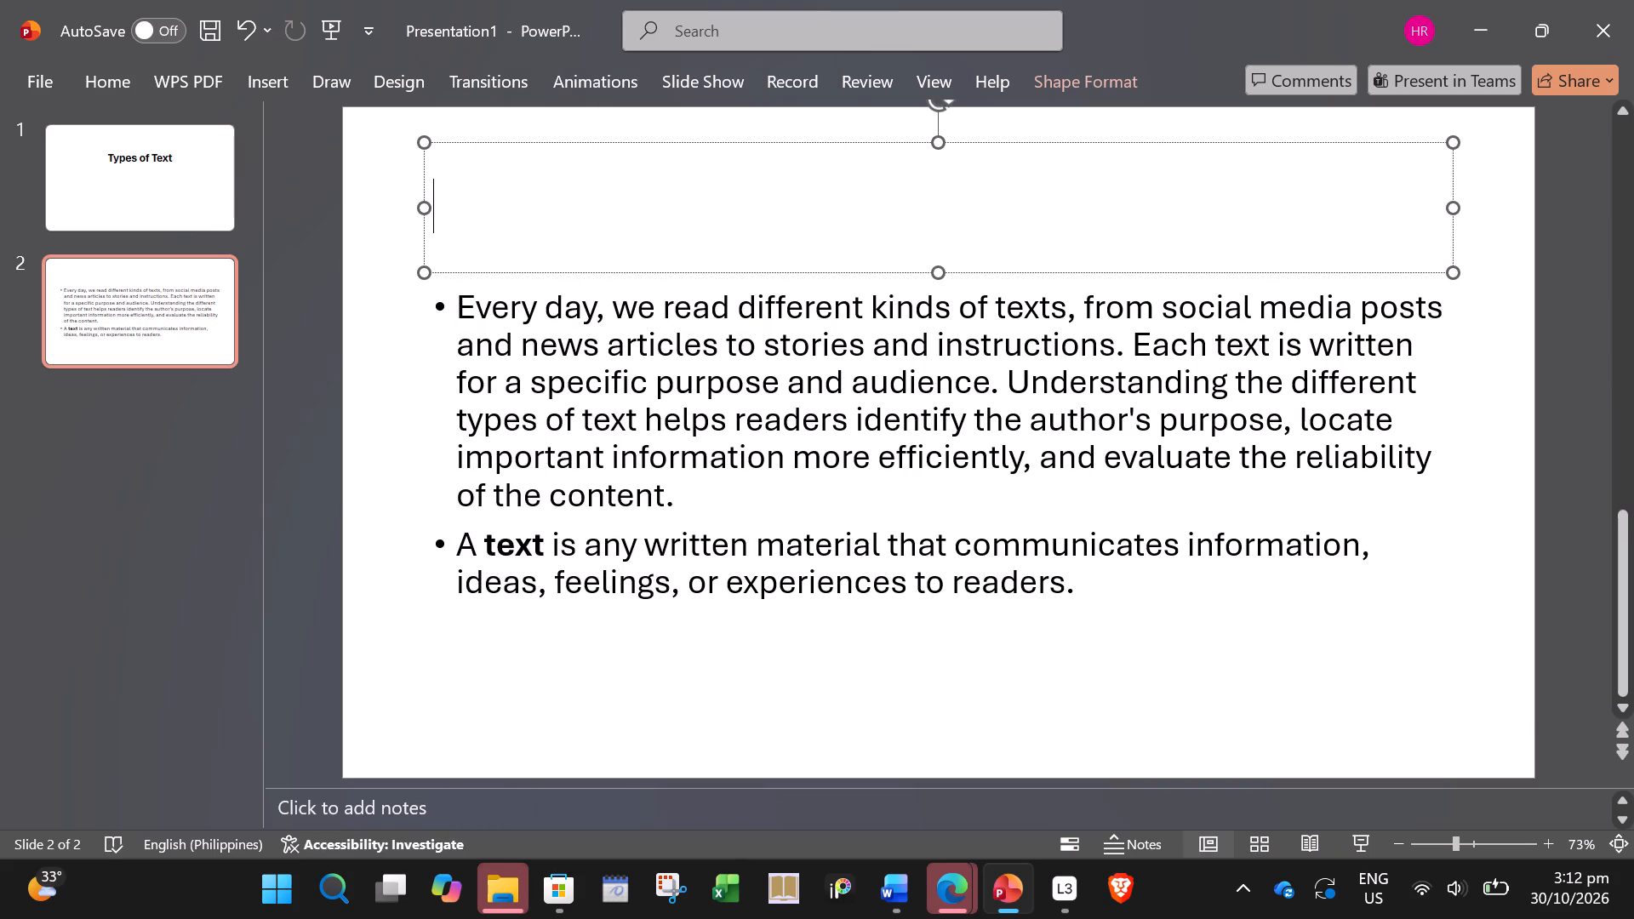
key("ctrl+v")
left_click(460, 186)
key("BackSpace")
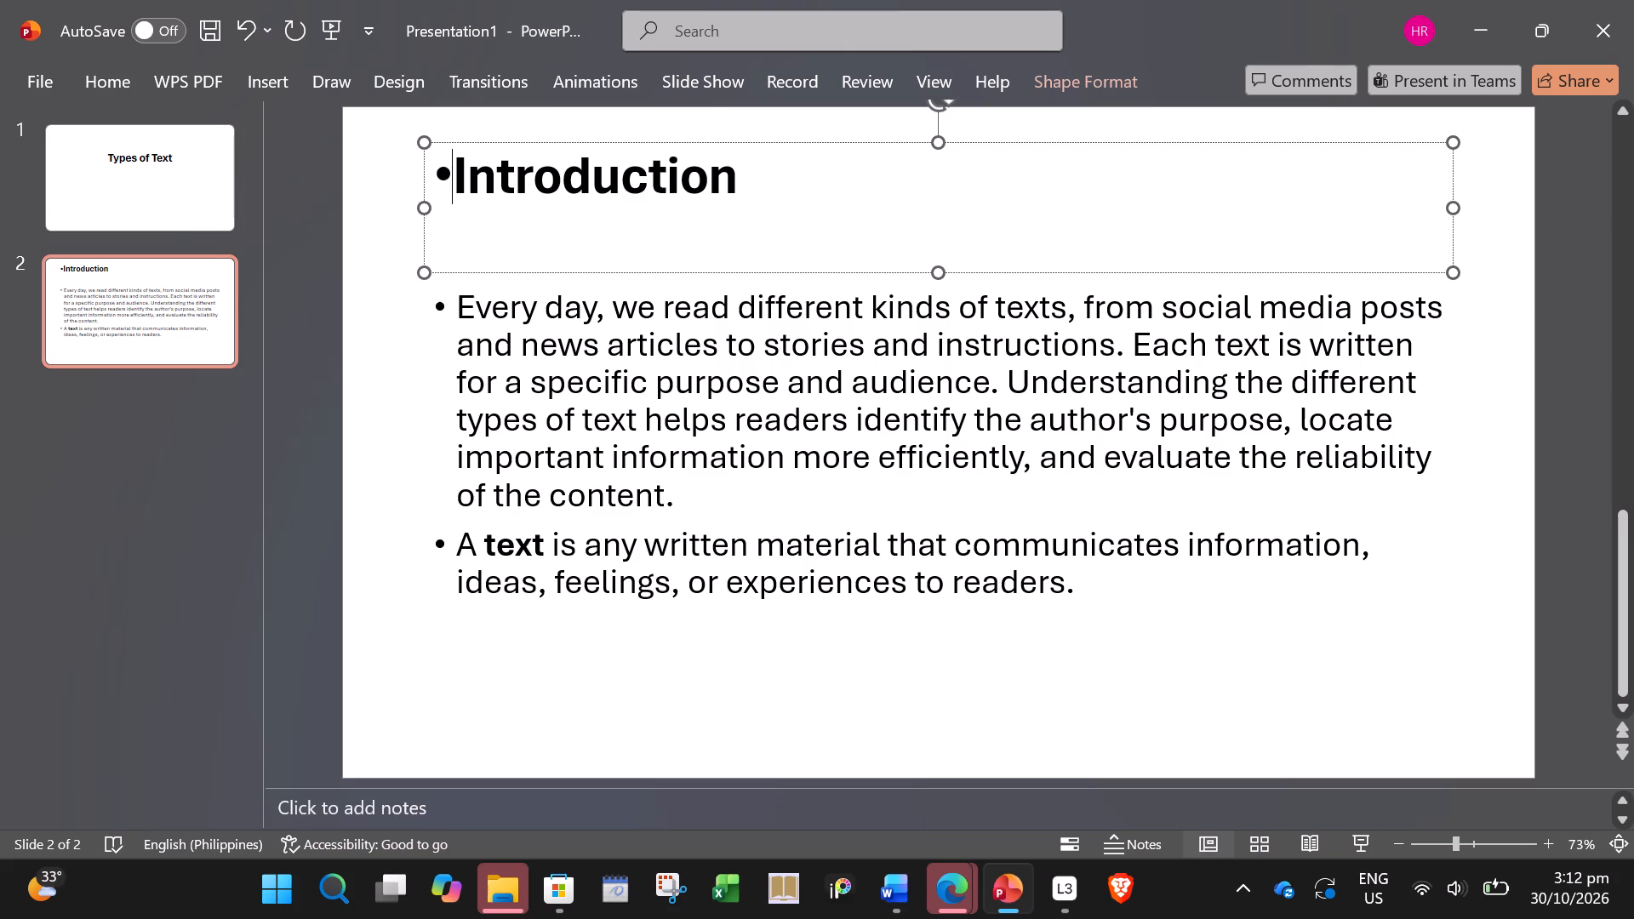
Remove the bullets from both body paragraphs under the "Introduction" title on slide 2.
left_click(454, 307)
key("BackSpace")
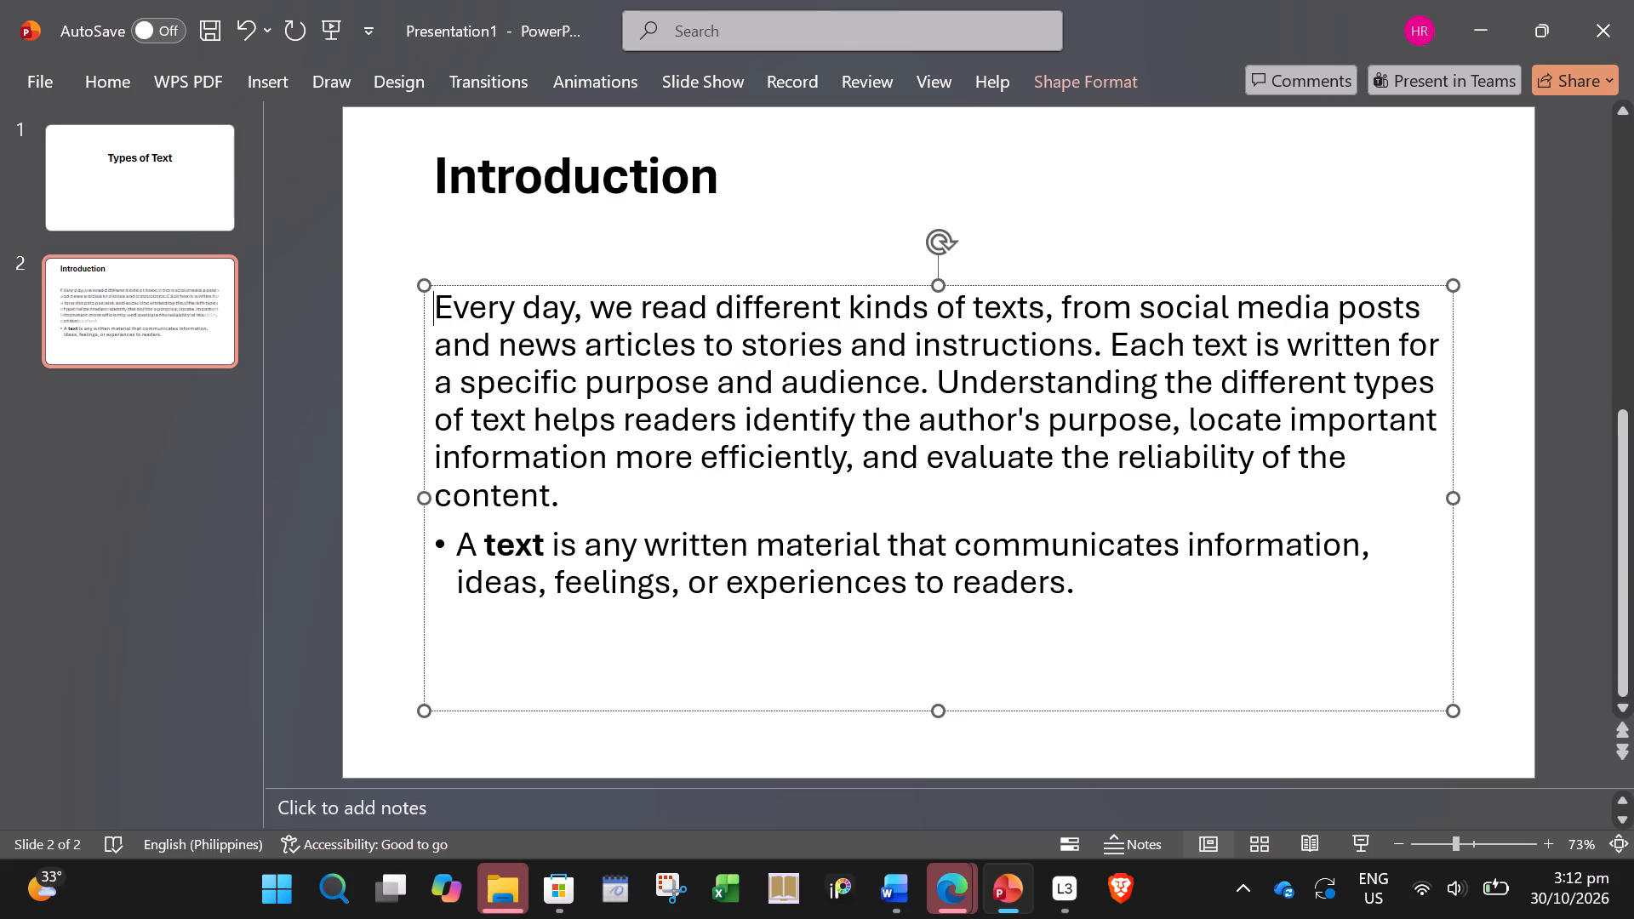
left_click(467, 545)
key("Left")
key("BackSpace")
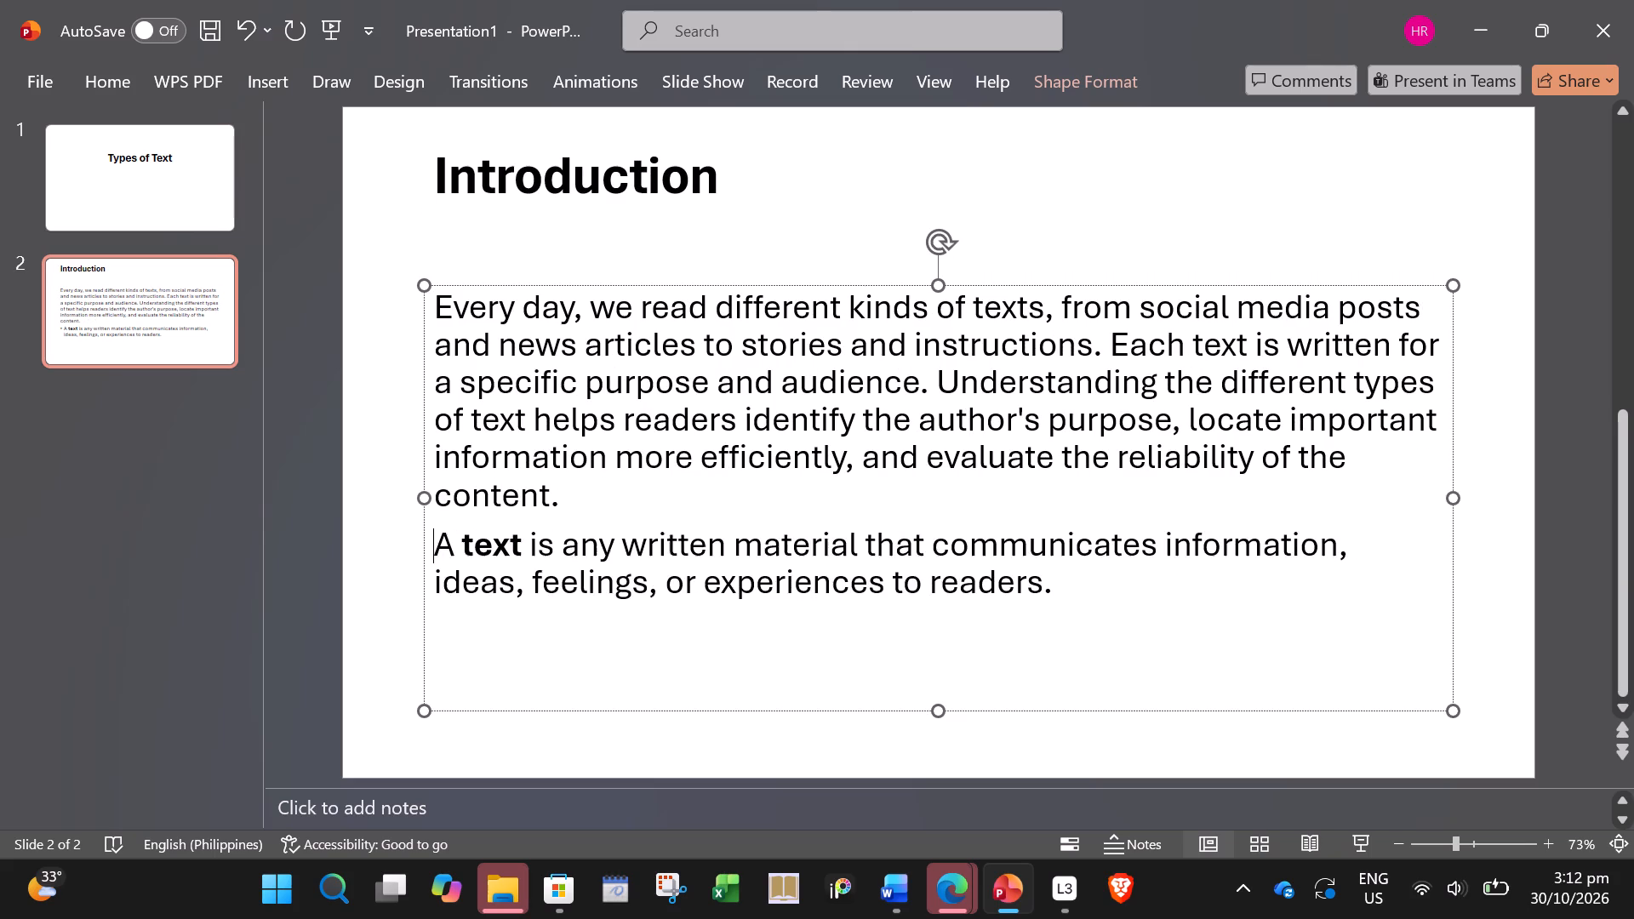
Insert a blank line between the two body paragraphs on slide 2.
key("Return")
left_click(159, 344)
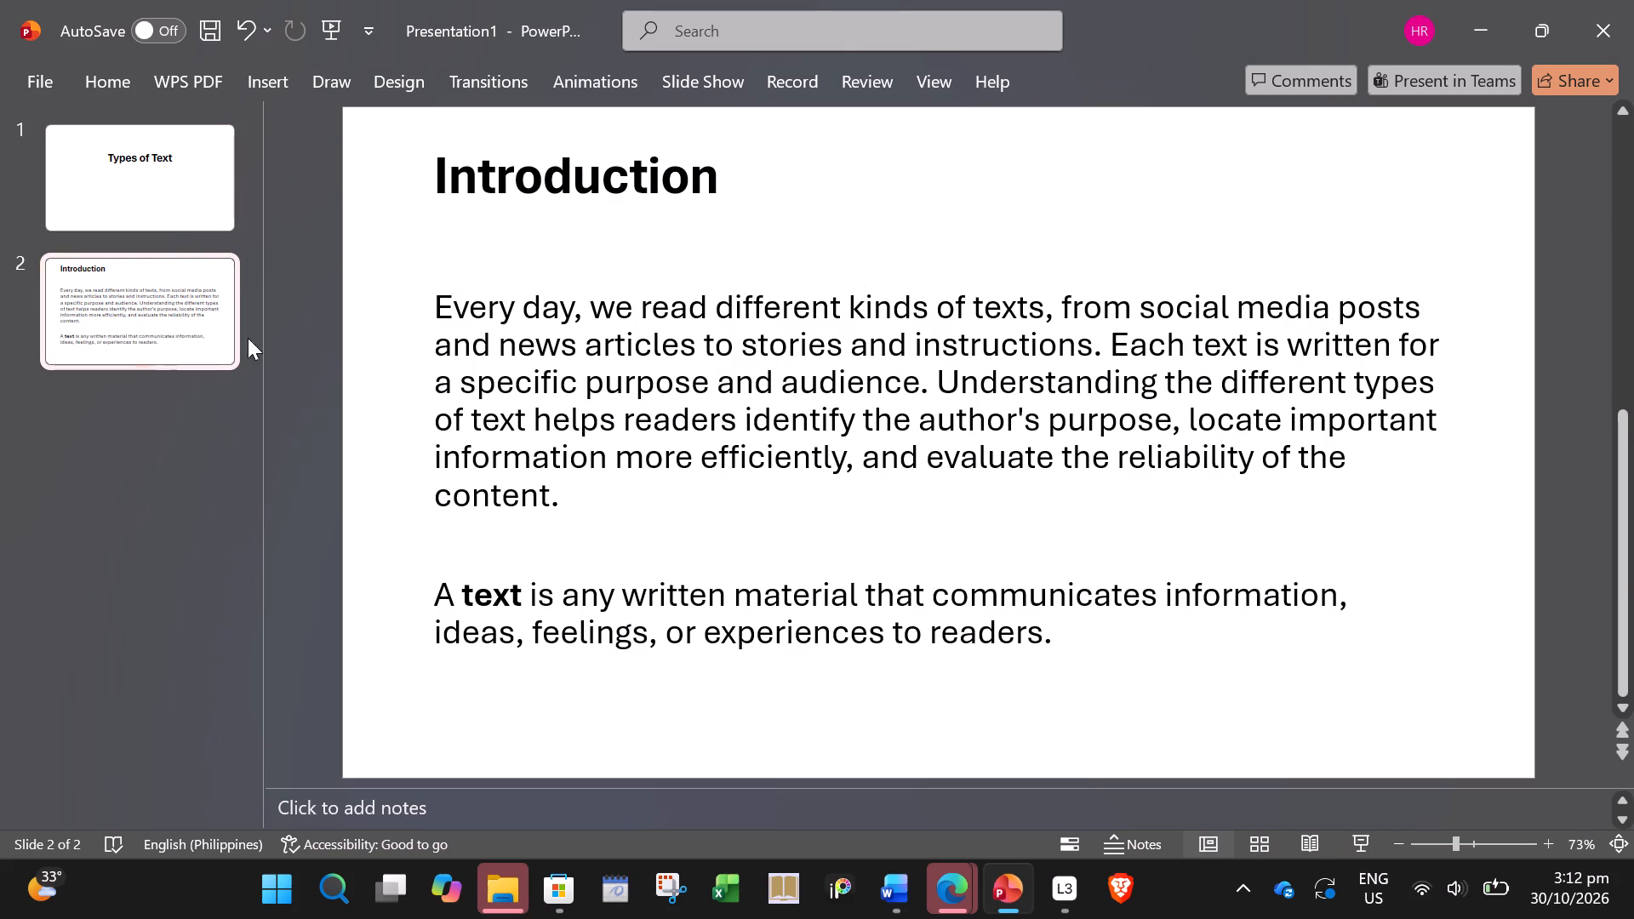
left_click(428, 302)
Move the "Introduction" title placeholder slightly down, closer to the body text on slide 2.
left_click(546, 187)
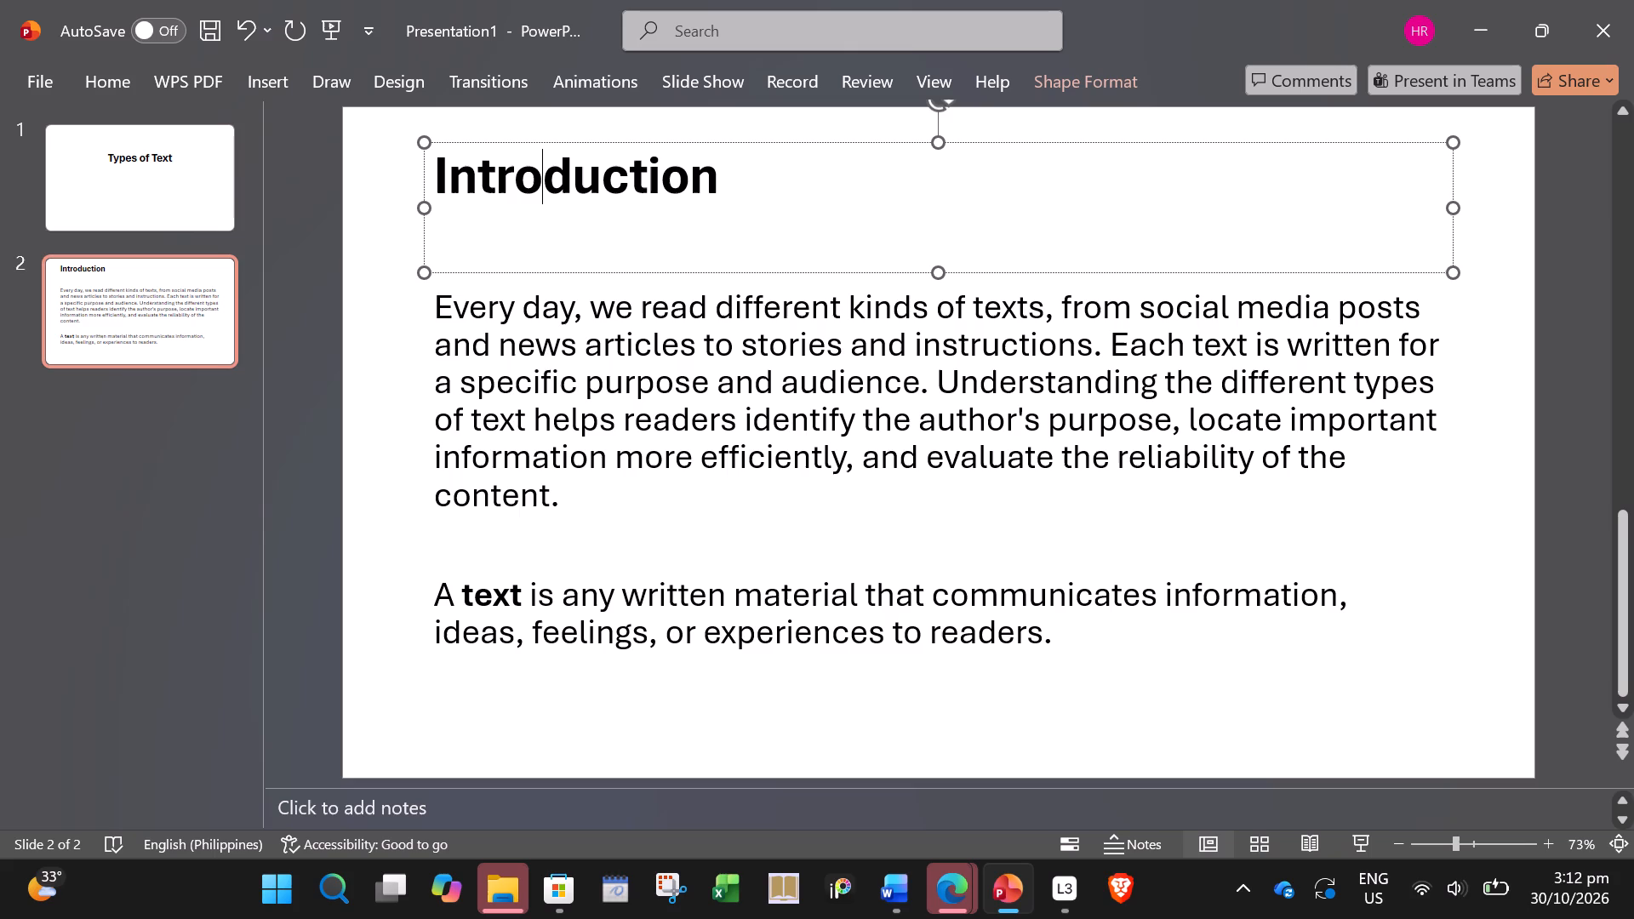
left_click_drag(518, 140, 516, 167)
left_click(516, 167)
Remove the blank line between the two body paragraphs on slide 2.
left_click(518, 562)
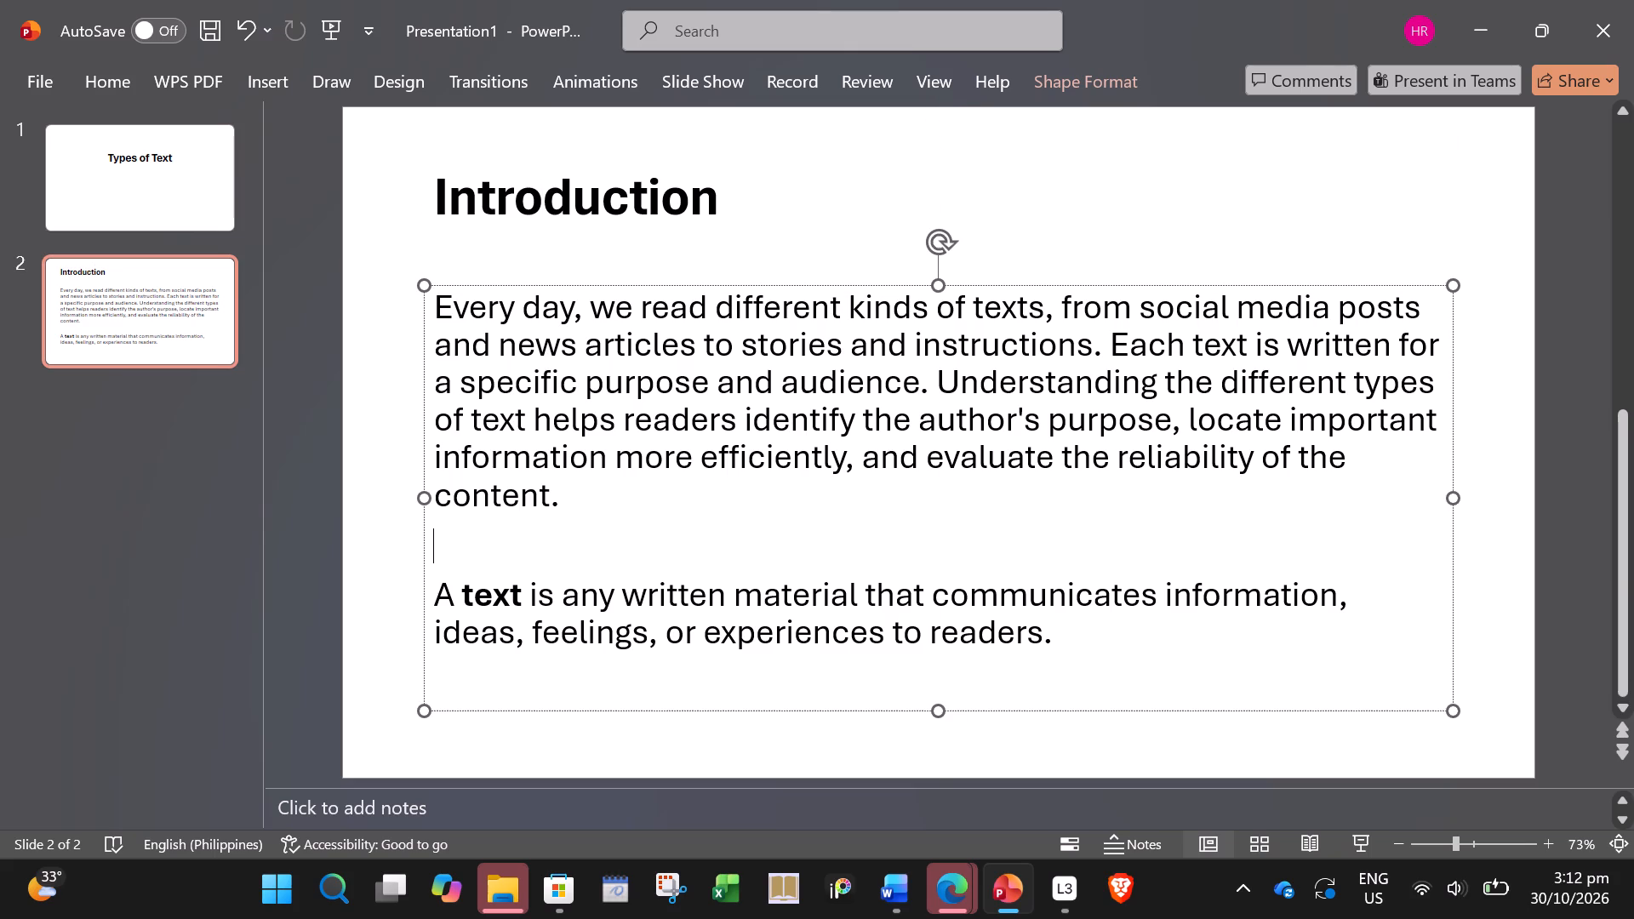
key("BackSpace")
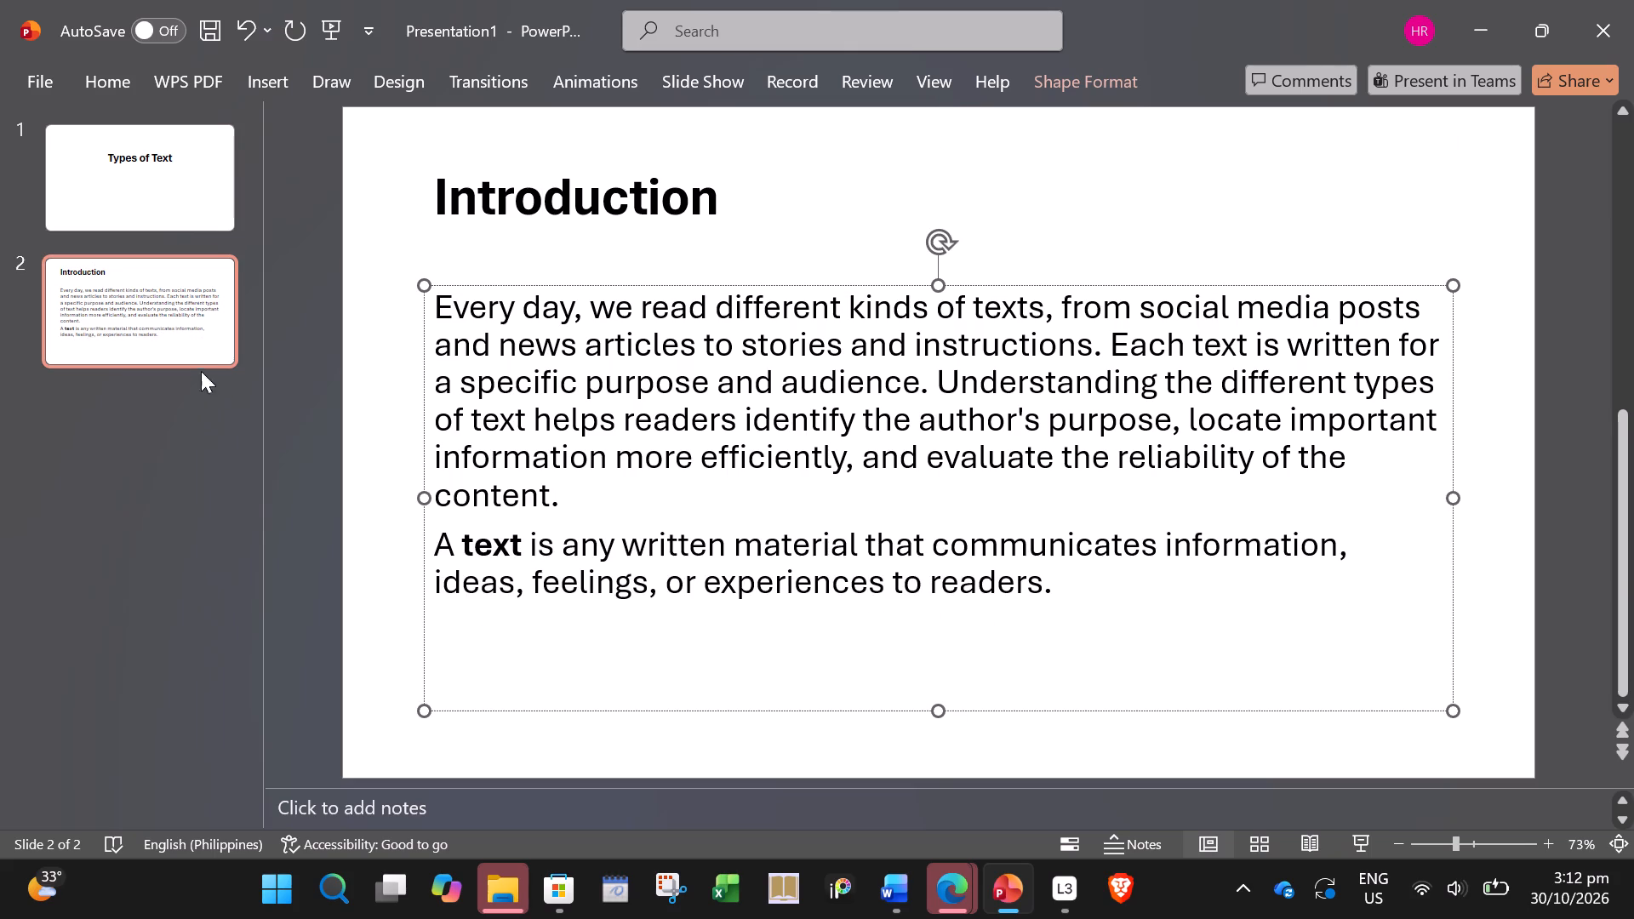
Add a new slide after the "Introduction" slide.
left_click(187, 347)
key("Return")
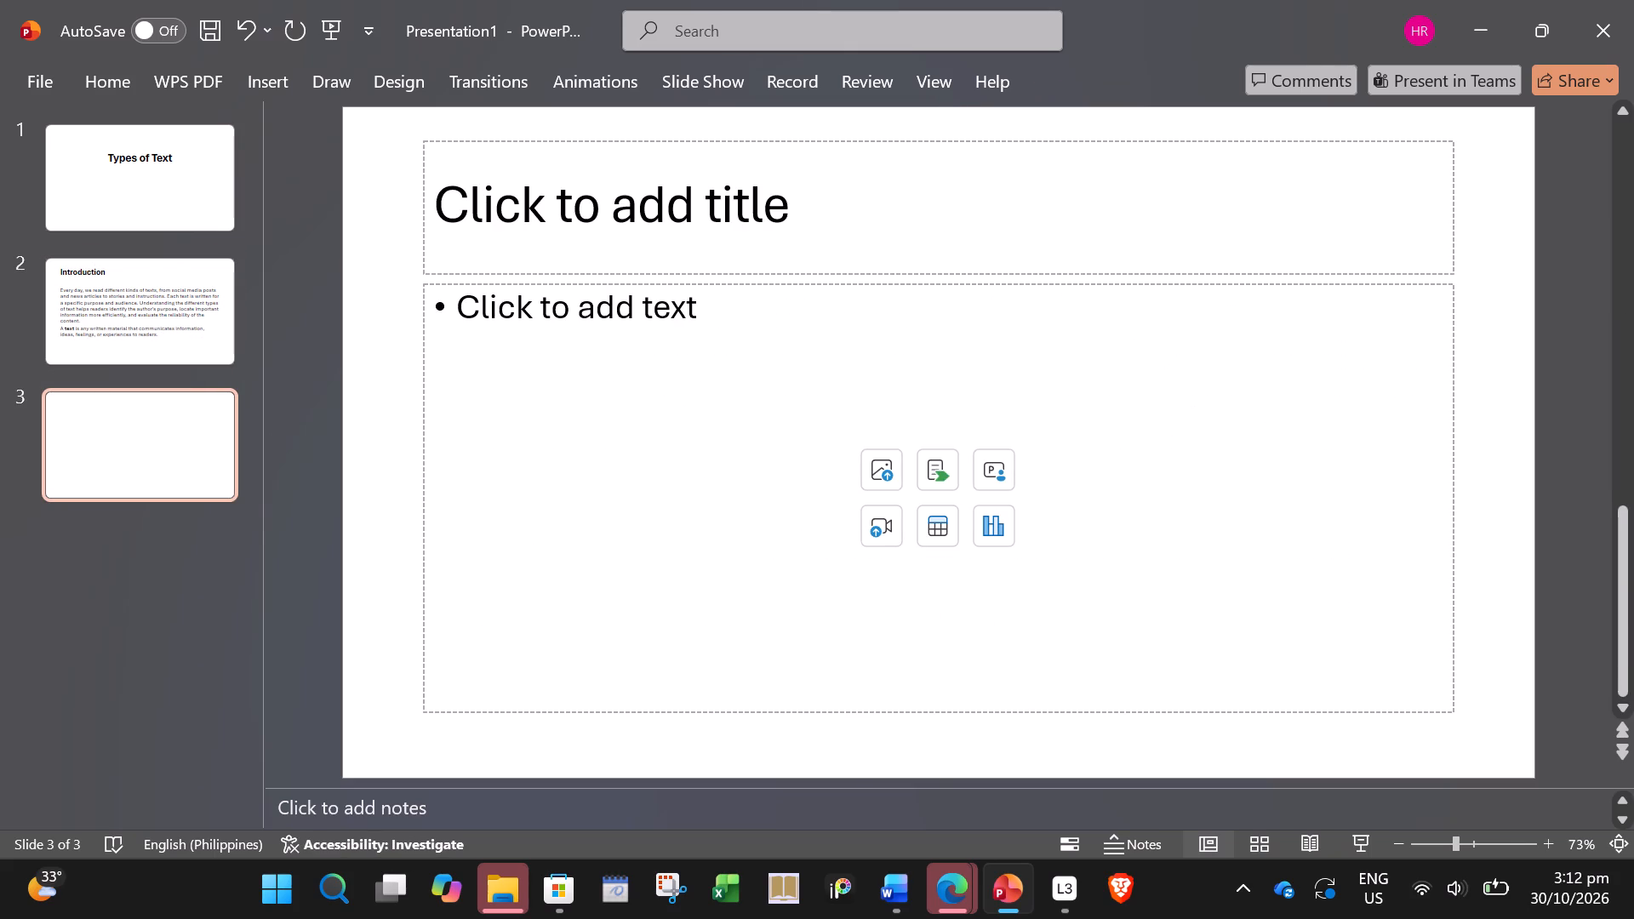
Copy the "Major Types of Text" heading, its sentence and the two listed categories from the Word document into slide 3's text placeholder.
left_click(998, 896)
scroll(958, 667, "down", 1)
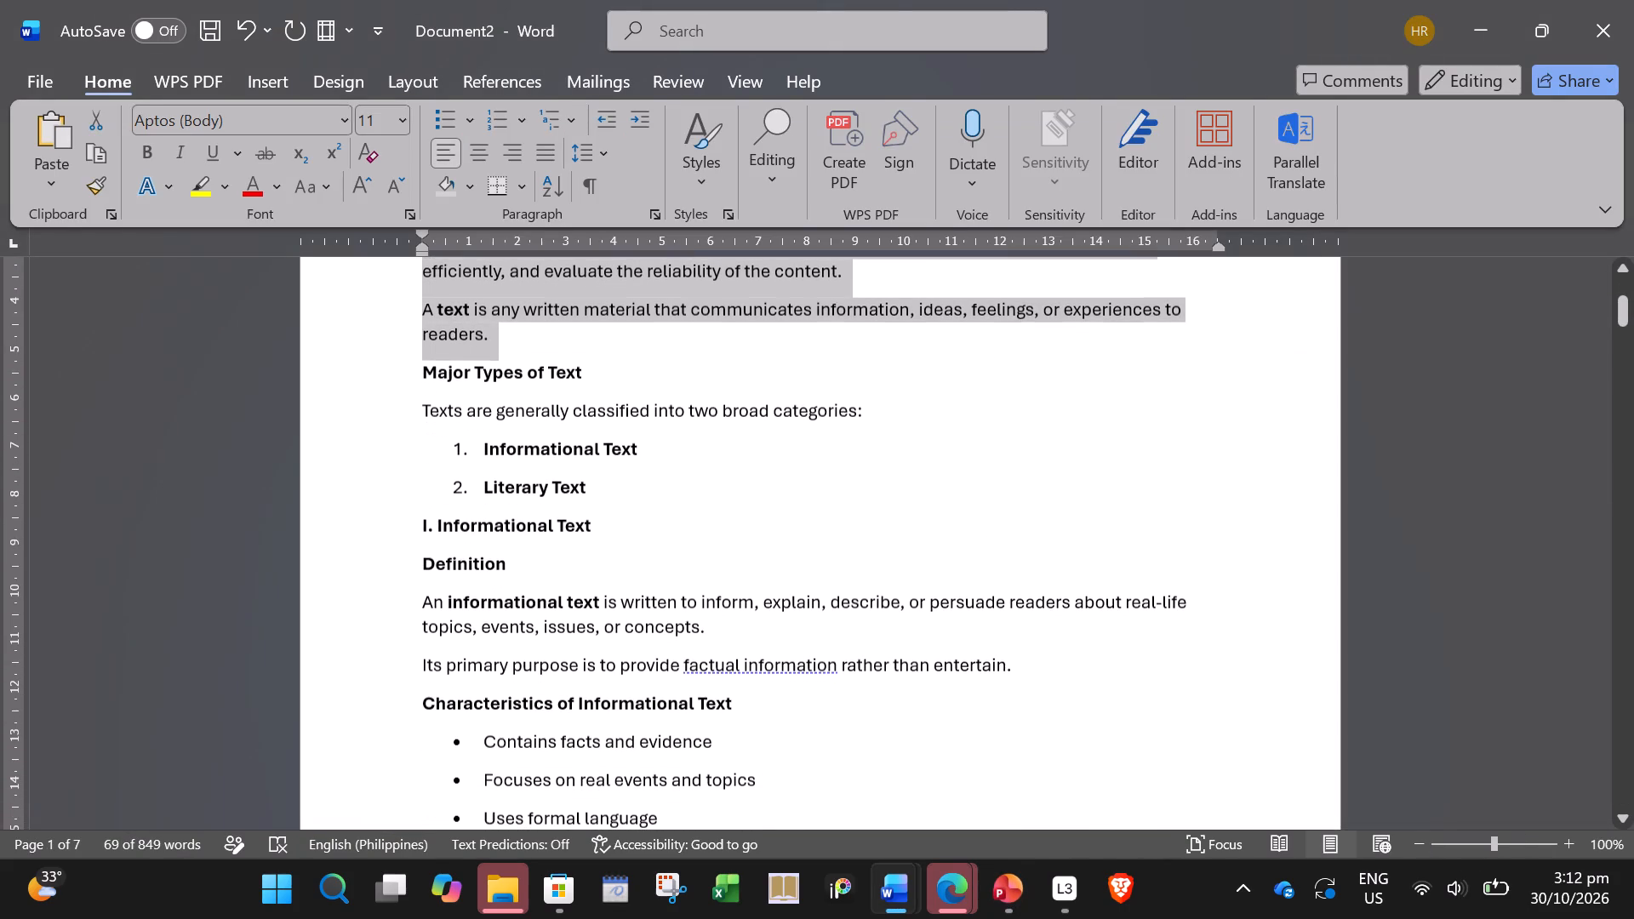
left_click_drag(414, 375, 591, 502)
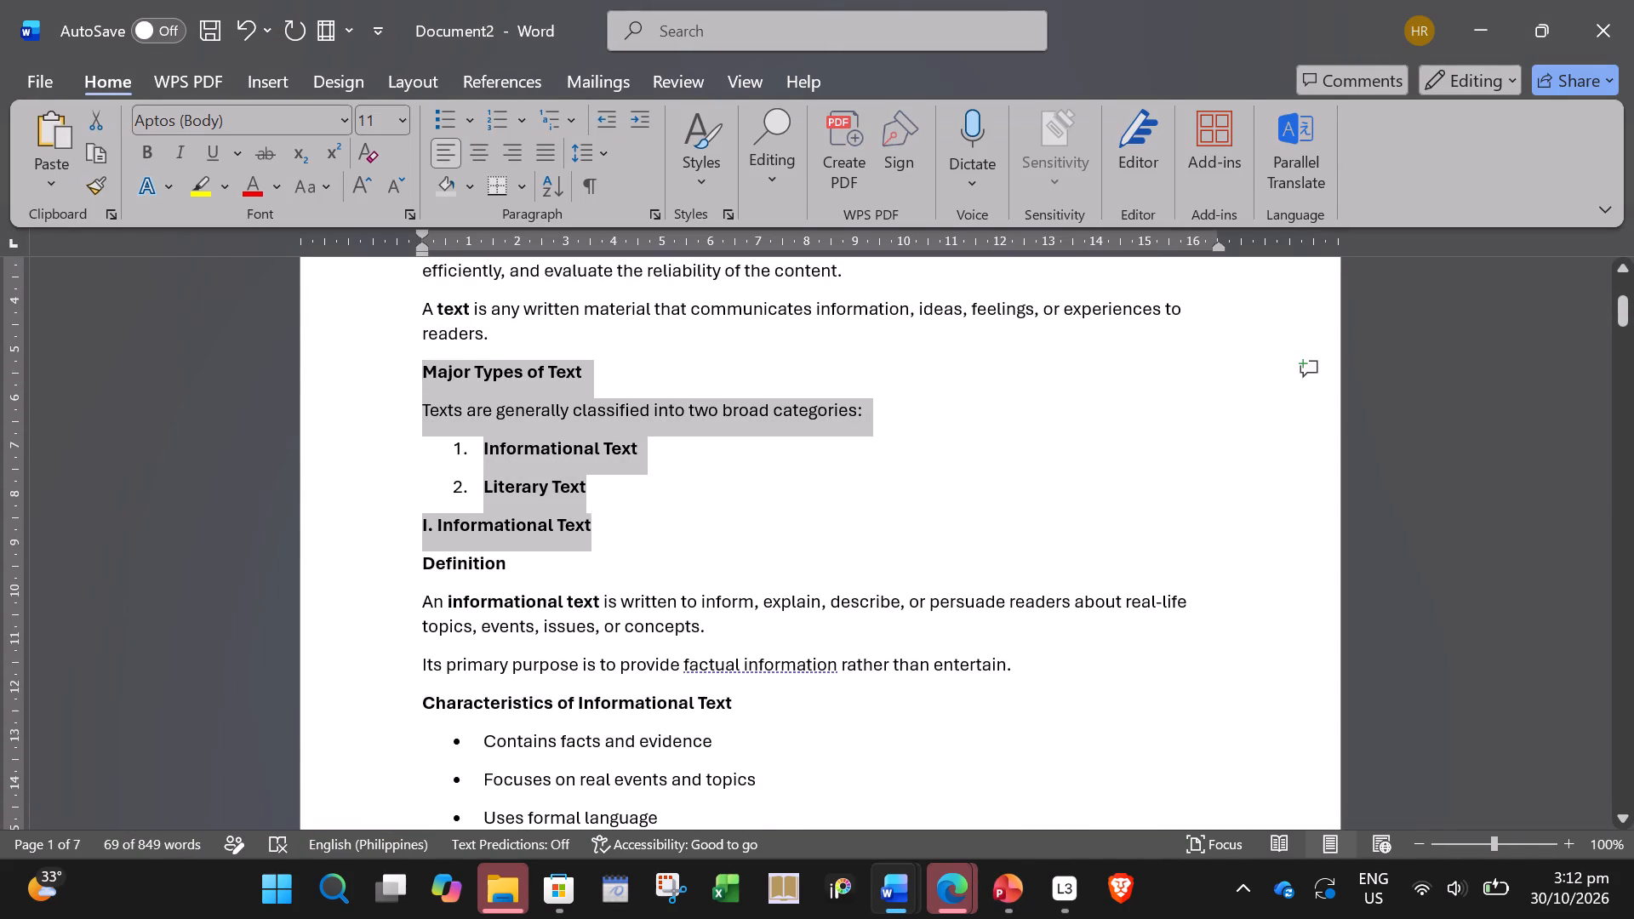
left_click_drag(591, 502, 633, 477)
key("ctrl+c")
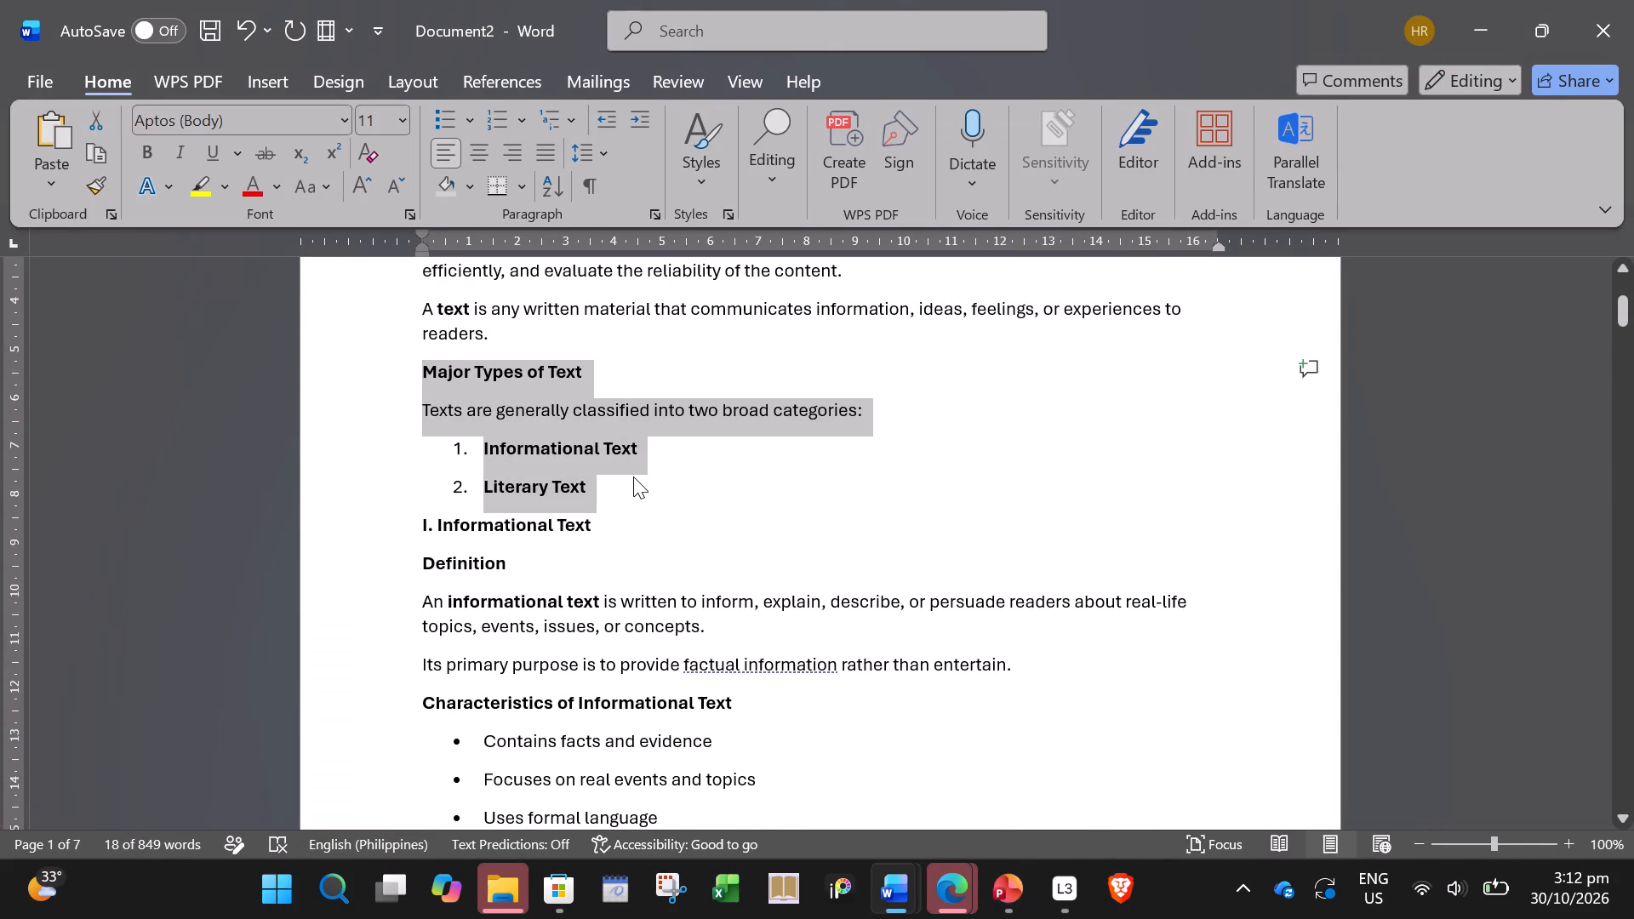
left_click(1025, 893)
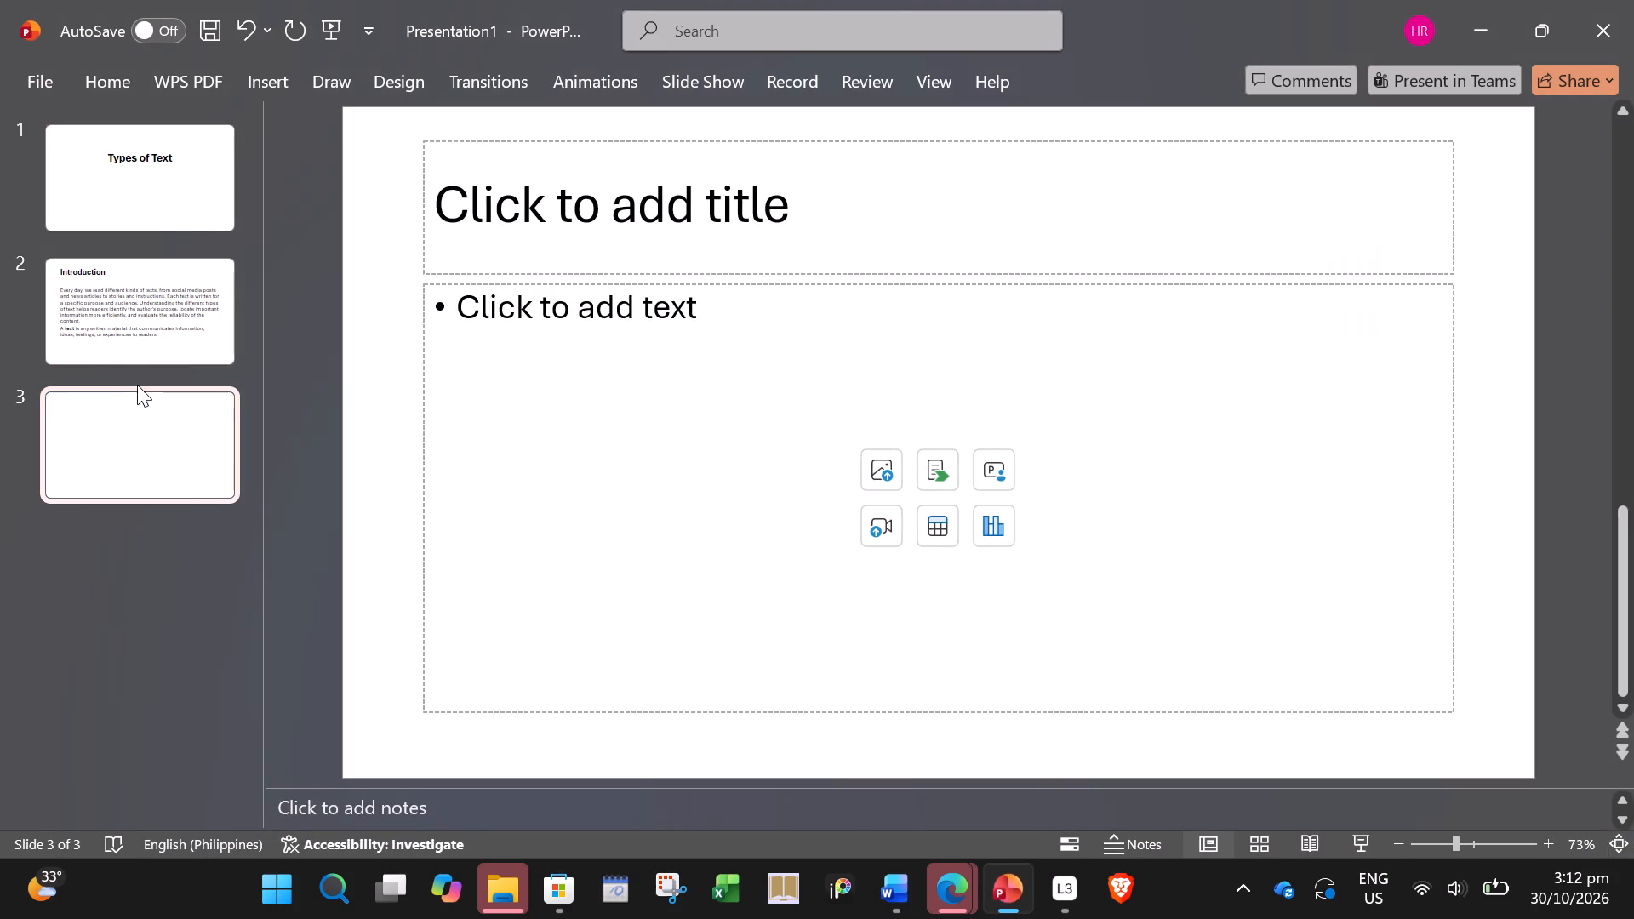
left_click(188, 447)
left_click(620, 315)
key("BackSpace")
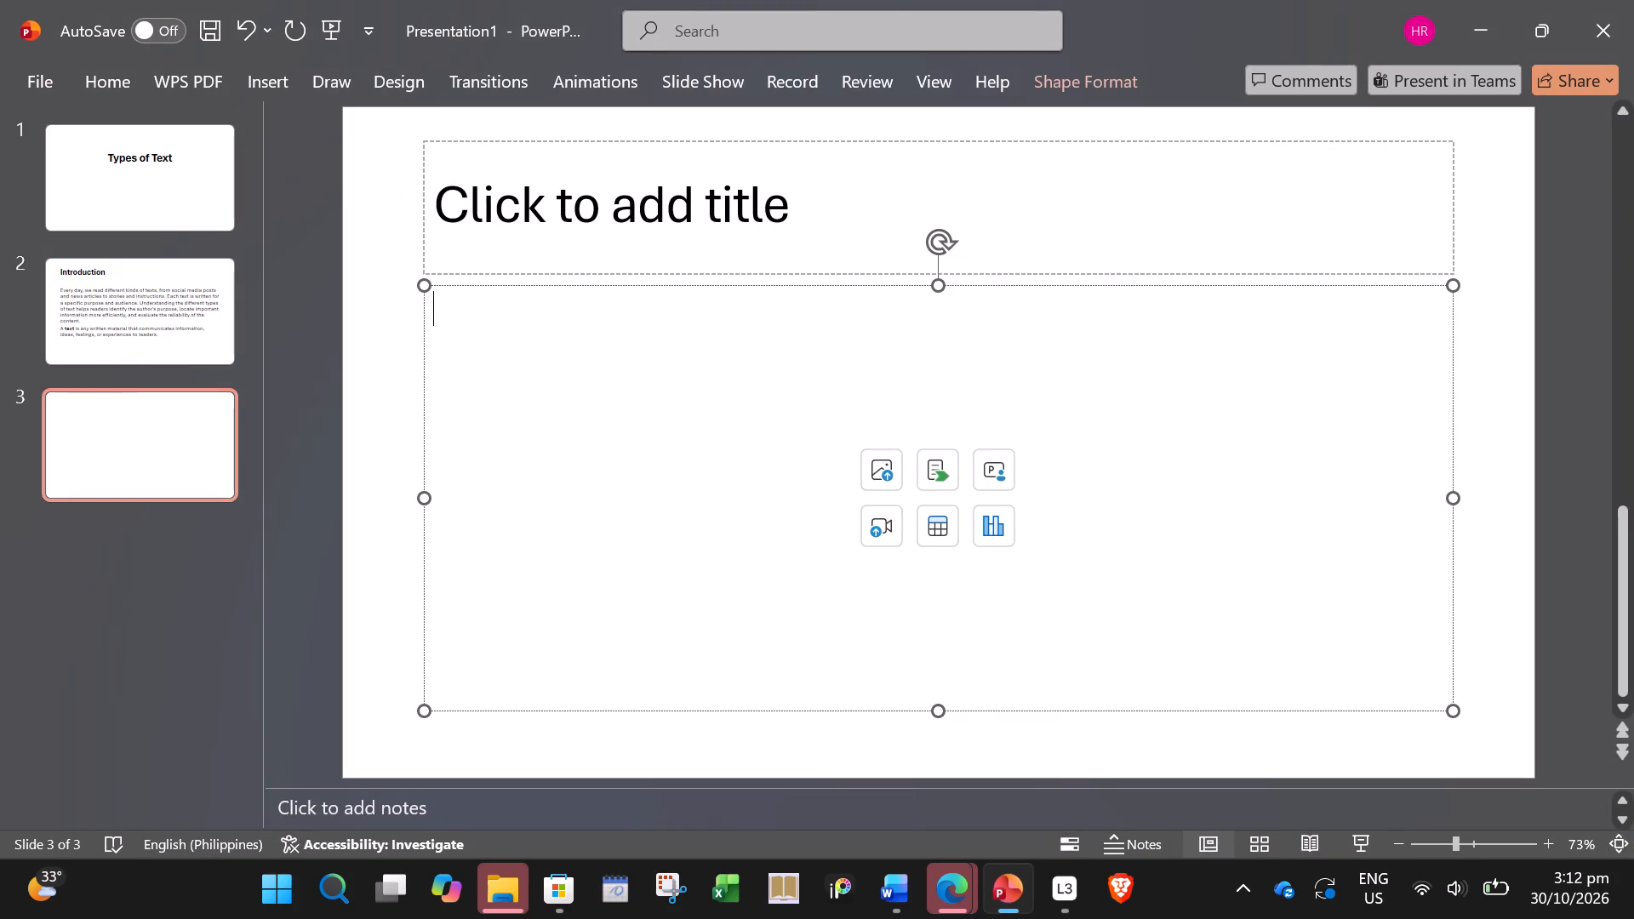
key("ctrl+v")
Remove the bullets from the "Major Types of Text" heading and the "Texts are generally classified" sentence on slide 3.
left_click(466, 349)
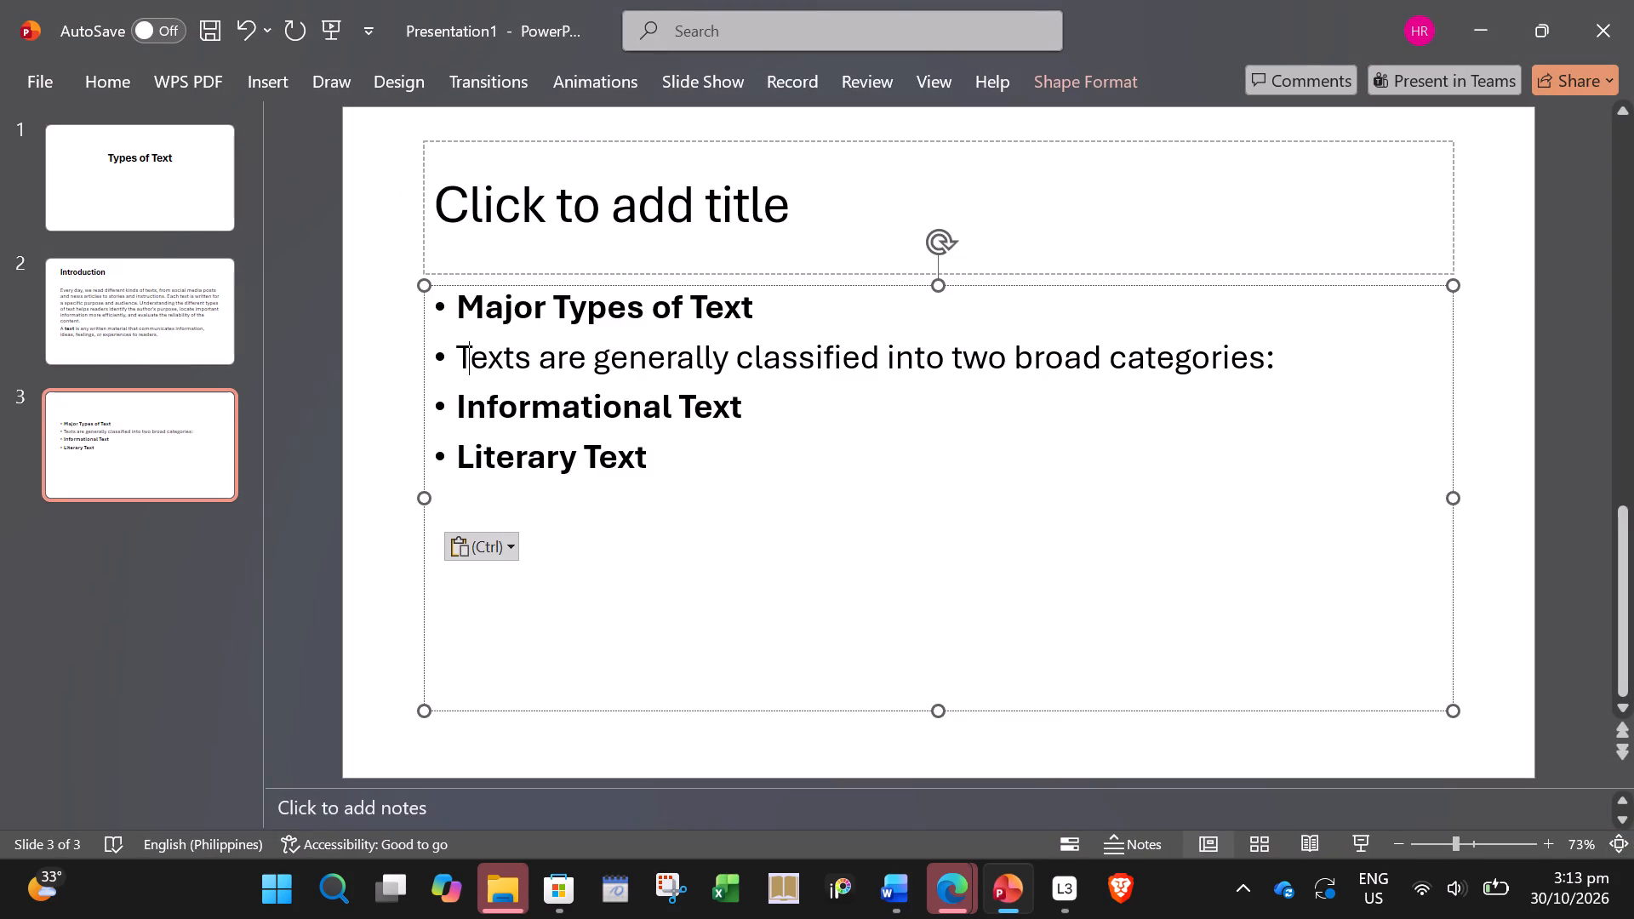
key("BackSpace")
key("BackSpace")
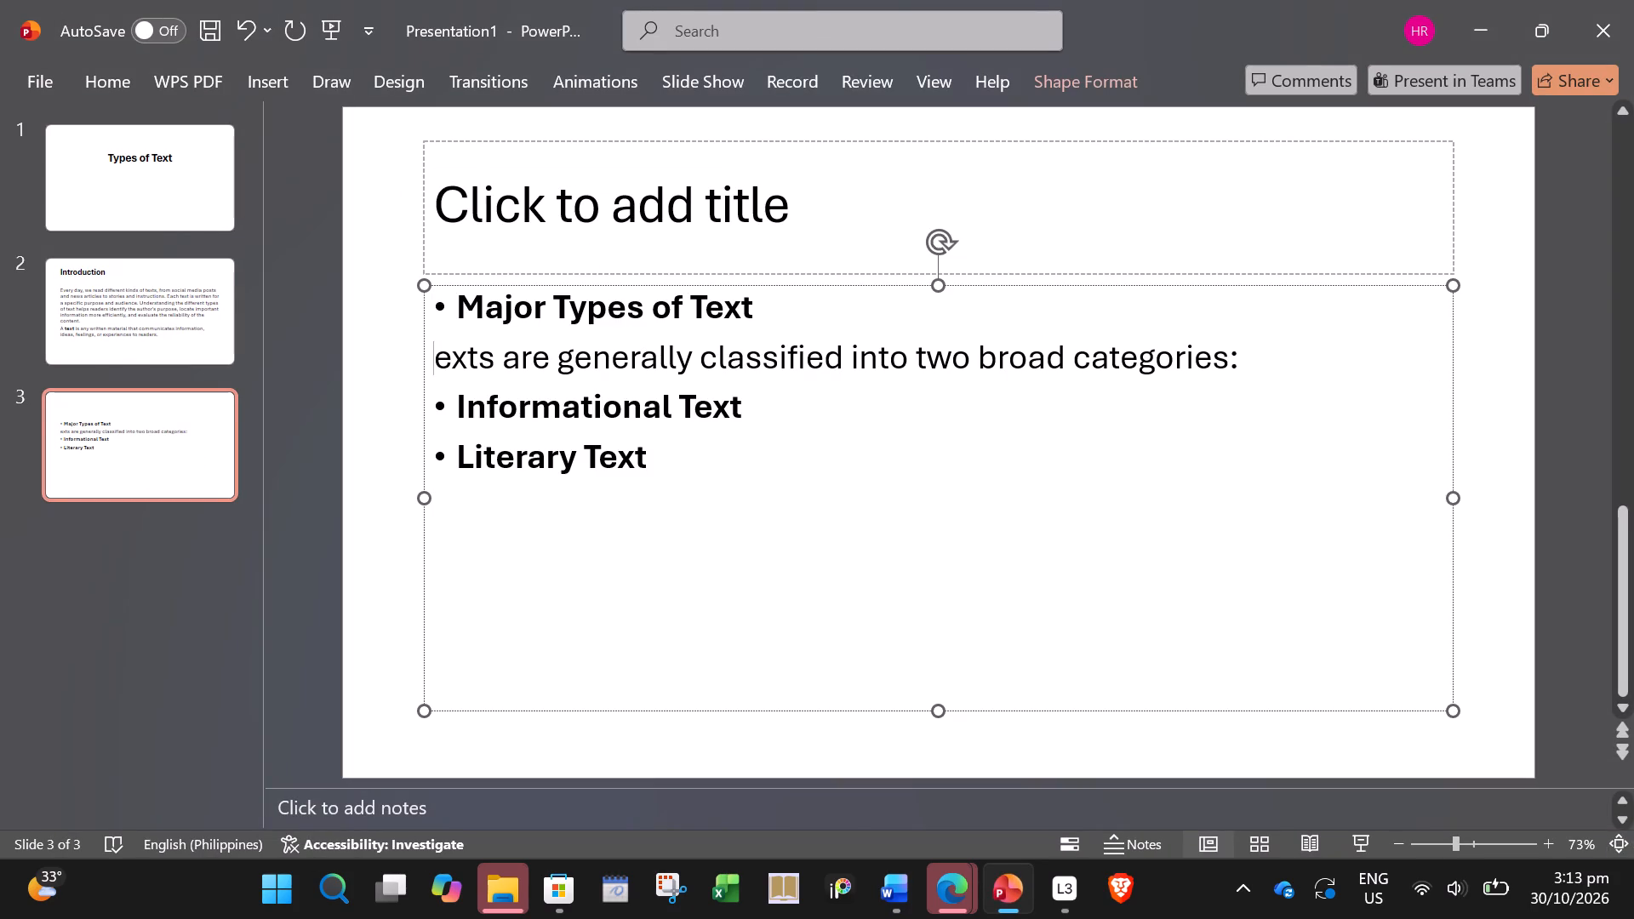
key("shift+t")
left_click(469, 304)
key("BackSpace")
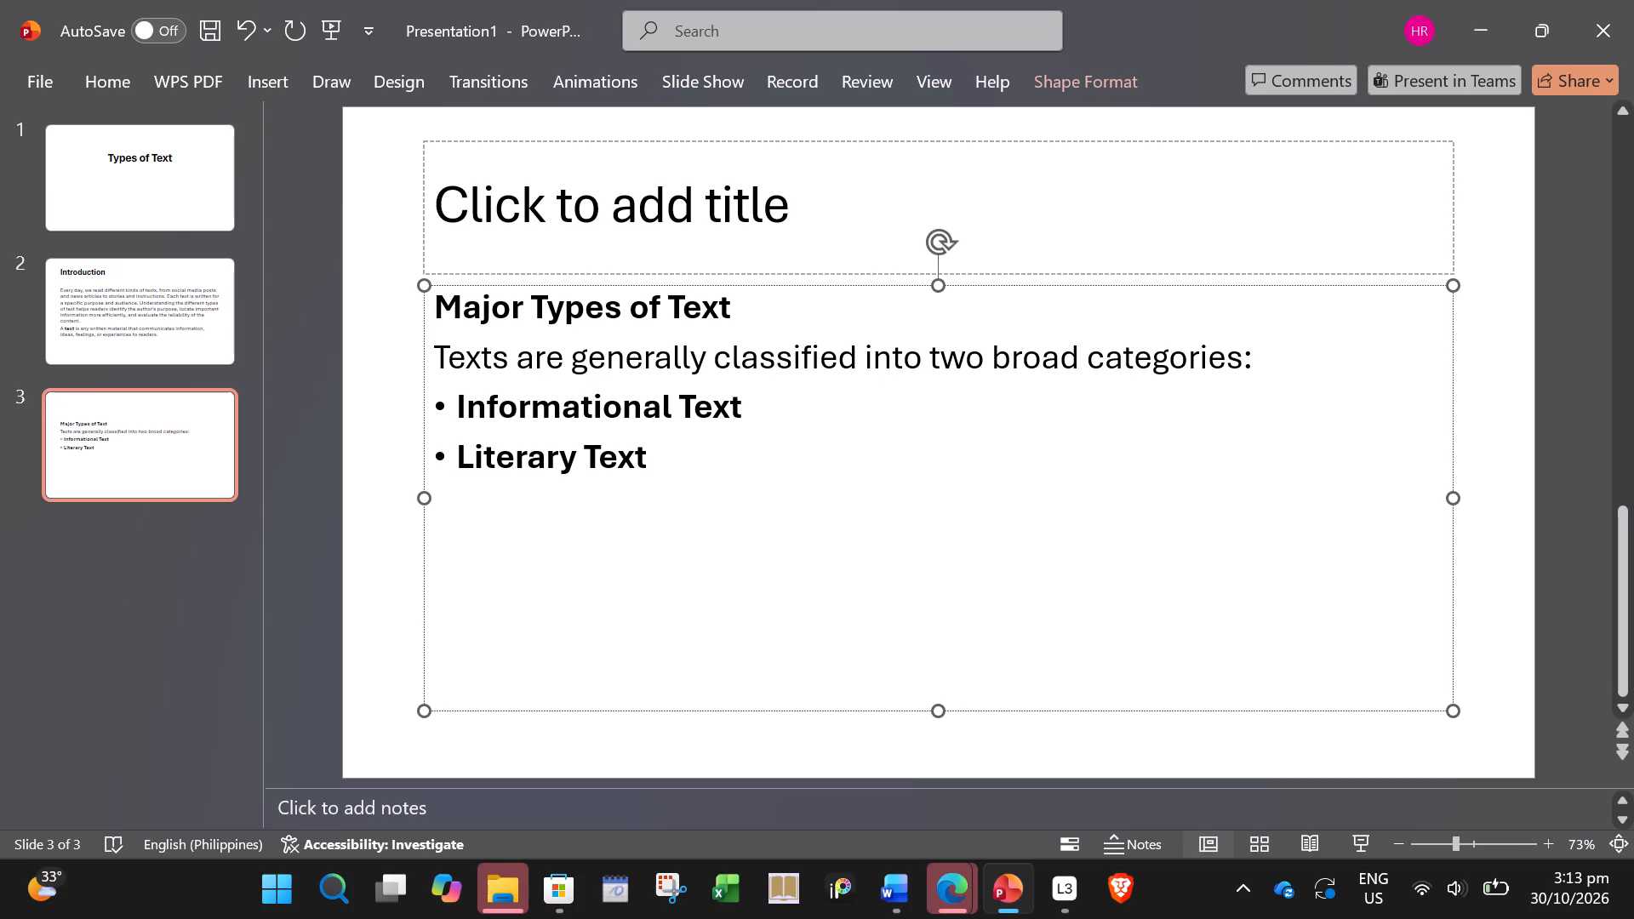
Copy "I. Informational Text" with its "Definition" heading and two paragraphs from the Word document to below "Literary Text" on slide 3.
left_click(1007, 891)
scroll(797, 576, "down", 1)
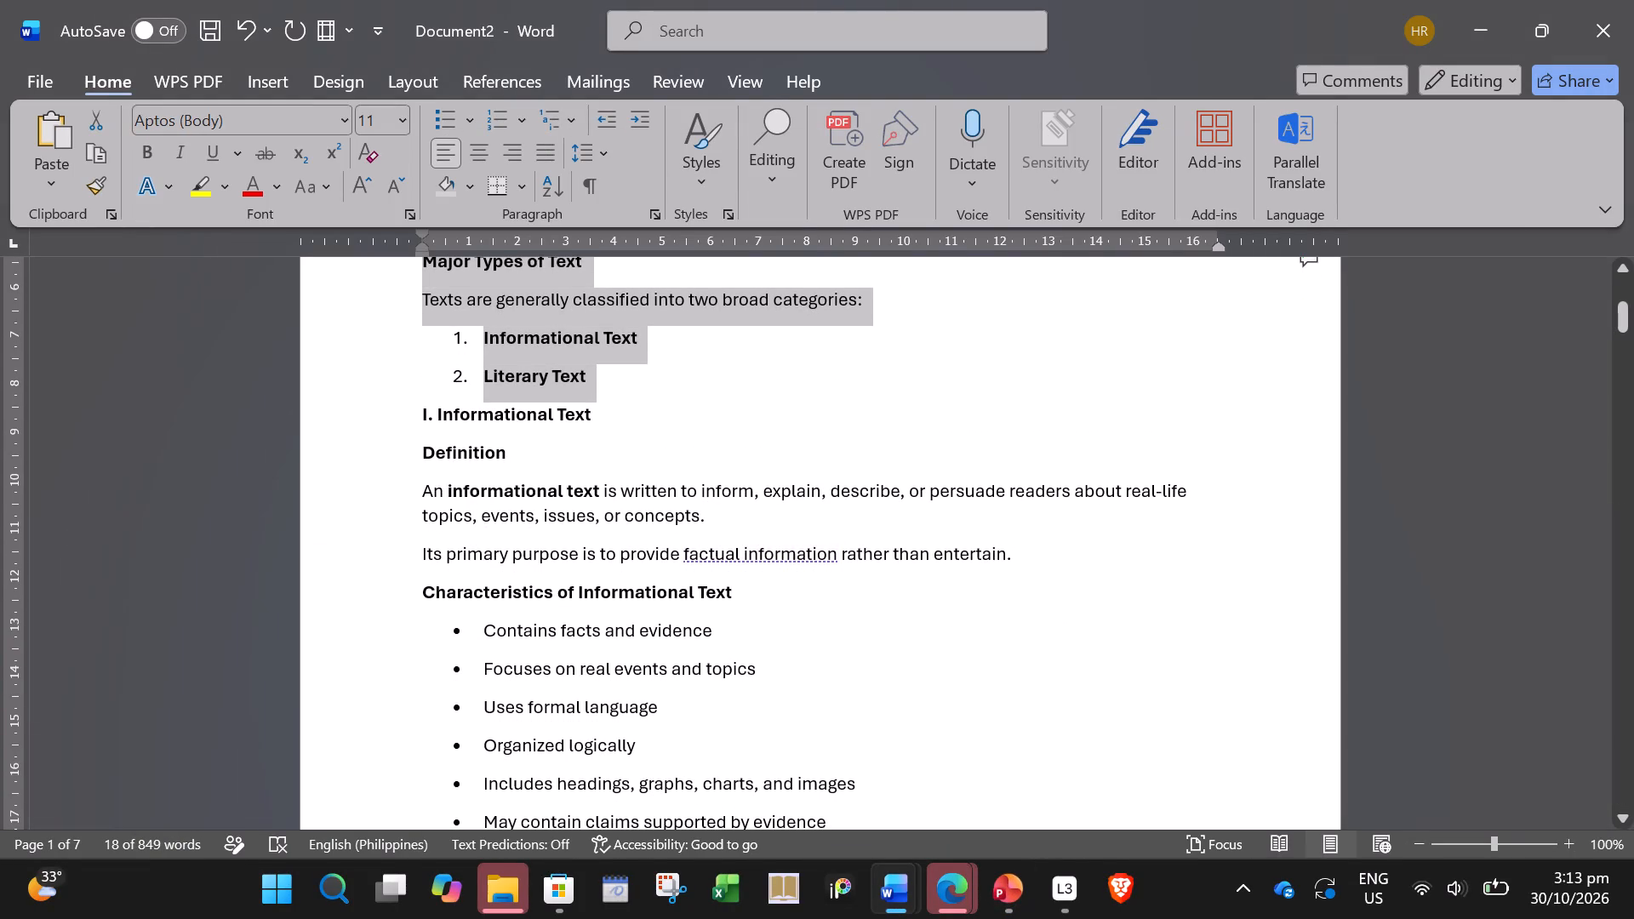
left_click_drag(414, 414, 891, 551)
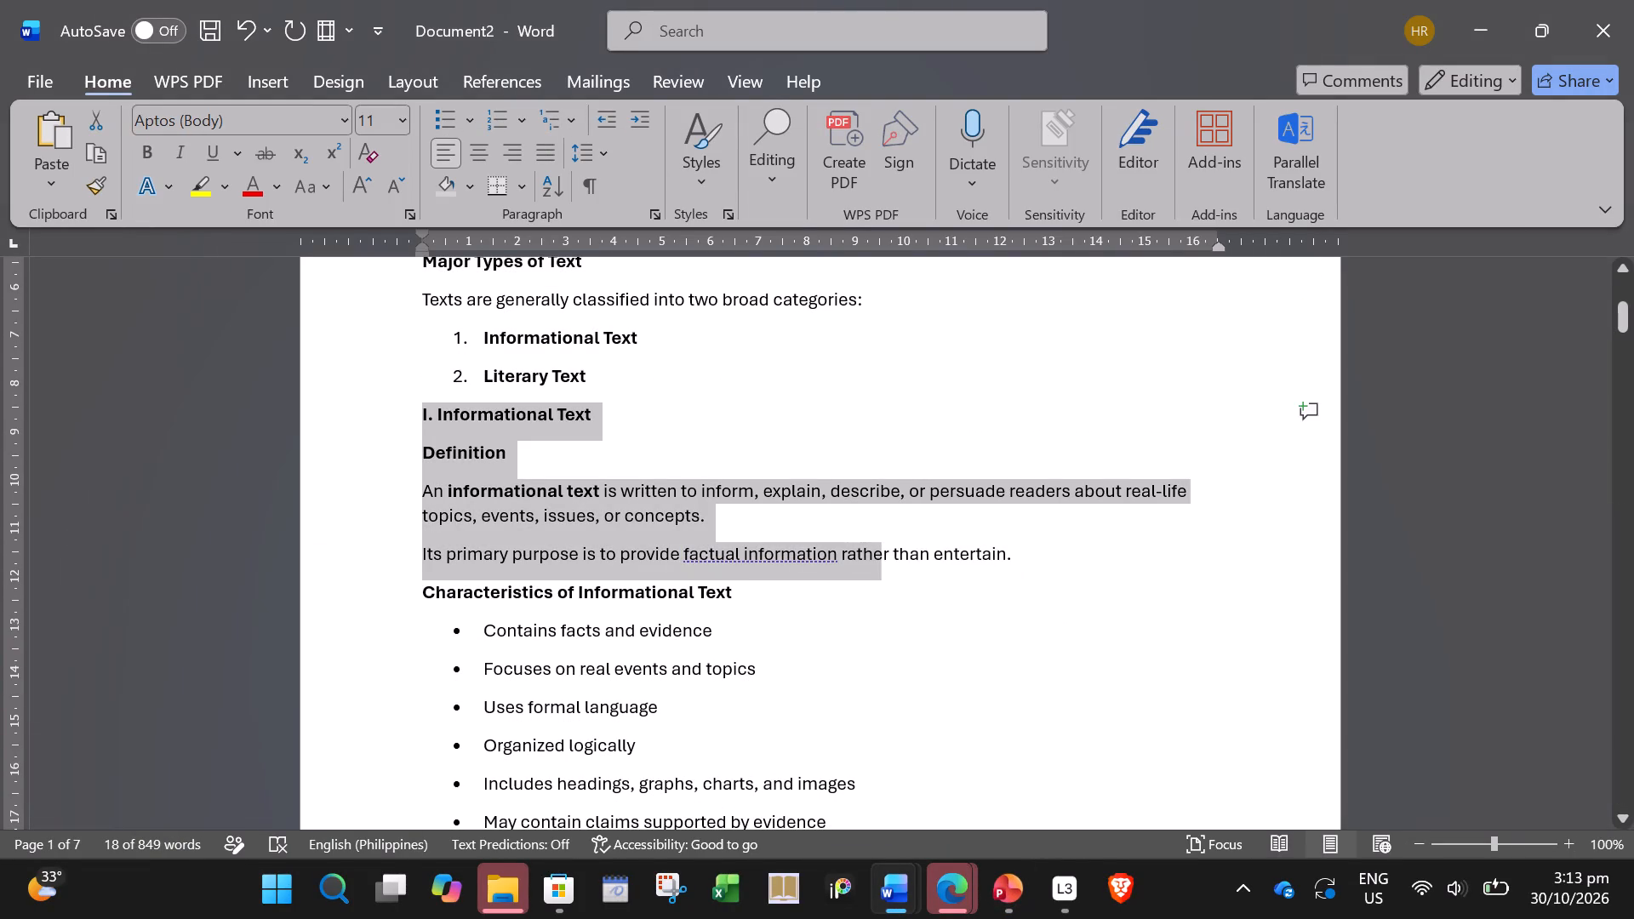
left_click_drag(891, 551, 1029, 545)
key("ctrl+c")
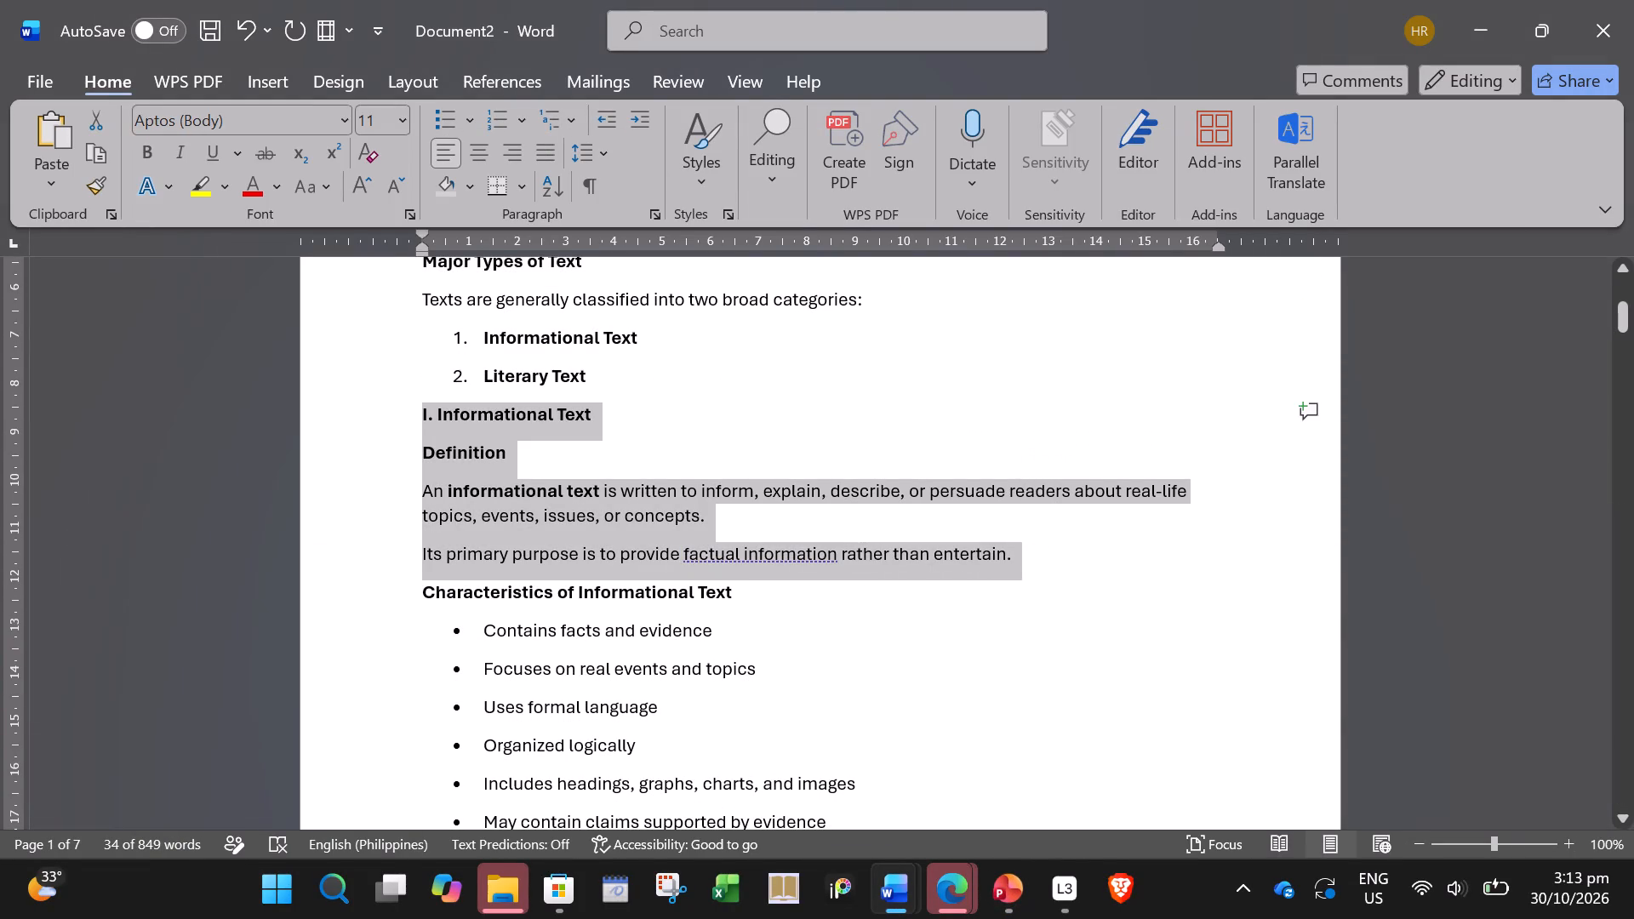
left_click(993, 918)
key("ctrl+v")
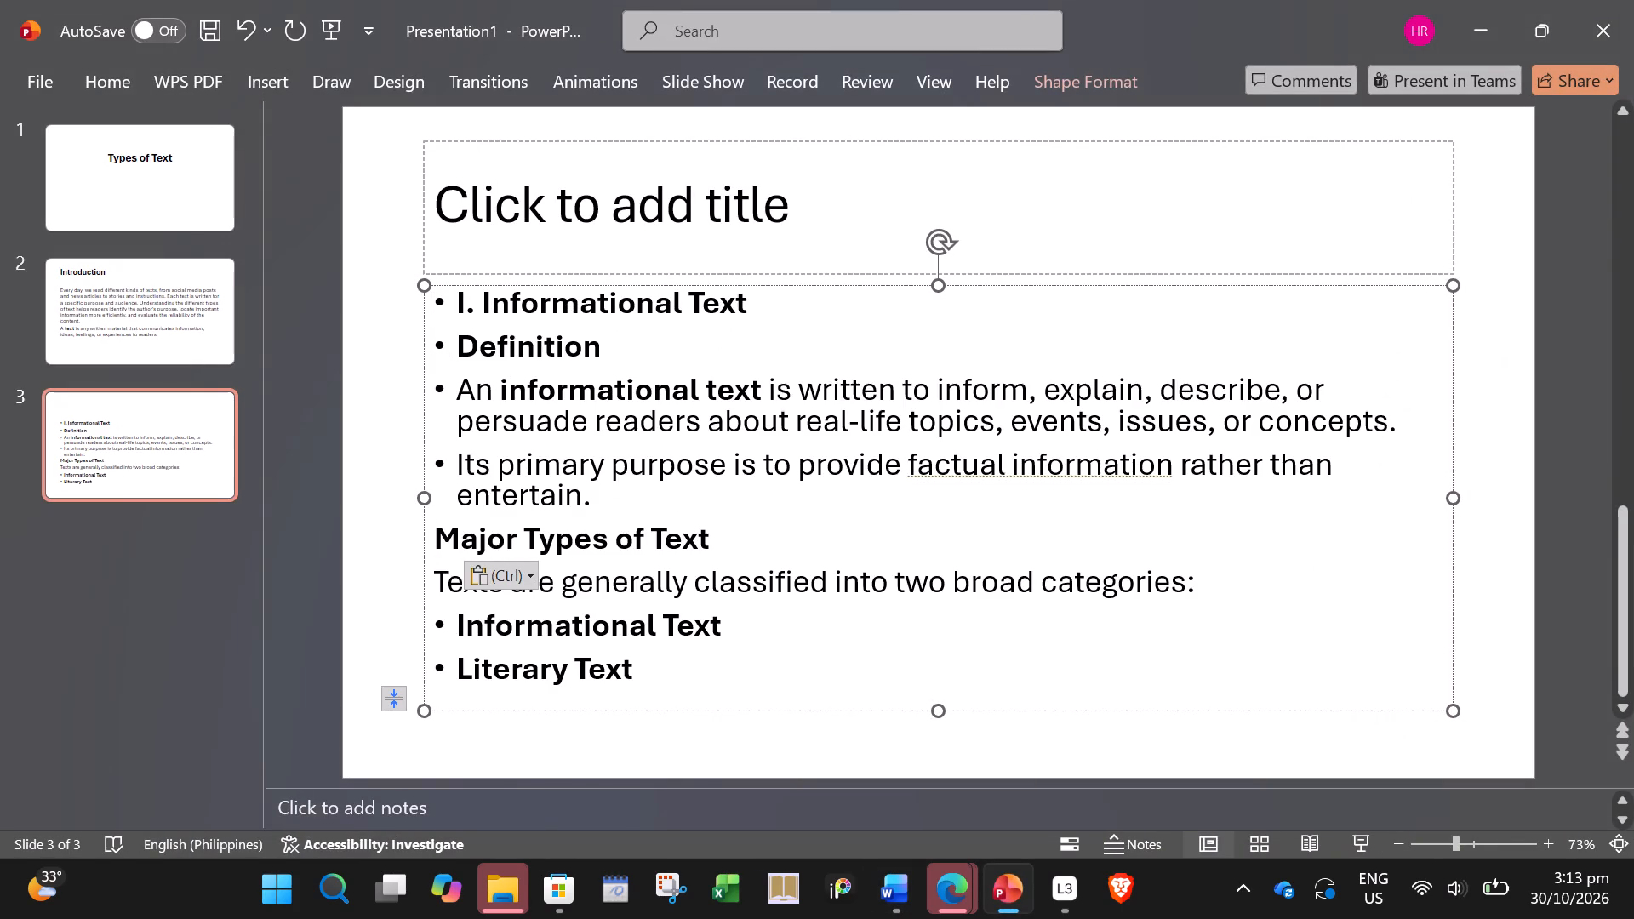
key("ctrl+z")
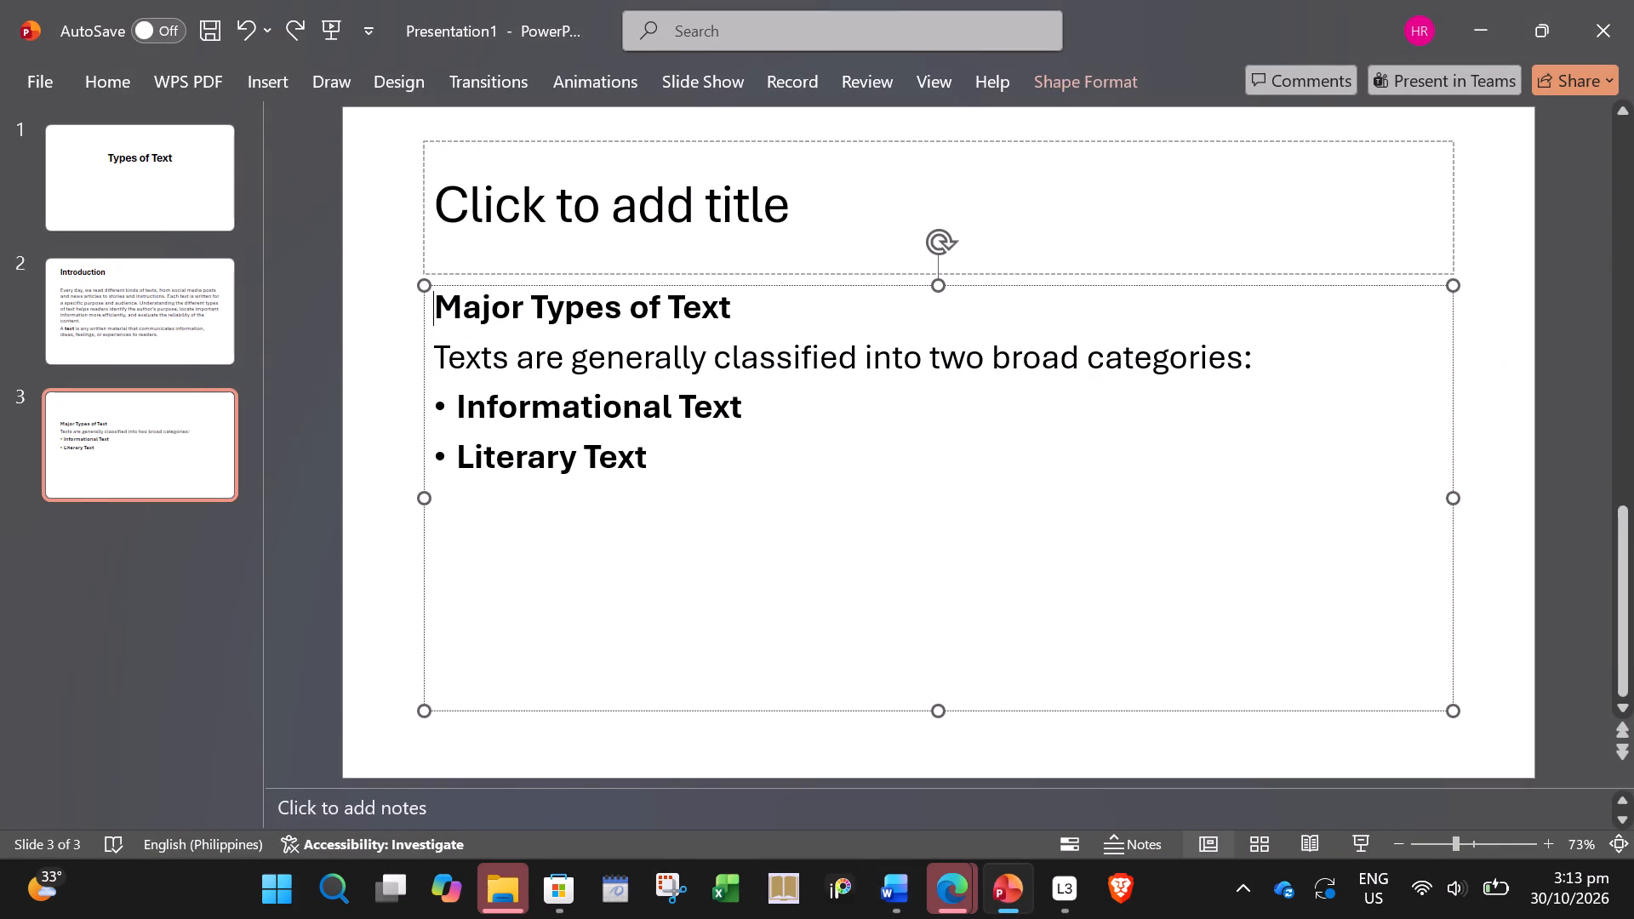
left_click(671, 614)
key("ctrl+v")
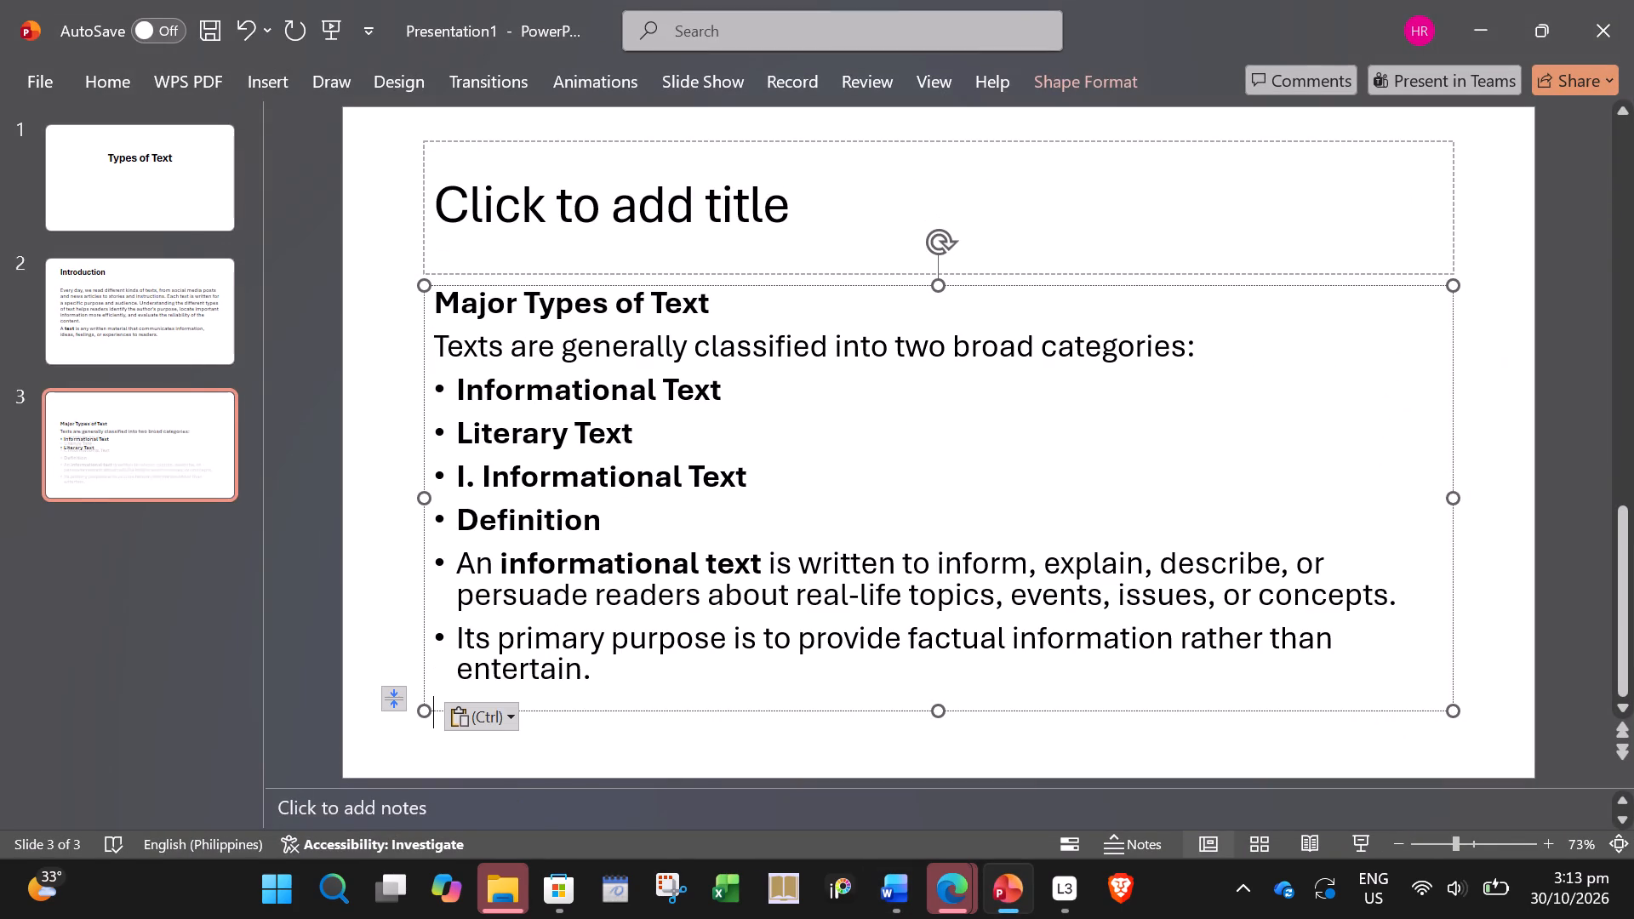
Remove the bullet from "I. Informational Text" on slide 3 and insert a blank line above it.
left_click(451, 473)
key("BackSpace")
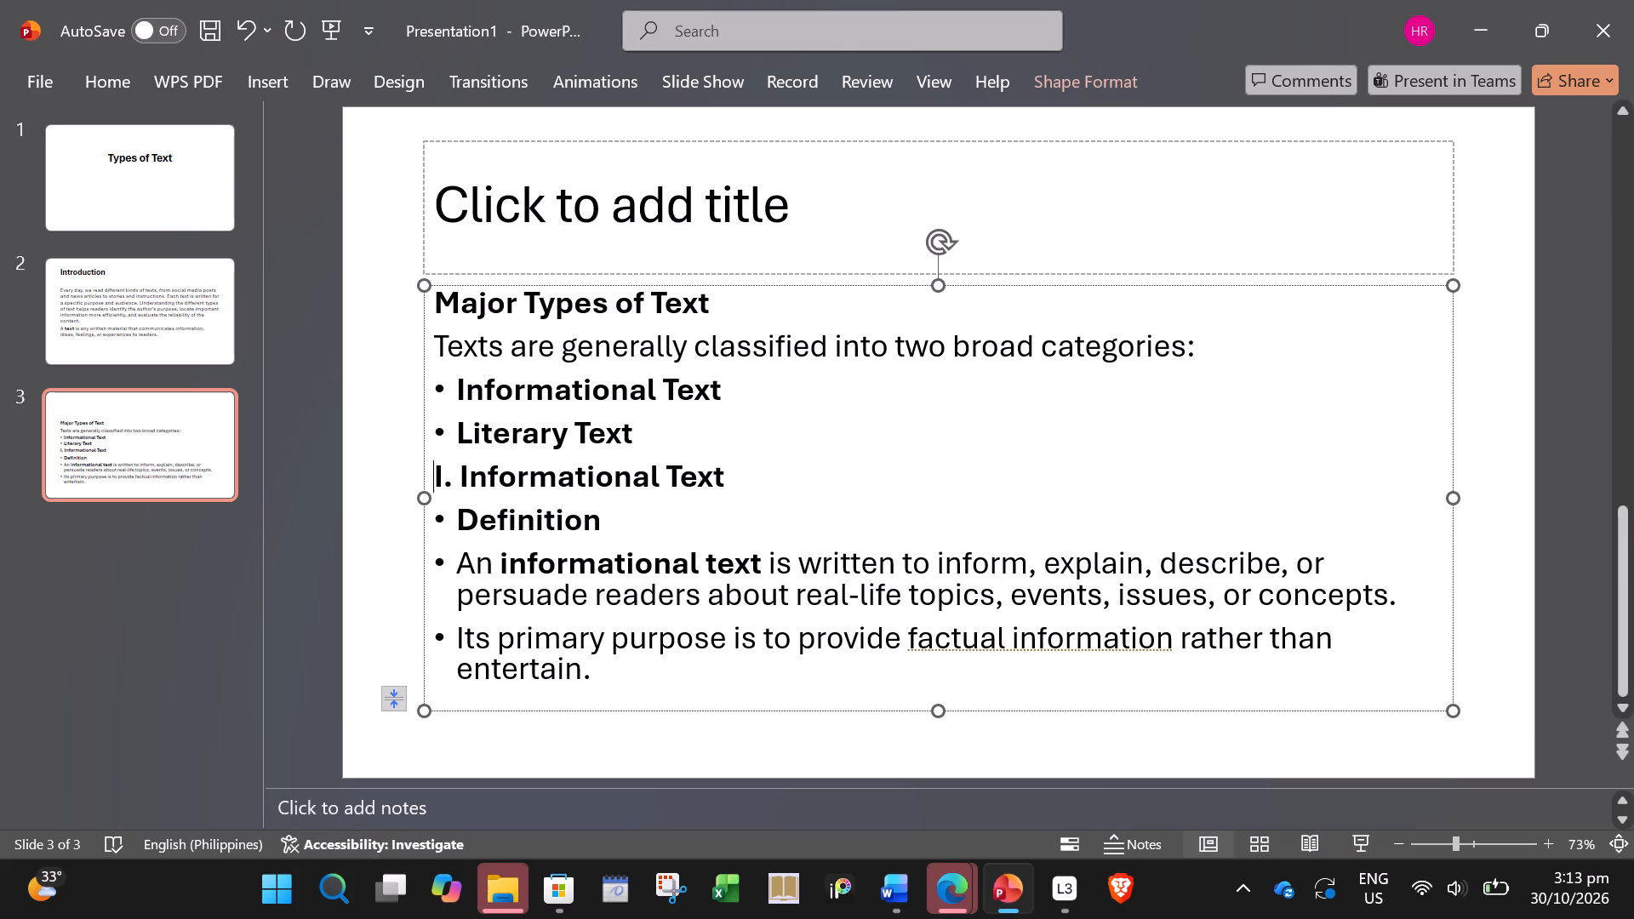
key("Return")
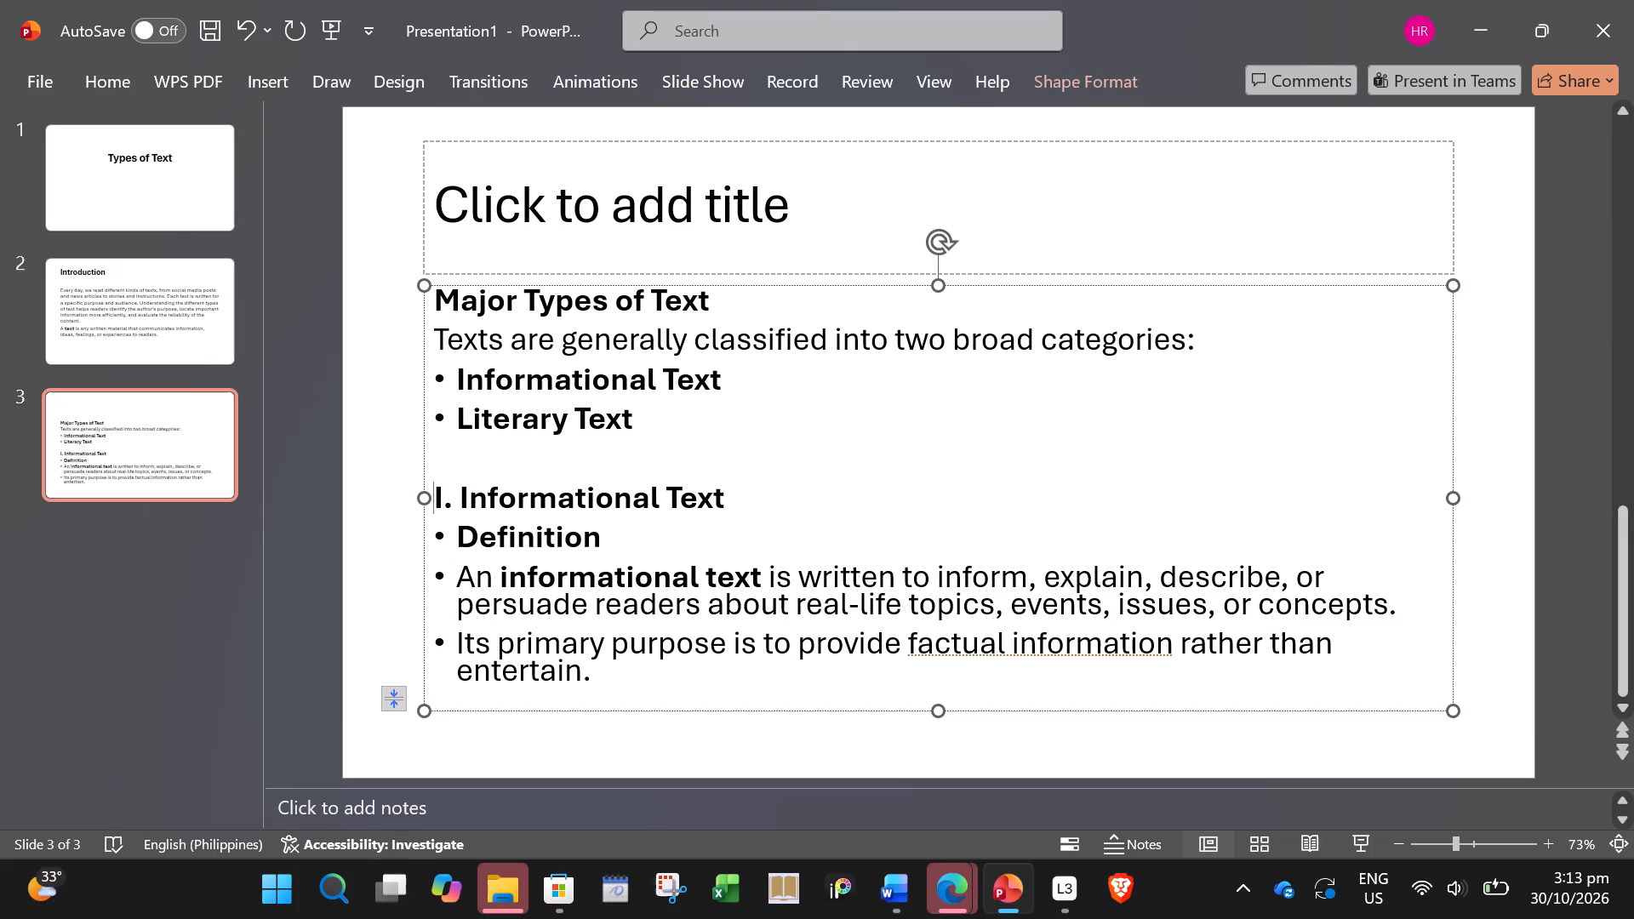
Delete the empty title placeholder from slide 3.
left_click(529, 137)
key("BackSpace")
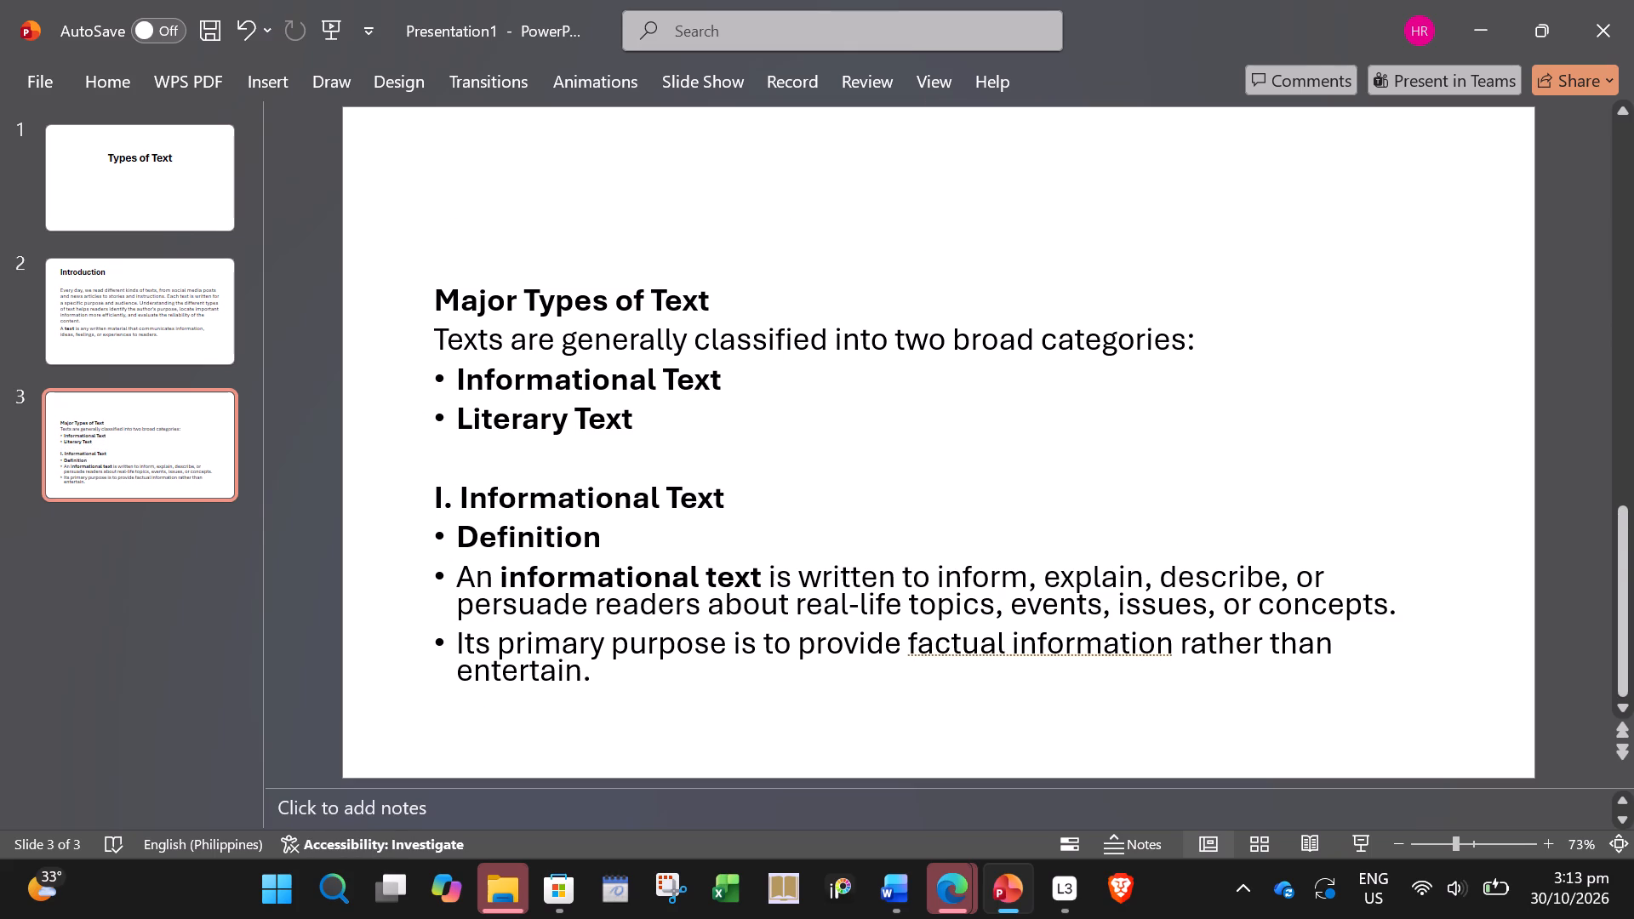
Move slide 3's text box up into the vacated title area and extend it down to the slide's bottom edge.
left_click(488, 278)
left_click_drag(488, 278, 491, 174)
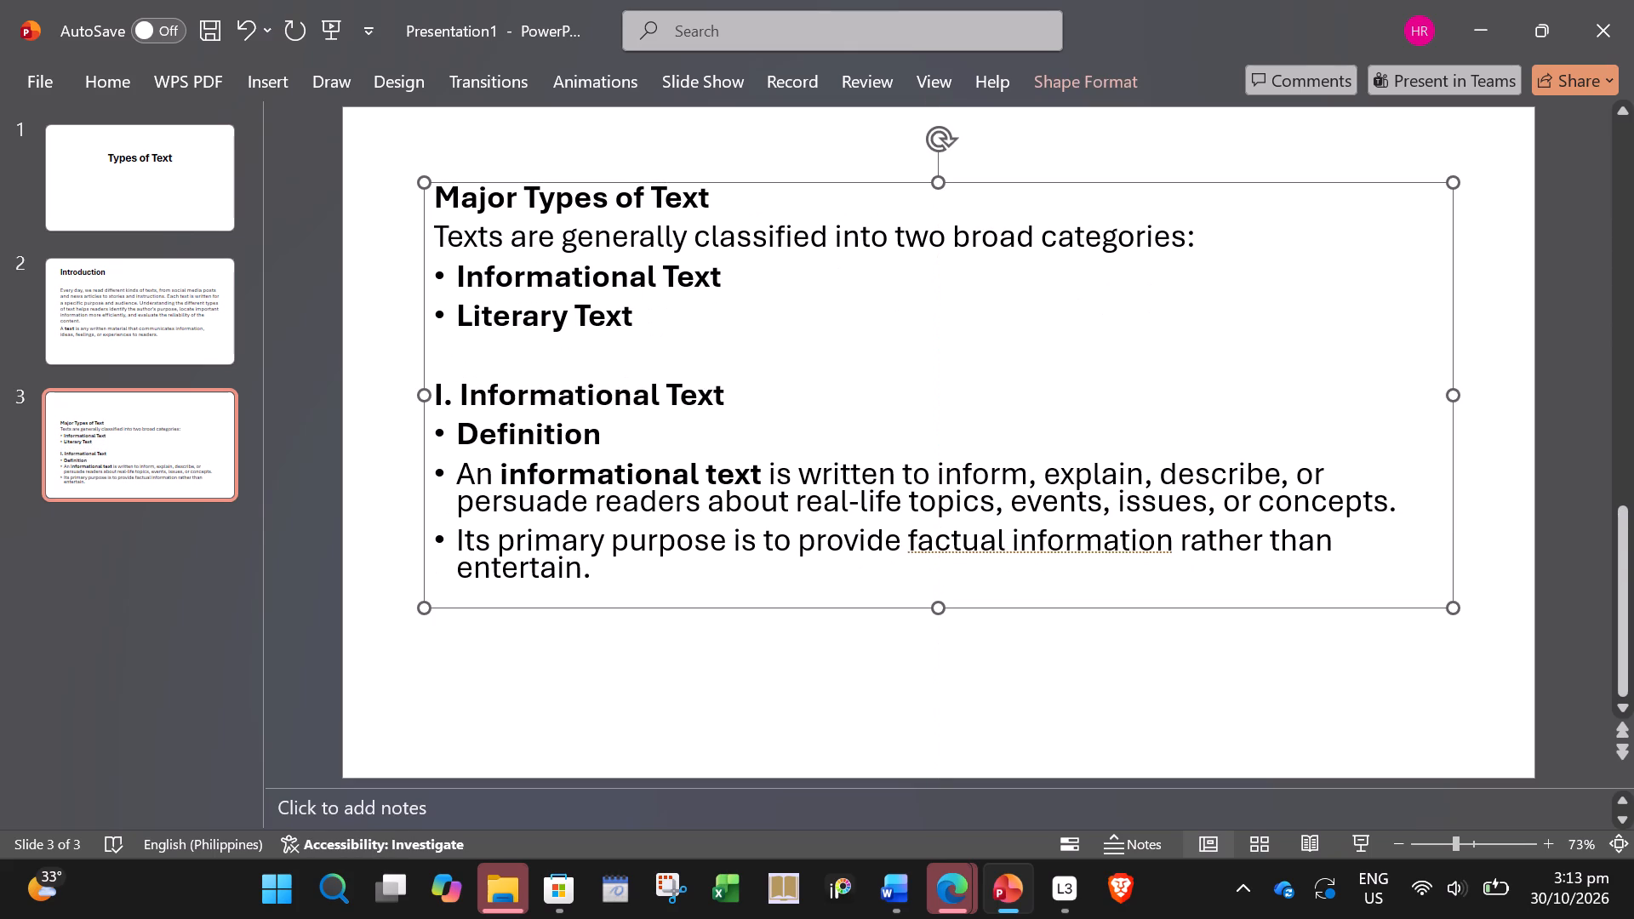
left_click_drag(421, 607, 420, 775)
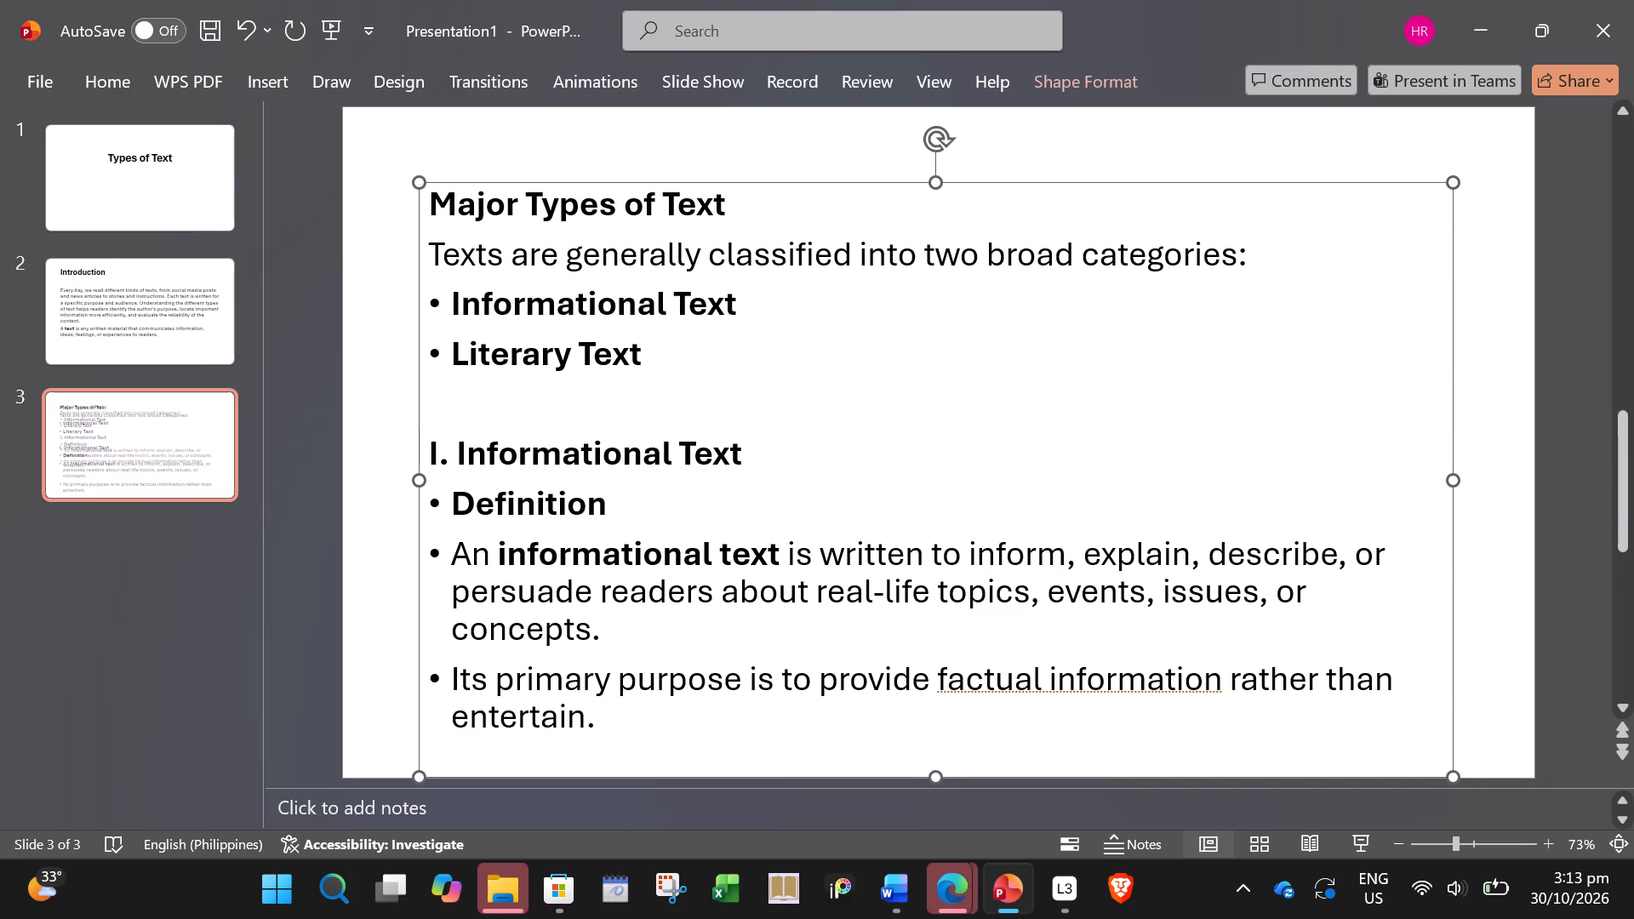
left_click(511, 423)
Add a new slide after the "Major Types of Text" slide.
left_click(213, 443)
key("Return")
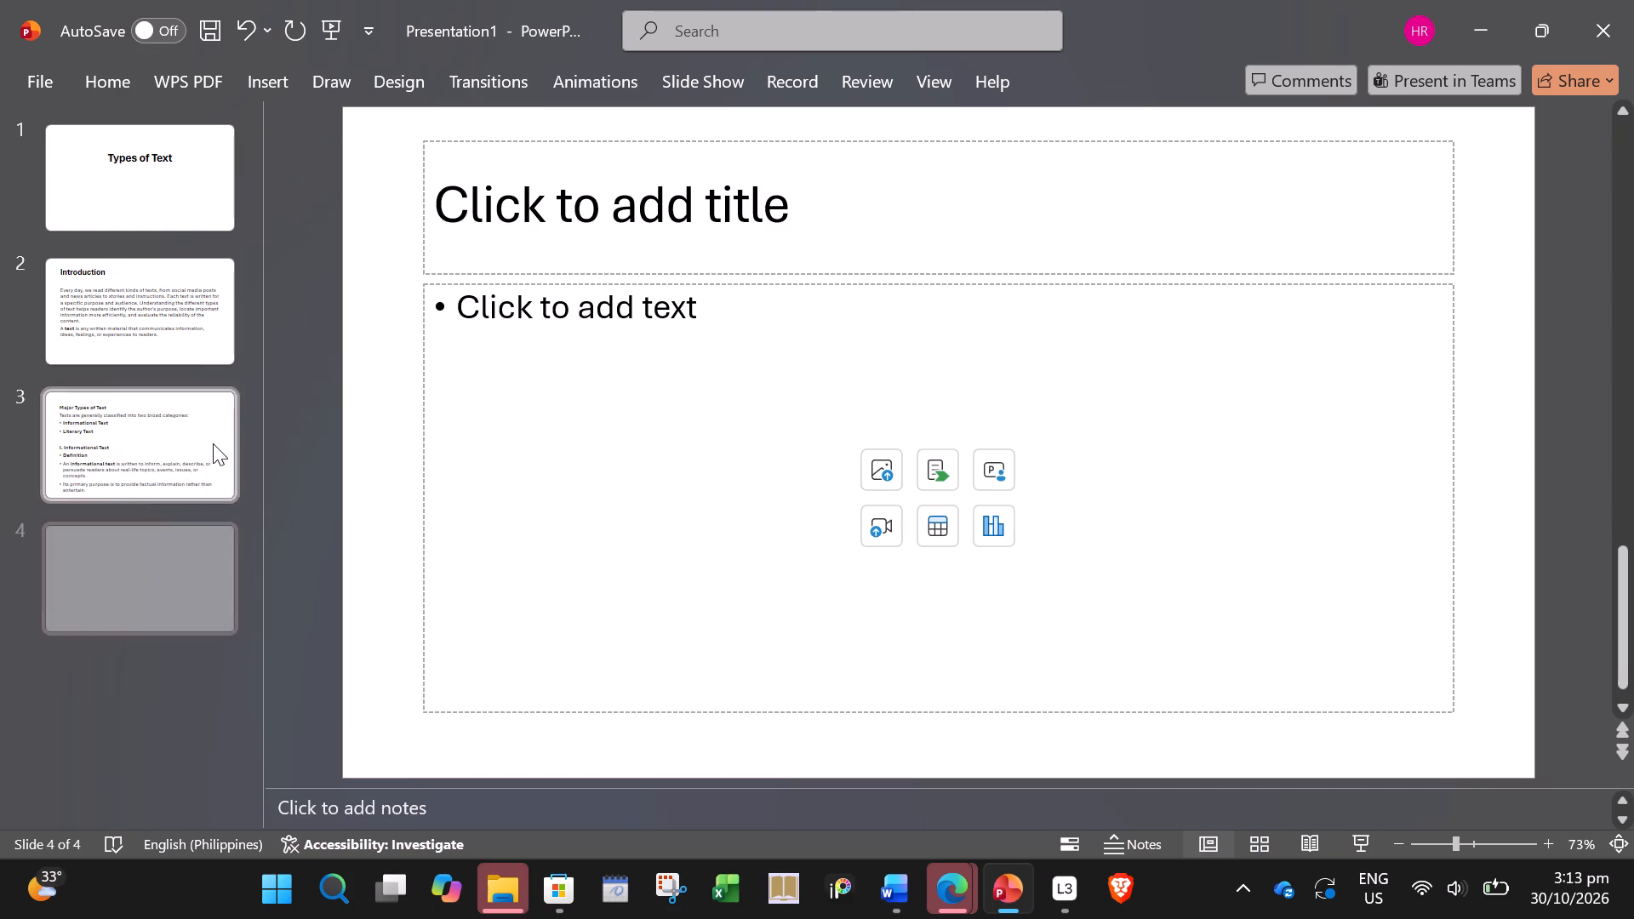
Copy the "Characteristics of Informational Text" heading and its six bullet points from the Word document.
left_click(1002, 891)
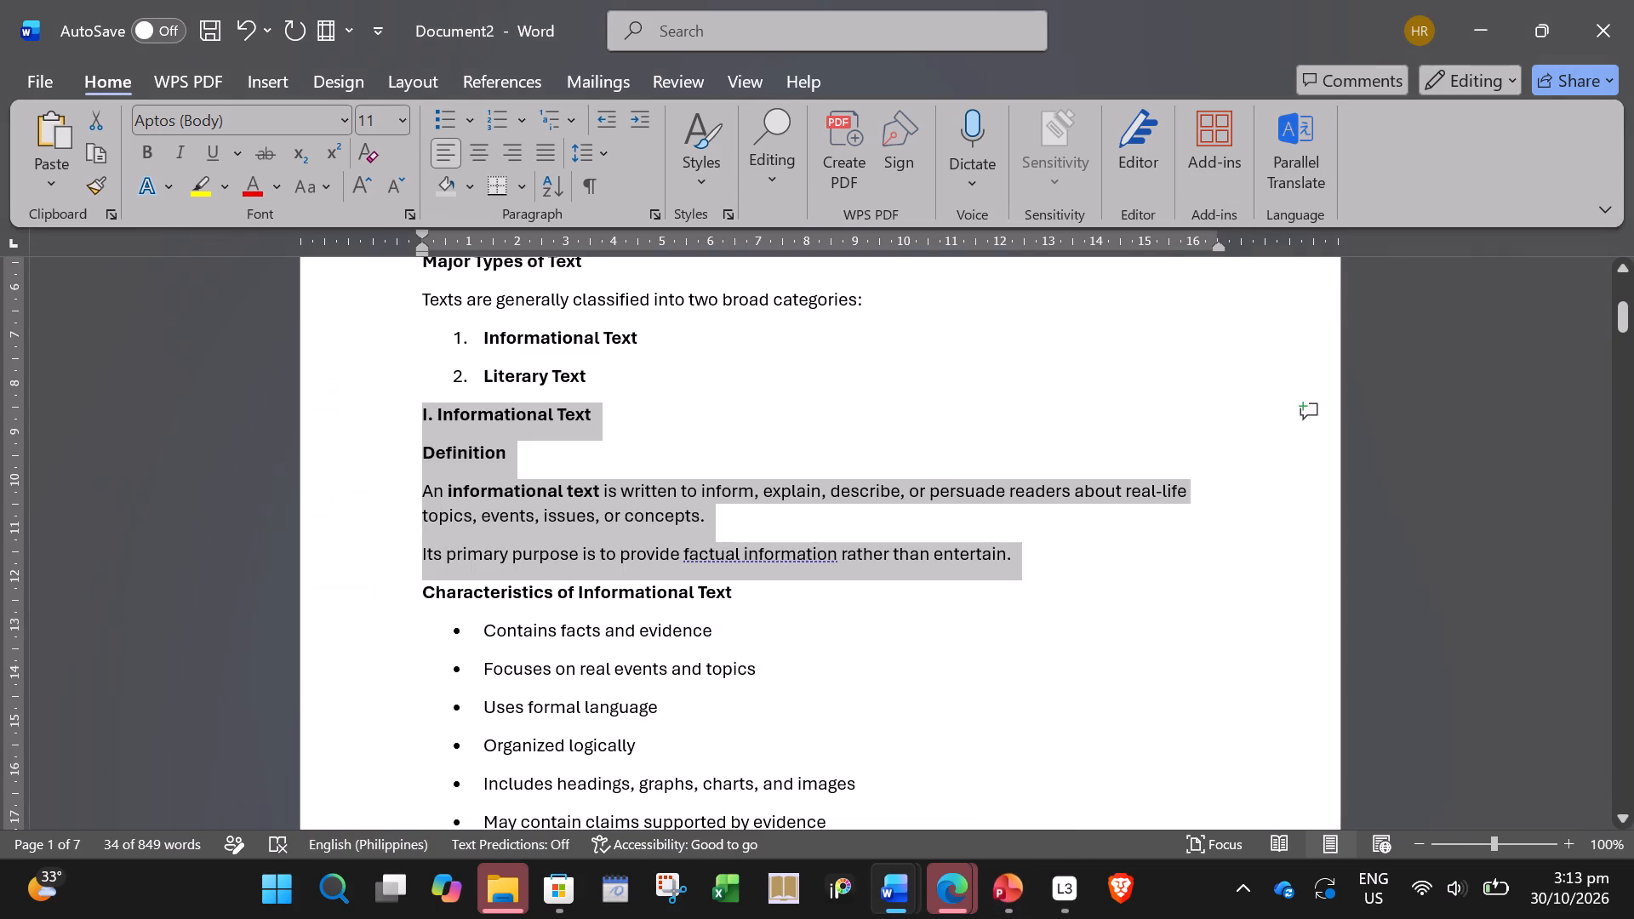
scroll(940, 676, "down", 1)
left_click_drag(421, 368, 833, 585)
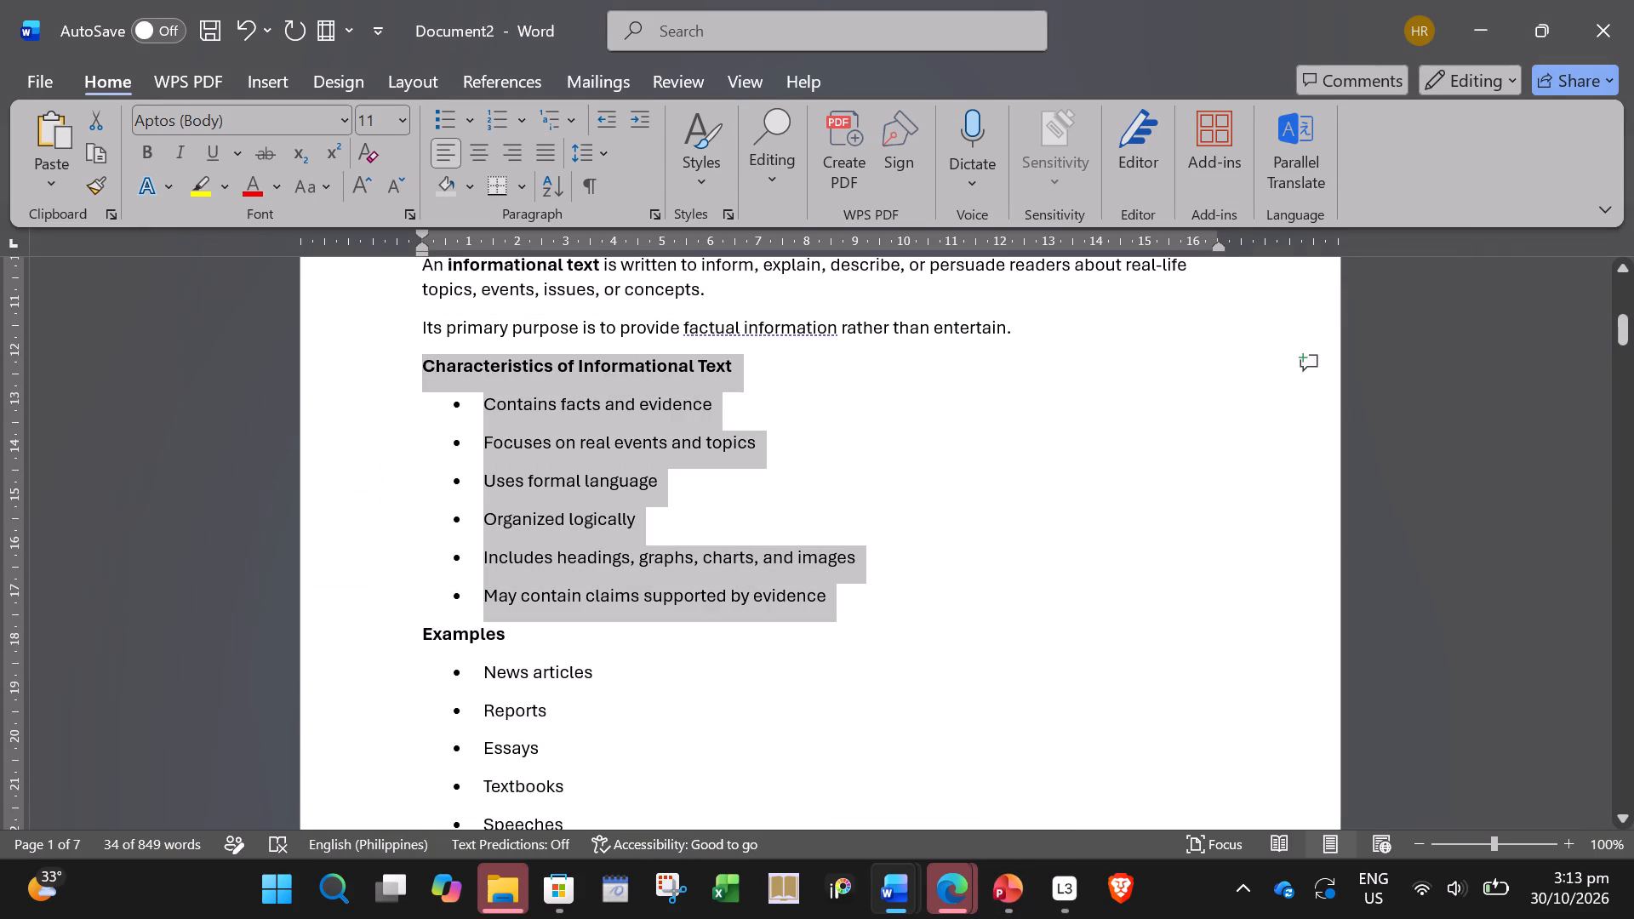
left_click_drag(833, 585, 834, 585)
key("ctrl+c")
Close the pending Open File window that is grouped with the Edge browser.
left_click(957, 886)
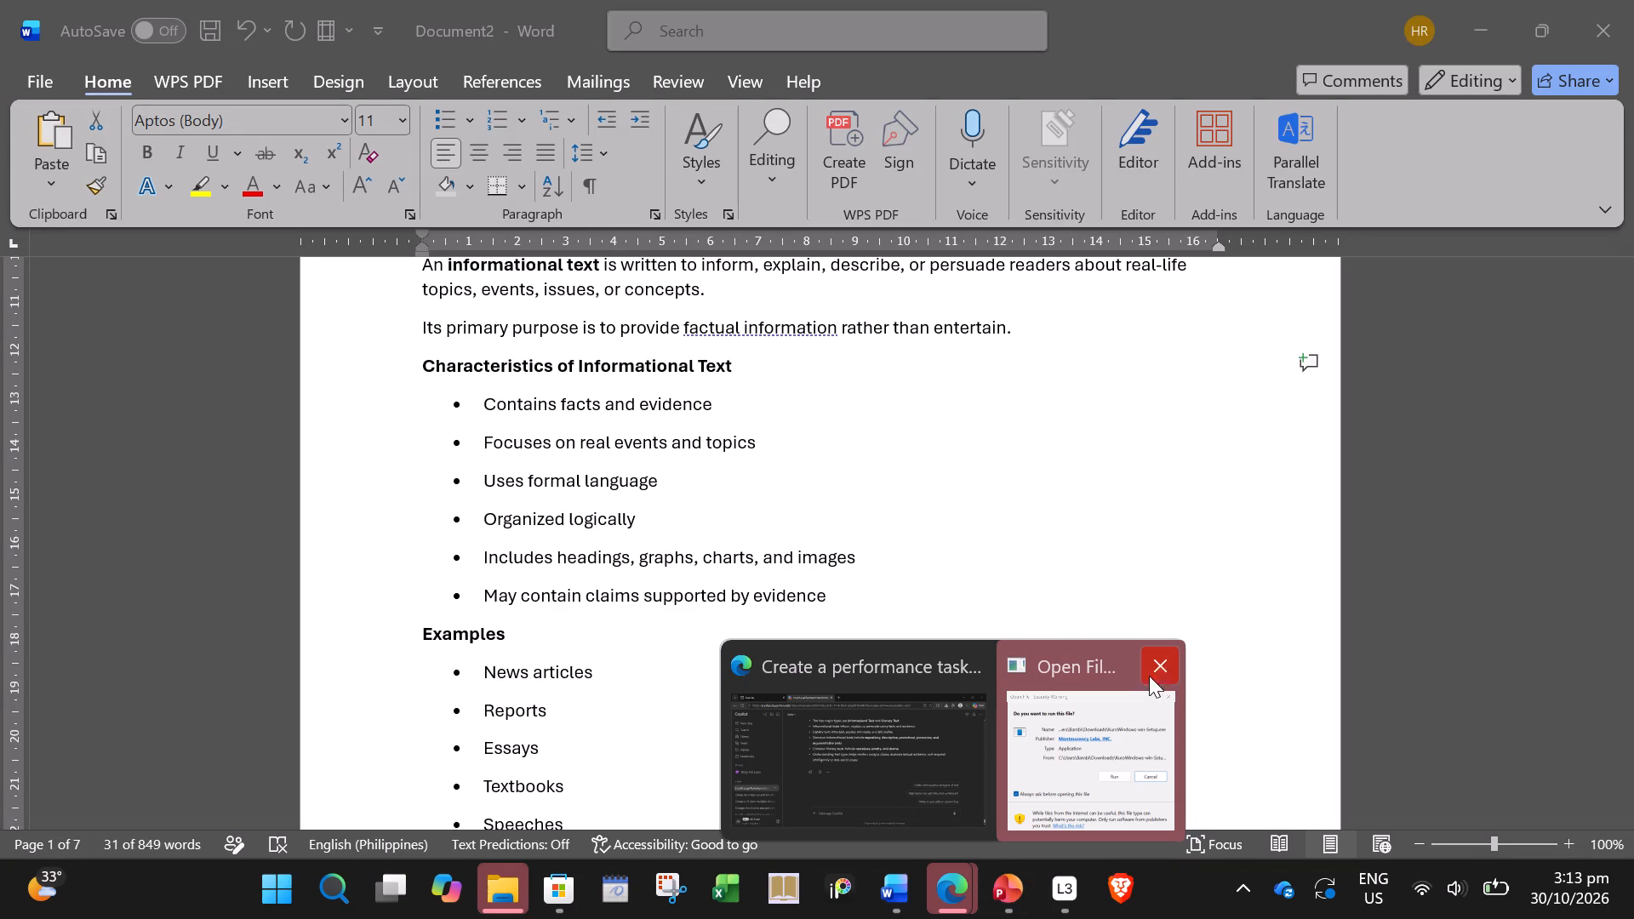
left_click(1162, 663)
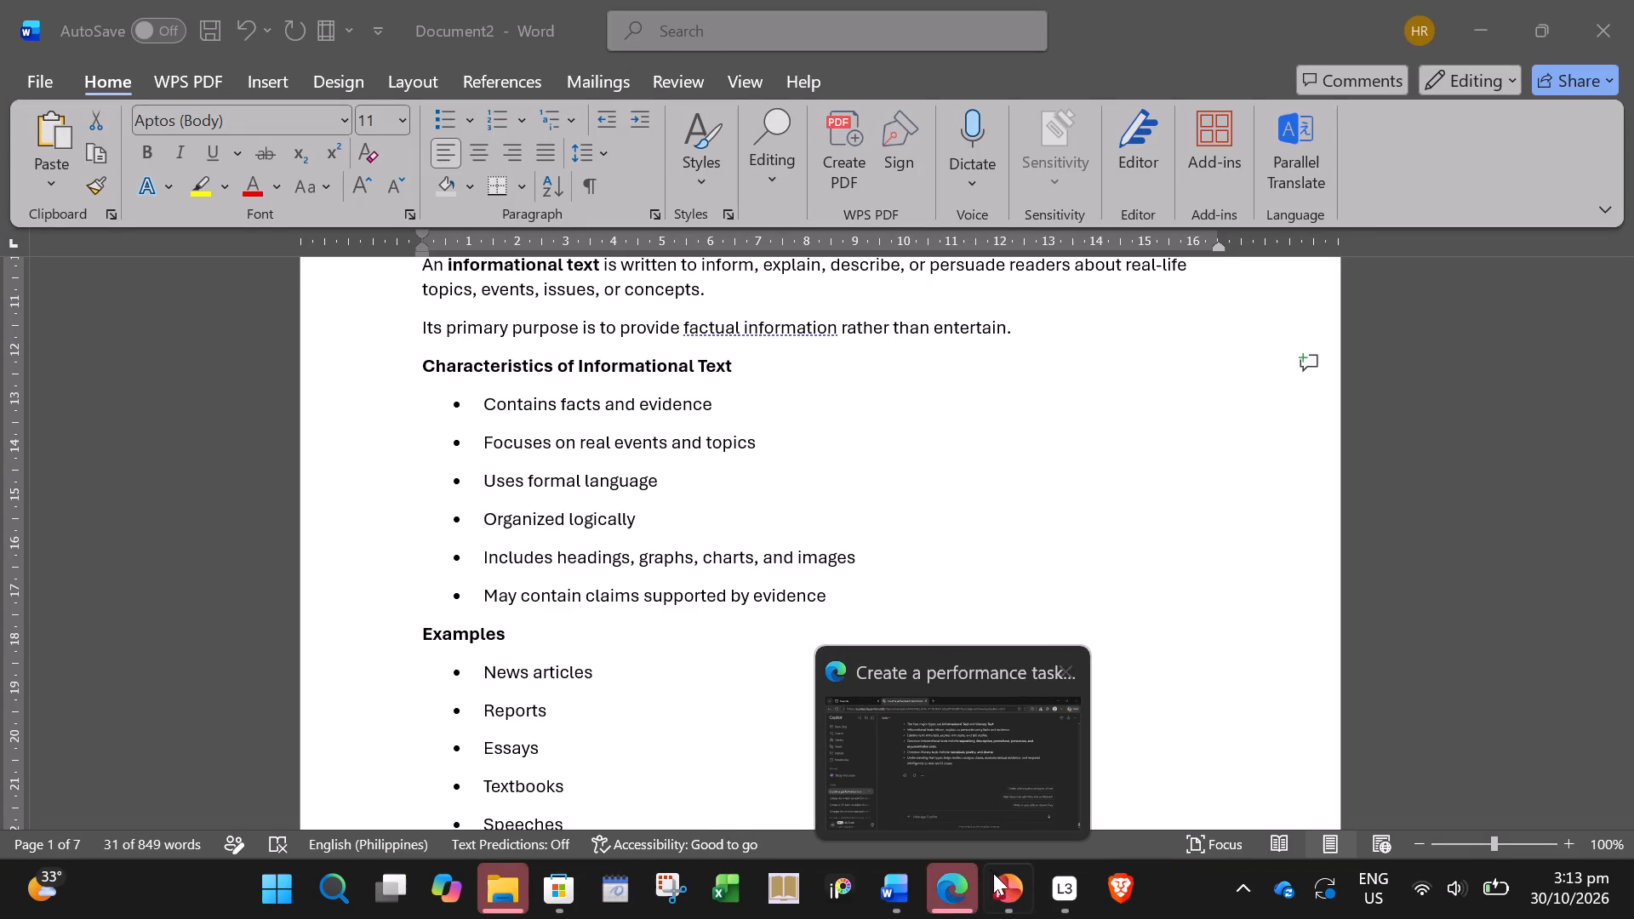
Paste the copied Characteristics of Informational Text section into slide 4's content placeholder in PowerPoint.
left_click(1026, 893)
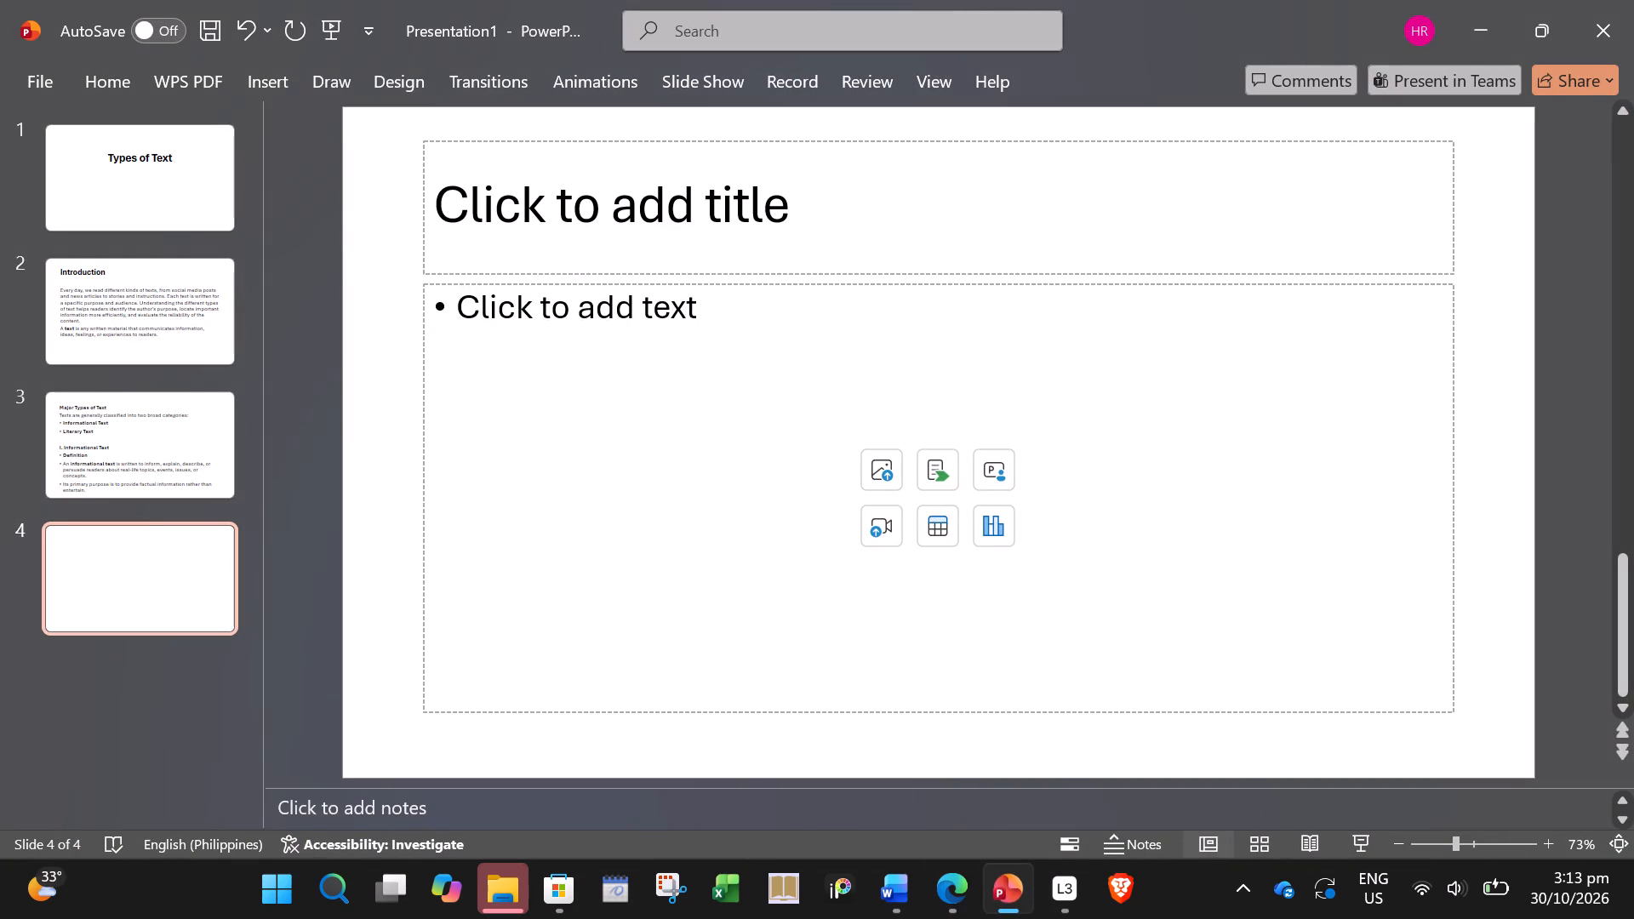
left_click(631, 312)
key("BackSpace")
key("ctrl+v")
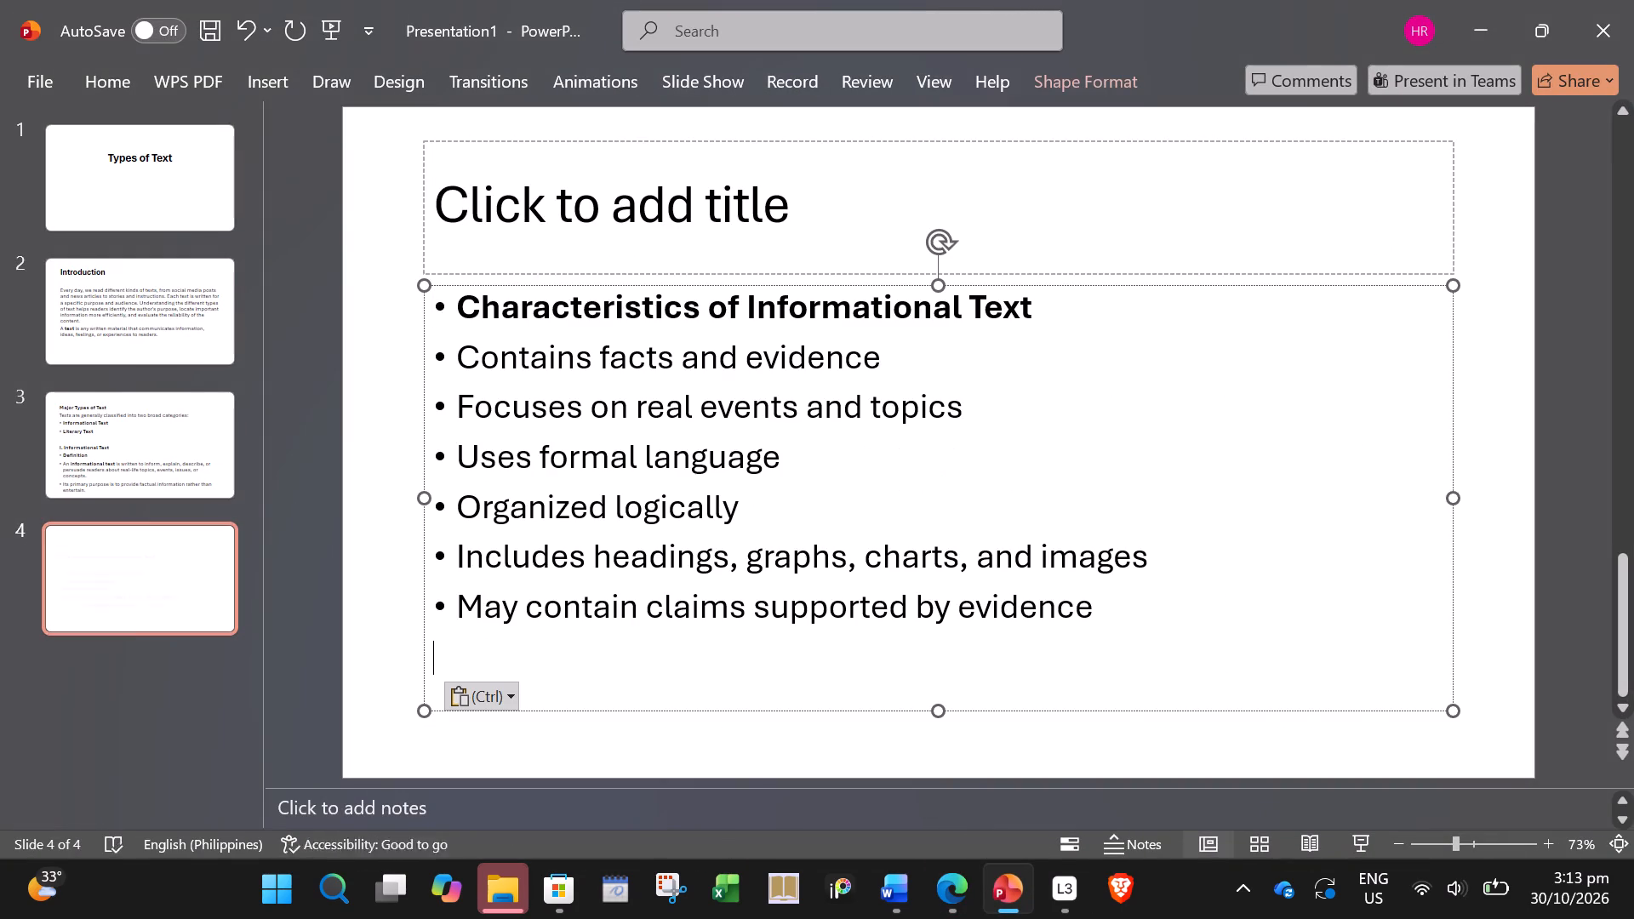
Delete the empty title placeholder from slide 4.
left_click(609, 144)
left_click(609, 144)
key("BackSpace")
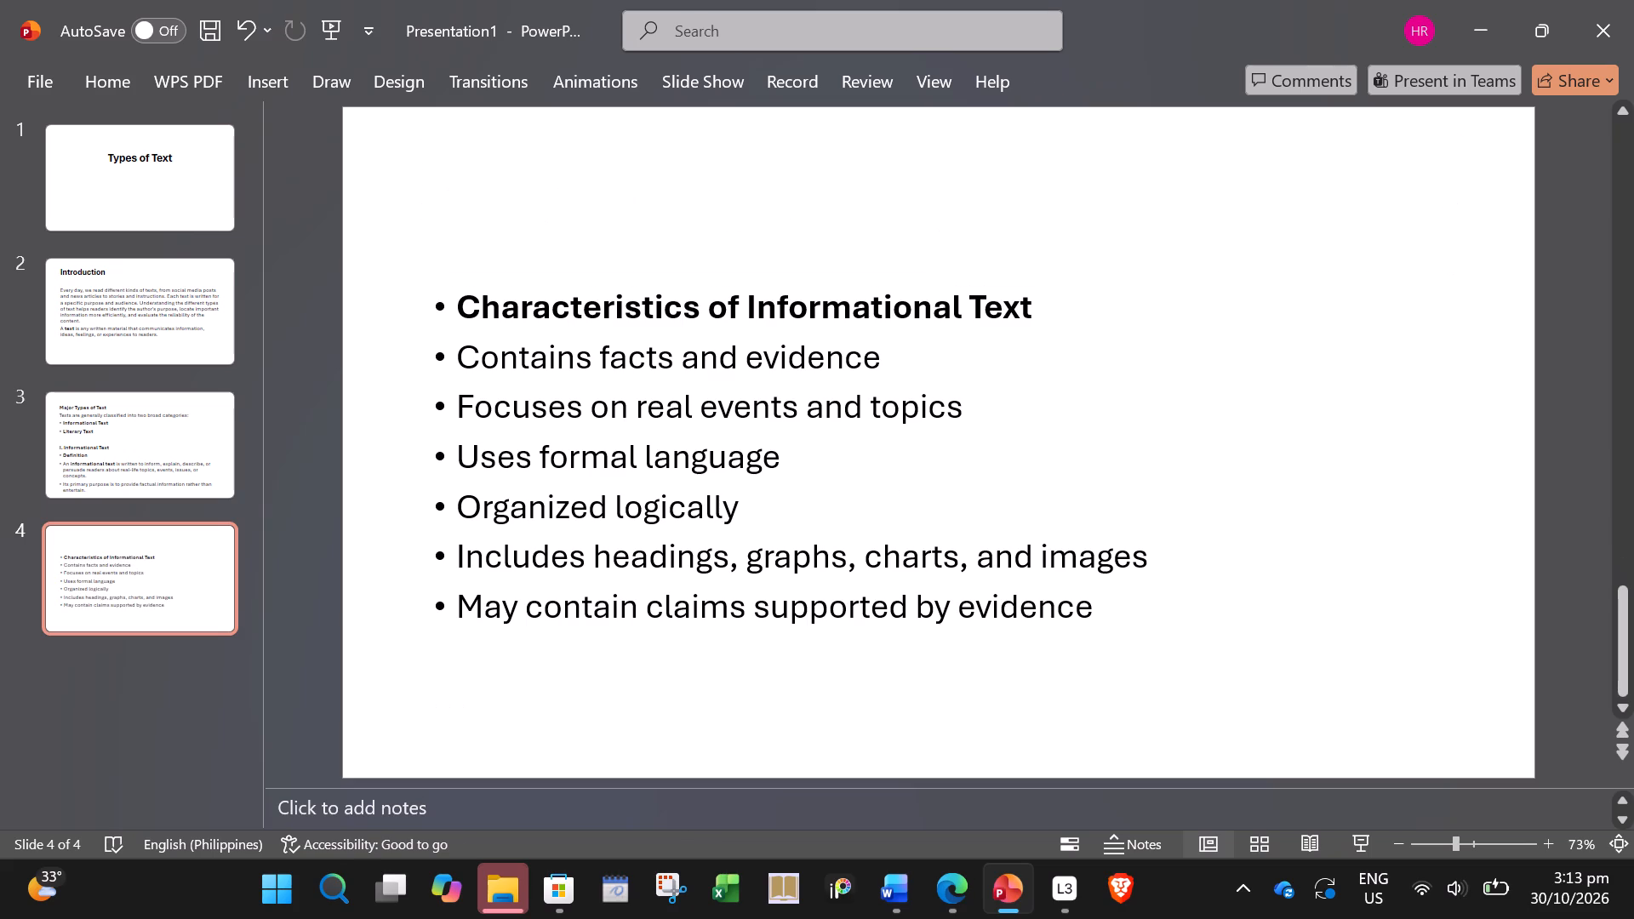
Remove the bullet from the "Characteristics of Informational Text" heading and move slide 4's text box up toward the vacated title area.
left_click(448, 288)
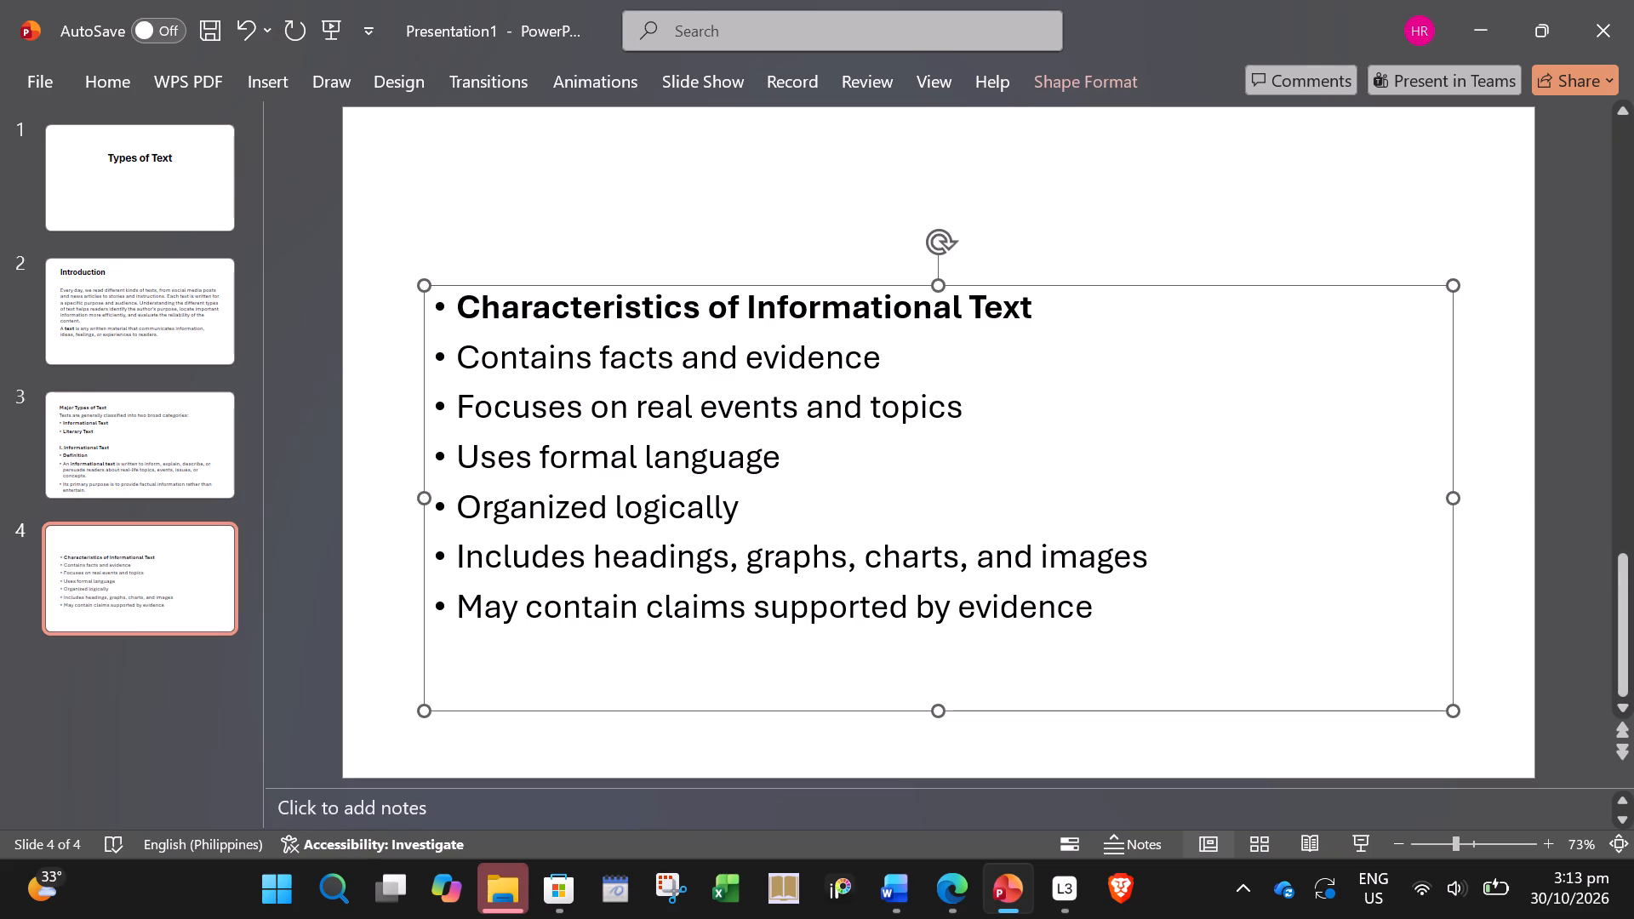
left_click(455, 299)
key("BackSpace")
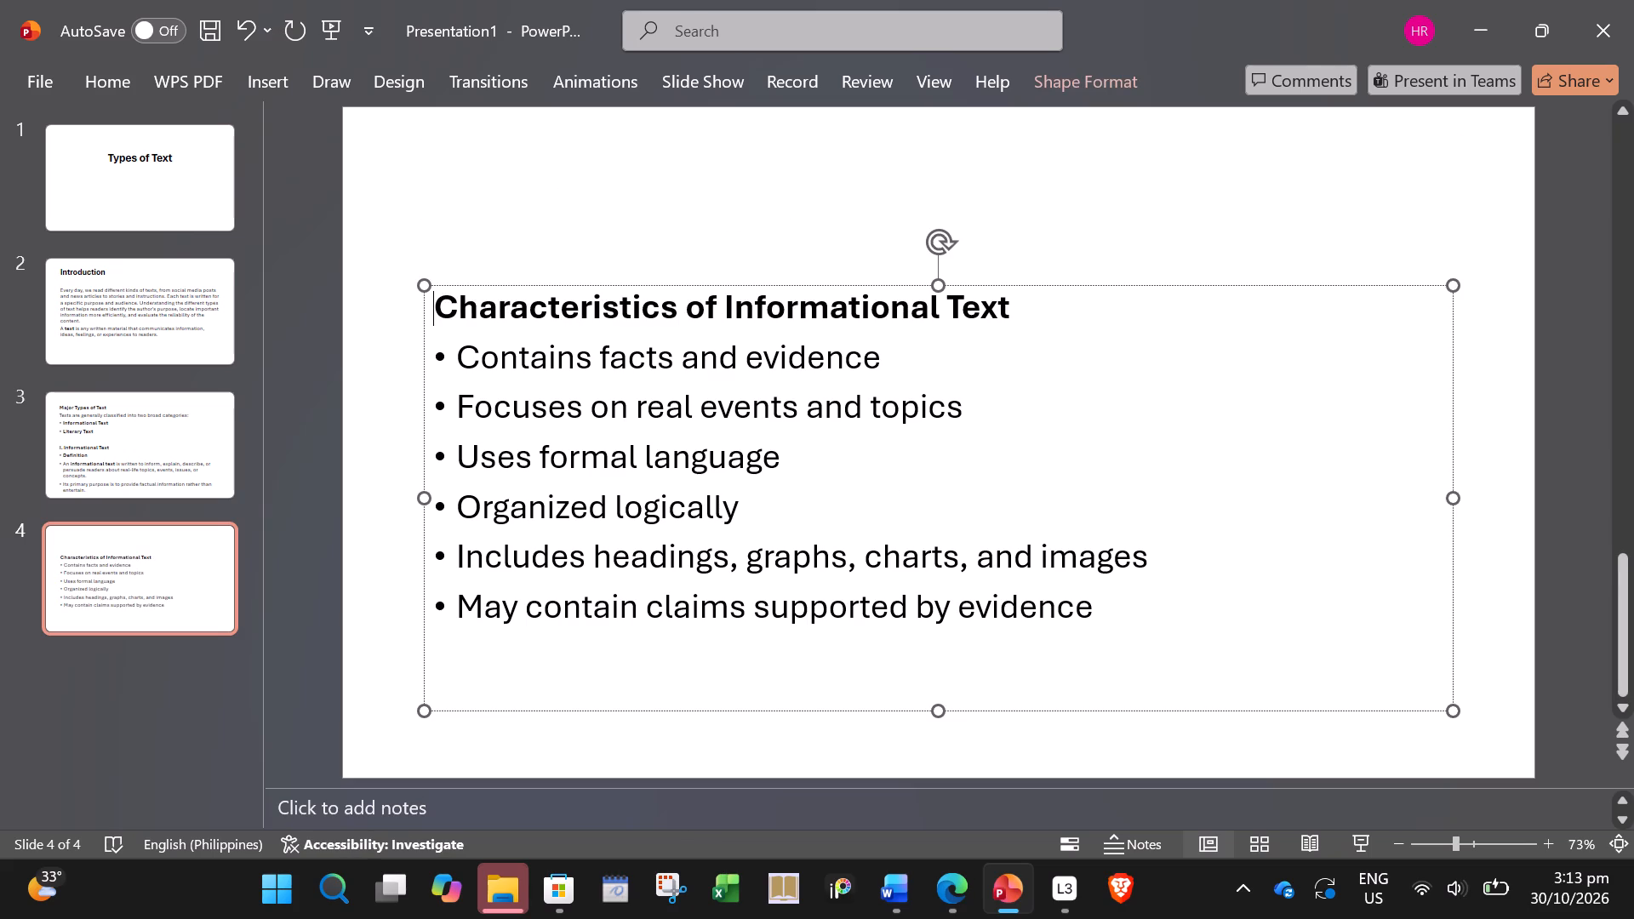
left_click_drag(454, 286, 448, 201)
Increase the font size of all text in slide 4's text box by two size increments.
left_click(525, 318)
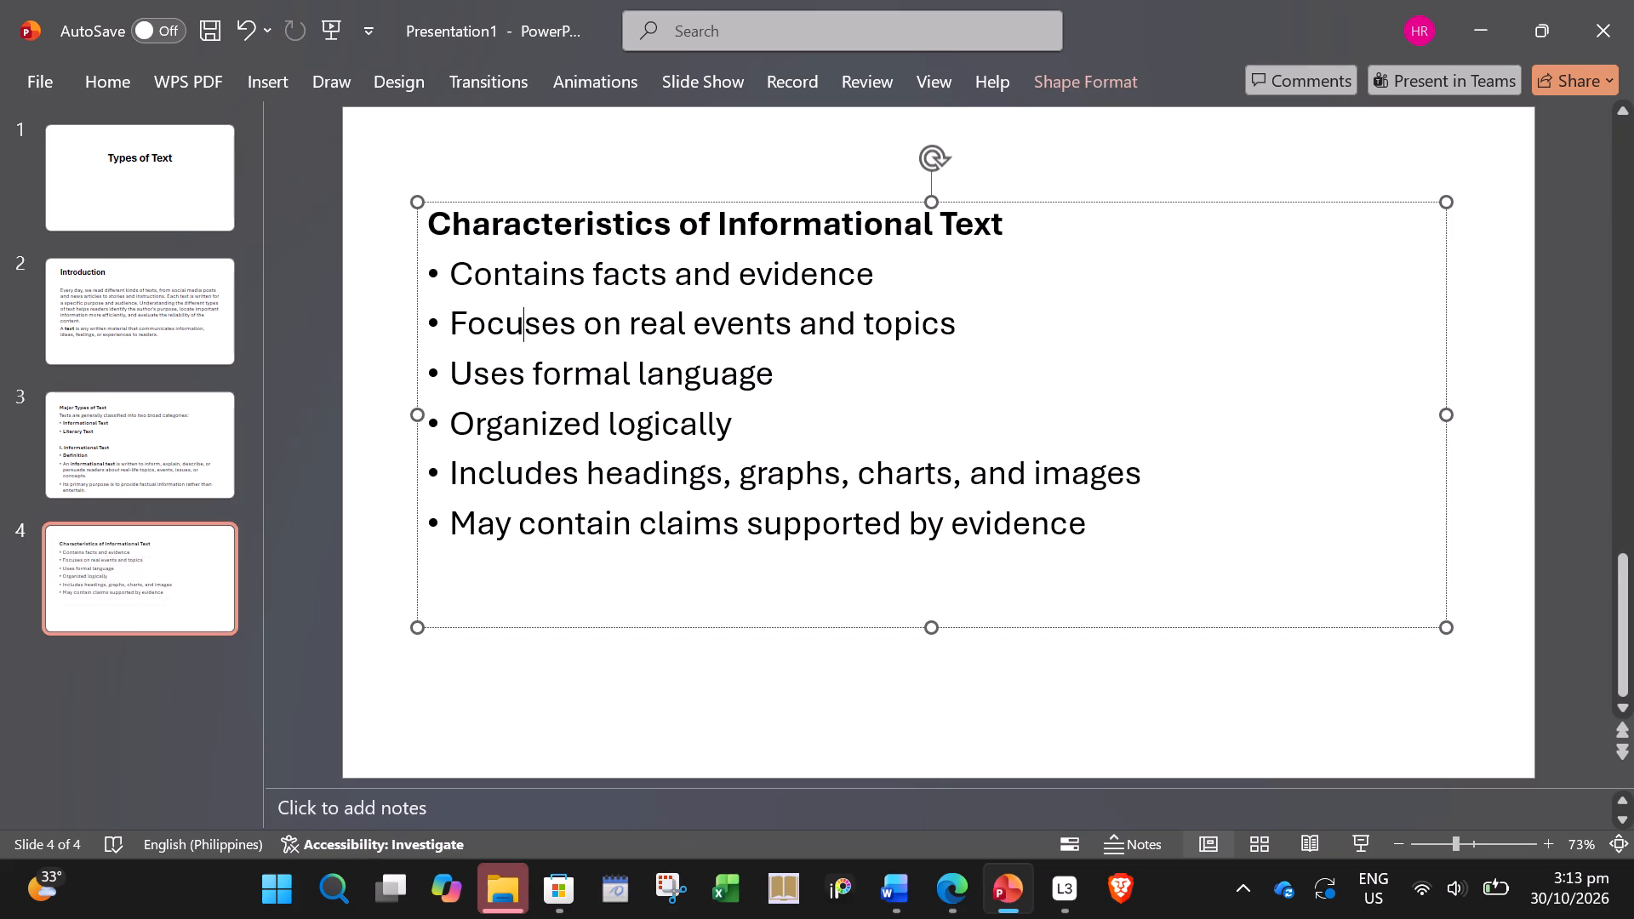
key("ctrl+a")
left_click(88, 85)
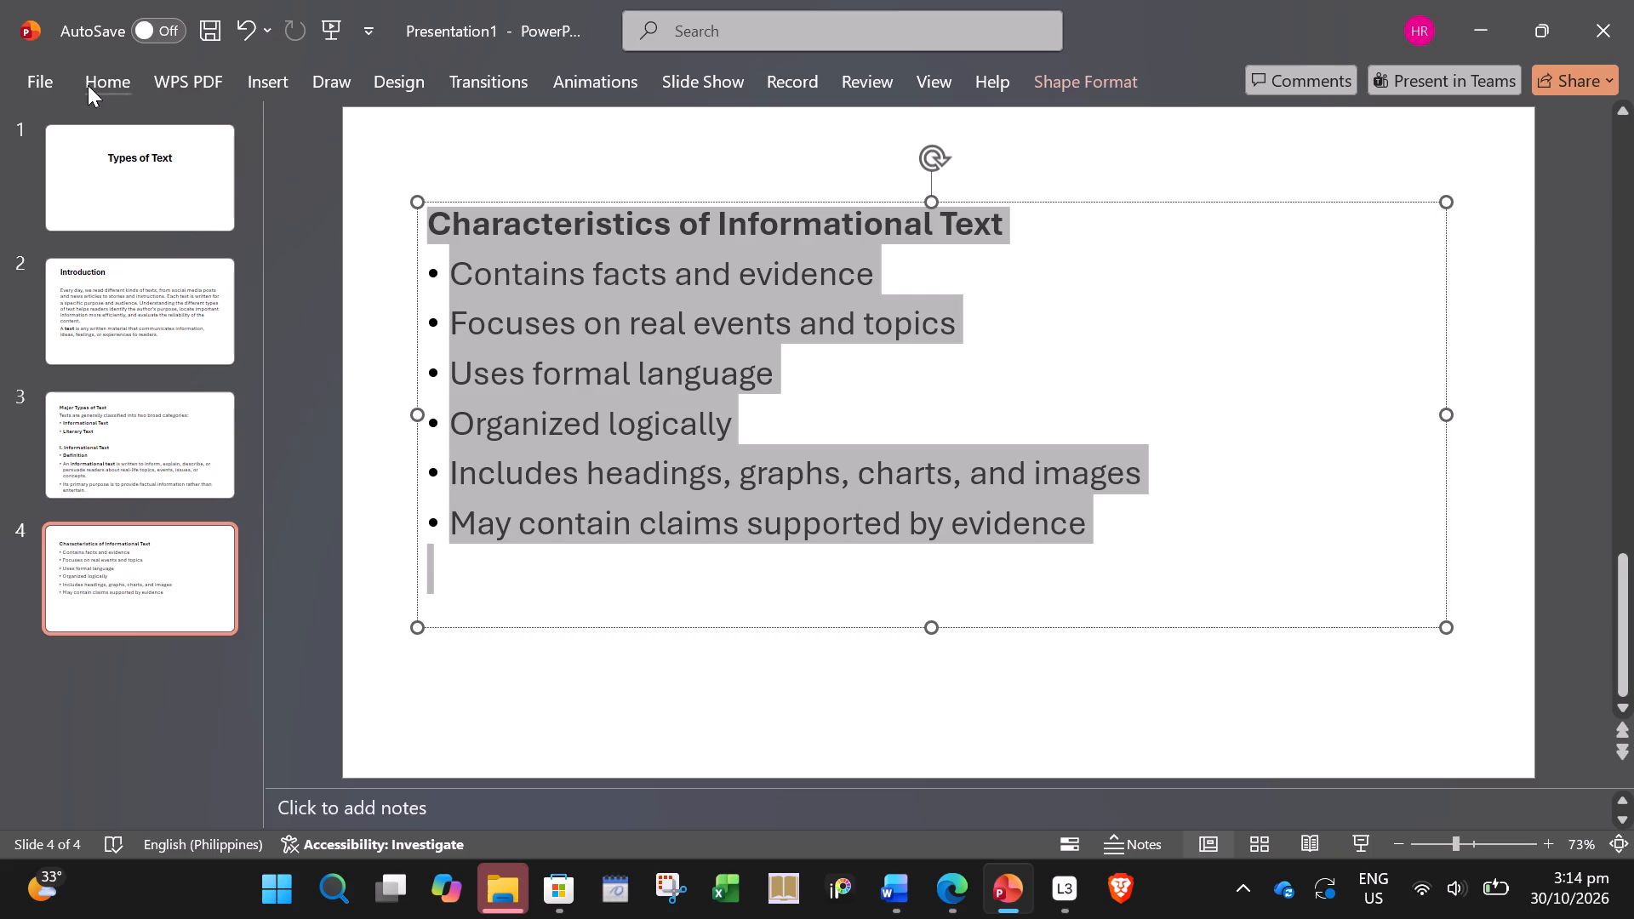
left_click(449, 174)
left_click(449, 174)
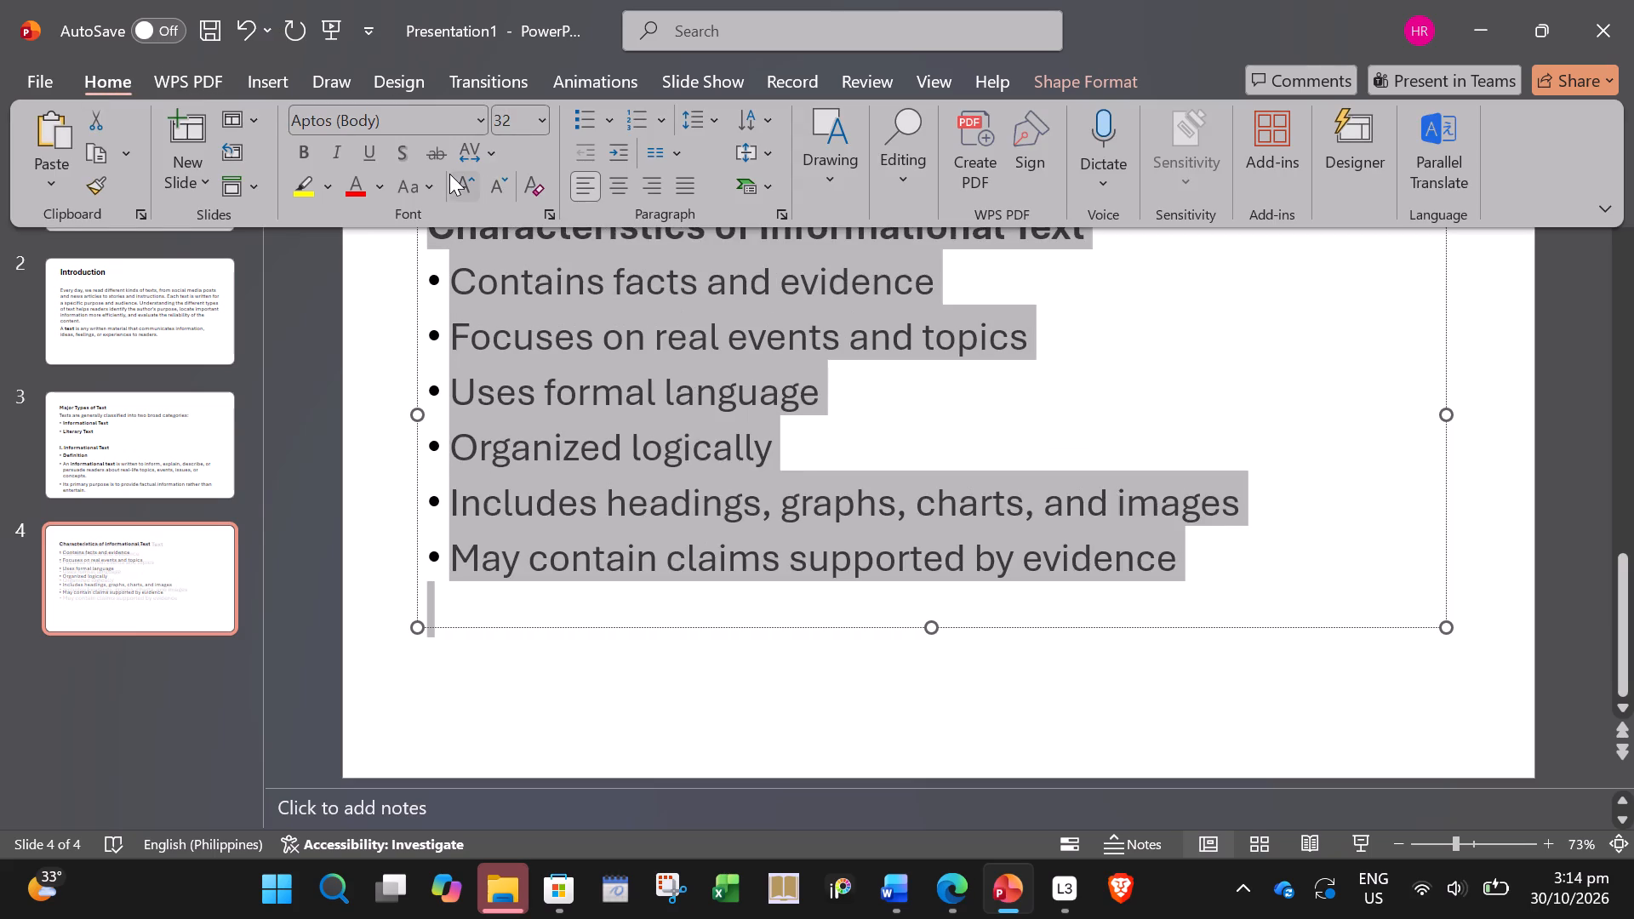
left_click(400, 497)
Add a new slide after the "Characteristics of Informational Text" slide.
left_click(198, 562)
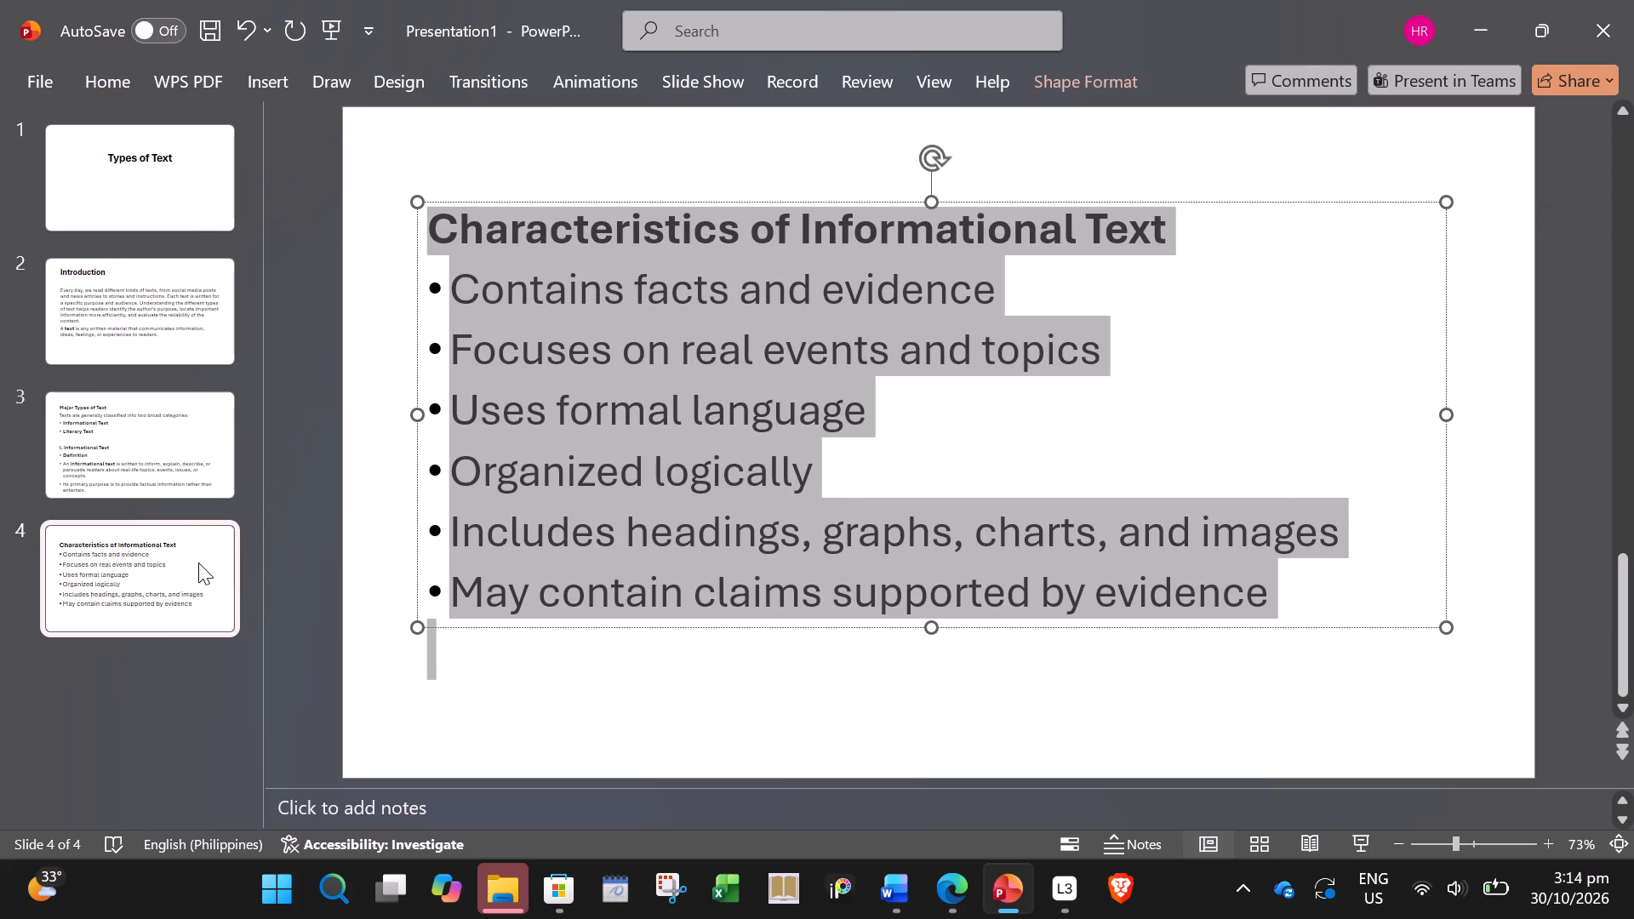
key("Return")
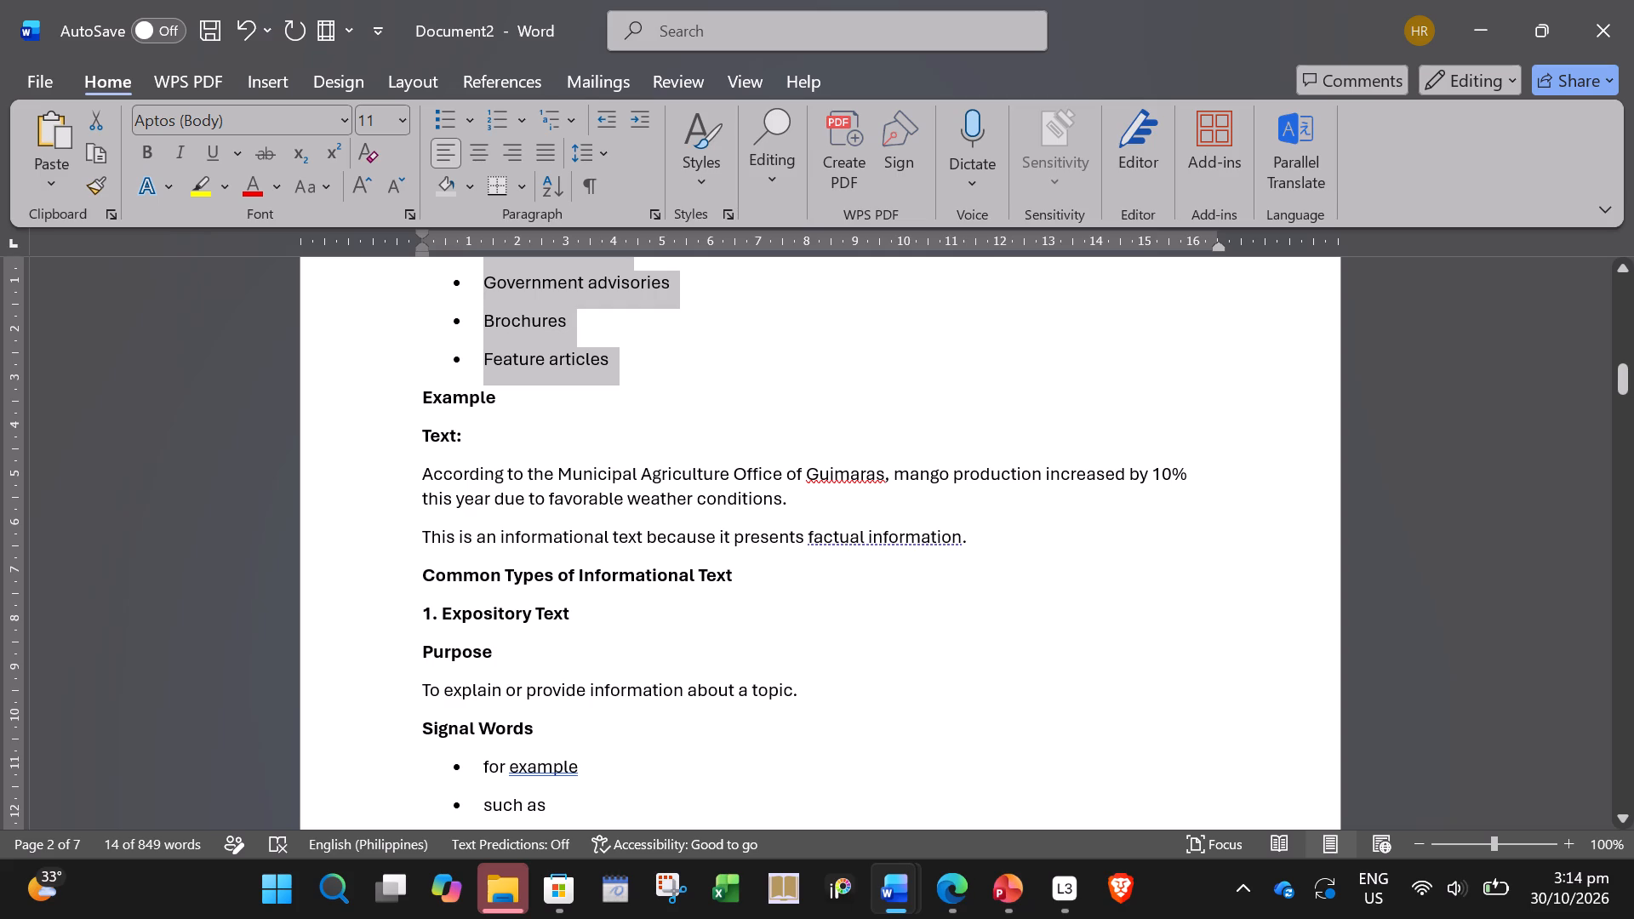
left_click_drag(416, 397, 575, 625)
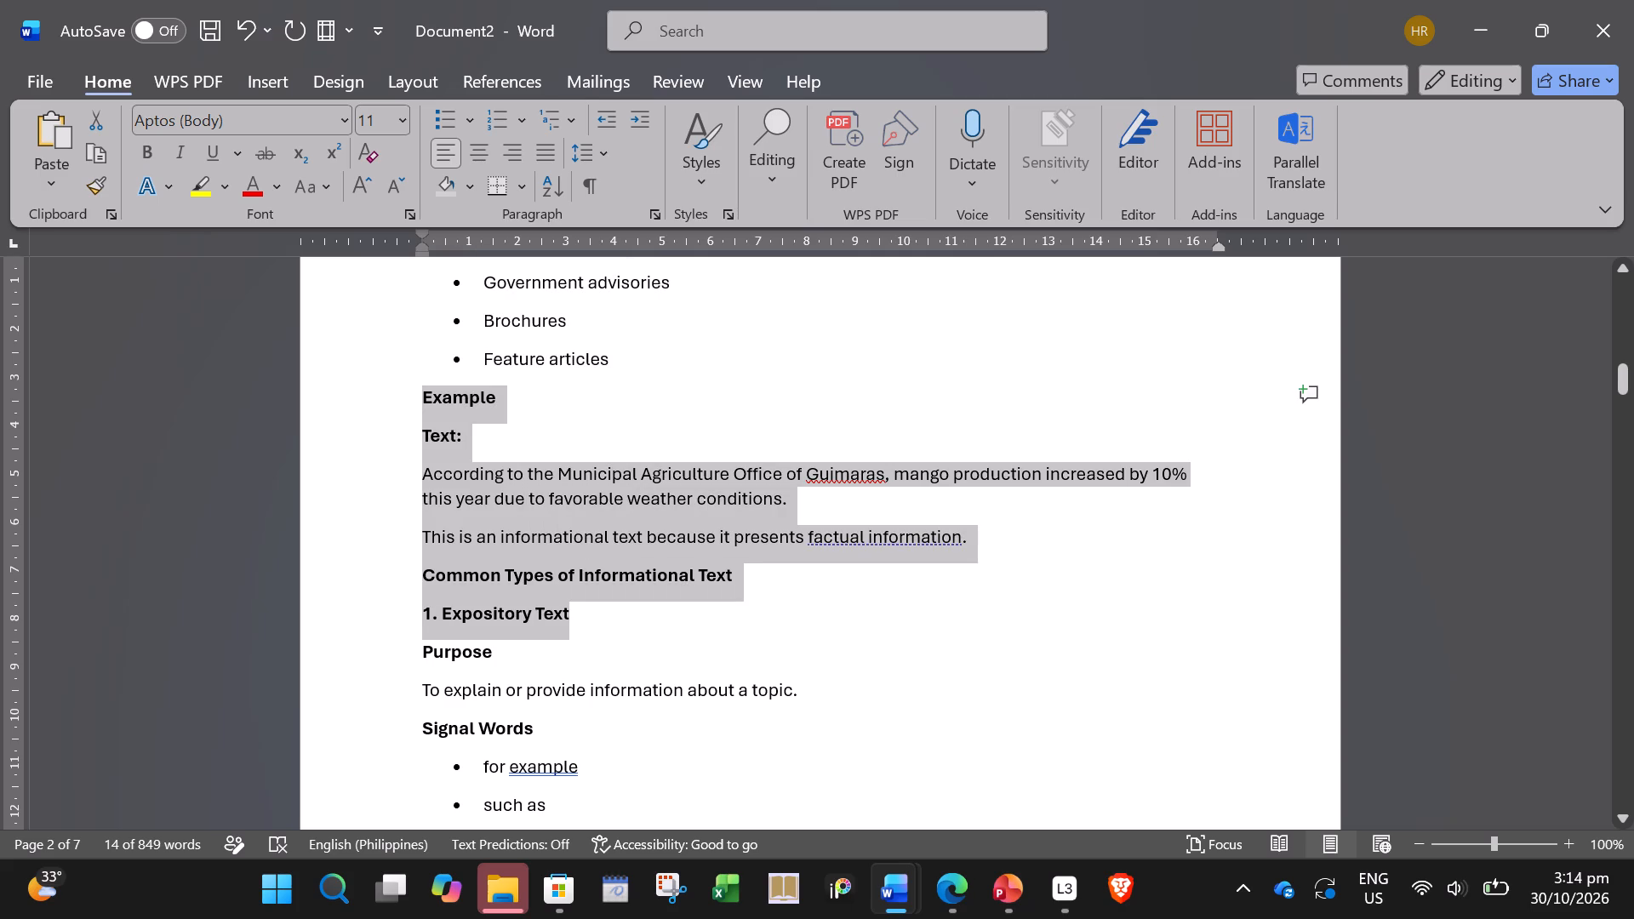
left_click_drag(575, 625, 971, 542)
key("ctrl+c")
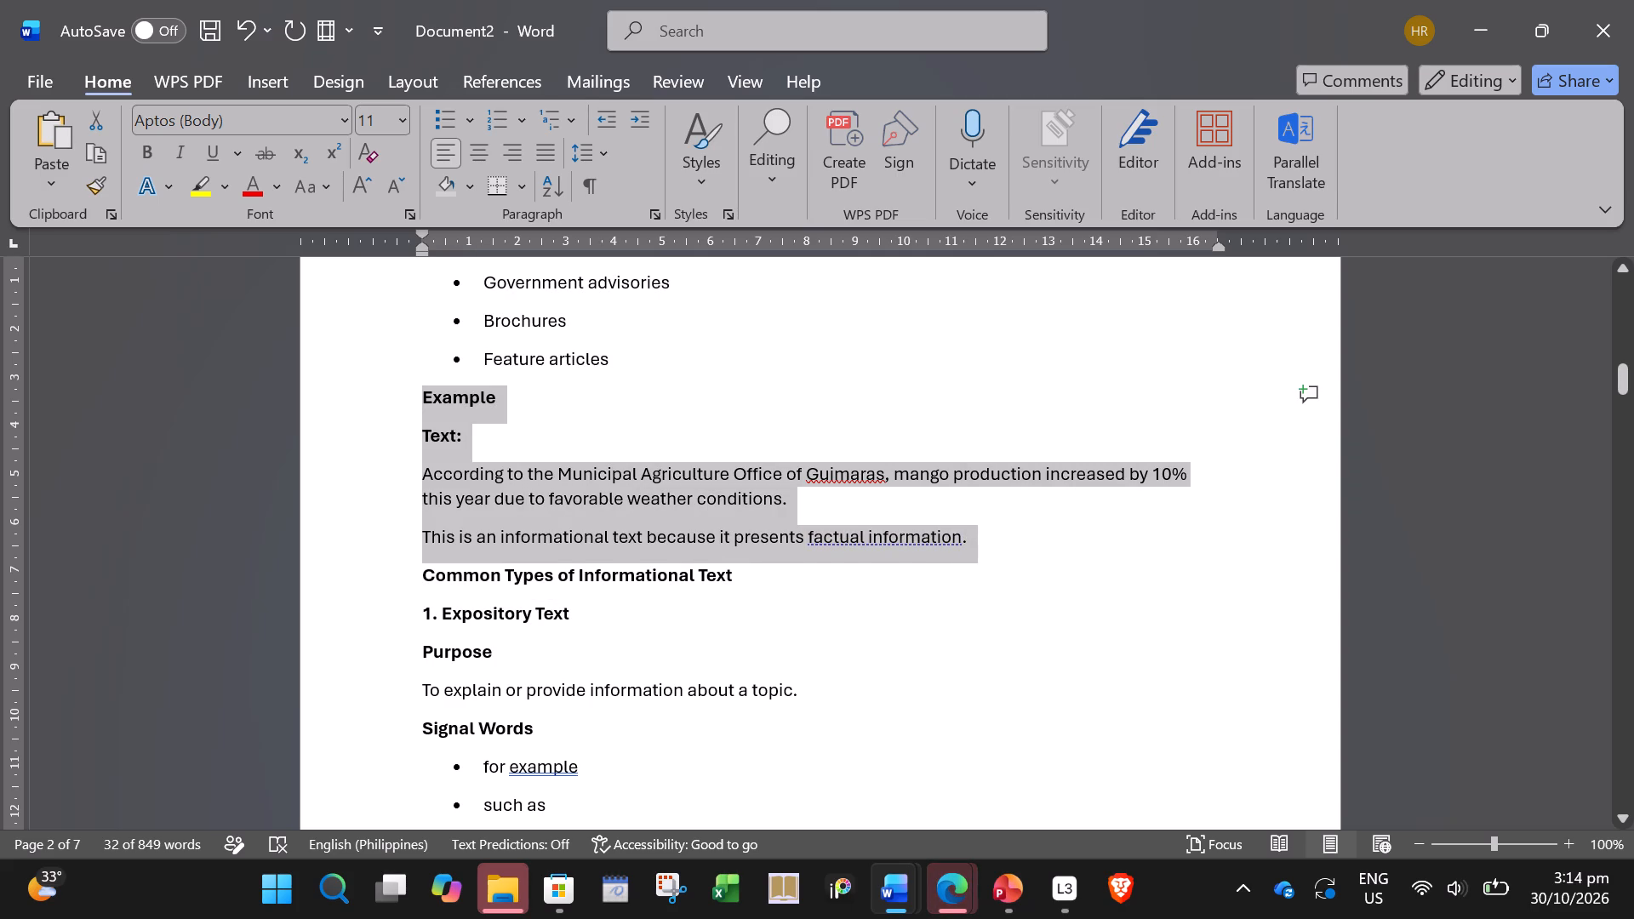
Paste the Example section into slide 6's content placeholder in PowerPoint and remove the bullets from the "Example" and "Text:" lines.
left_click(1008, 908)
left_click(844, 402)
key("BackSpace")
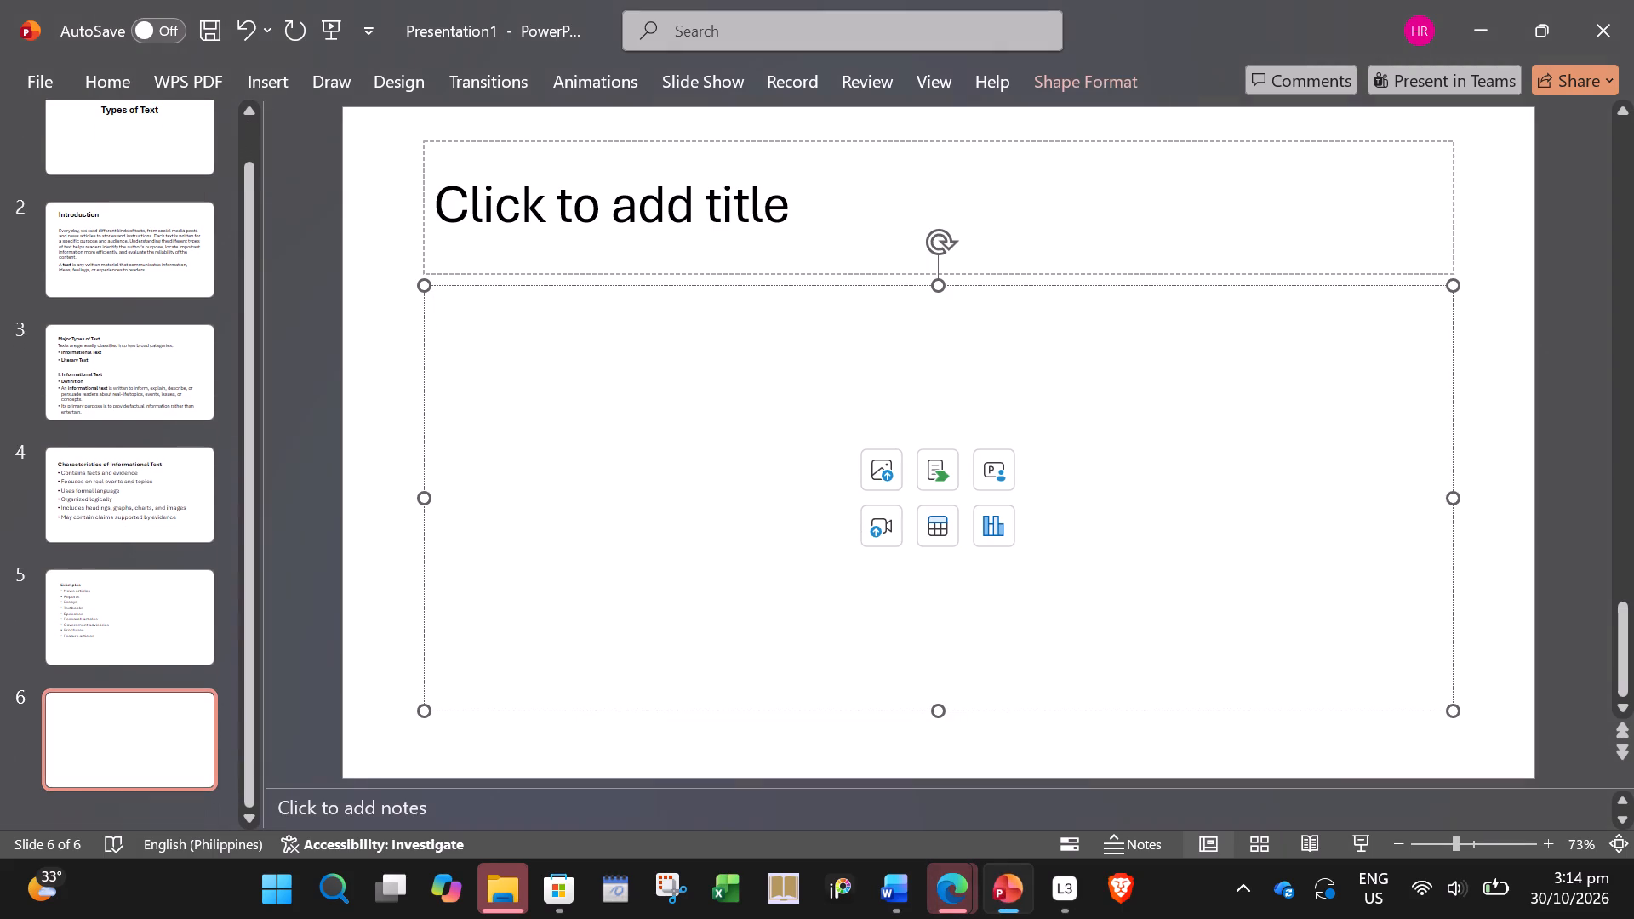
key("ctrl+v")
left_click(454, 302)
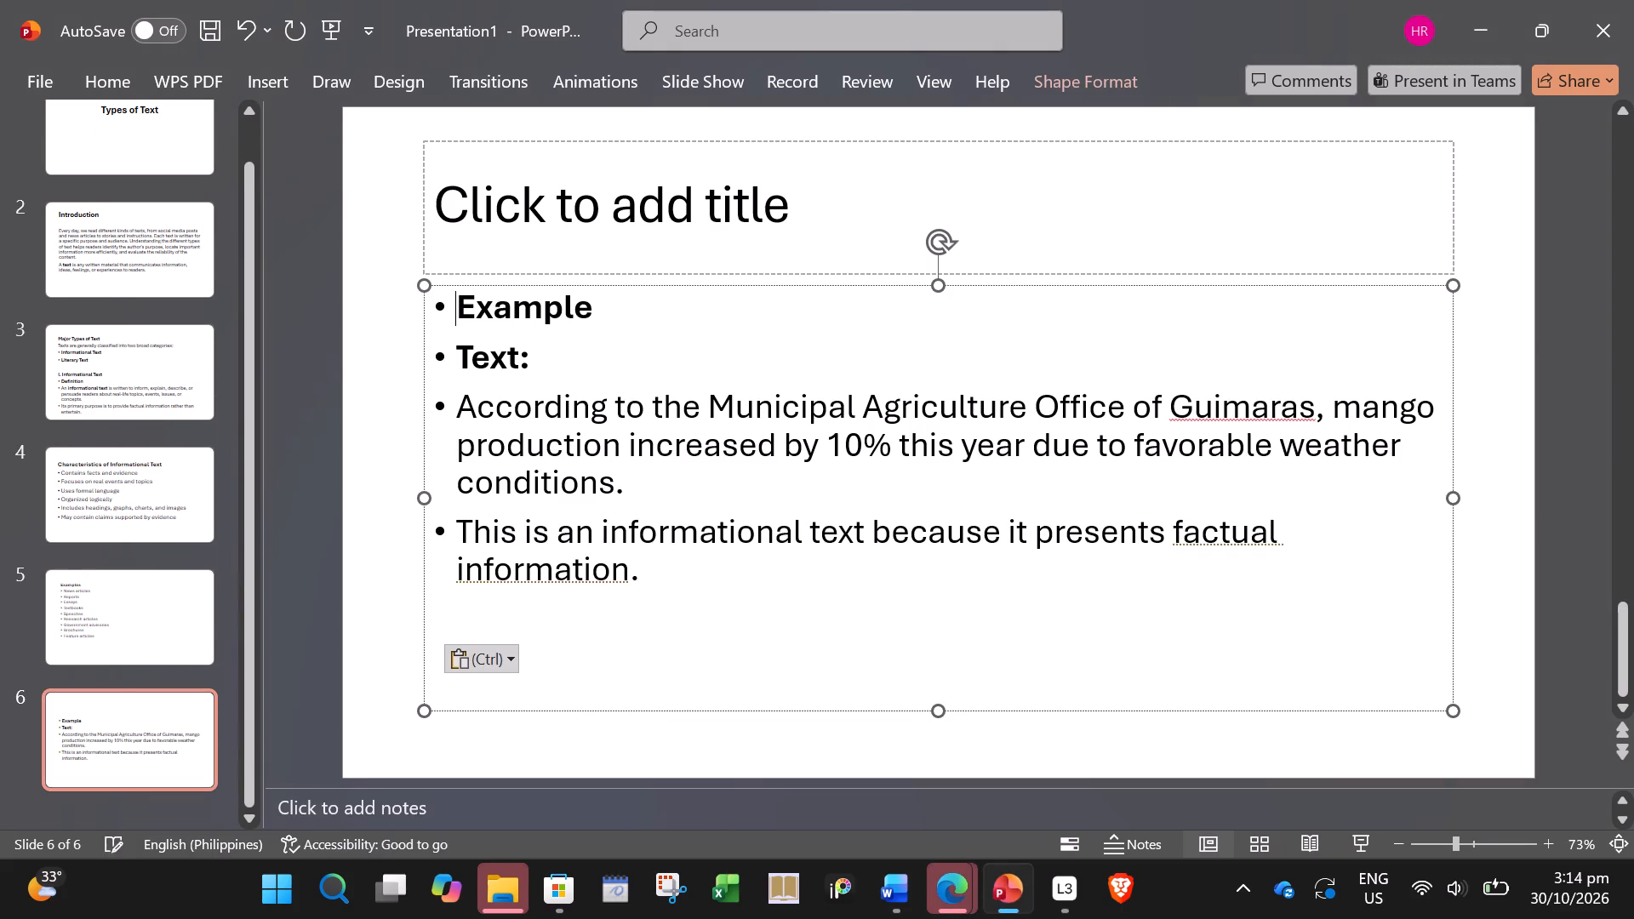
key("BackSpace")
left_click(454, 365)
key("BackSpace")
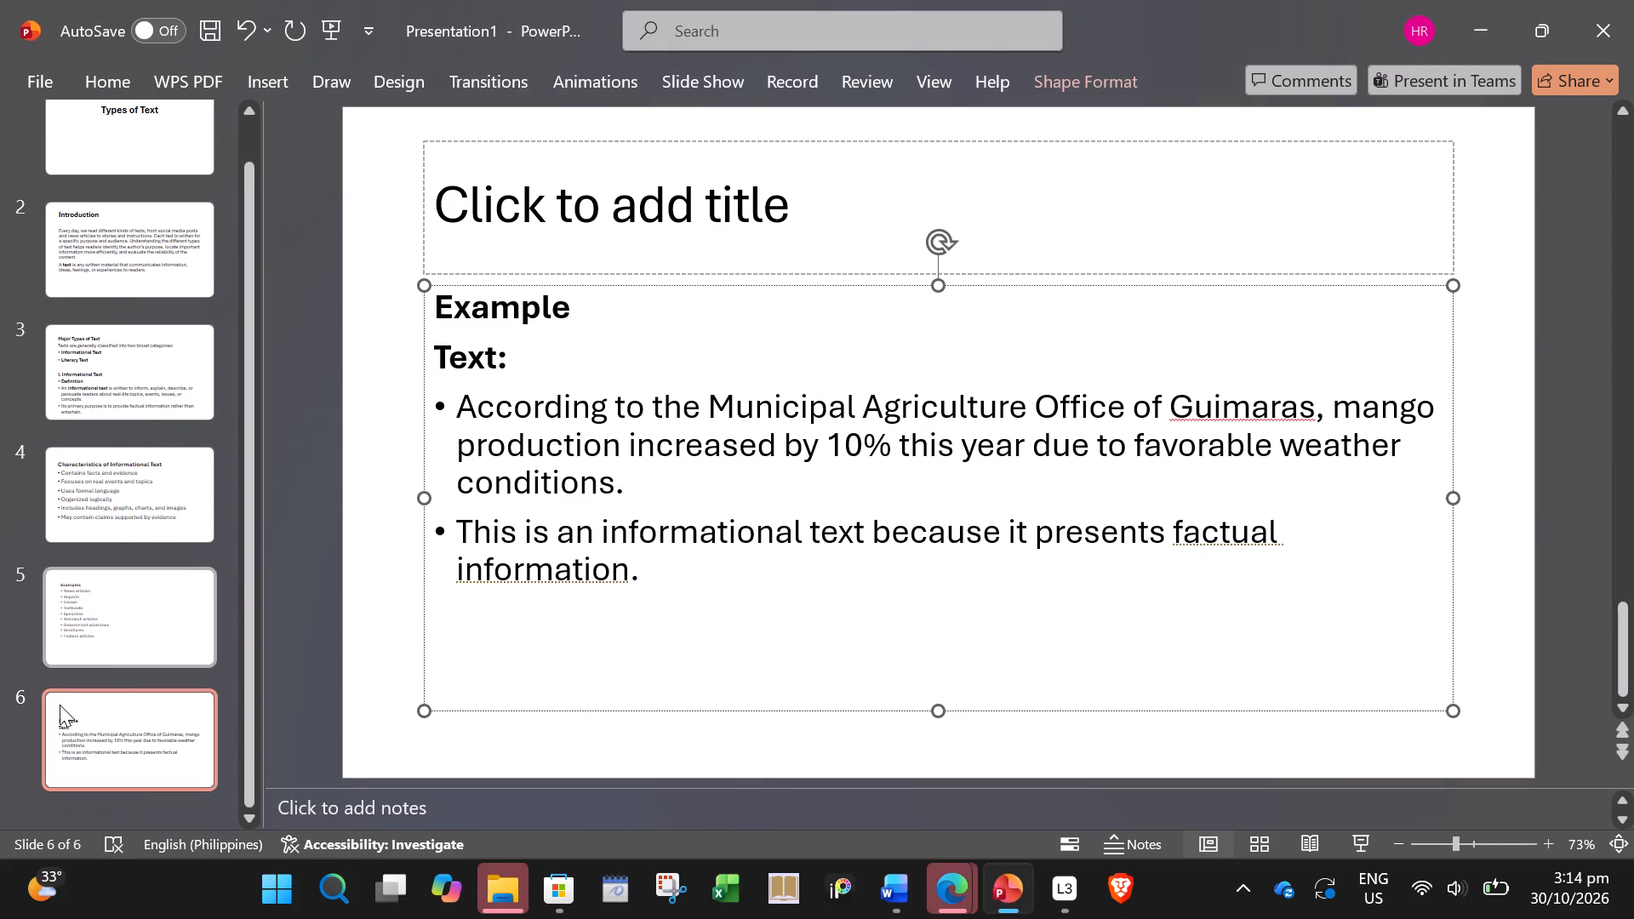
Add a new slide after the "Example" slide.
left_click(95, 745)
key("Return")
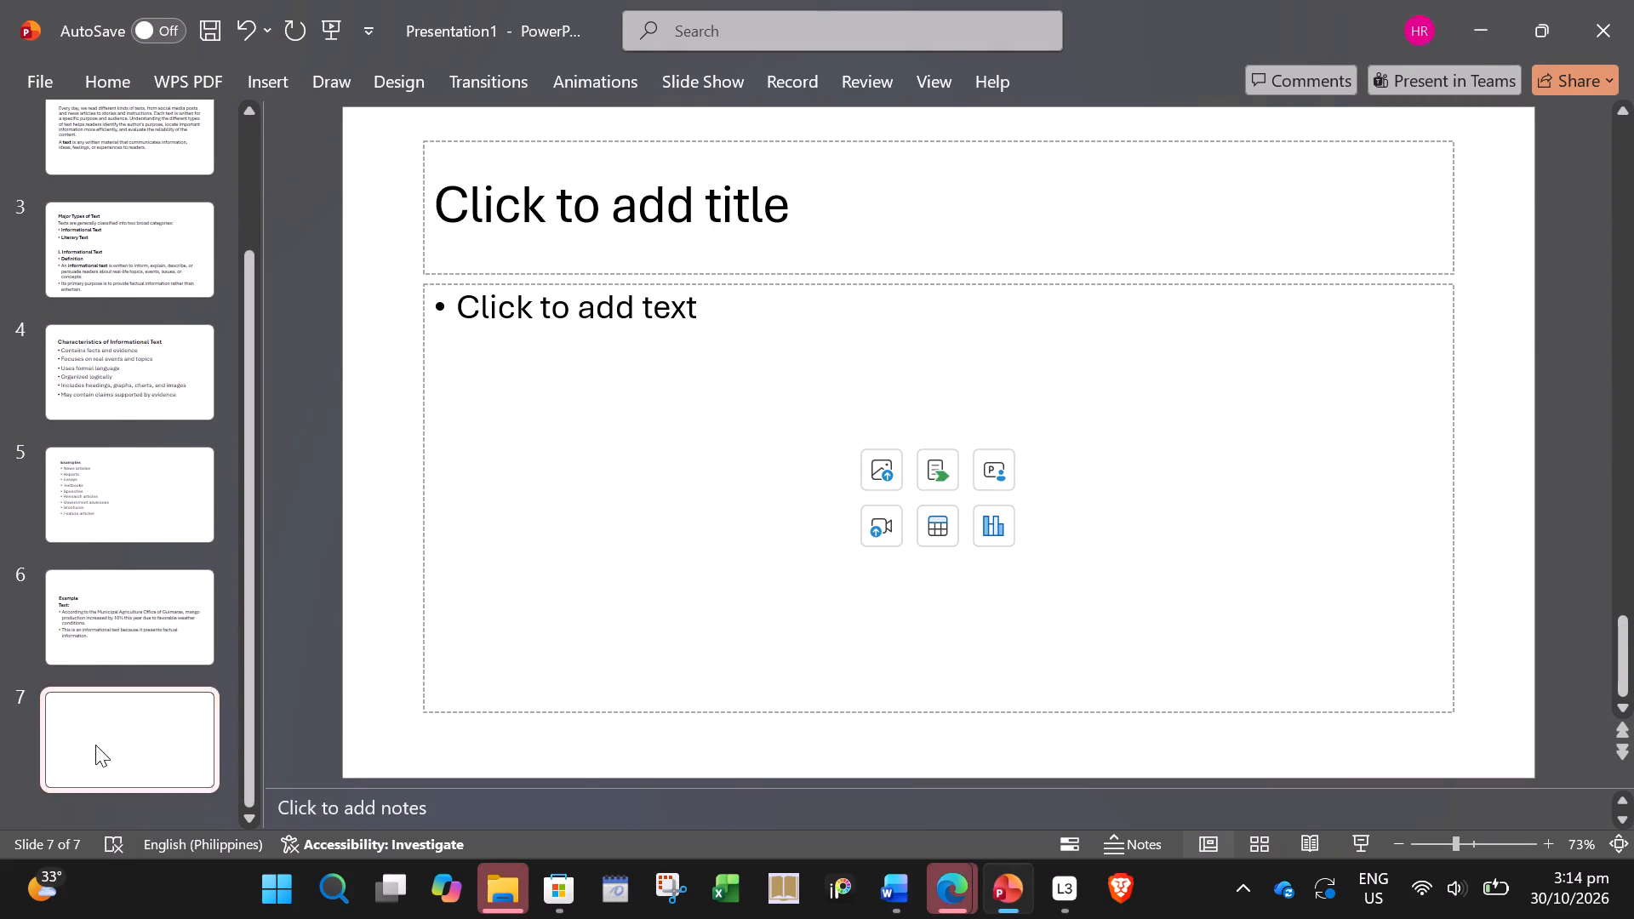
Copy the text from "Common Types of Informational Text" through the signal word "because" from Document2 in Word.
left_click(904, 895)
left_click(1123, 801)
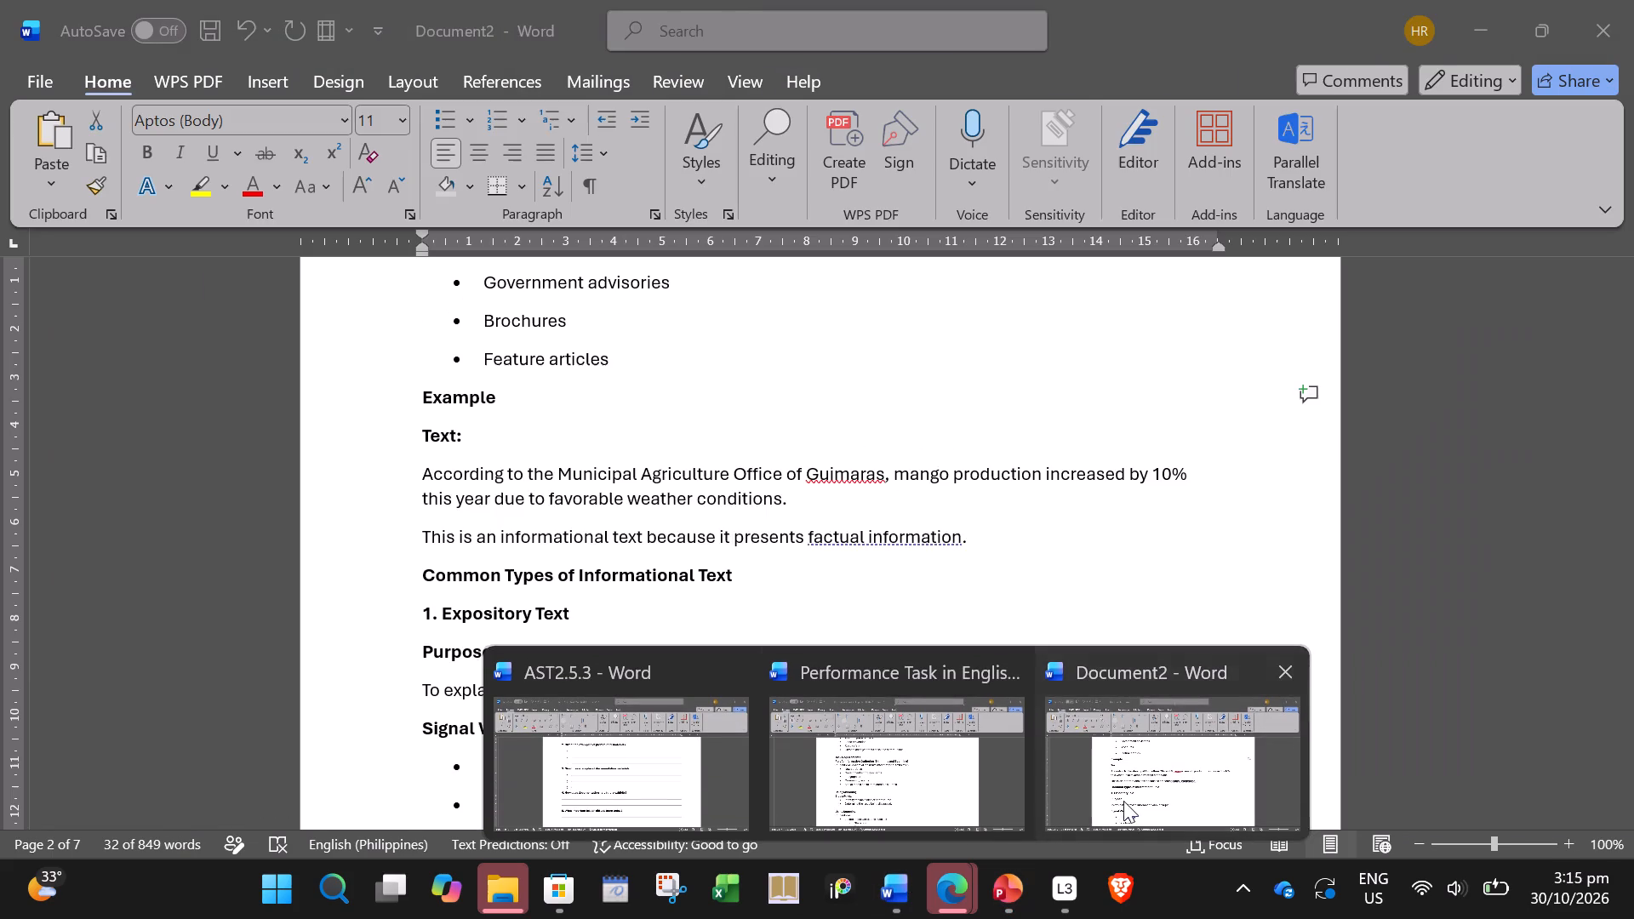
scroll(946, 591, "down", 1)
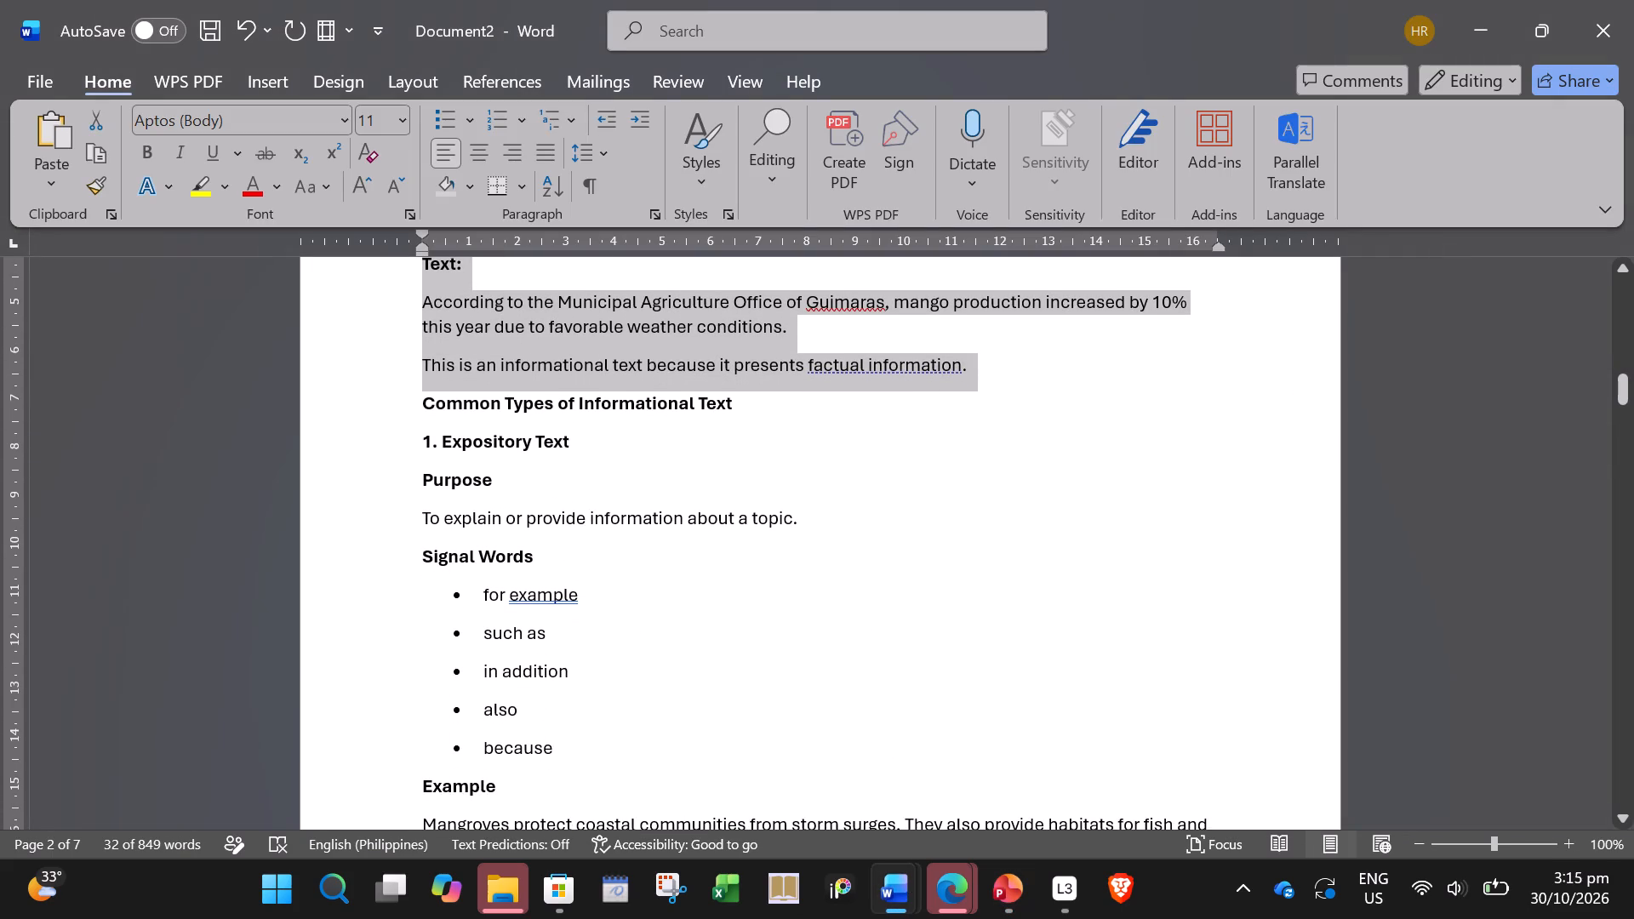
left_click_drag(424, 406, 586, 743)
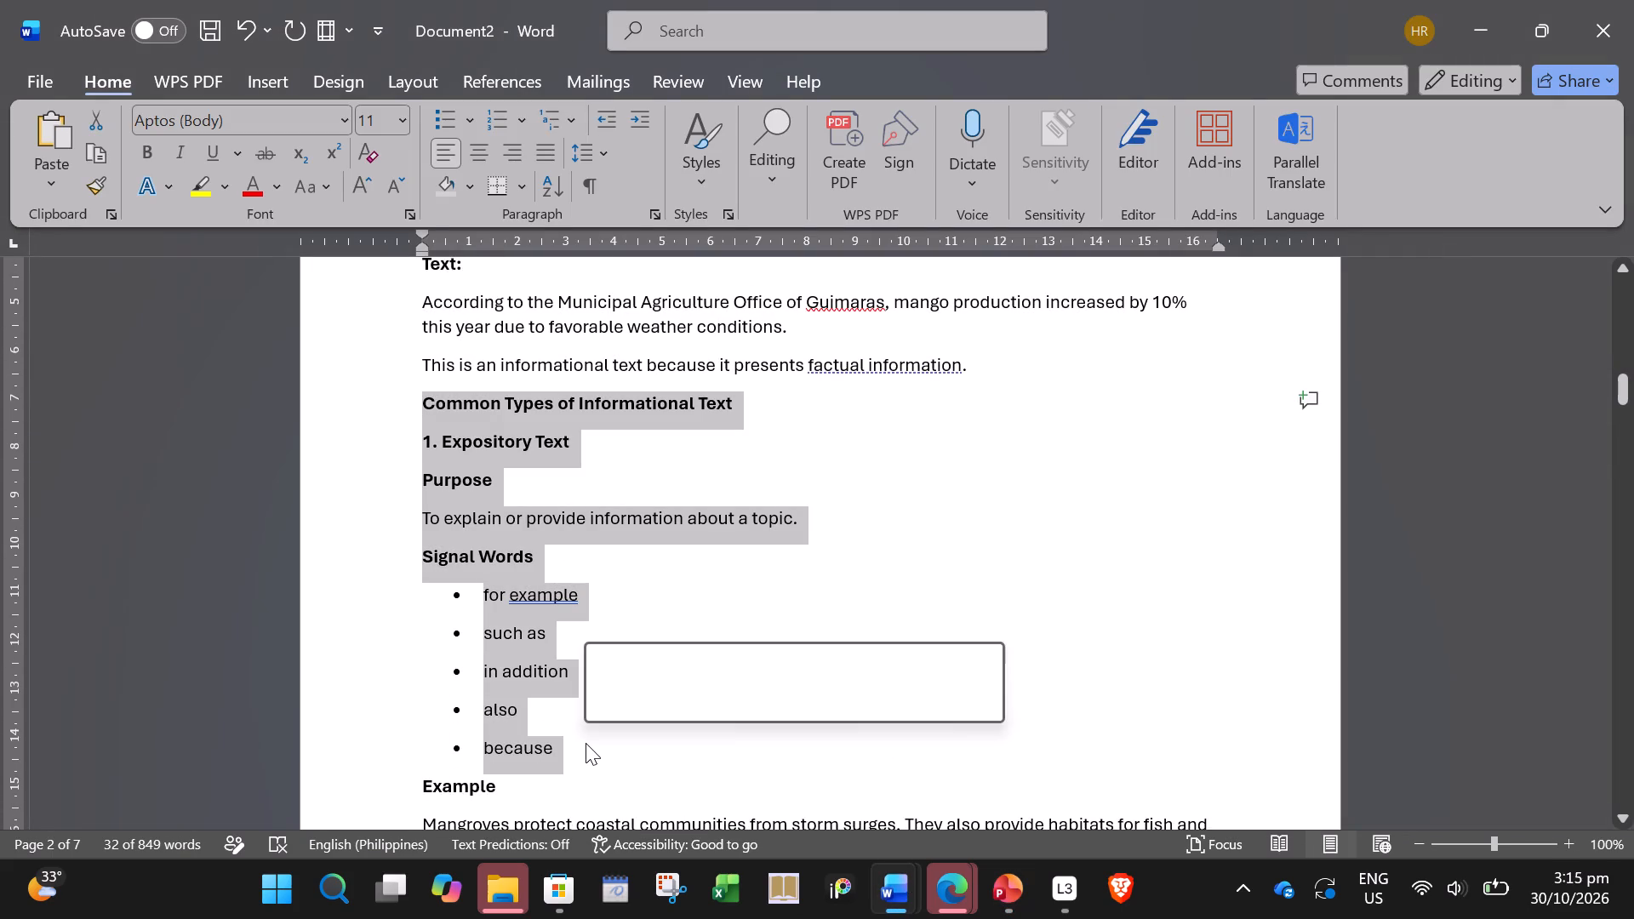
key("ctrl+c")
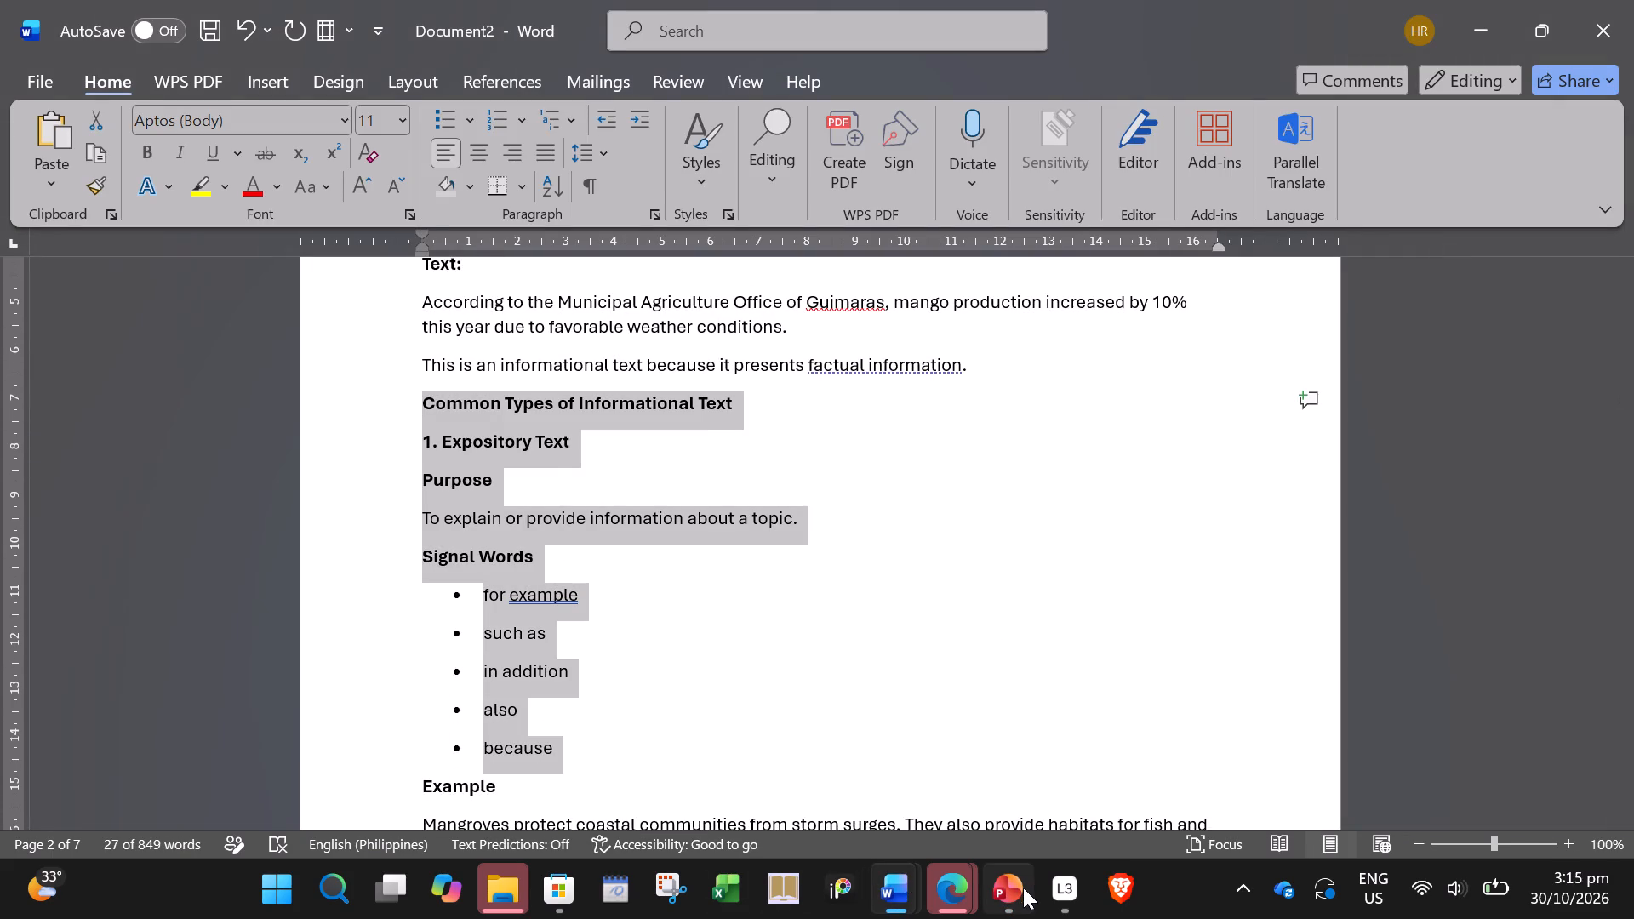
Paste the text into slide 7's content placeholder in PowerPoint, unbullet "Common Types of Informational Text", "1. Expository Text" and "Signal Words", and insert a blank line above "Signal Words".
left_click(1023, 888)
left_click(643, 378)
key("BackSpace")
key("ctrl+v")
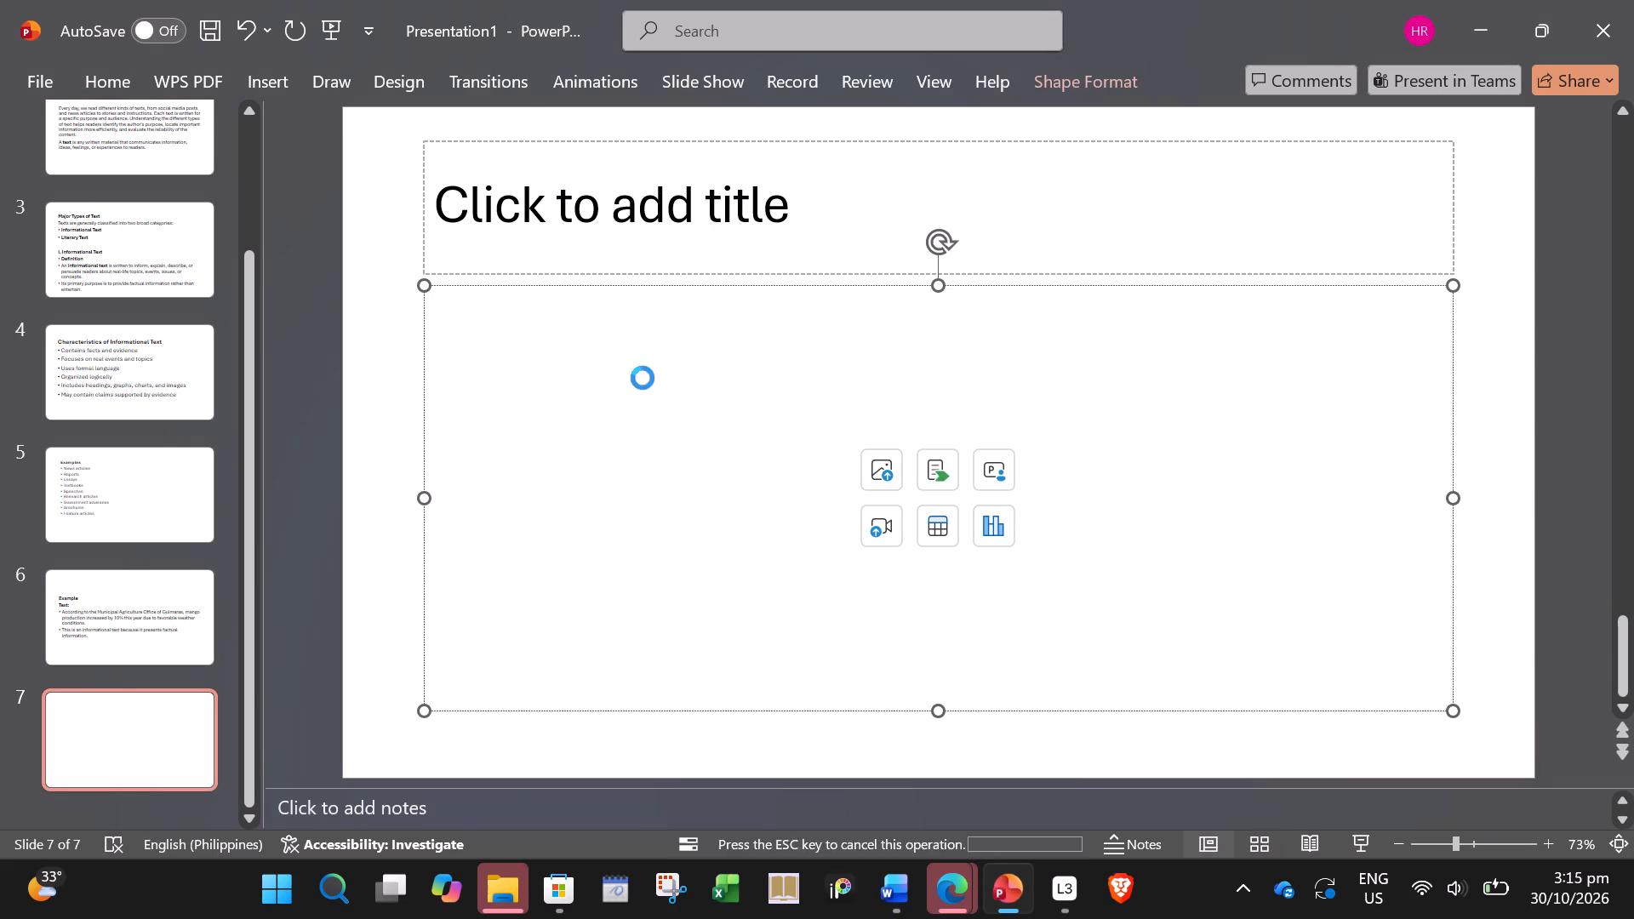
left_click(458, 303)
key("BackSpace")
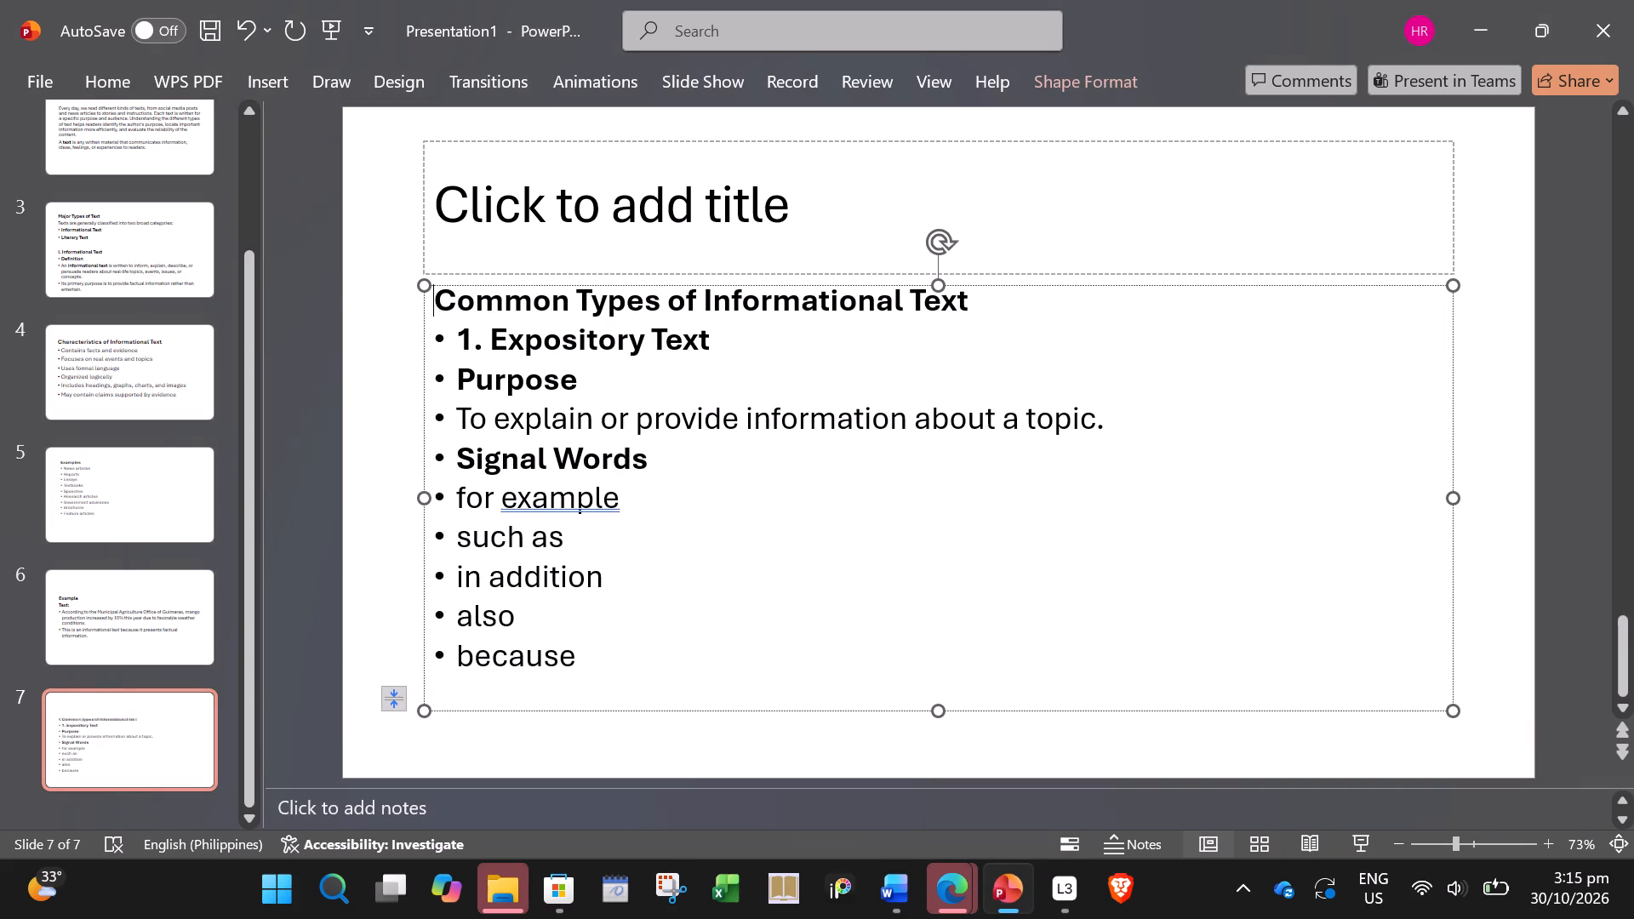
left_click(459, 336)
key("BackSpace")
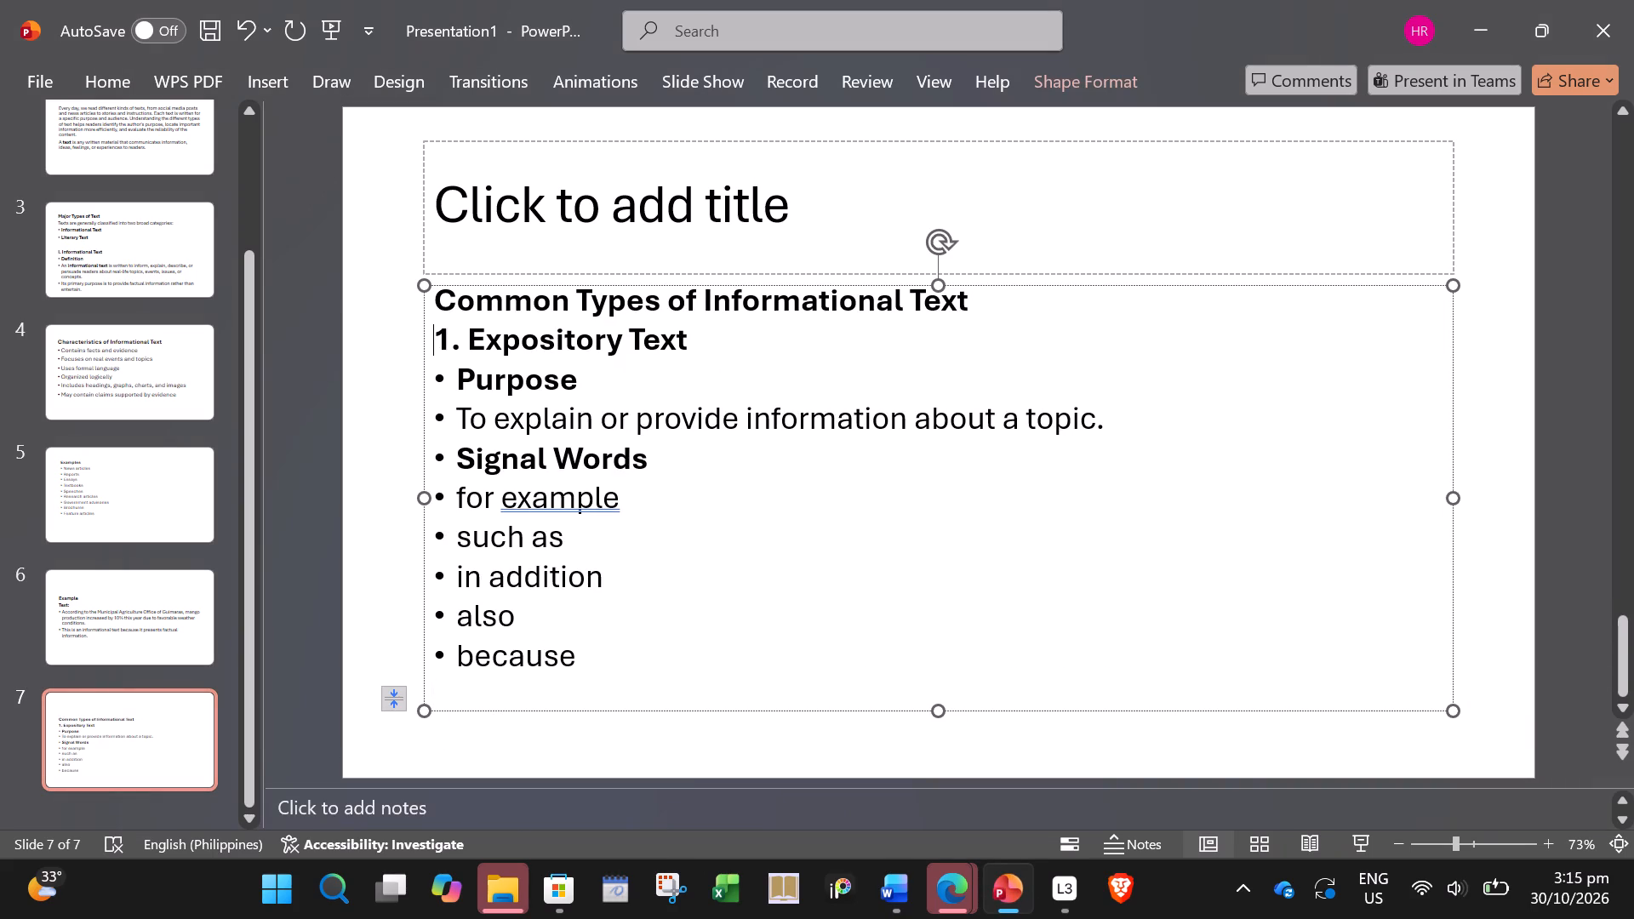
left_click(455, 448)
key("BackSpace")
key("Return")
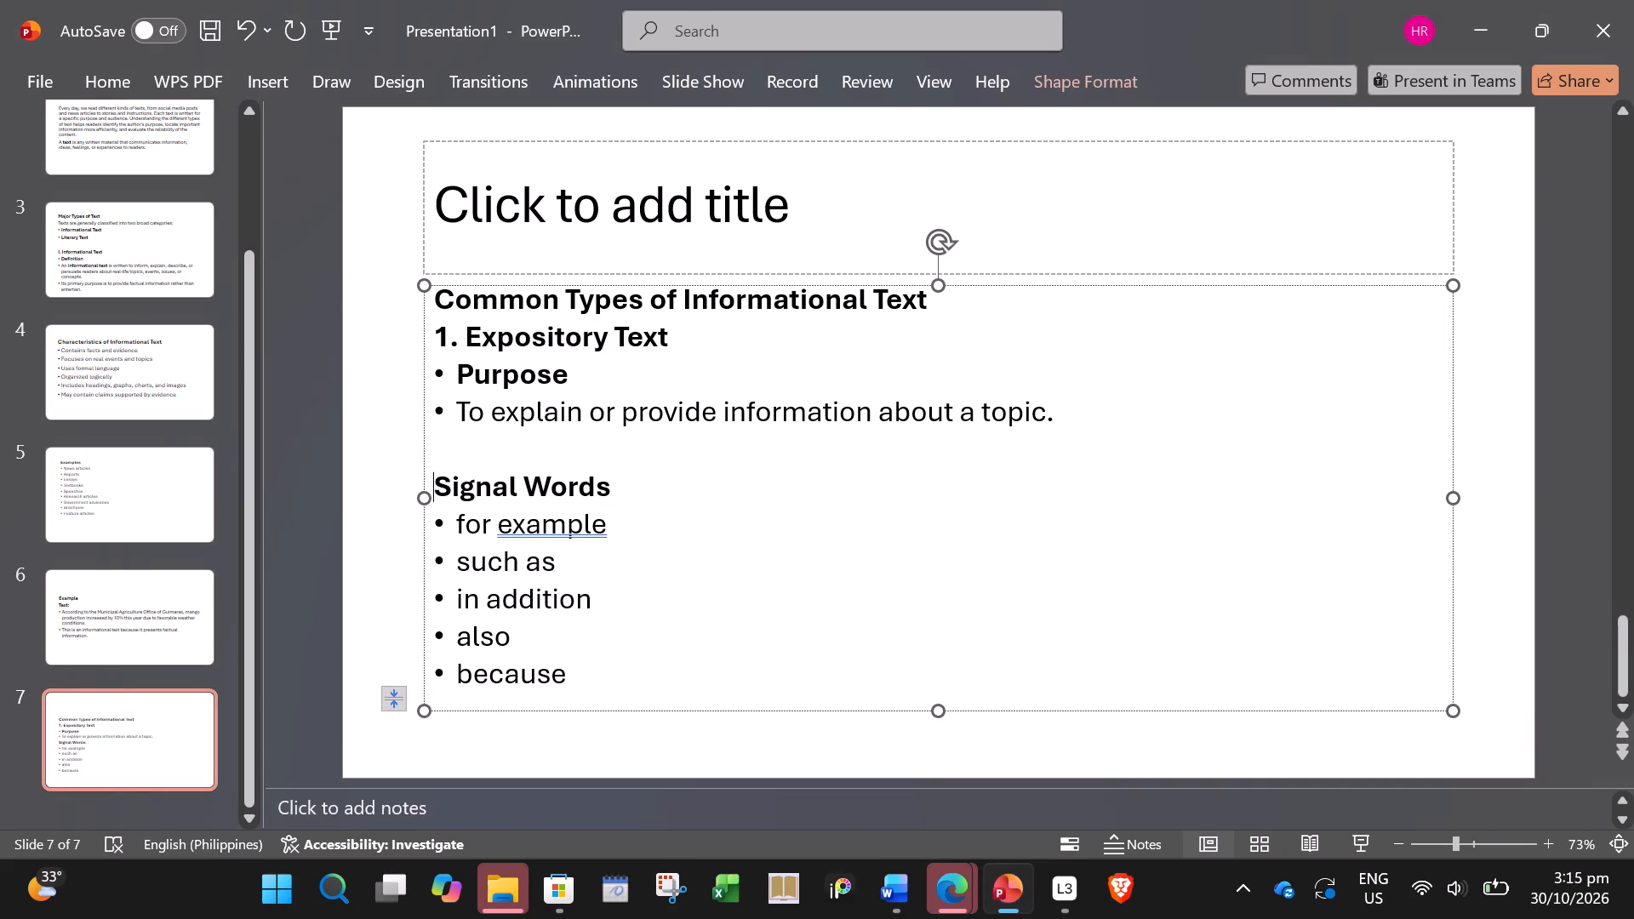
Delete the empty title placeholder from slide 7.
left_click(636, 137)
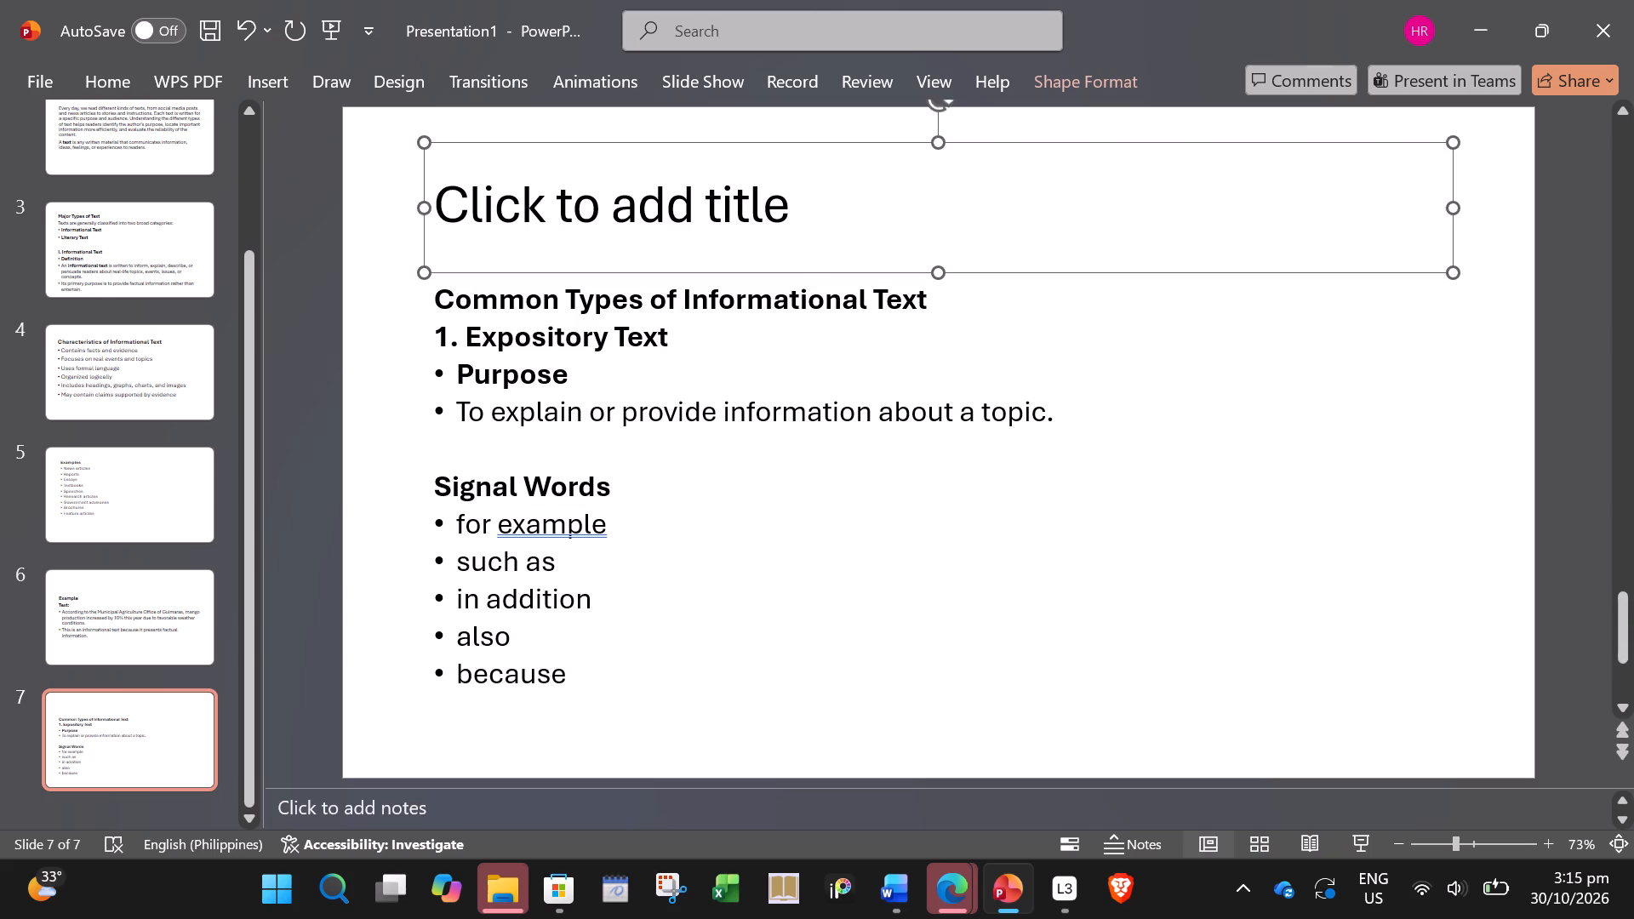
key("BackSpace")
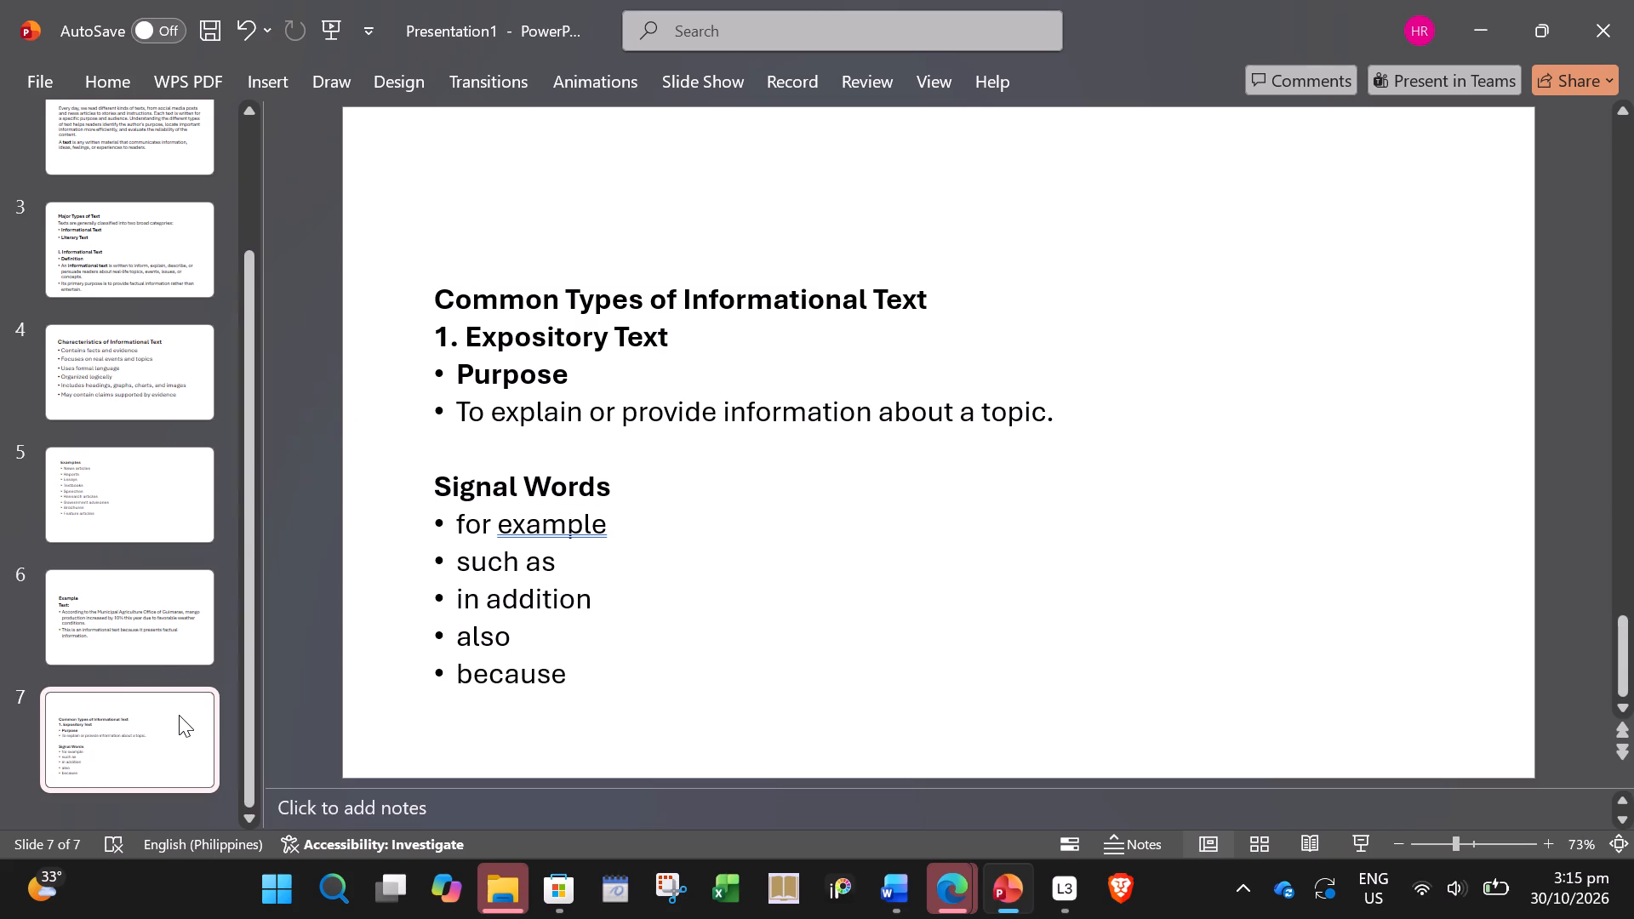
Add a new slide after the "Common Types of Informational Text" slide.
left_click(179, 715)
key("Return")
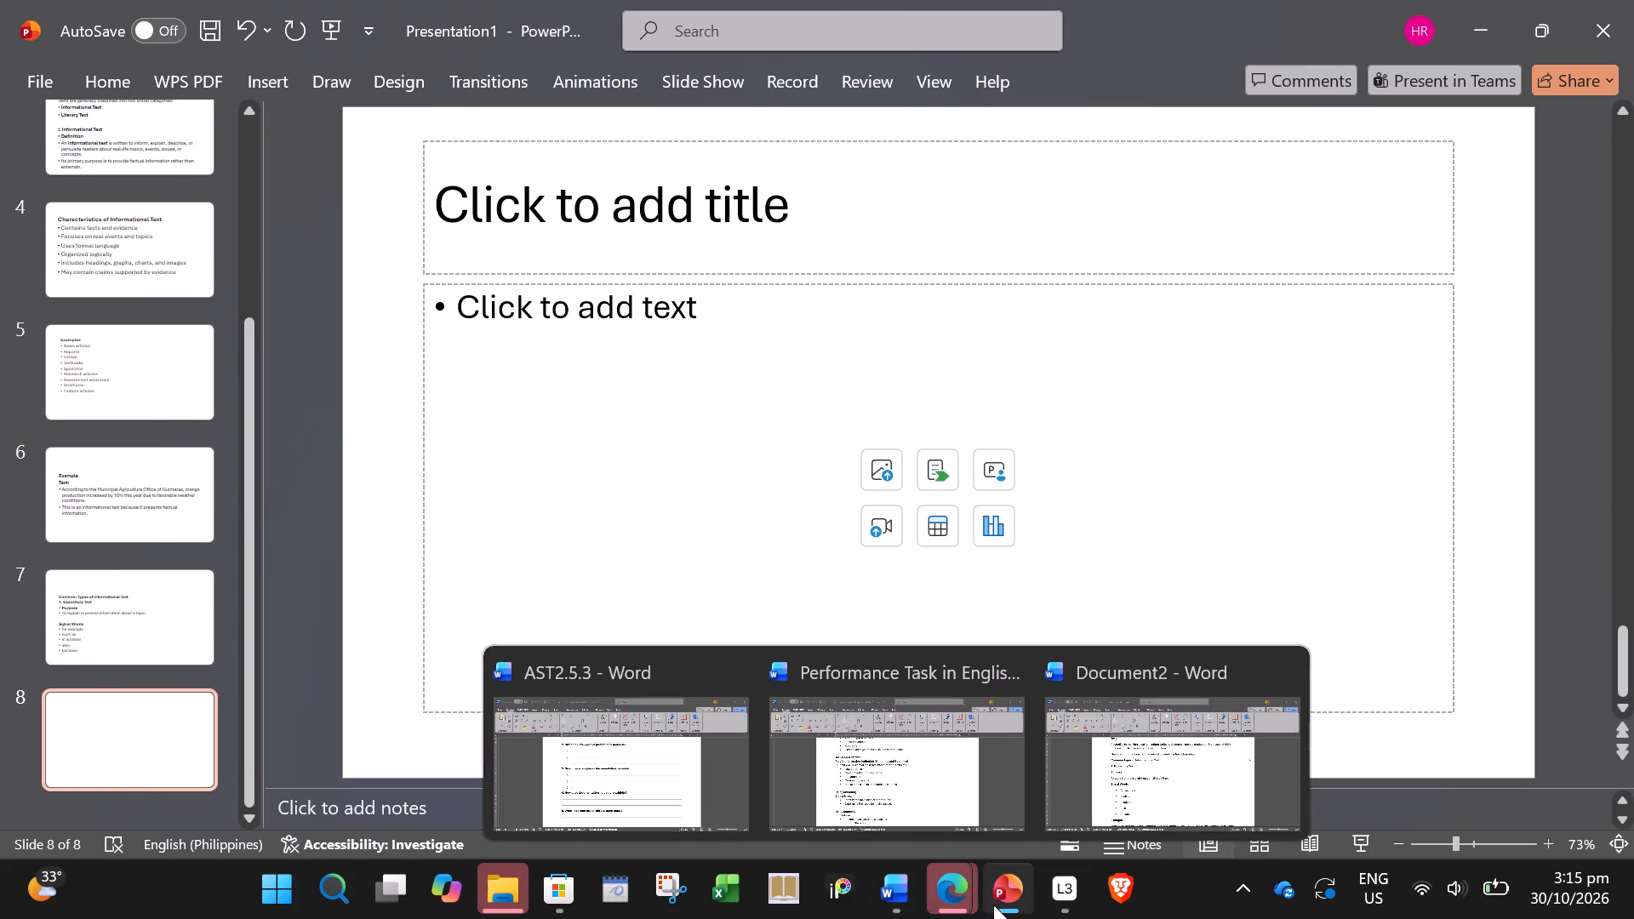
Close the Open File security warning for KuroWindows-win-Setup.exe without running the file.
left_click(968, 899)
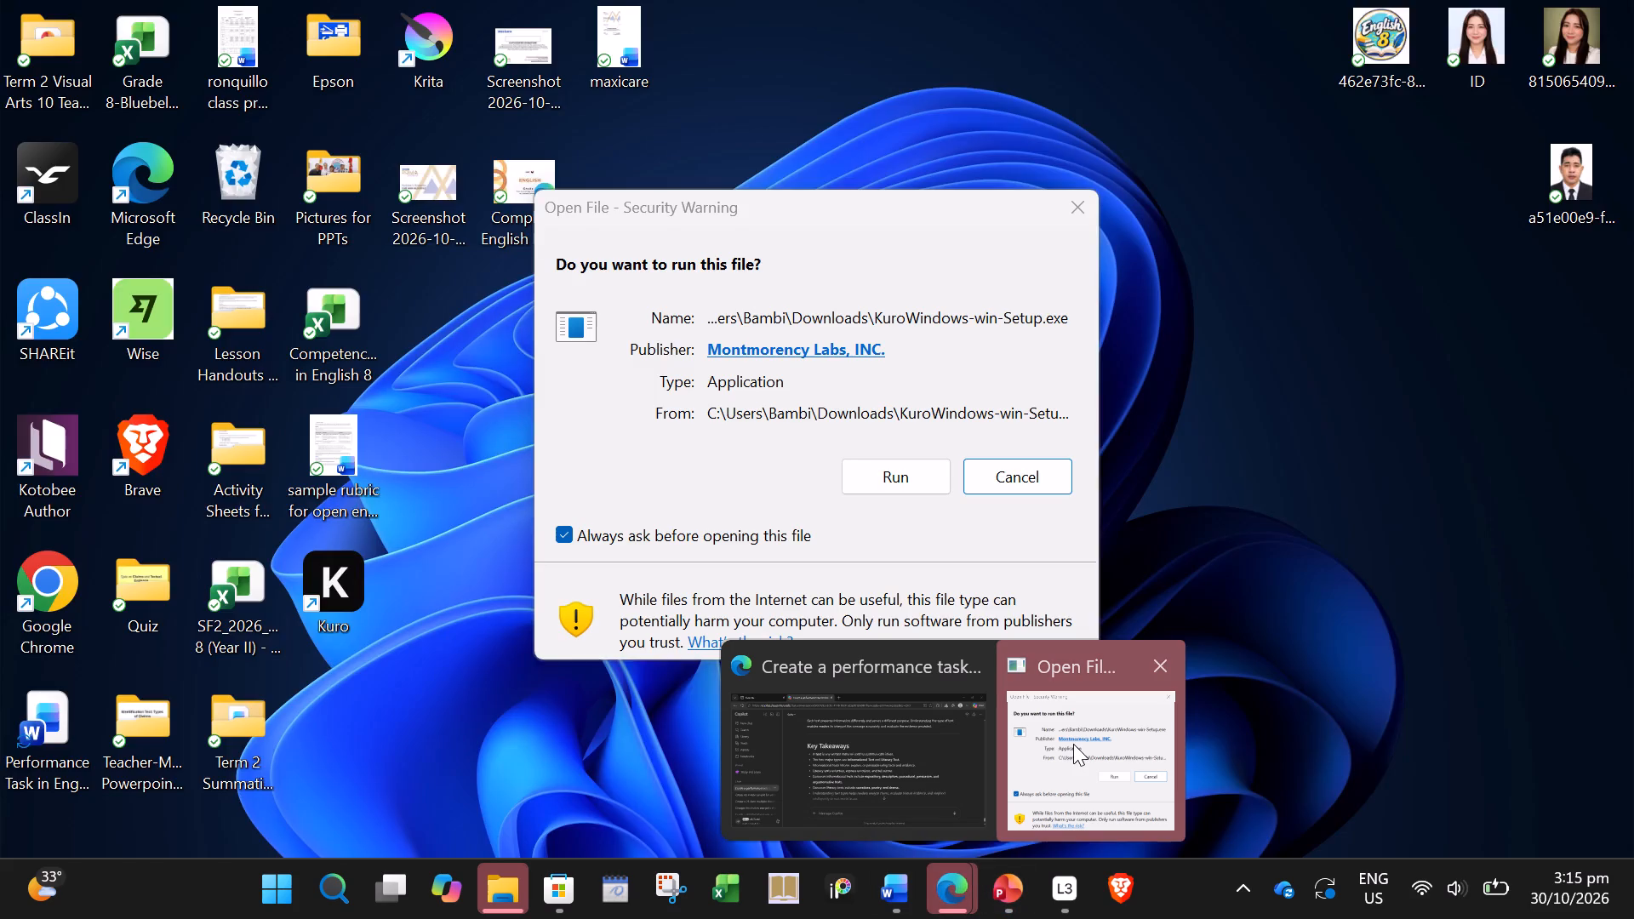
left_click(1073, 744)
left_click(1076, 203)
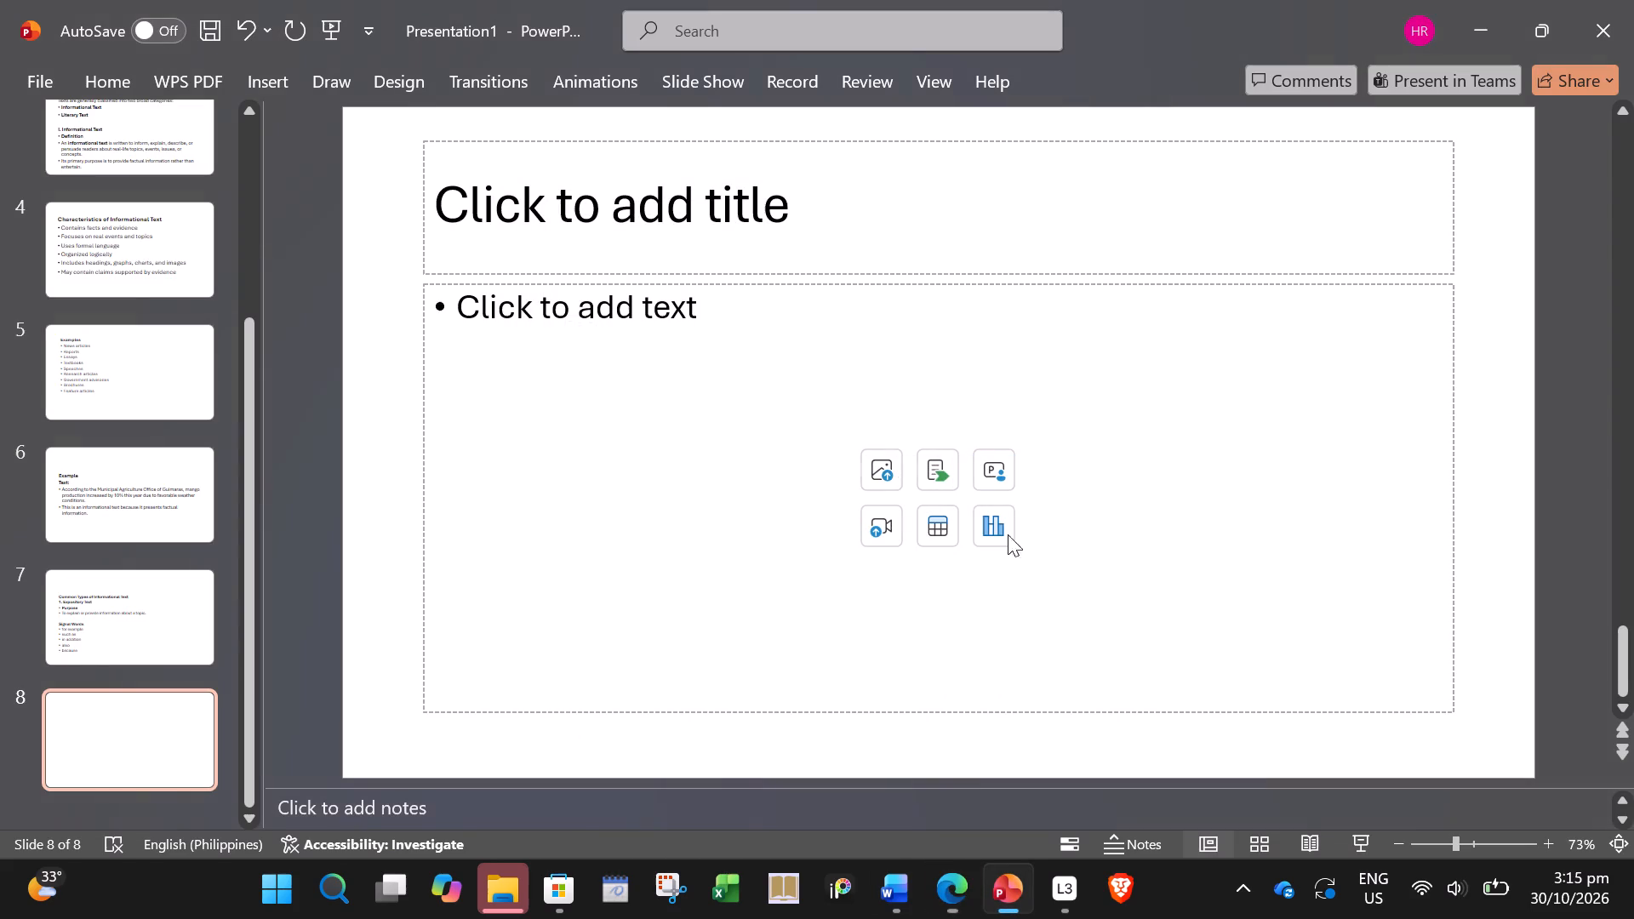
Copy the expository "Example" heading and its sentences about mangroves, through "marine animals.", from Document2 in Word.
left_click(911, 881)
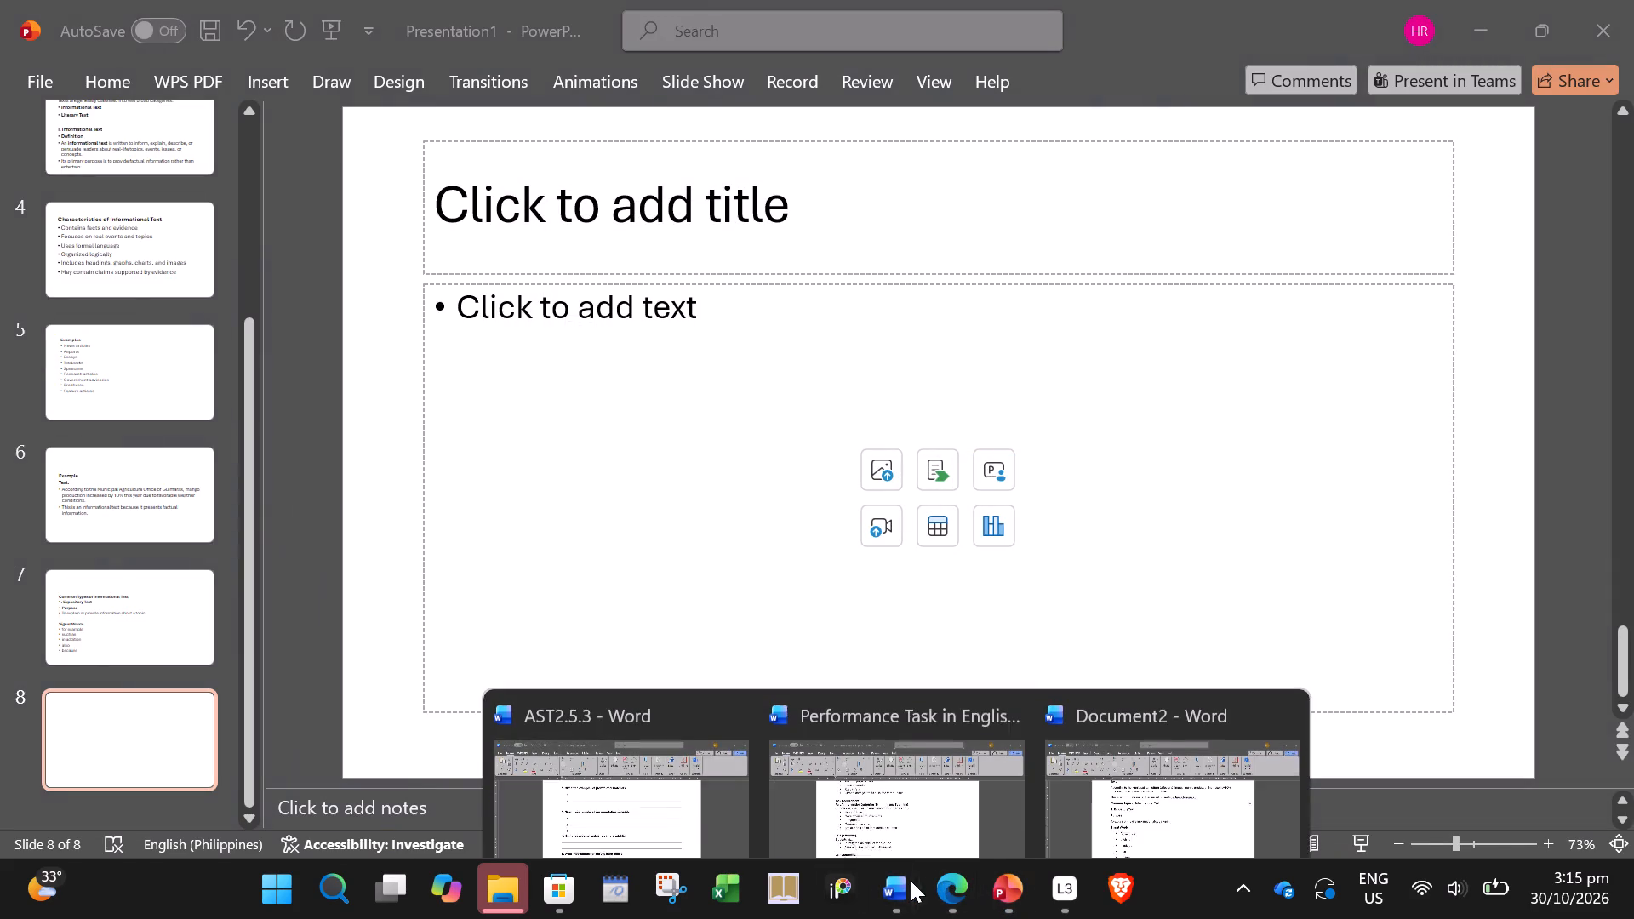
left_click(1131, 801)
scroll(990, 664, "down", 1)
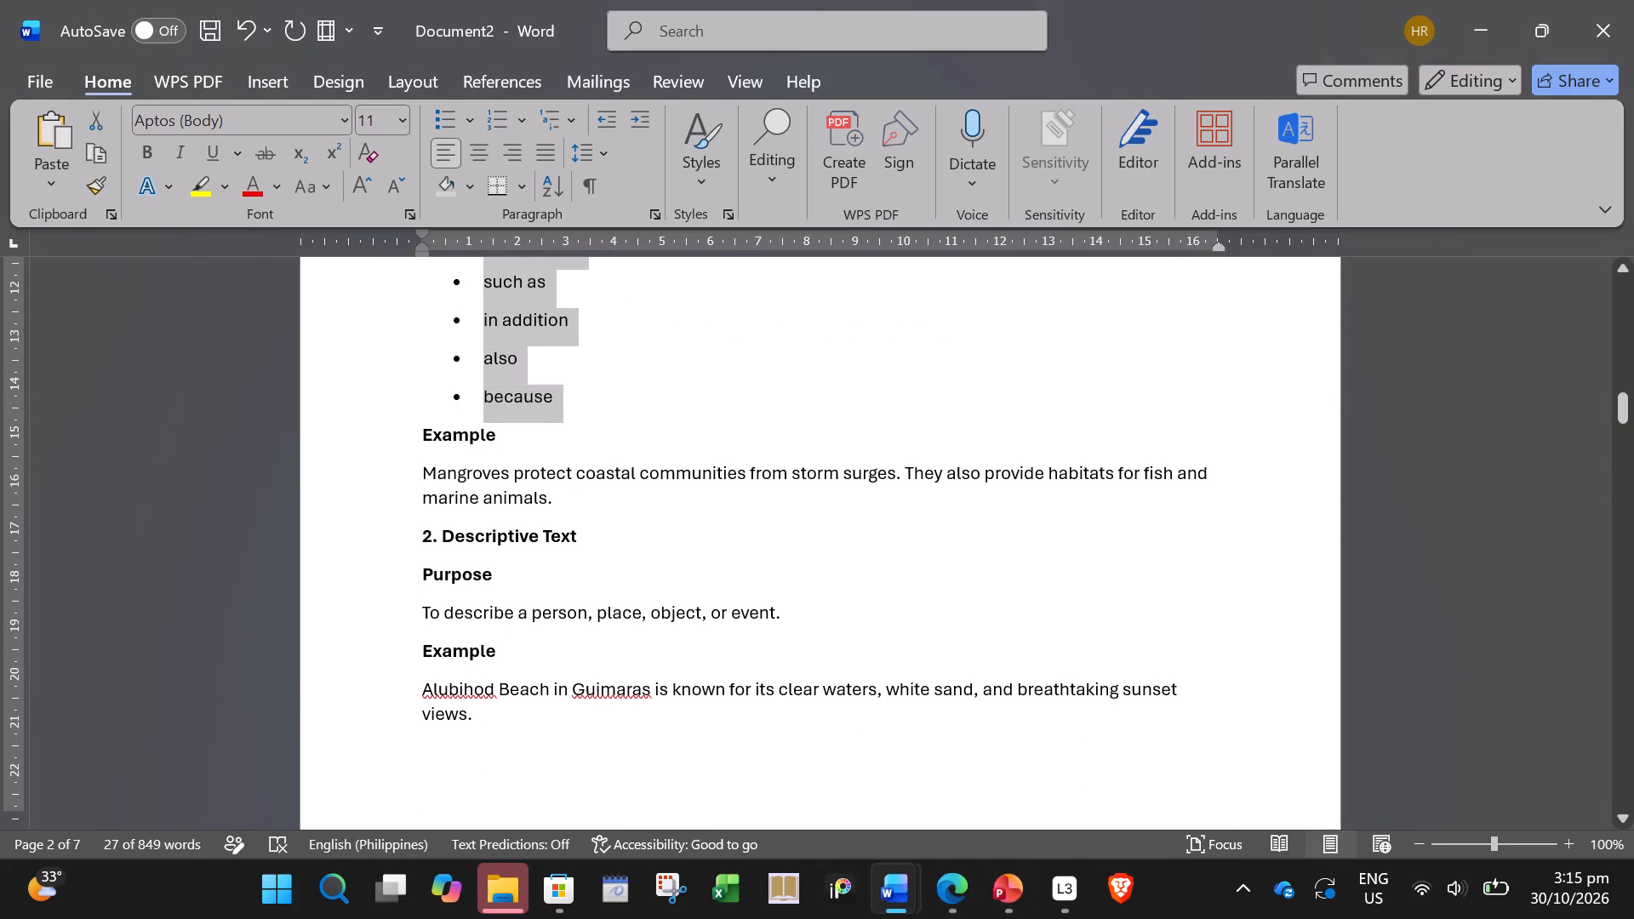
left_click_drag(420, 443, 568, 501)
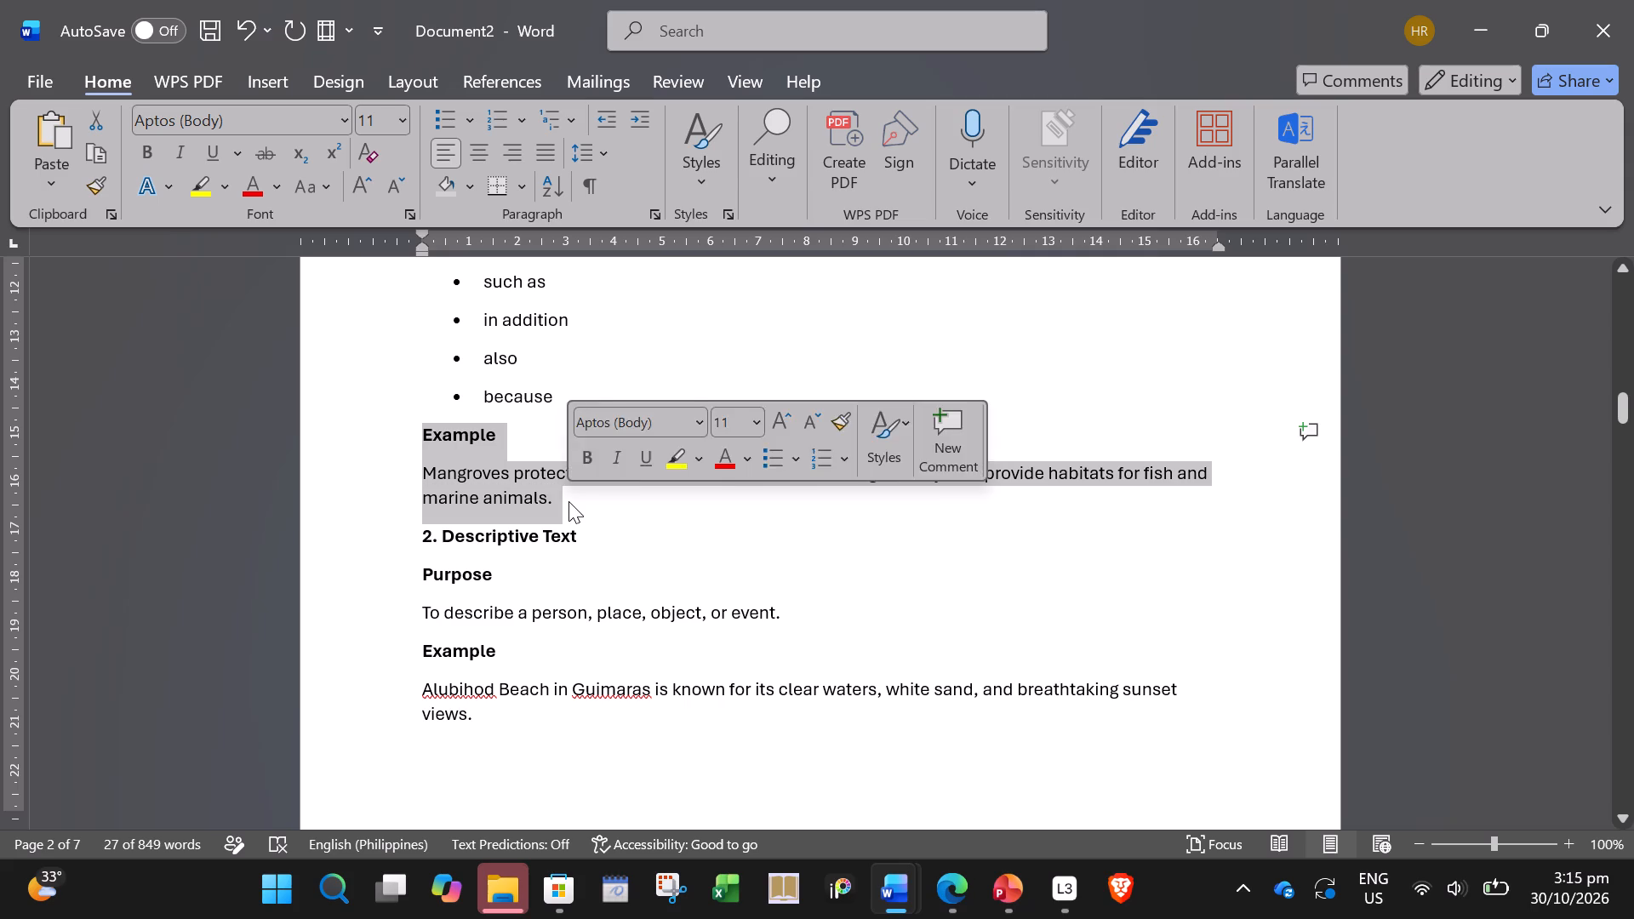
key("ctrl+c")
Paste the mangrove example below "because" in slide 7's content placeholder in PowerPoint.
left_click(940, 886)
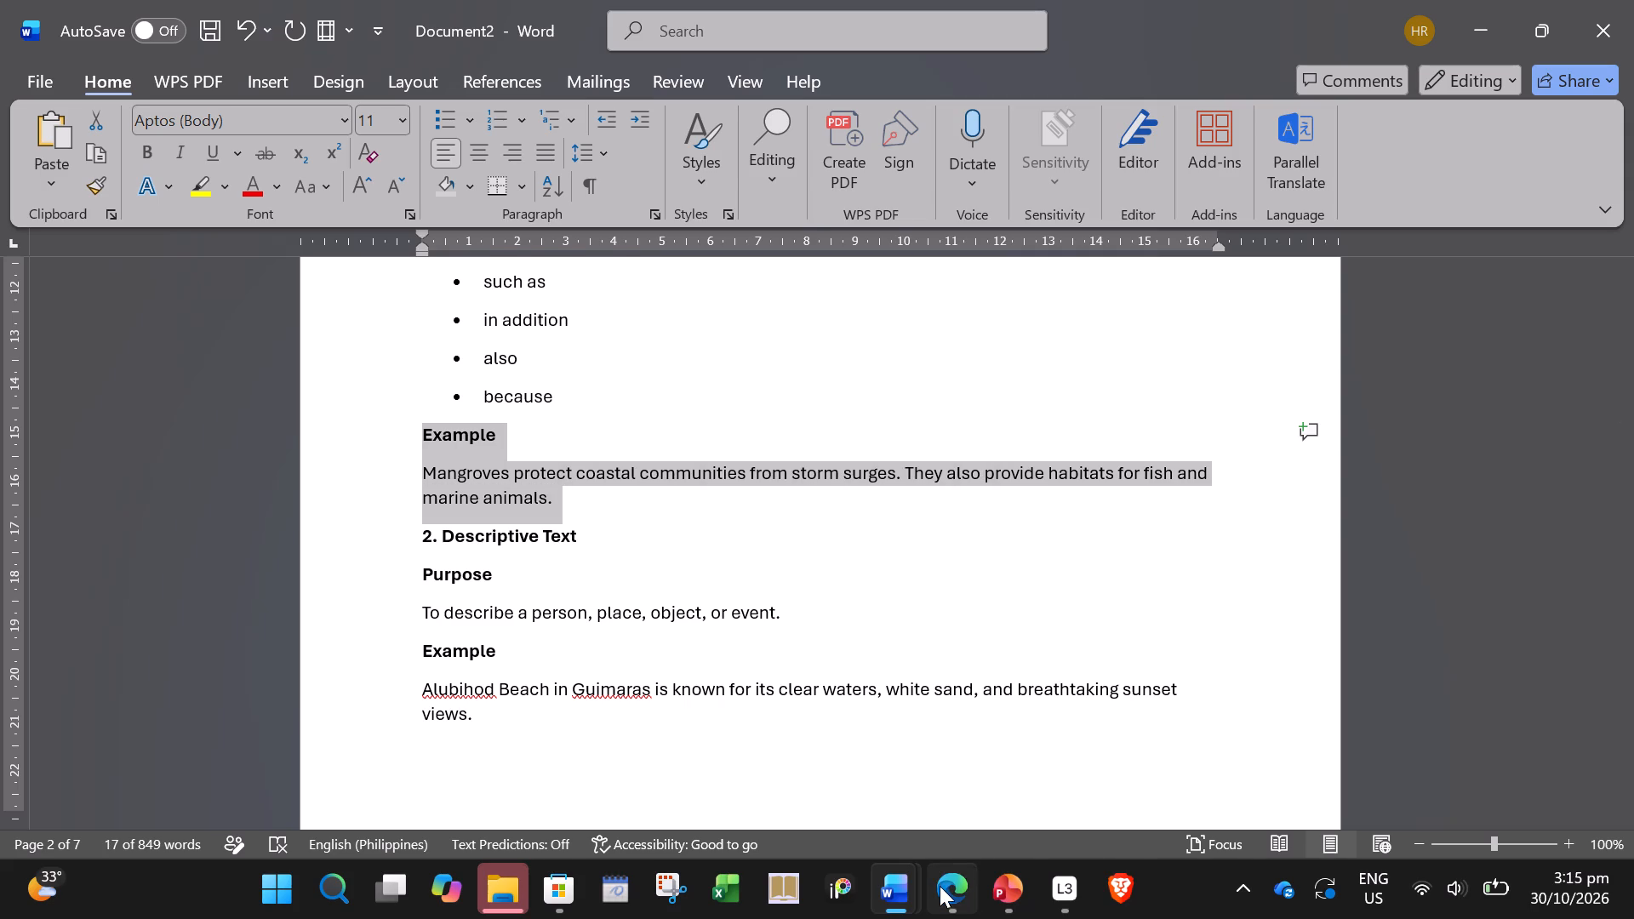
left_click(1002, 880)
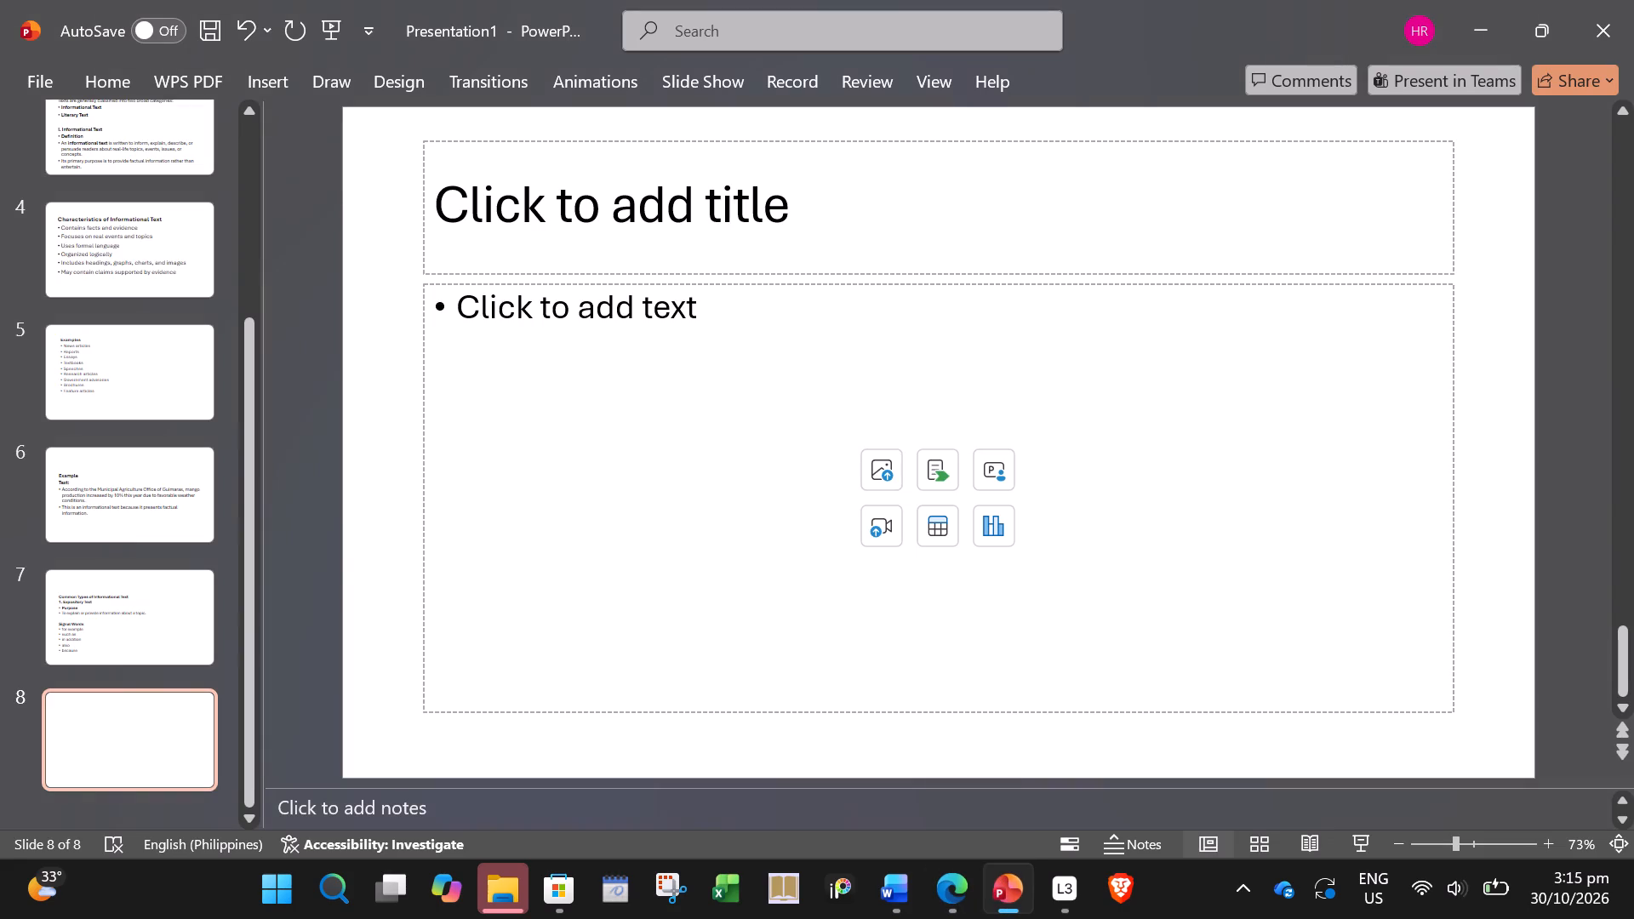
left_click(151, 620)
left_click(616, 678)
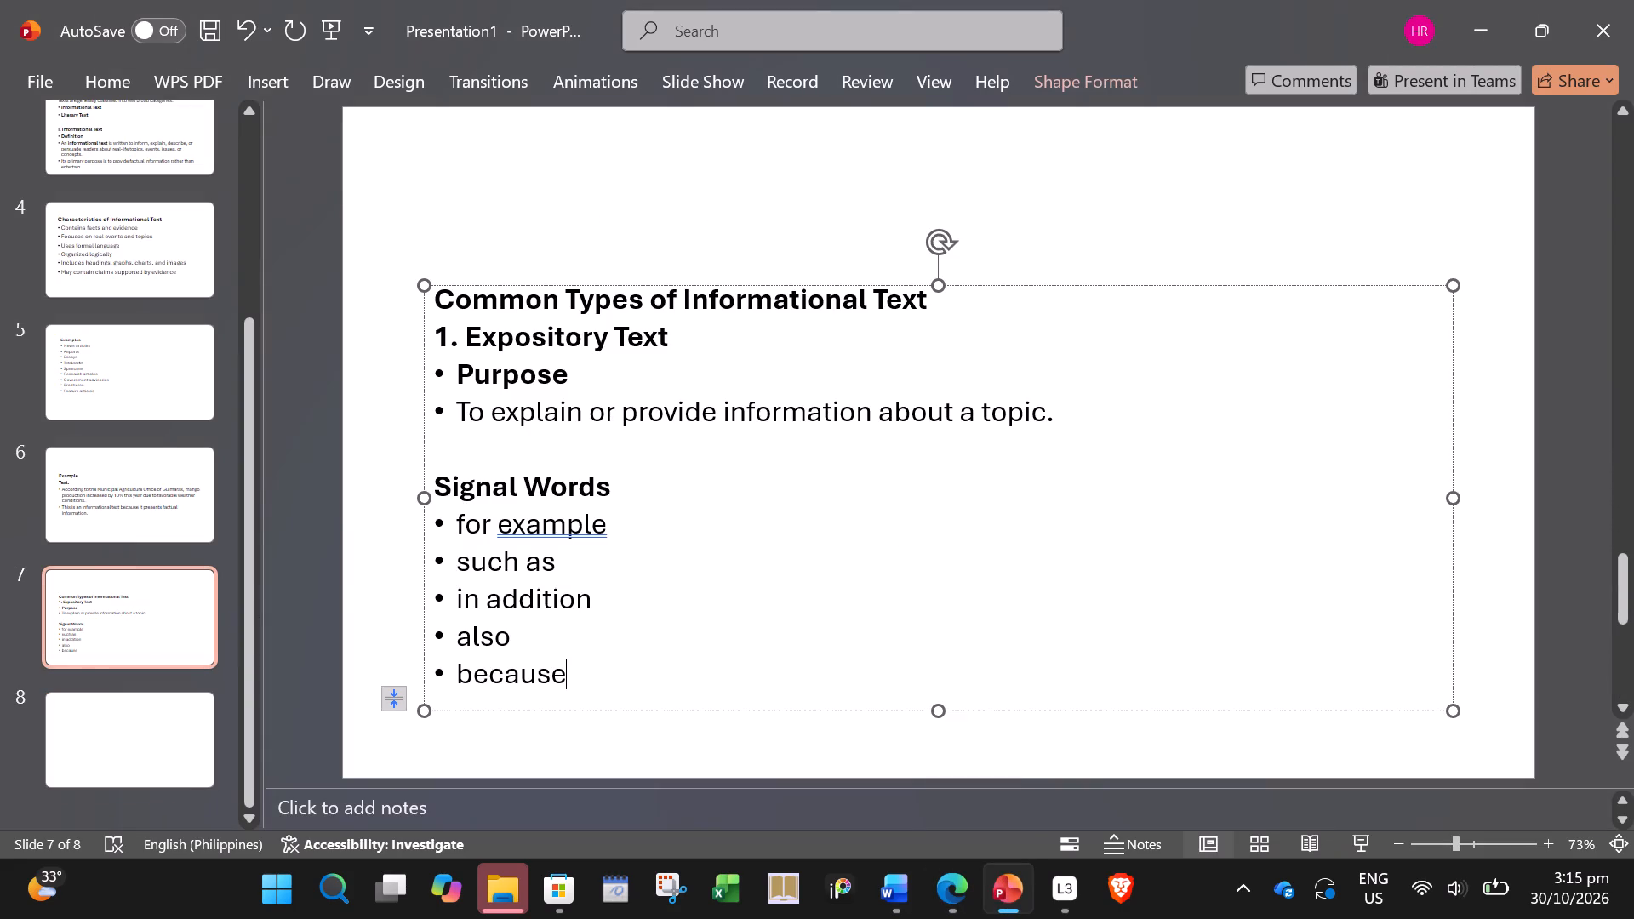
key("Return")
key("BackSpace")
key("ctrl+v")
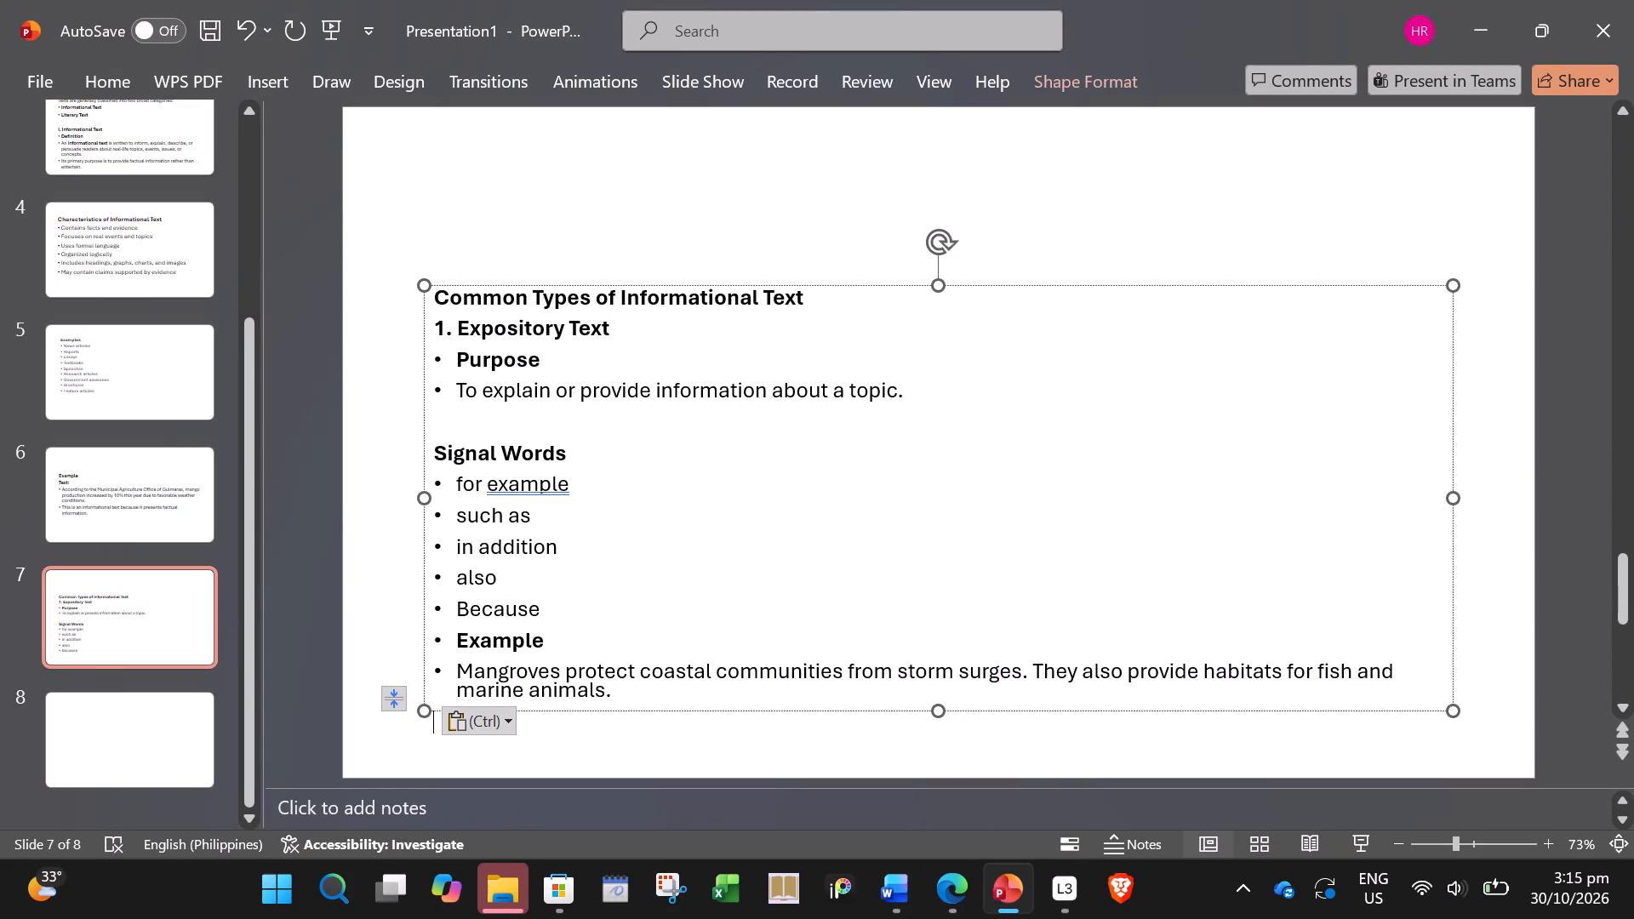
Move slide 7's content placeholder up toward the top of the slide.
left_click_drag(665, 281, 669, 177)
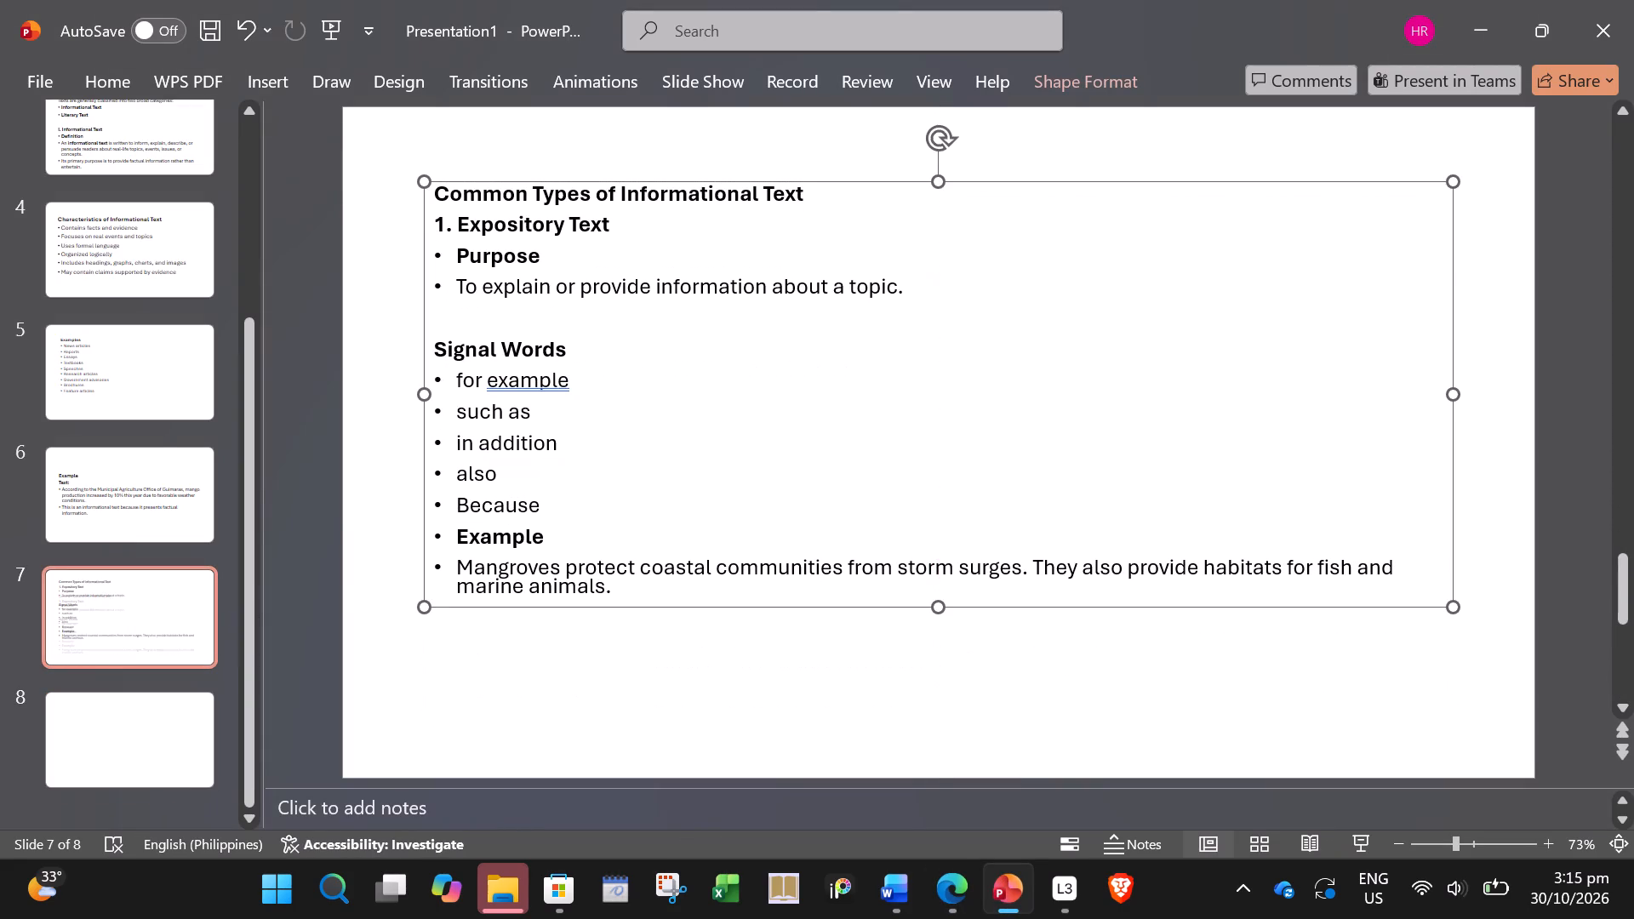
Increase the font size of all the text in slide 7's content placeholder by two increments.
left_click(677, 575)
key("ctrl+a")
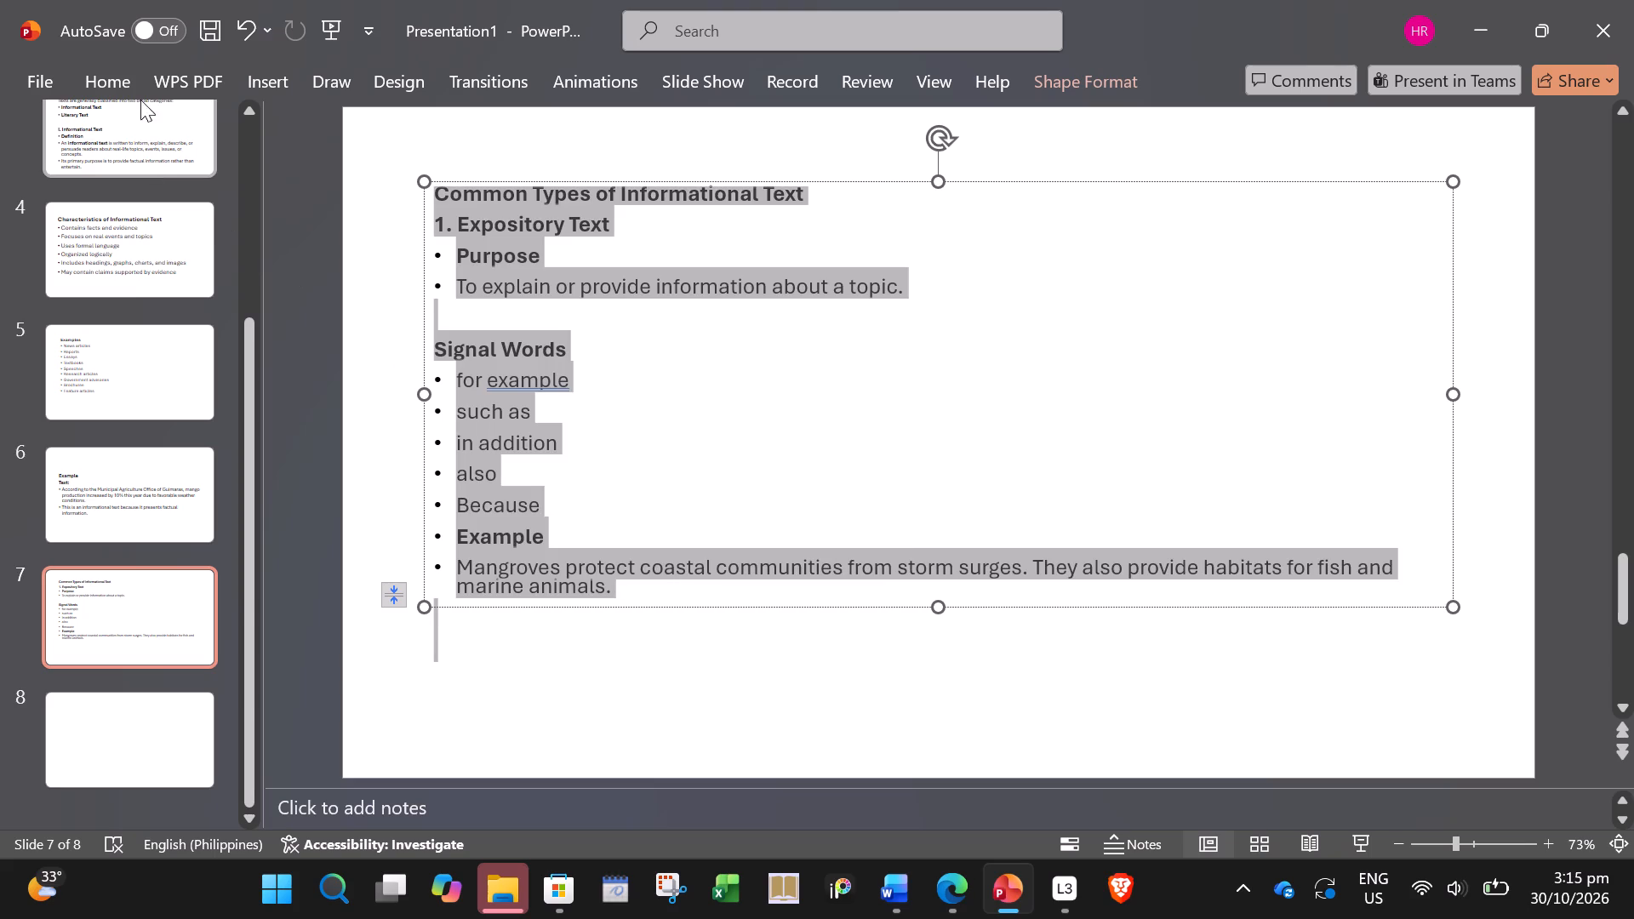
left_click(129, 83)
double_click(460, 186)
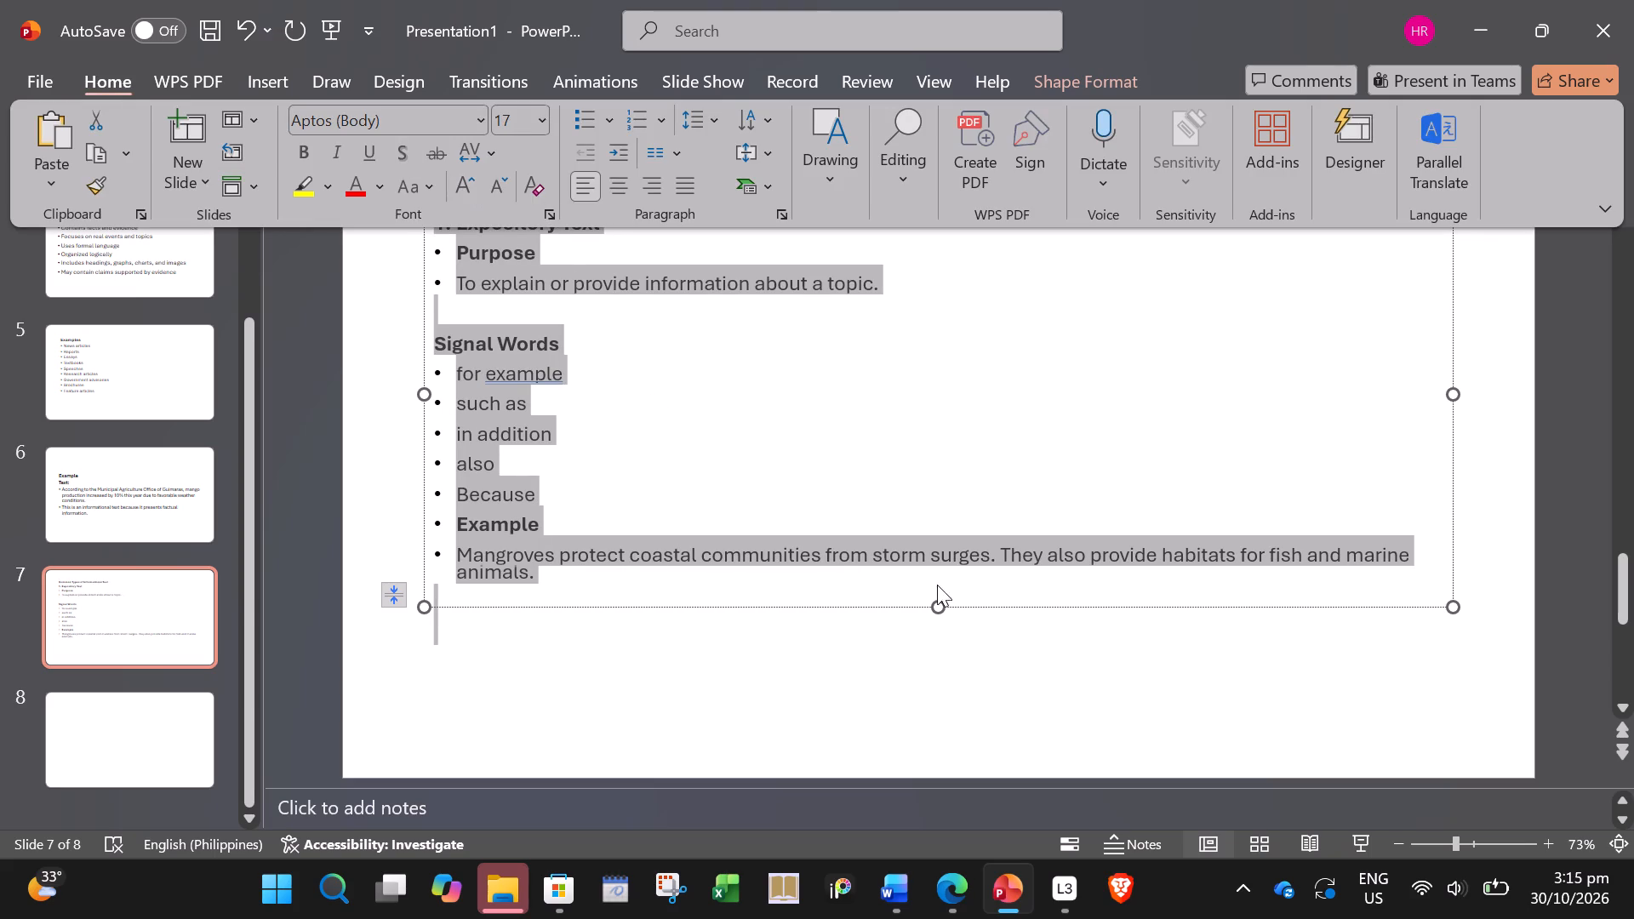
Extend the lower edge of slide 7's content placeholder down to near the bottom of the slide.
left_click(941, 606)
left_click_drag(941, 606, 954, 736)
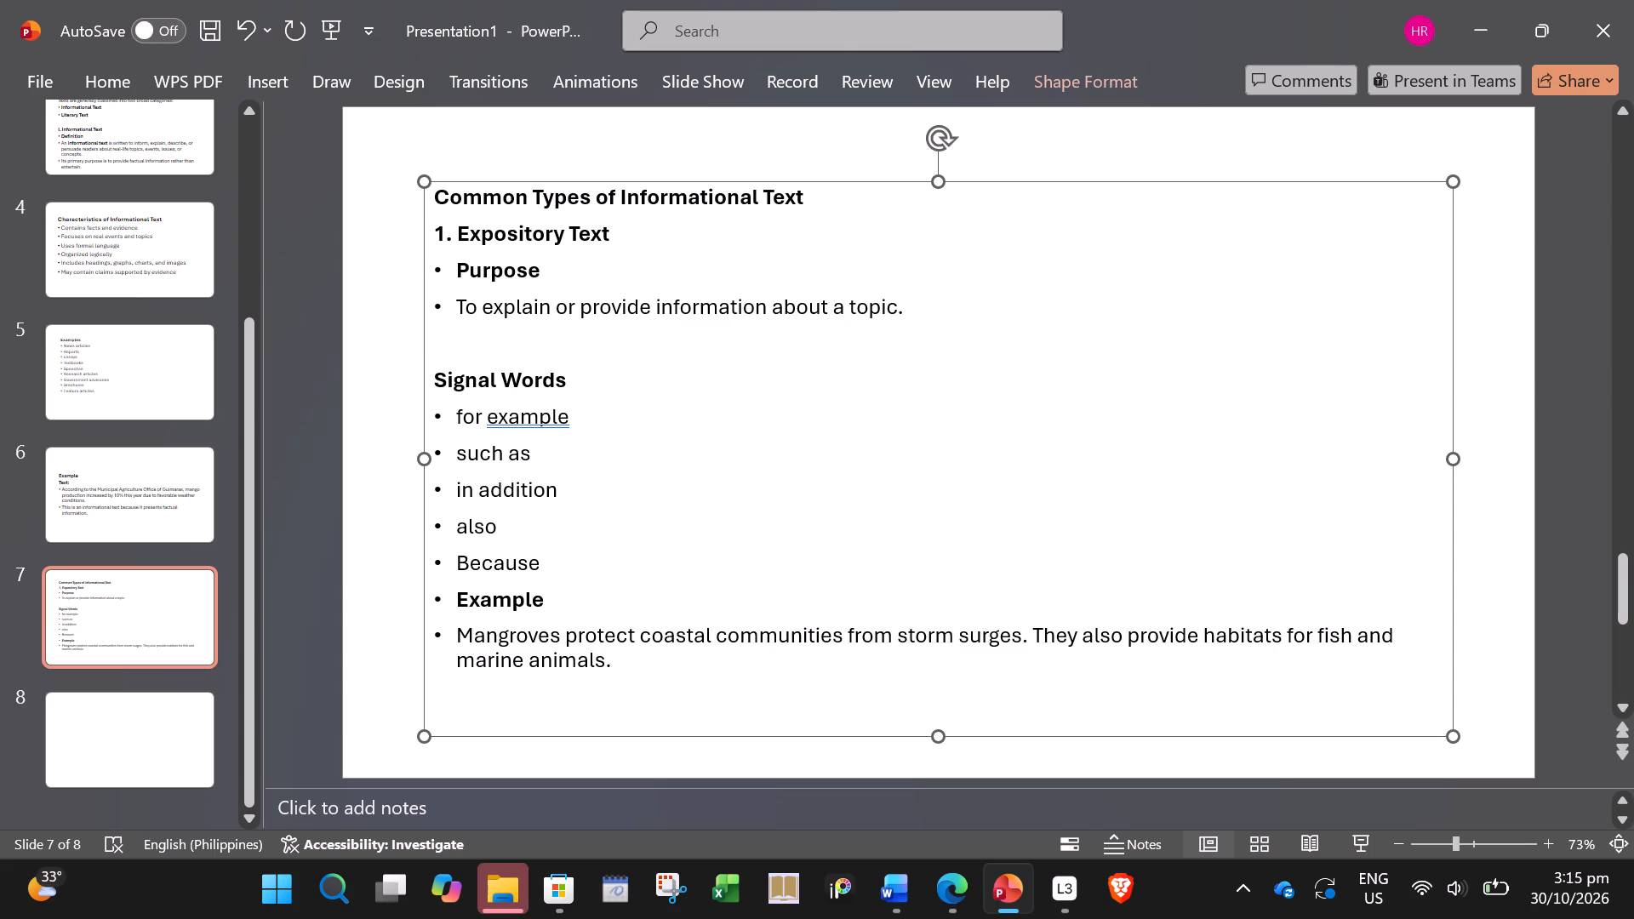
Enlarge all the text in slide 7's content placeholder to font size 22.
left_click_drag(700, 681, 437, 167)
left_click(111, 73)
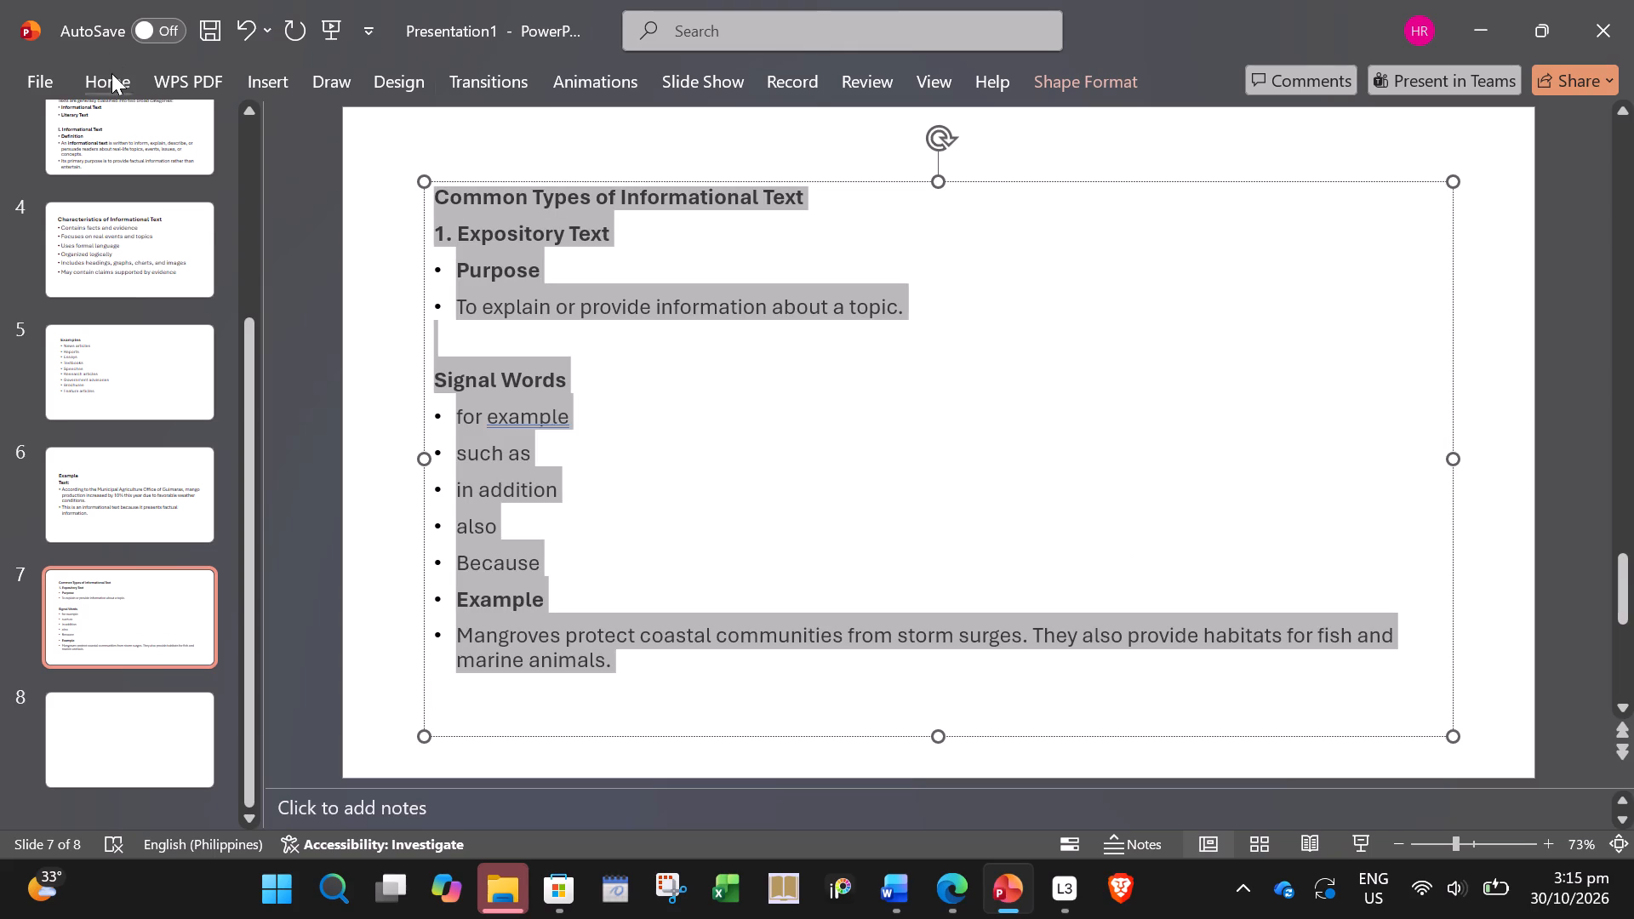
left_click(475, 188)
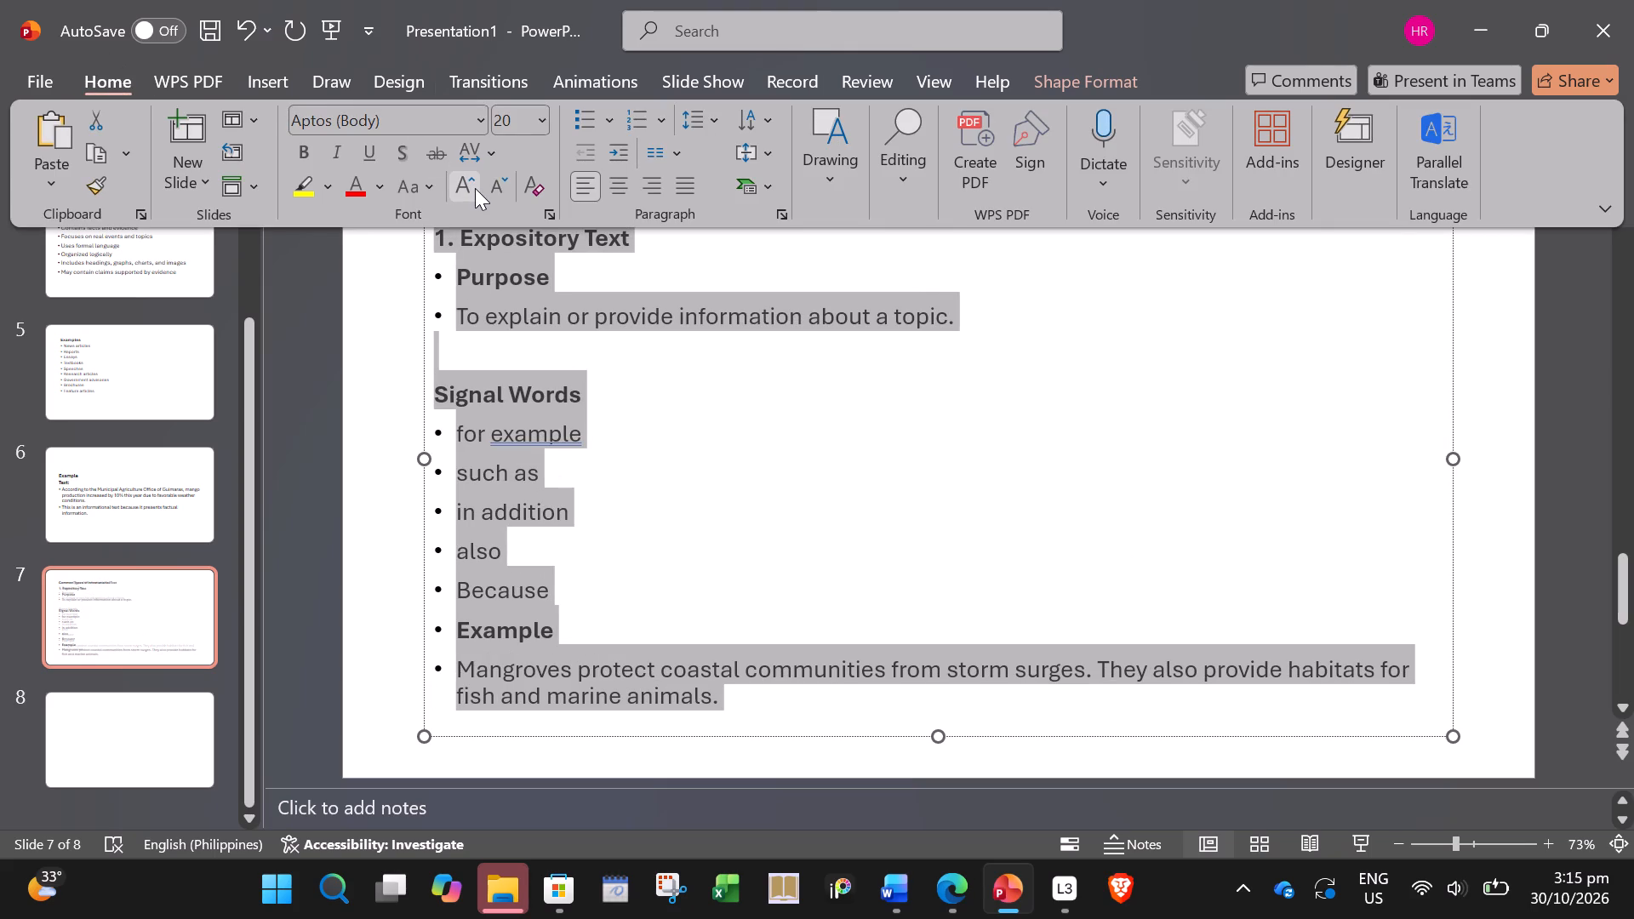
left_click(475, 188)
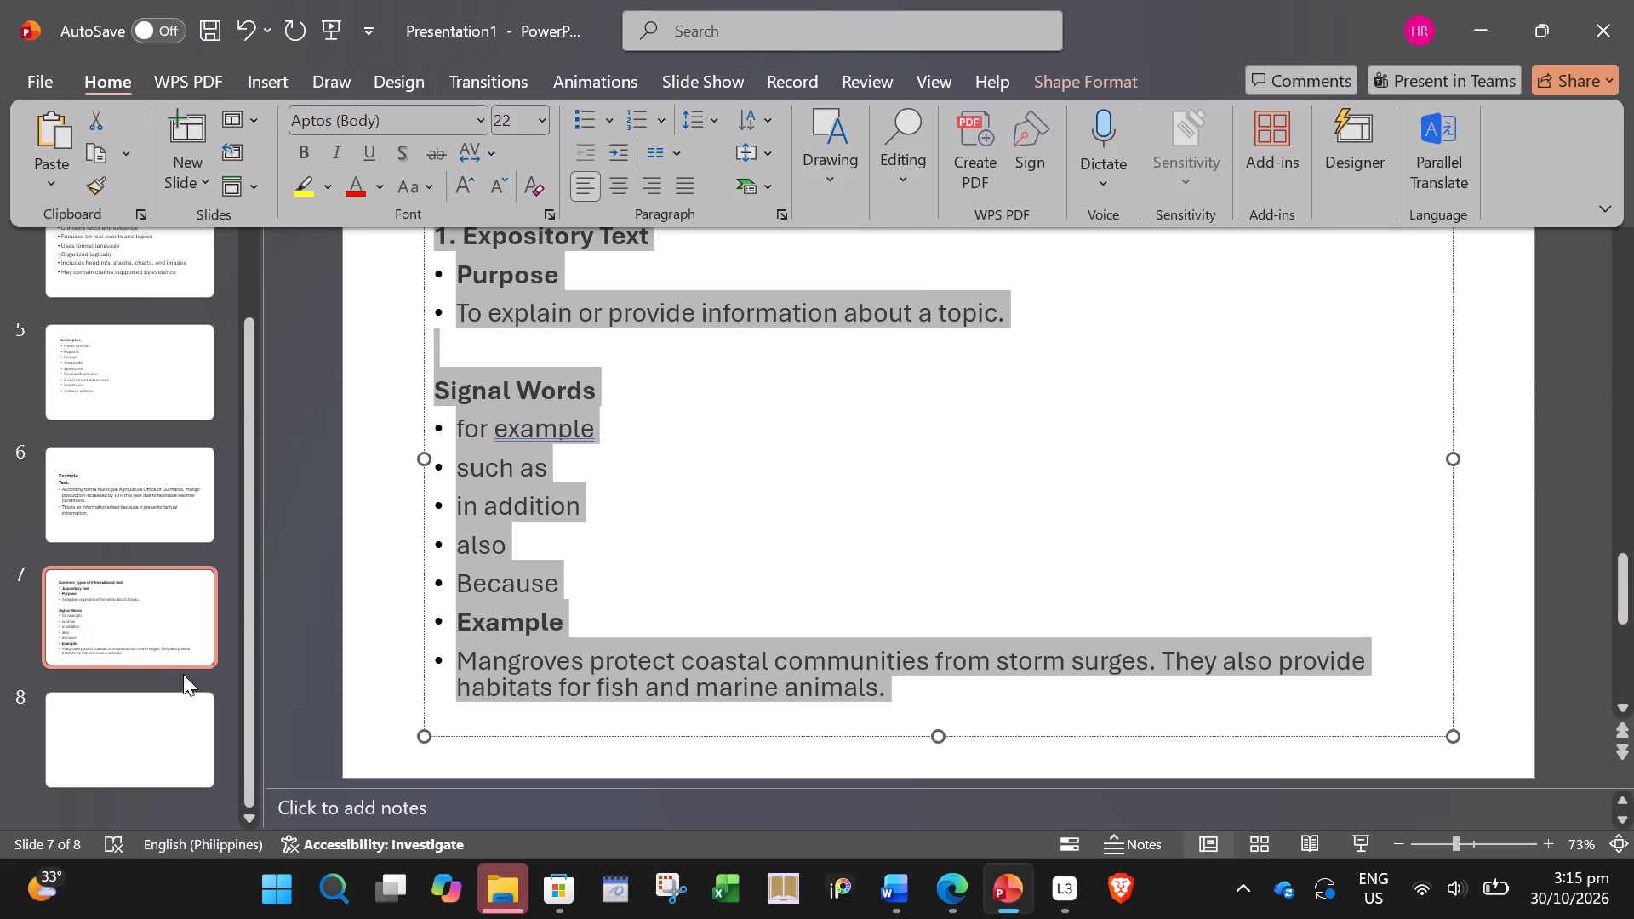
left_click(170, 722)
left_click(186, 722)
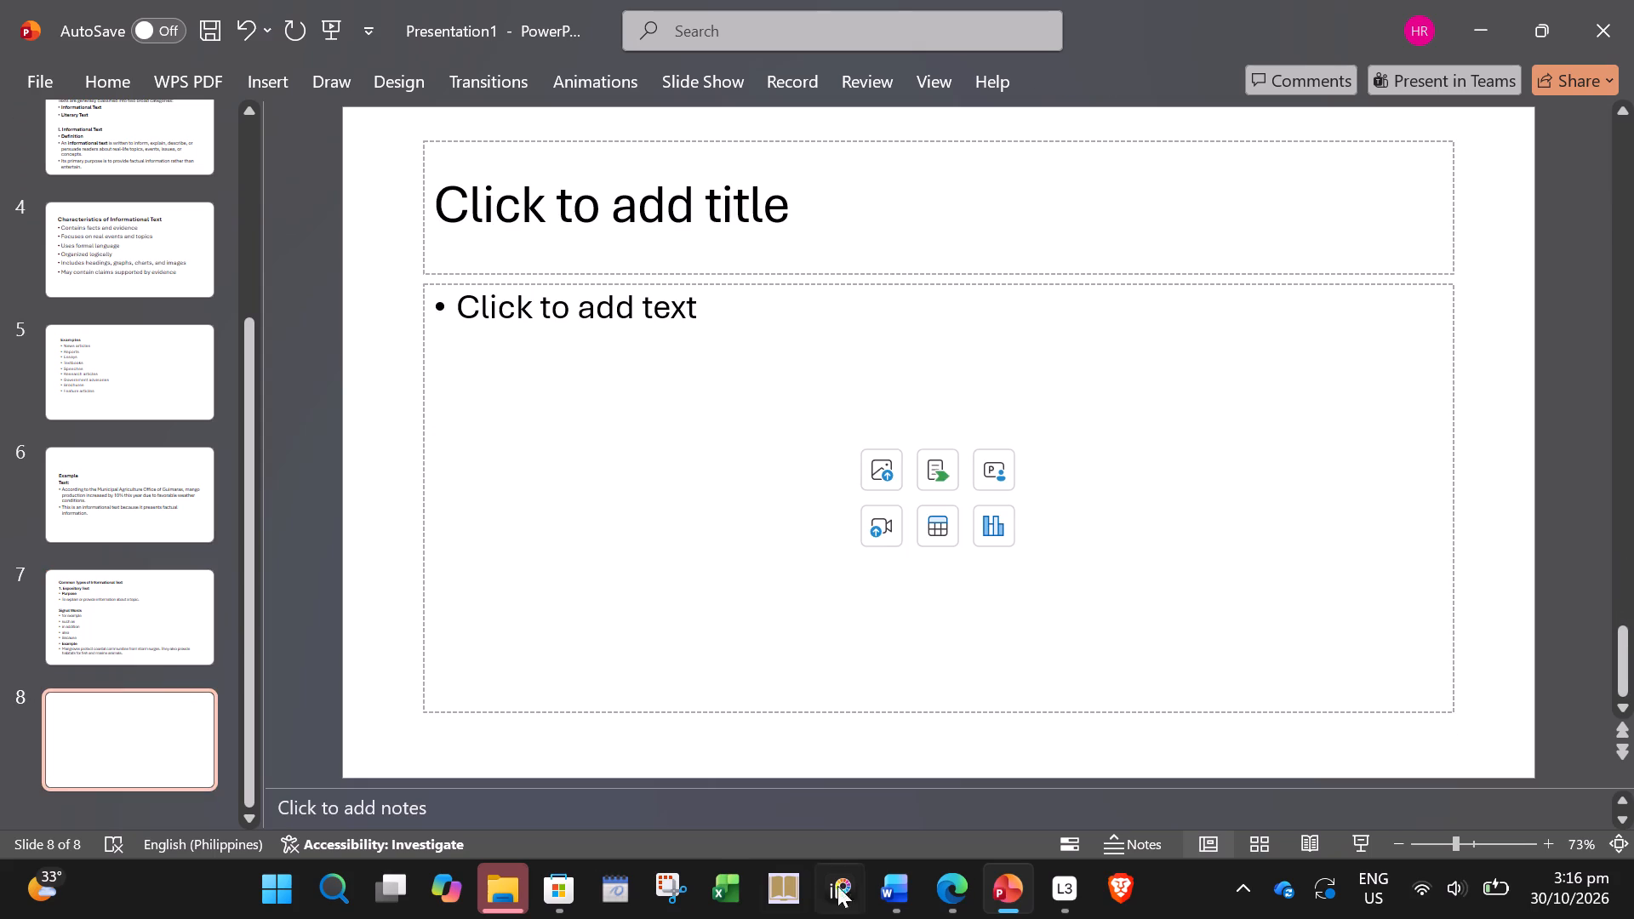
left_click(884, 885)
left_click(1134, 751)
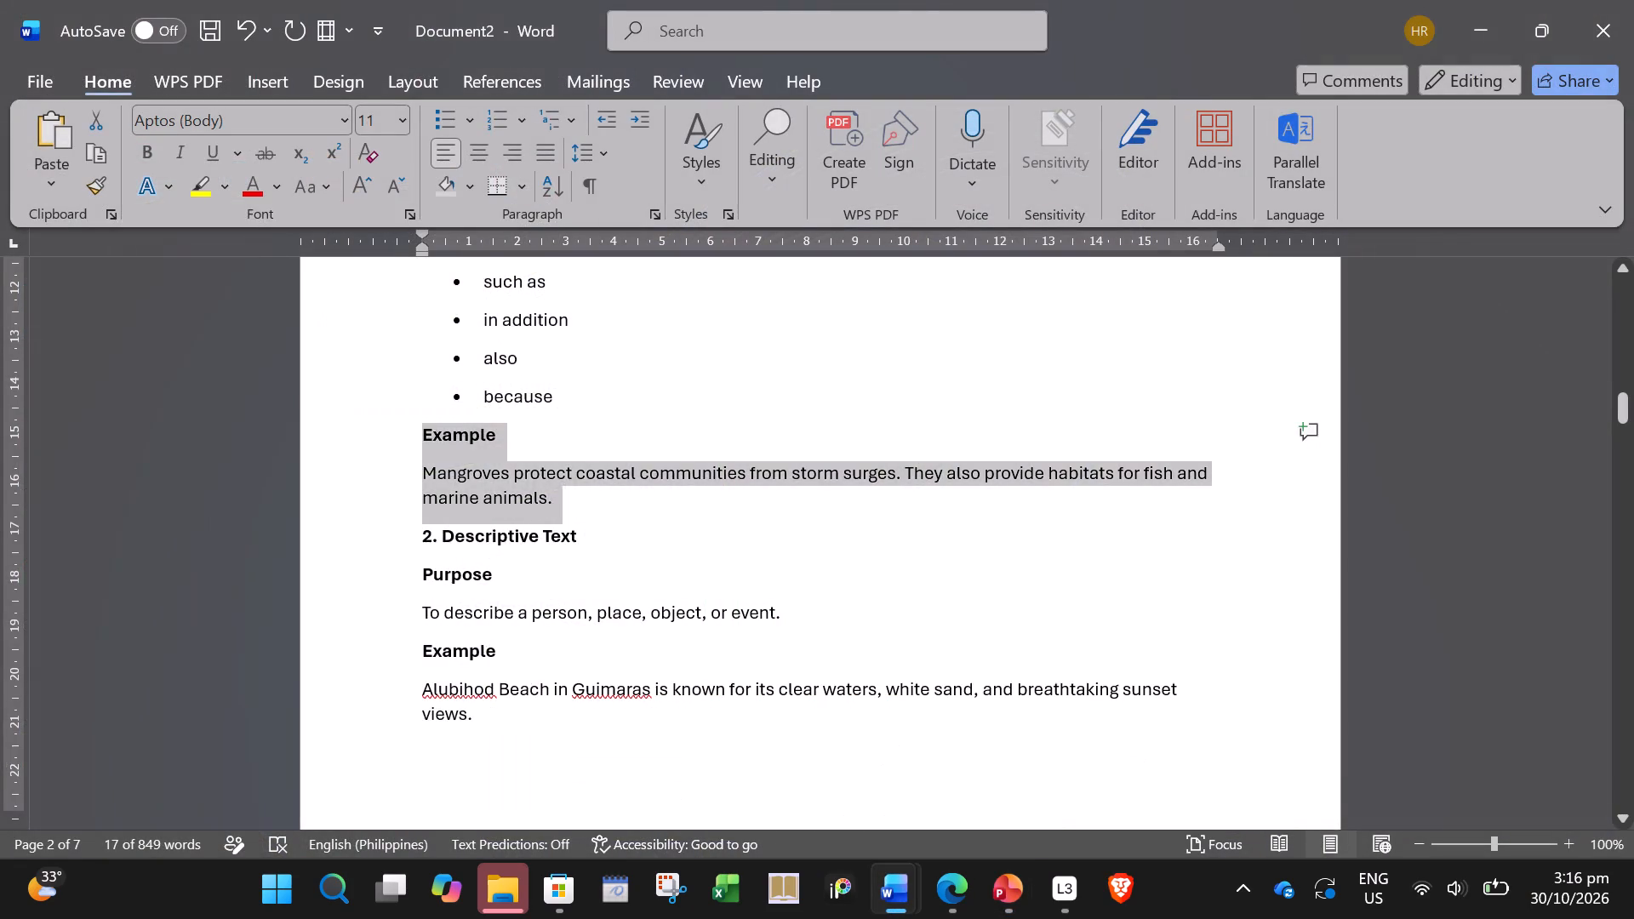
scroll(968, 636, "down", 1)
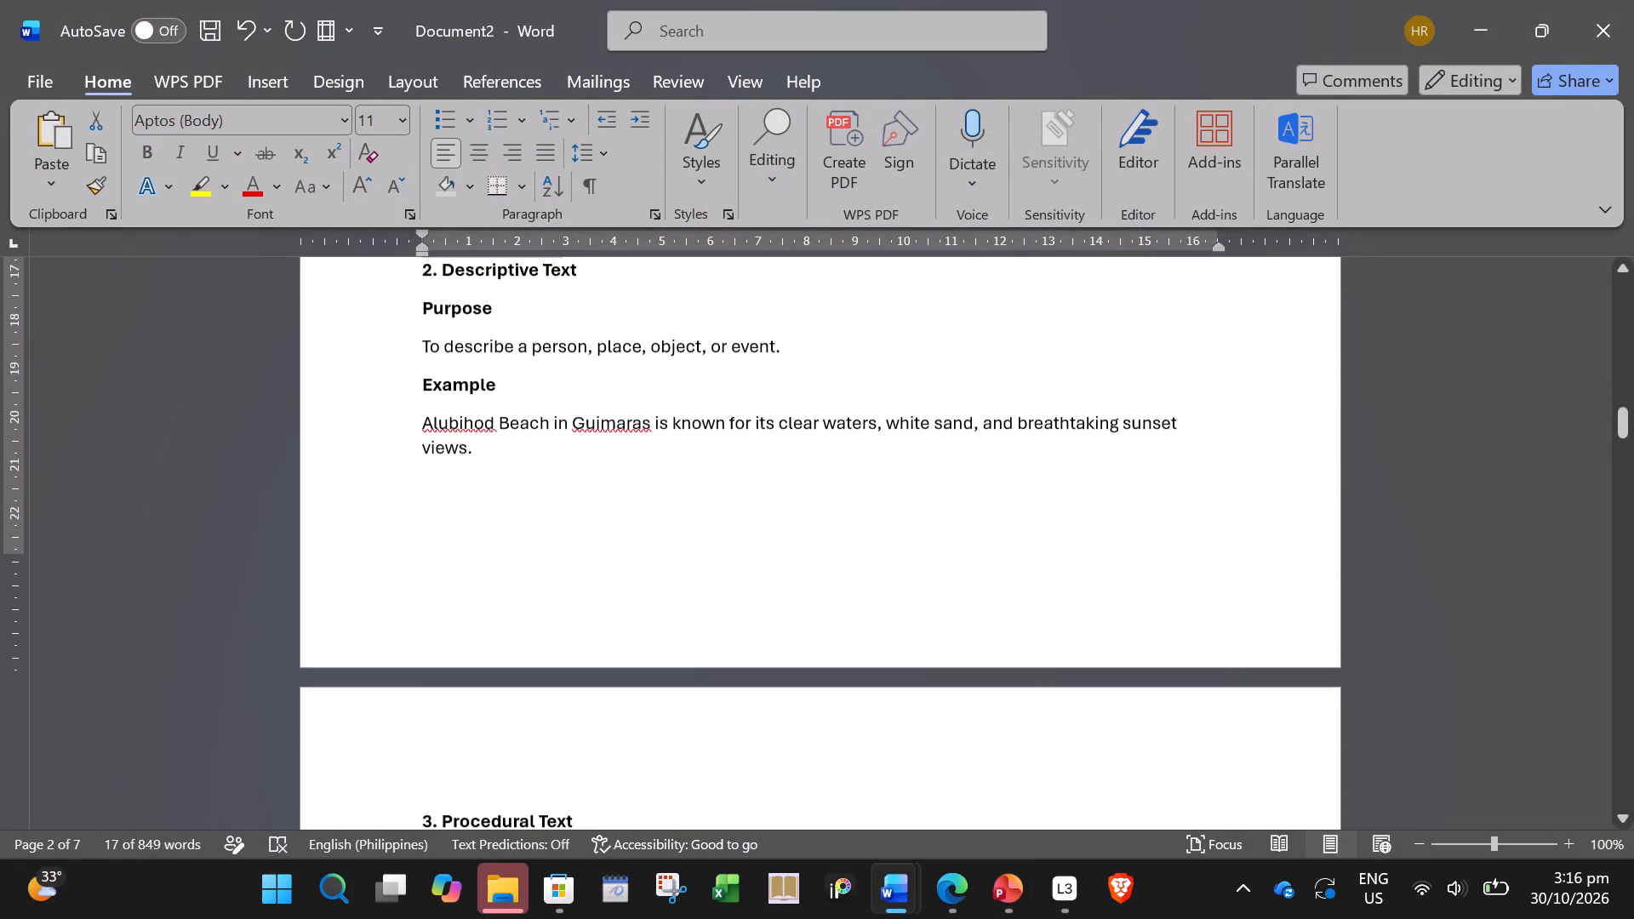
left_click_drag(419, 286, 498, 472)
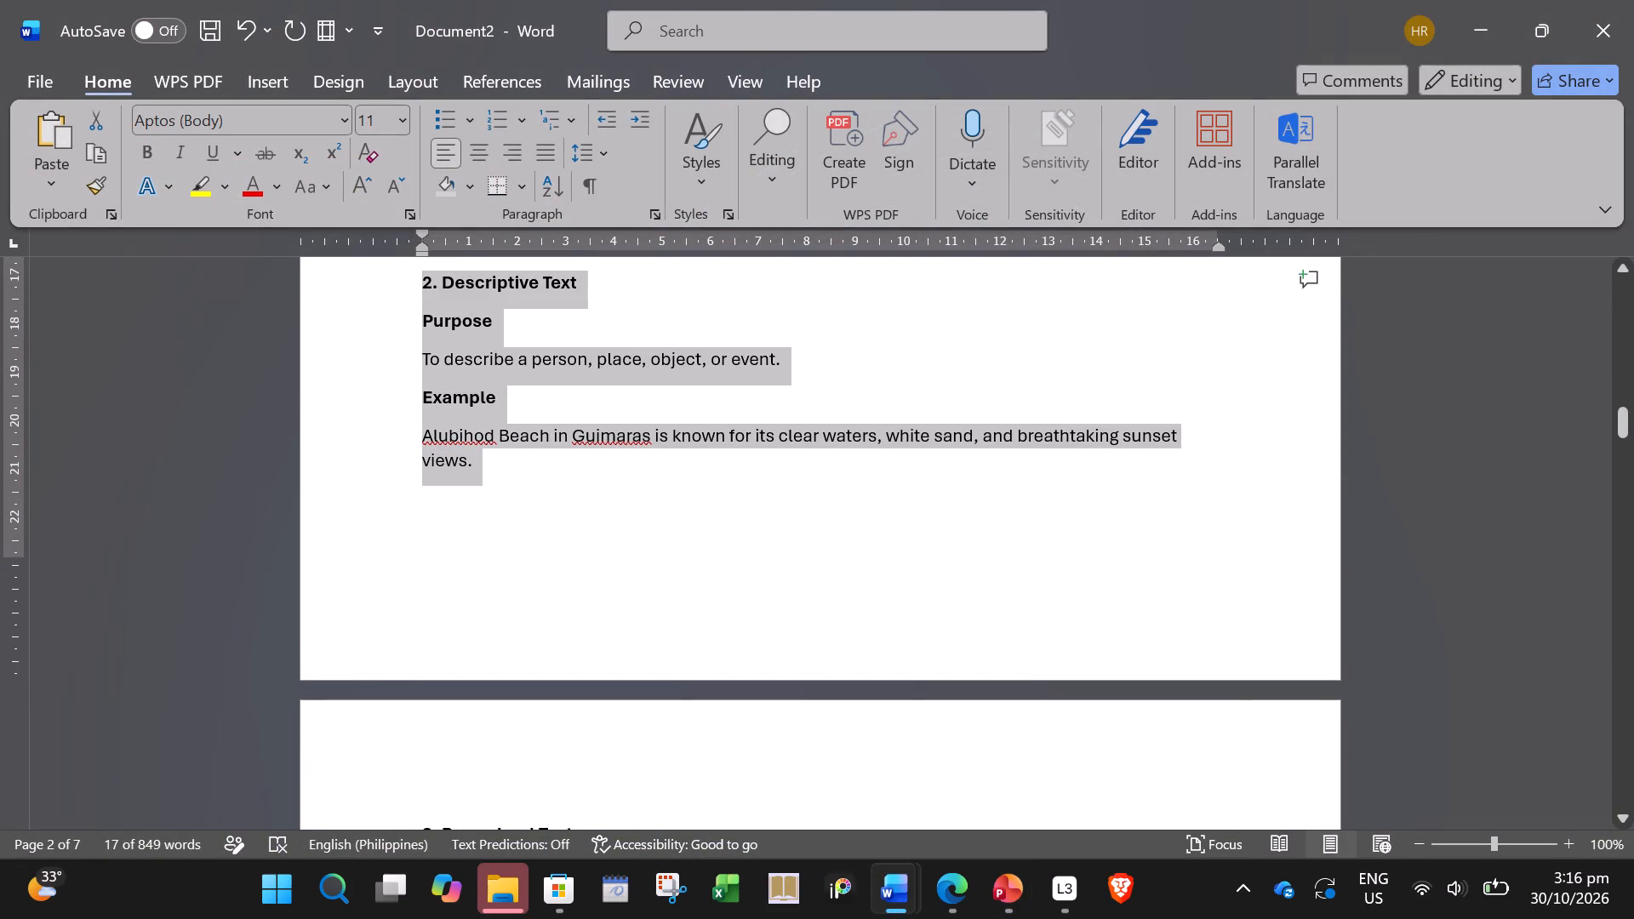
left_click_drag(498, 472, 499, 479)
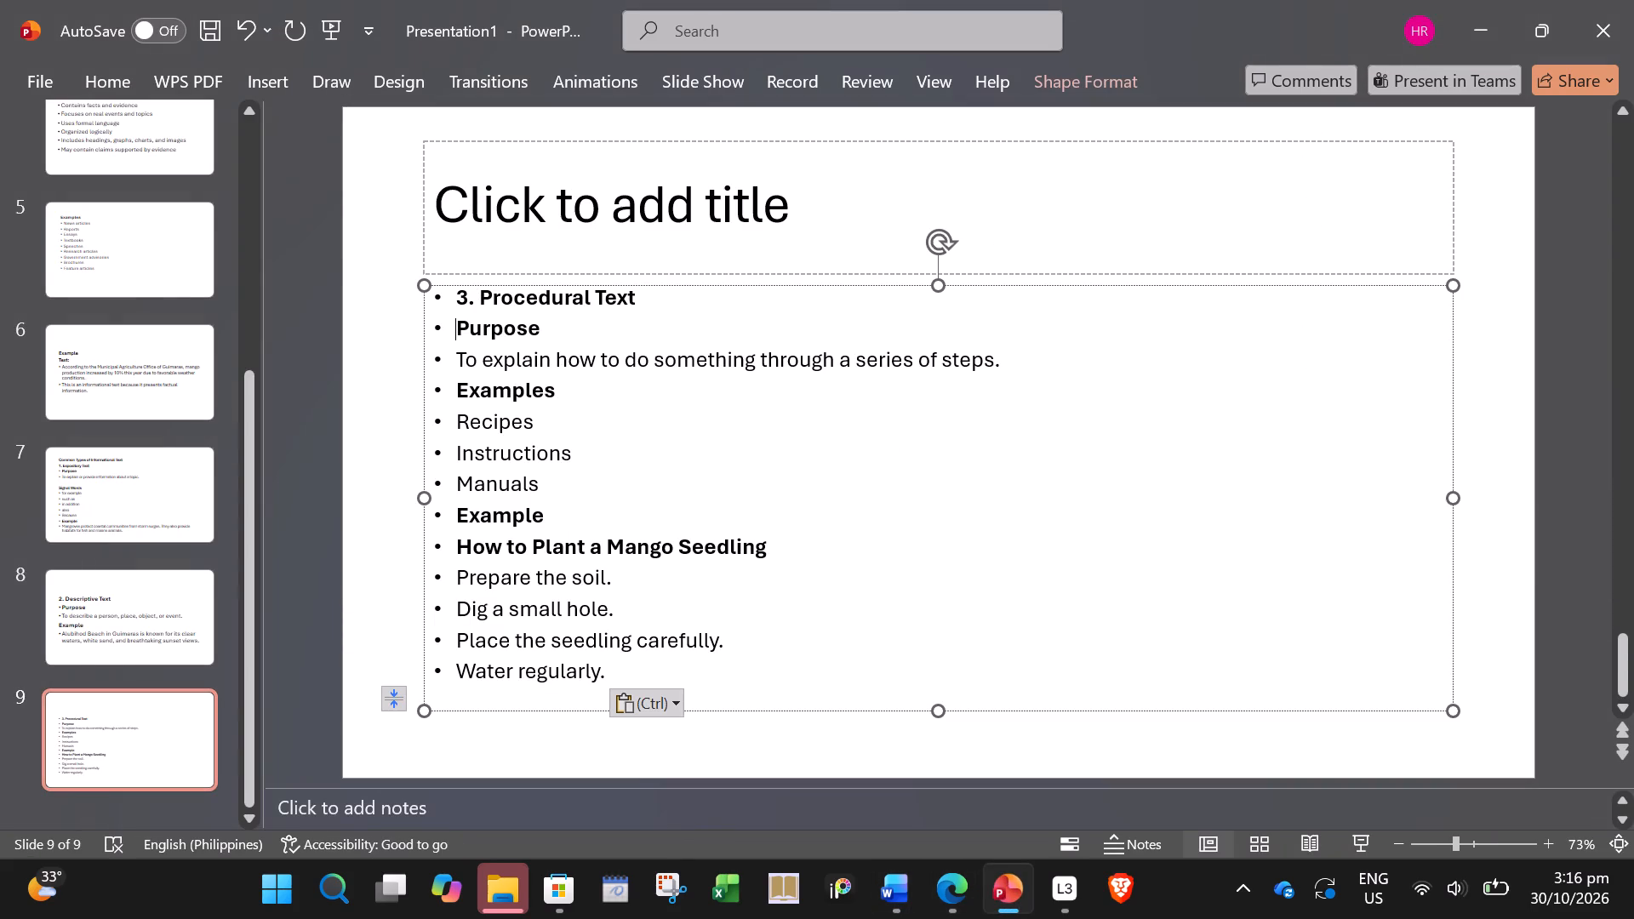
left_click(456, 300)
key("BackSpace")
left_click(459, 516)
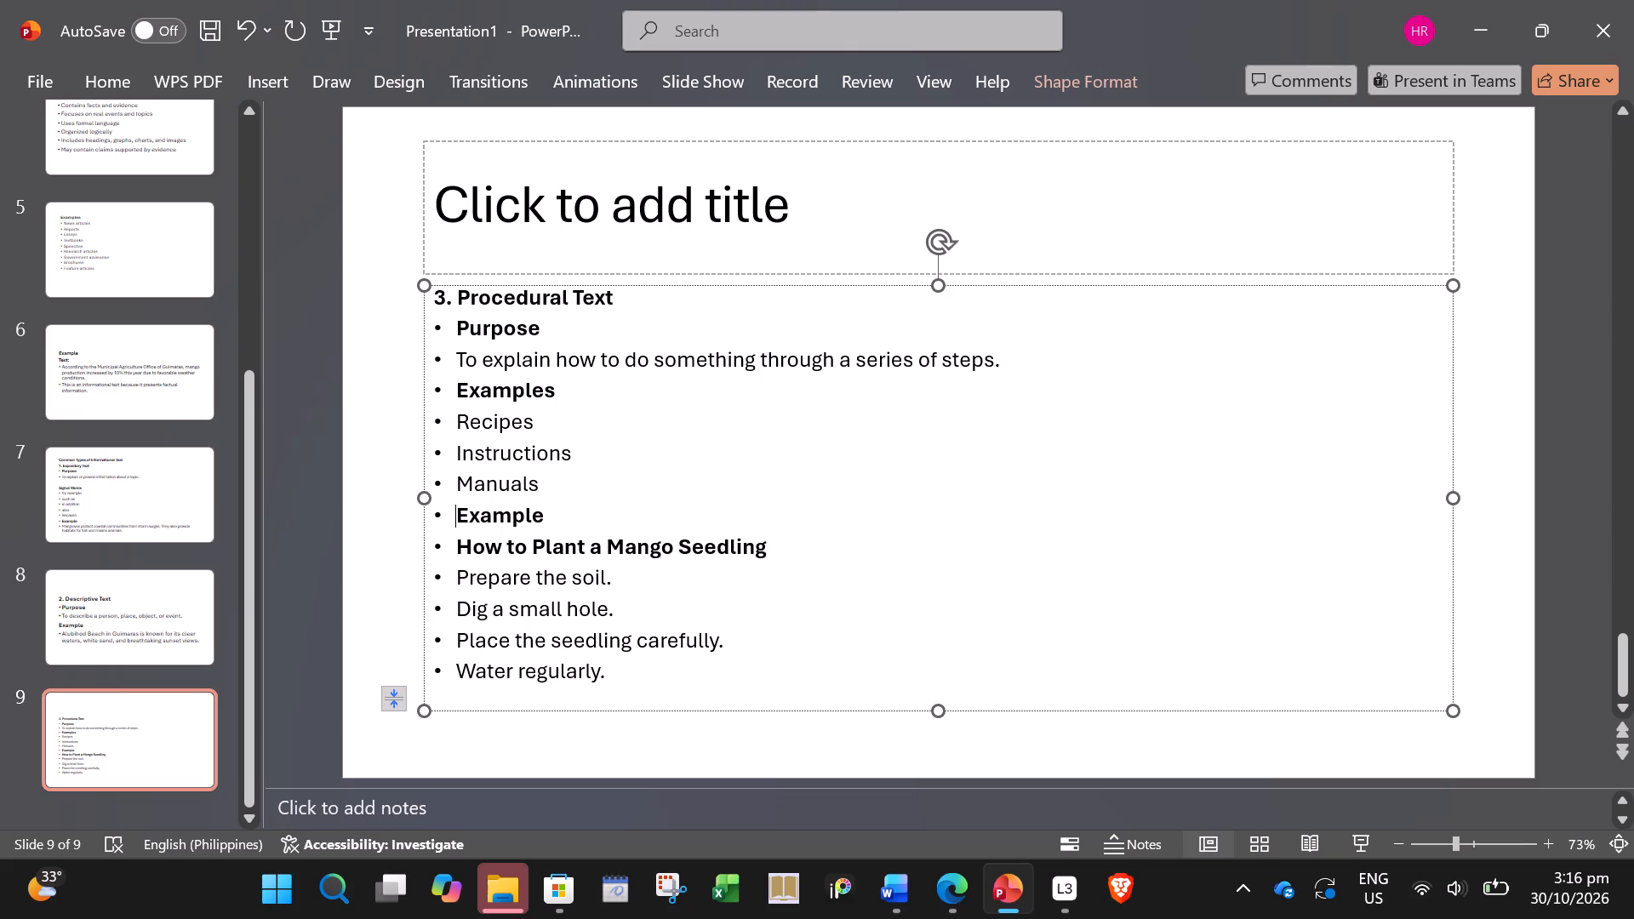
key("BackSpace")
left_click(450, 400)
key("BackSpace")
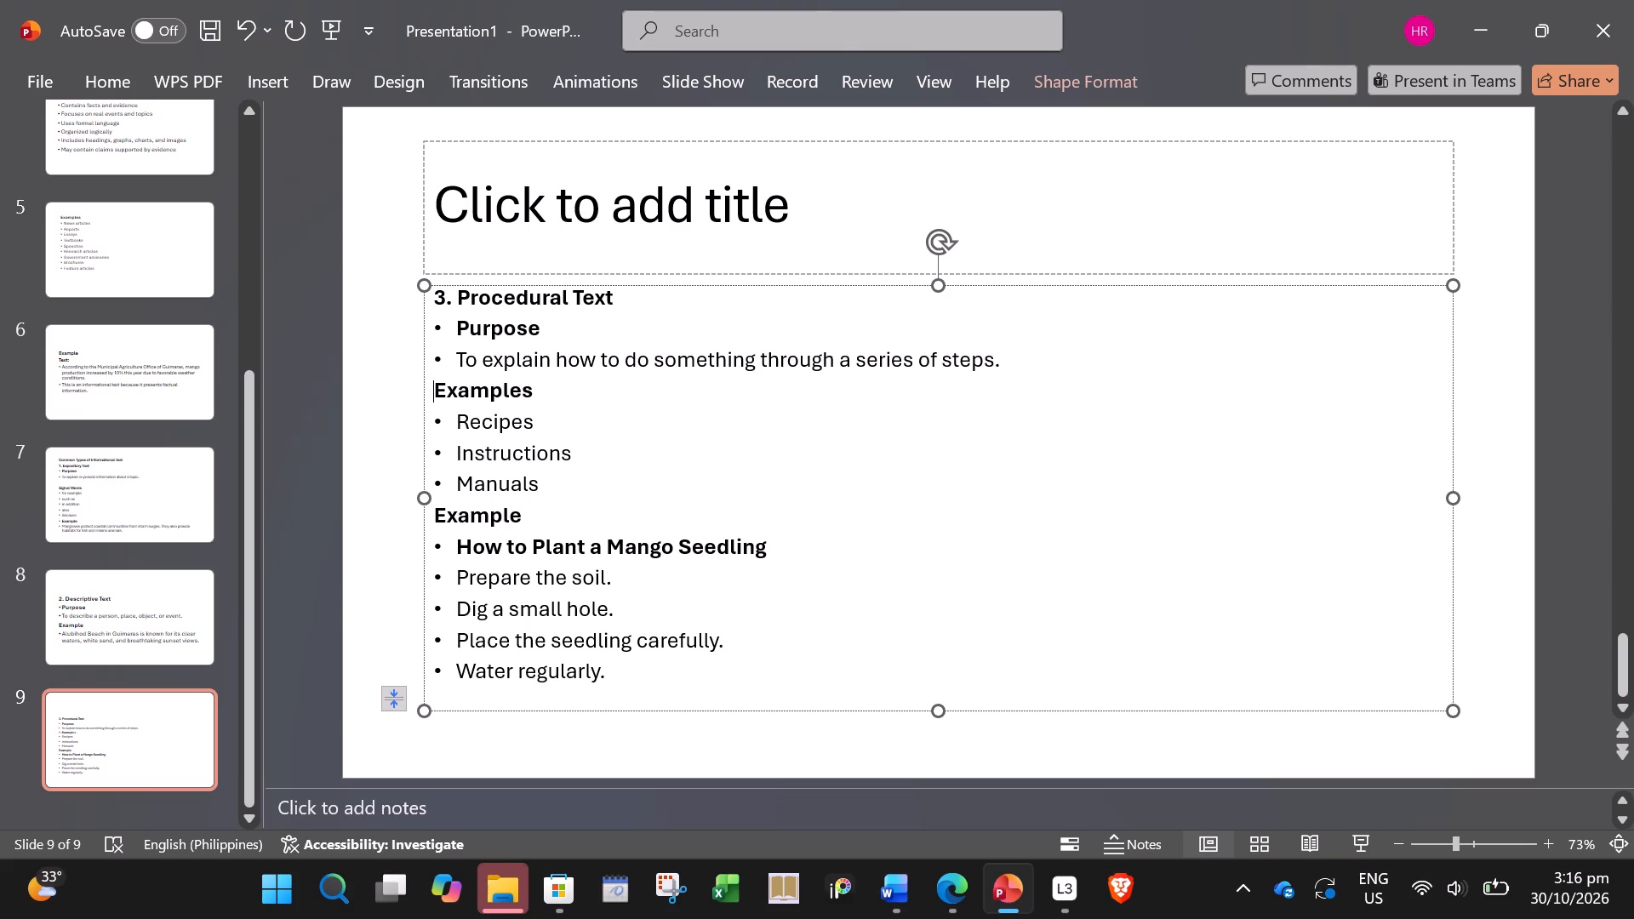
left_click(454, 534)
key("BackSpace")
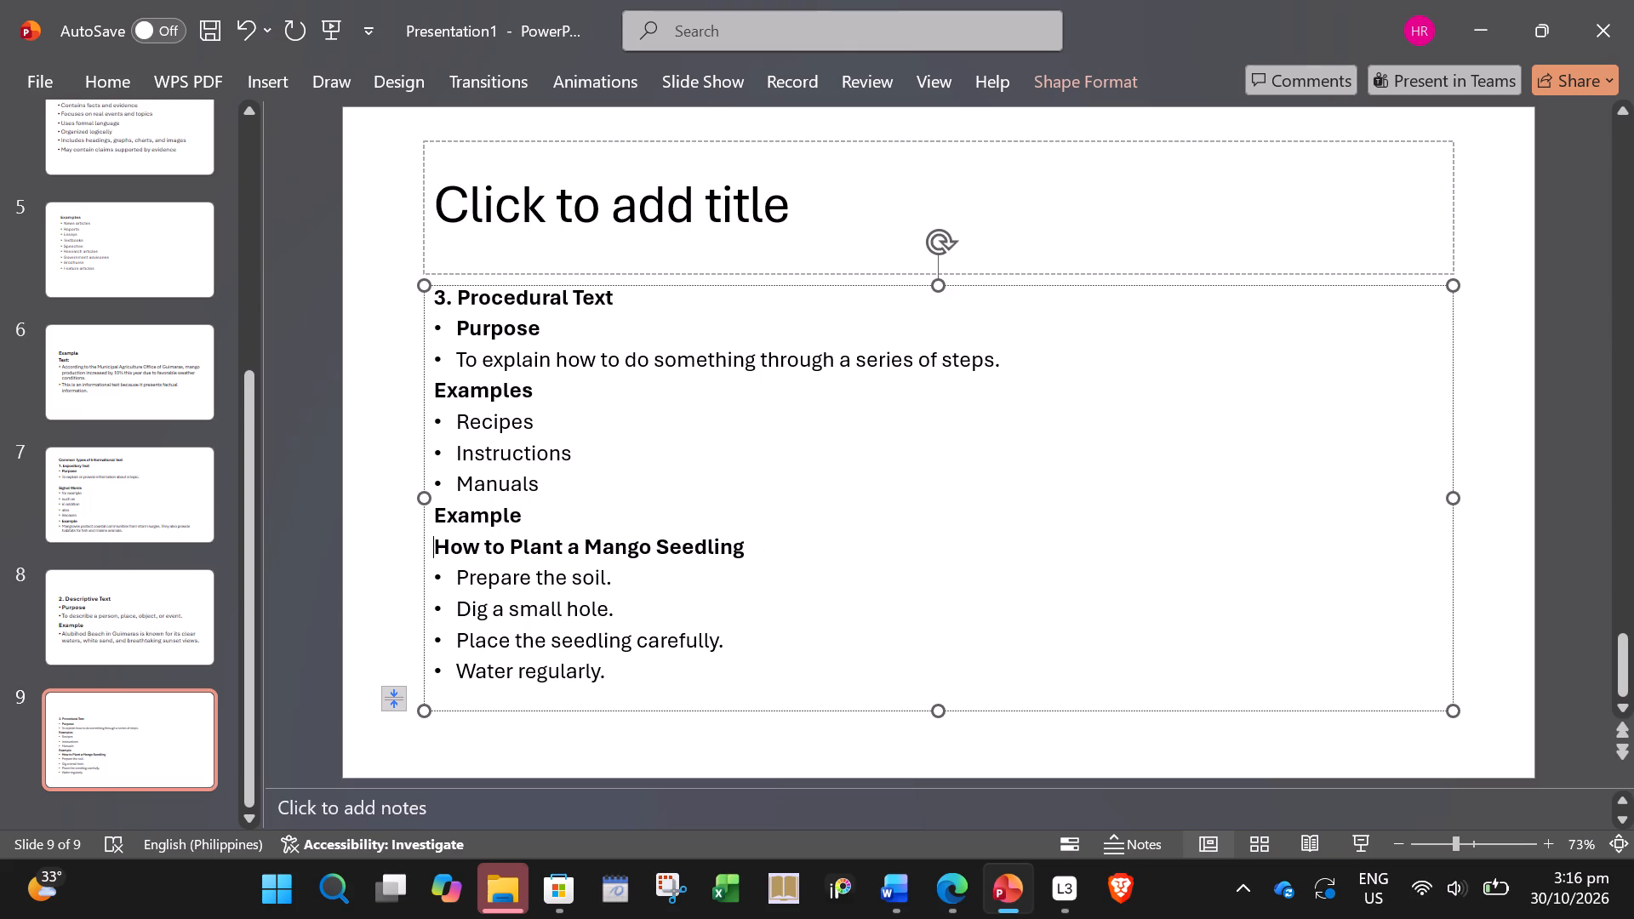
left_click(460, 334)
key("BackSpace")
Delete the empty title placeholder from slide 9.
left_click(483, 146)
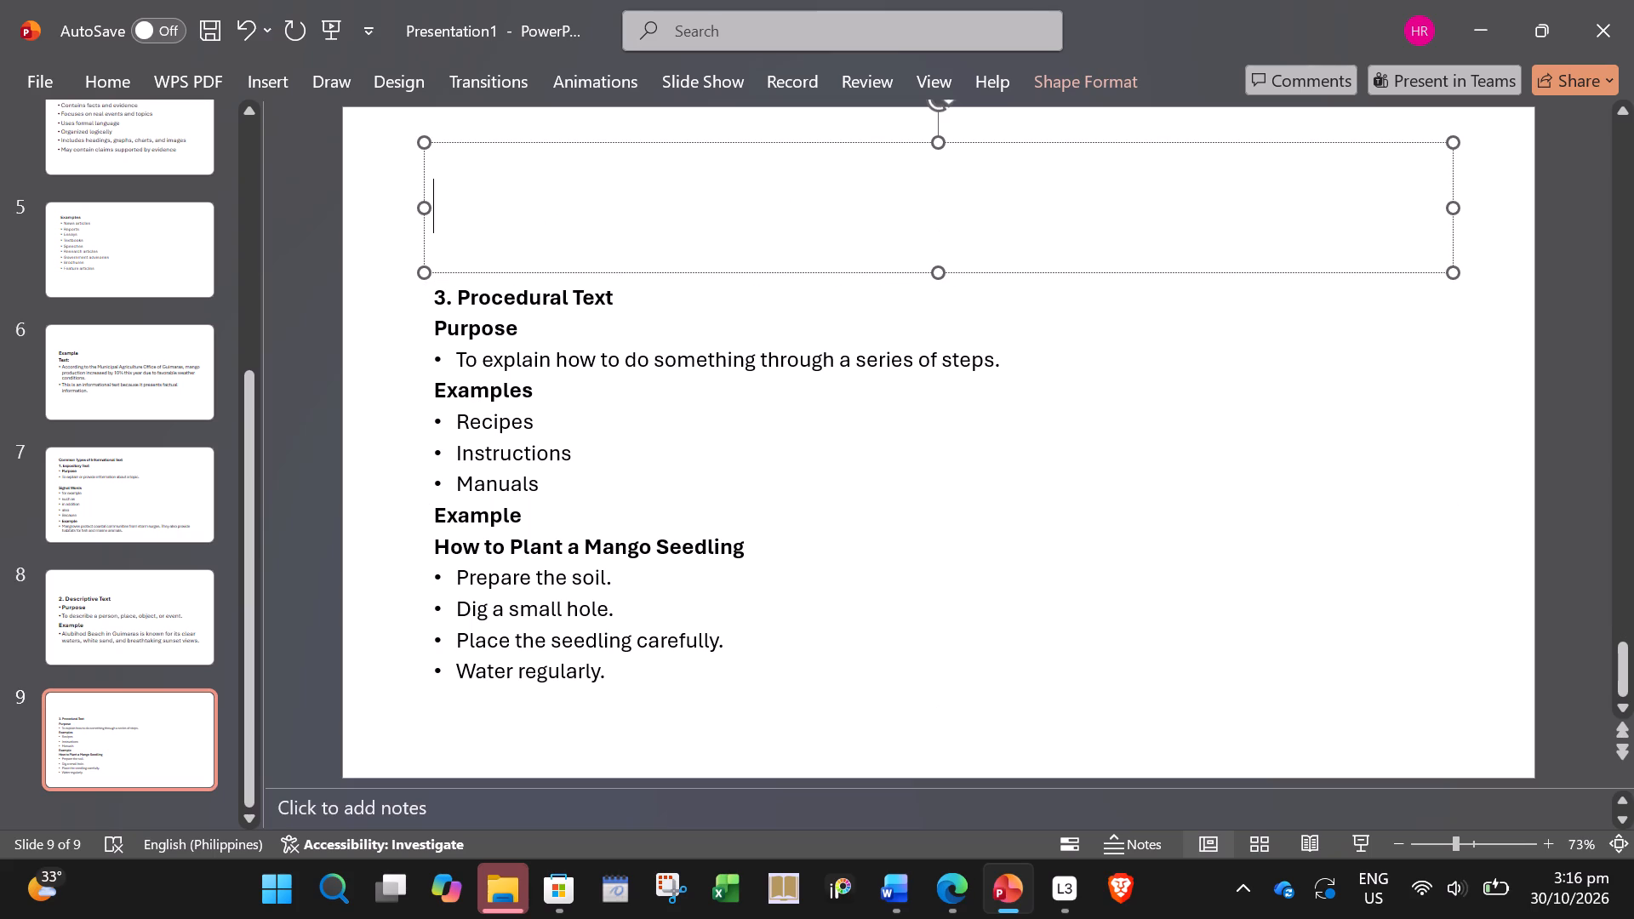
left_click(483, 142)
key("BackSpace")
Move slide 9's content placeholder up into the space above it, near the top of the slide.
left_click(563, 328)
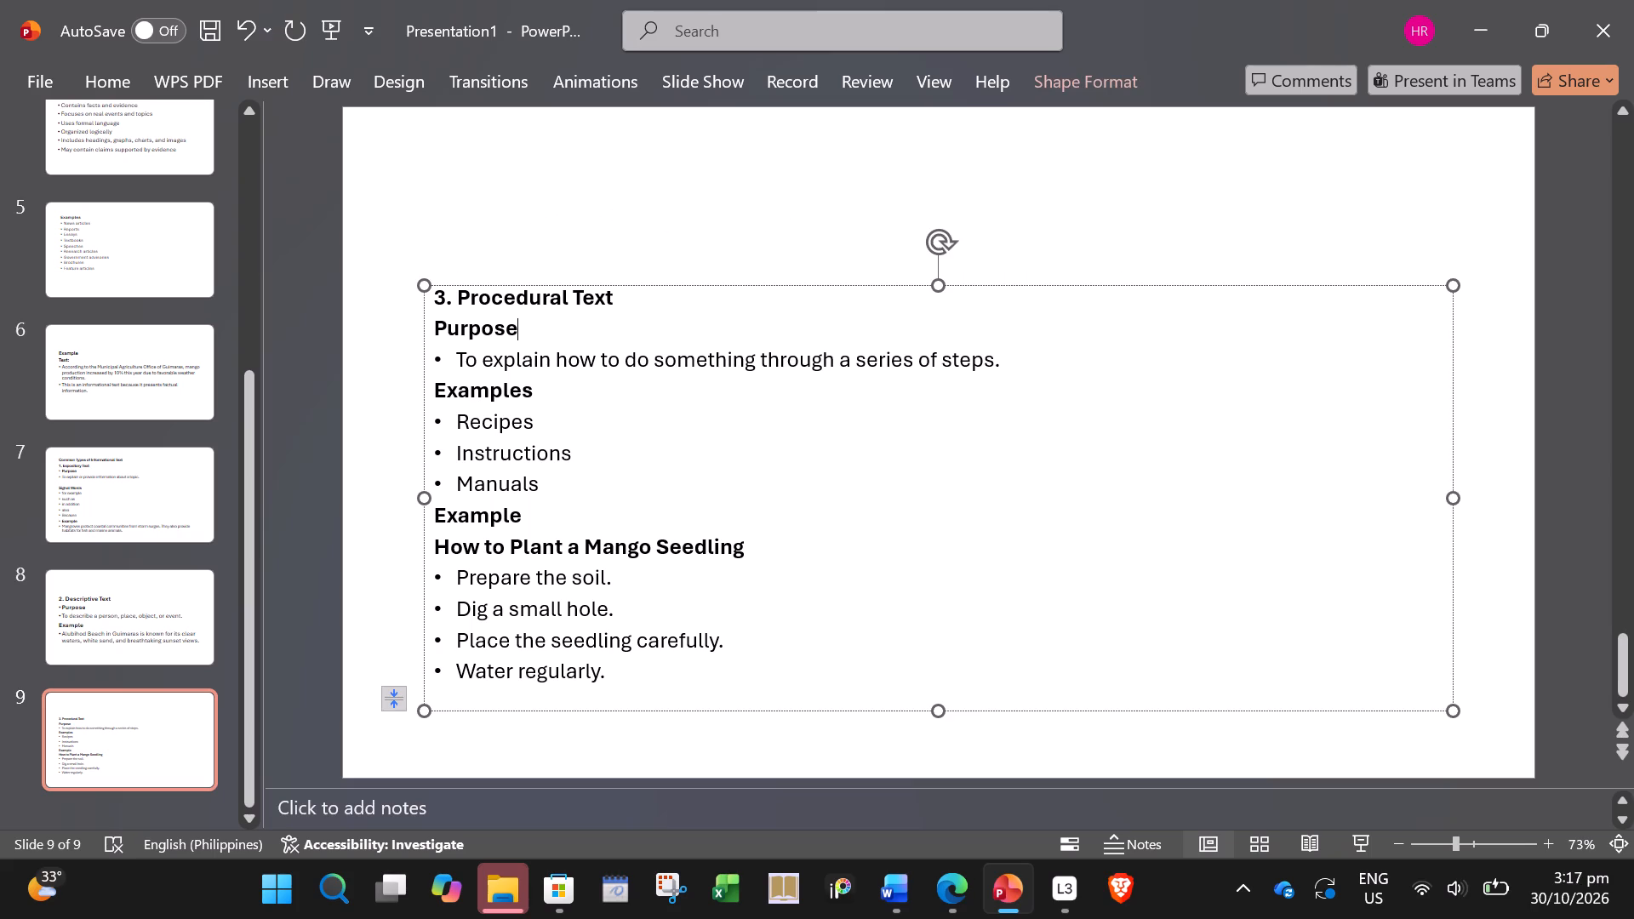
left_click_drag(555, 286, 533, 175)
Increase the font size of all the text in slide 9's content placeholder by two increments.
left_click_drag(607, 565, 408, 186)
left_click(120, 77)
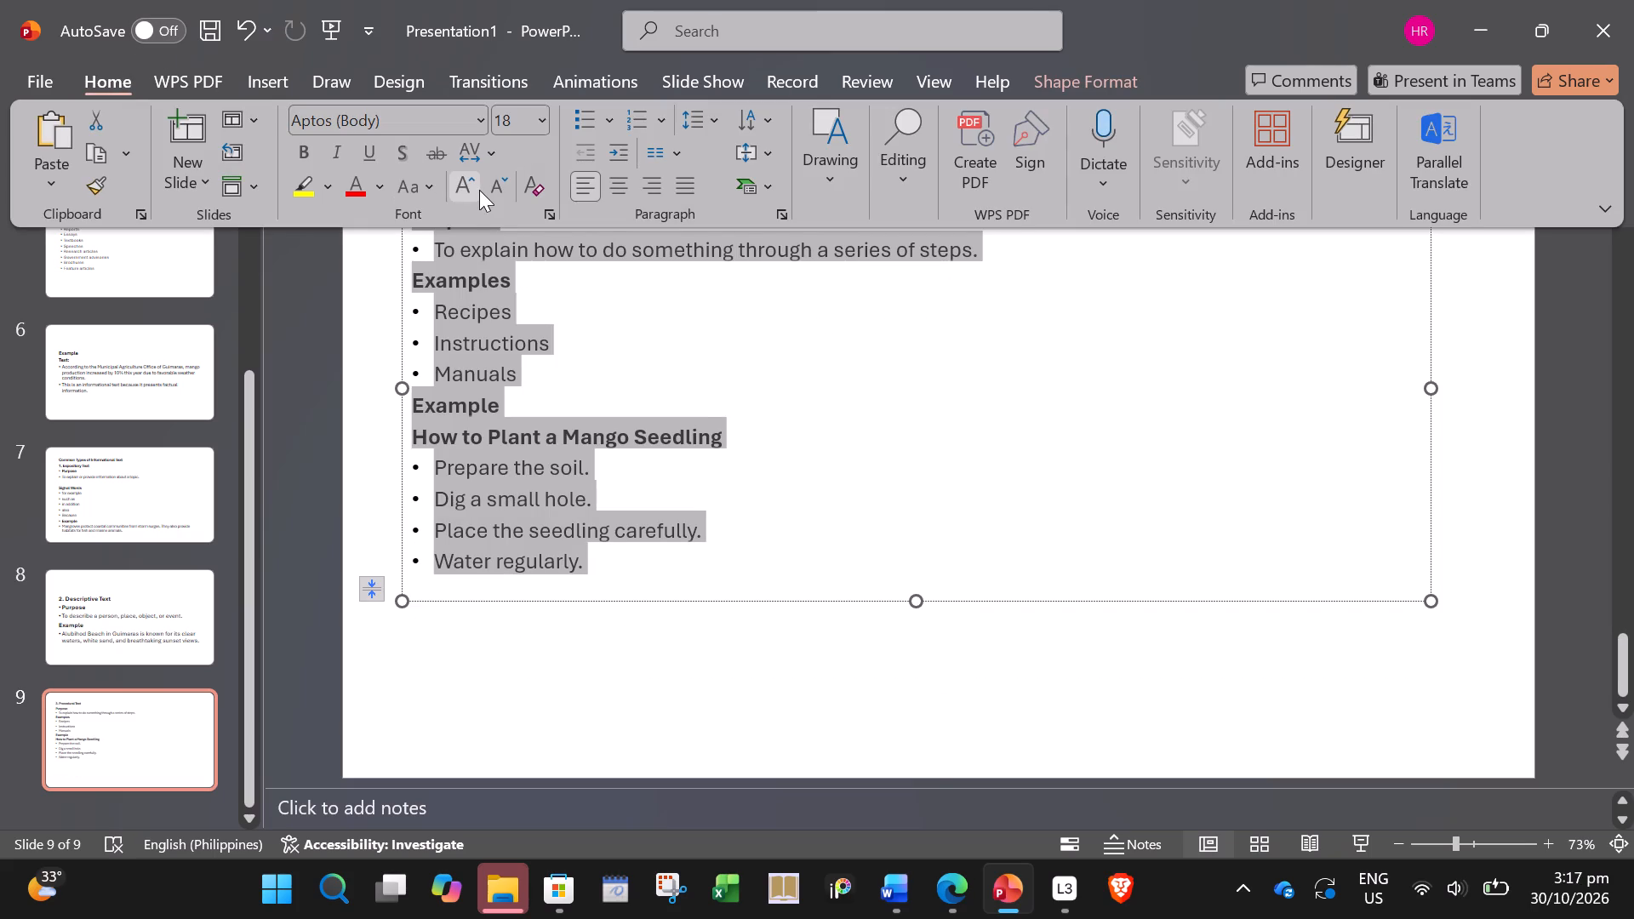
double_click(469, 188)
Extend the lower edge of slide 9's content placeholder down toward the bottom of the slide.
left_click(917, 597)
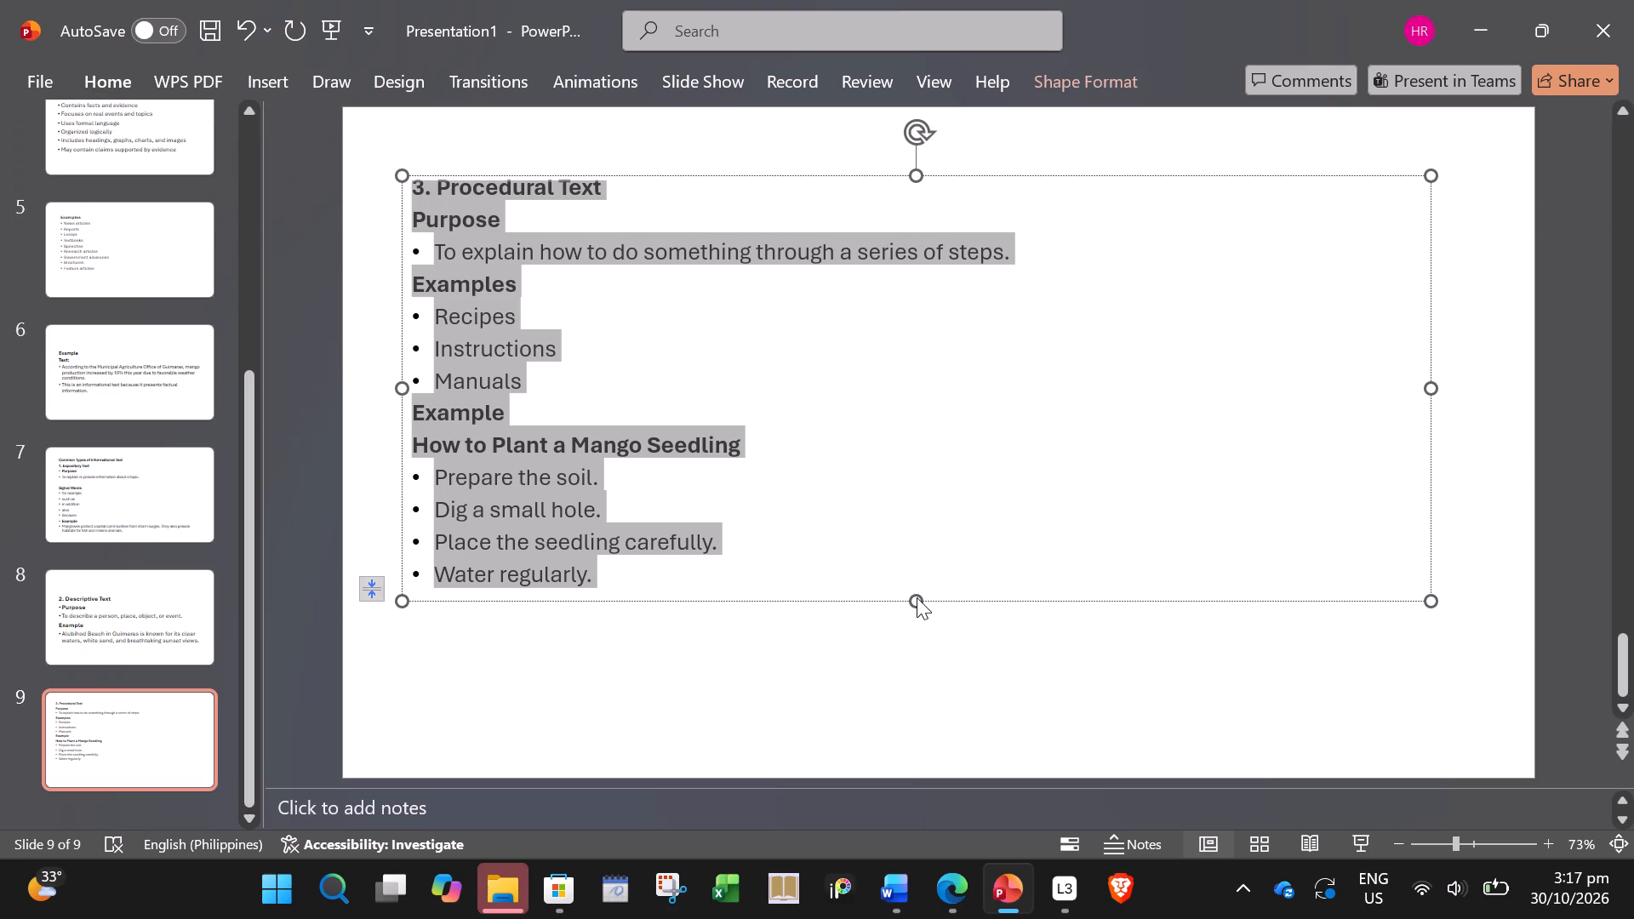
left_click_drag(917, 597, 944, 705)
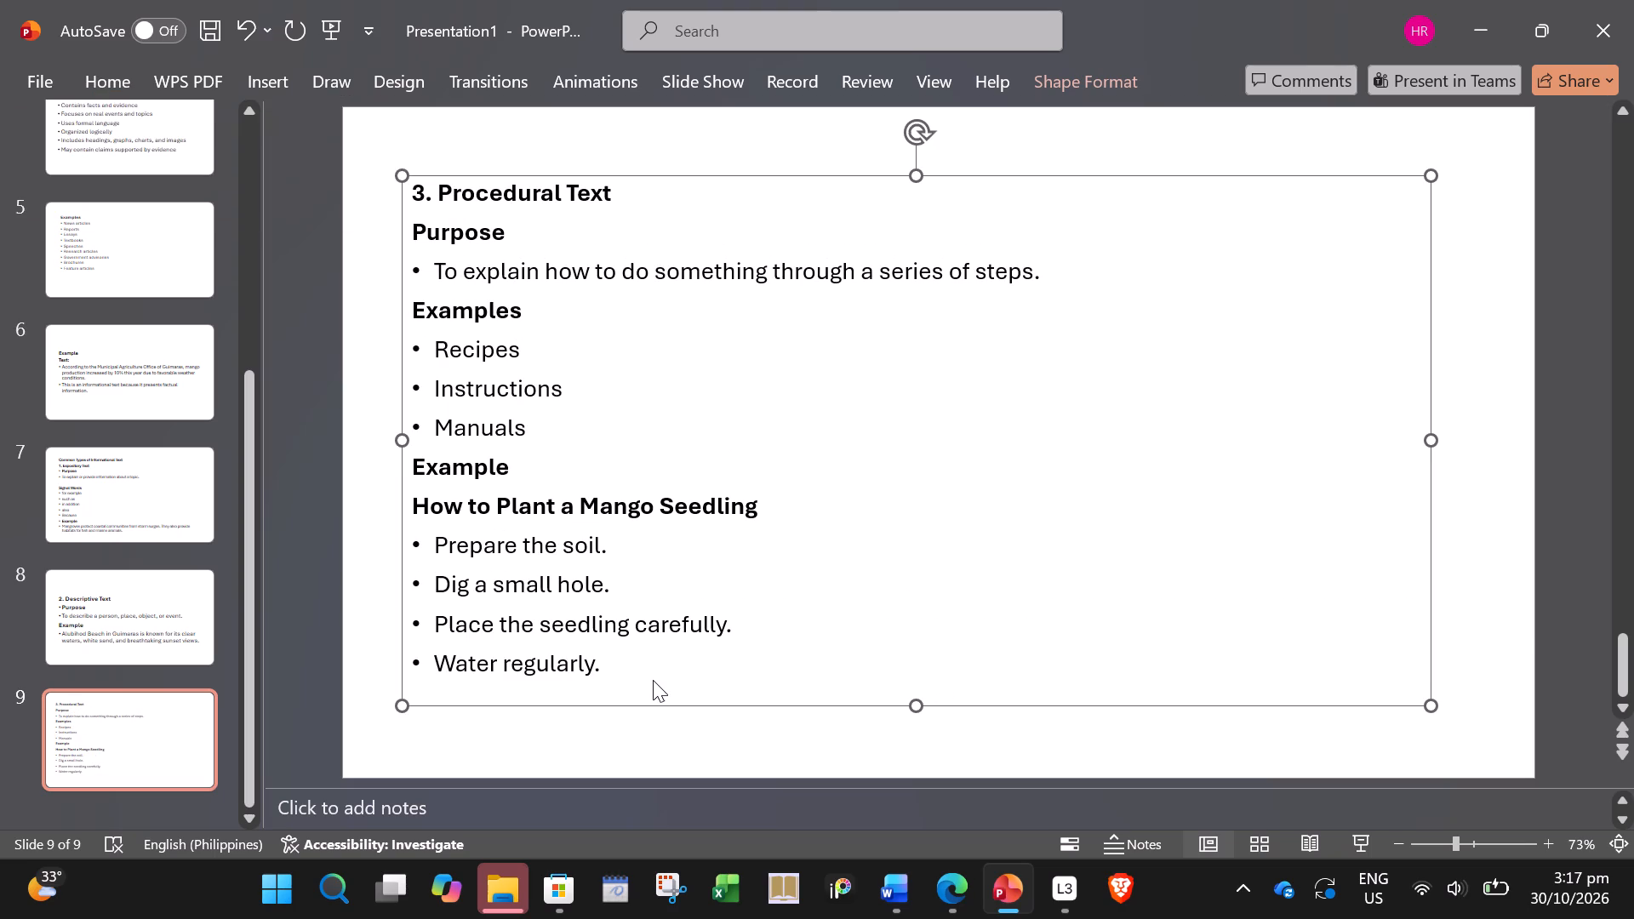
Enlarge all of slide 9's text, from "3. Procedural Text" to "Water regularly.", by two more font size increments.
left_click(653, 679)
left_click_drag(626, 666, 369, 210)
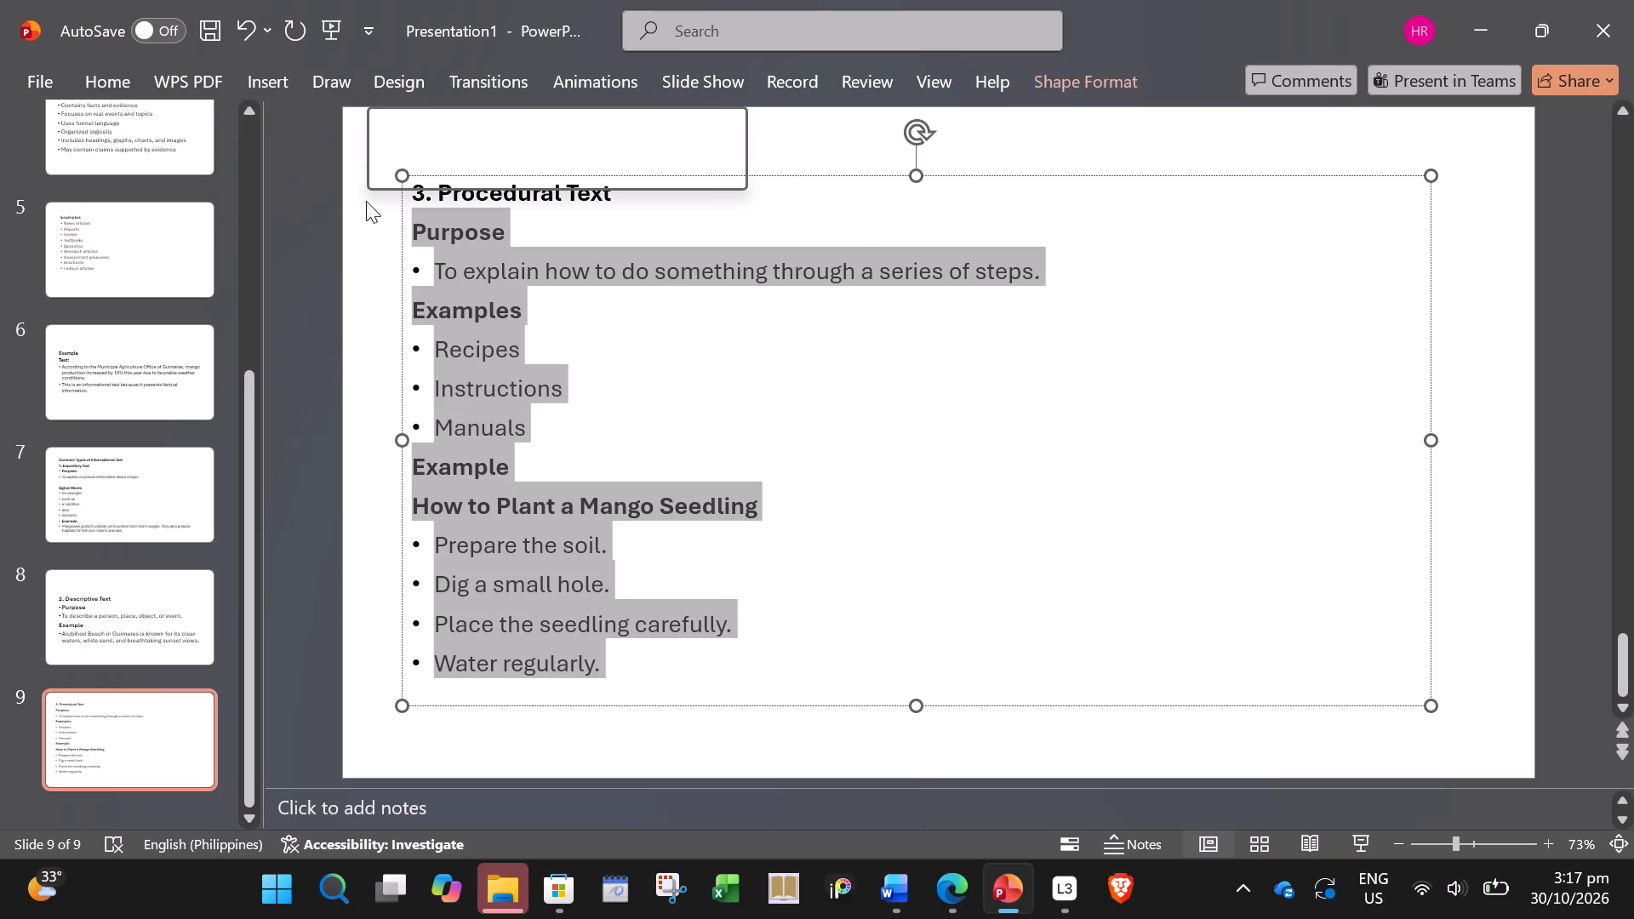
left_click(606, 390)
left_click_drag(610, 664, 448, 194)
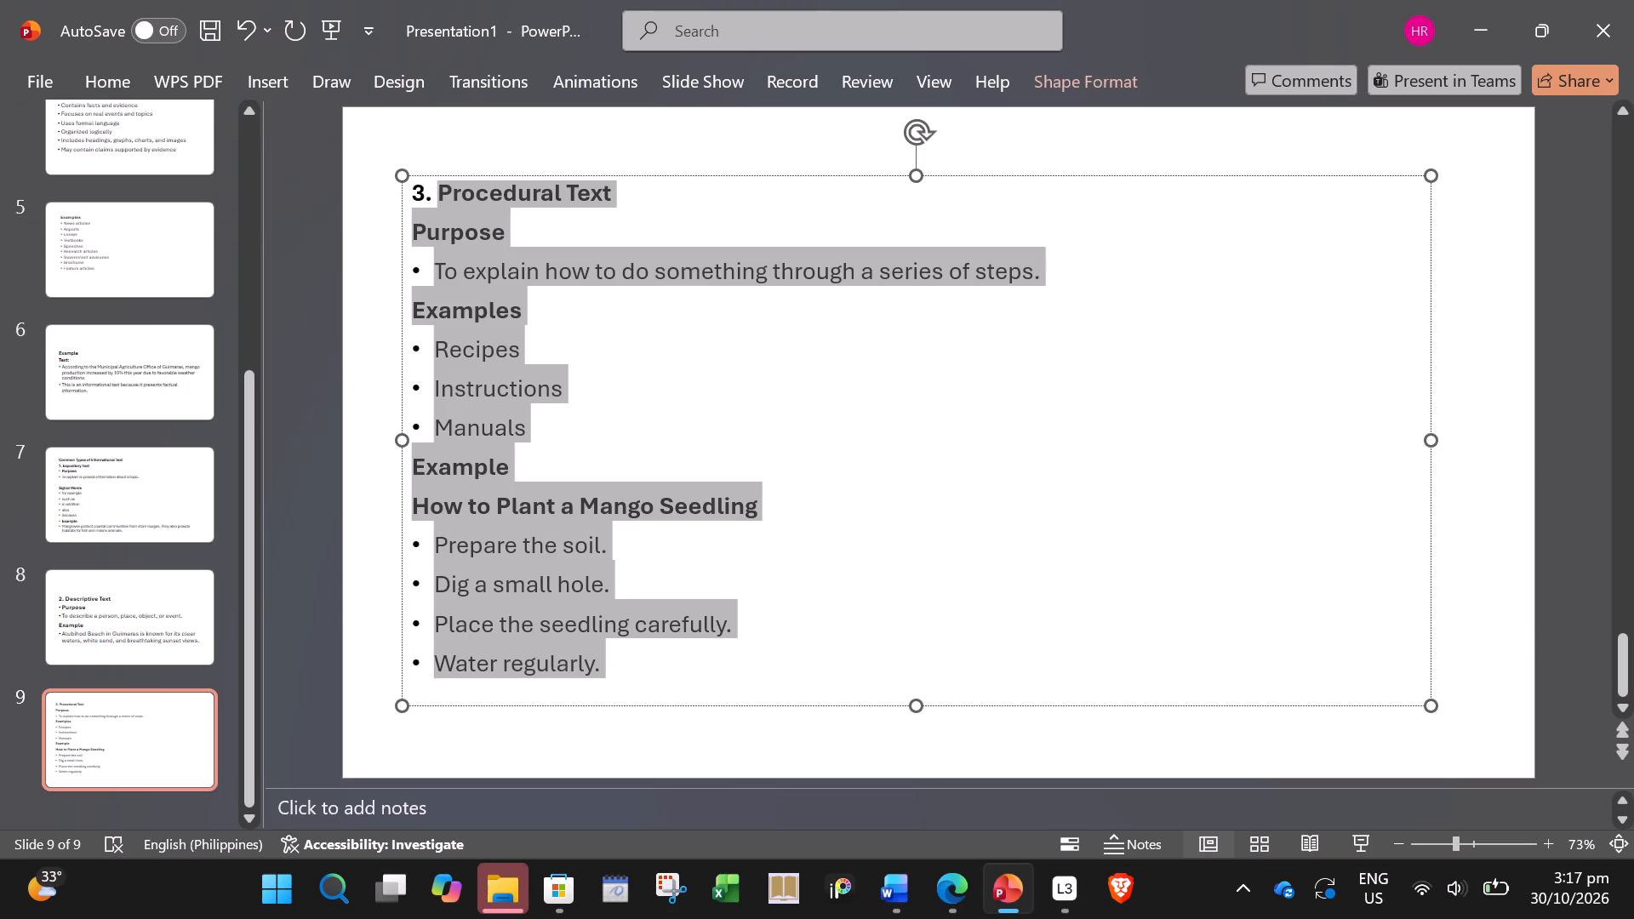
left_click_drag(448, 194, 416, 191)
left_click(134, 80)
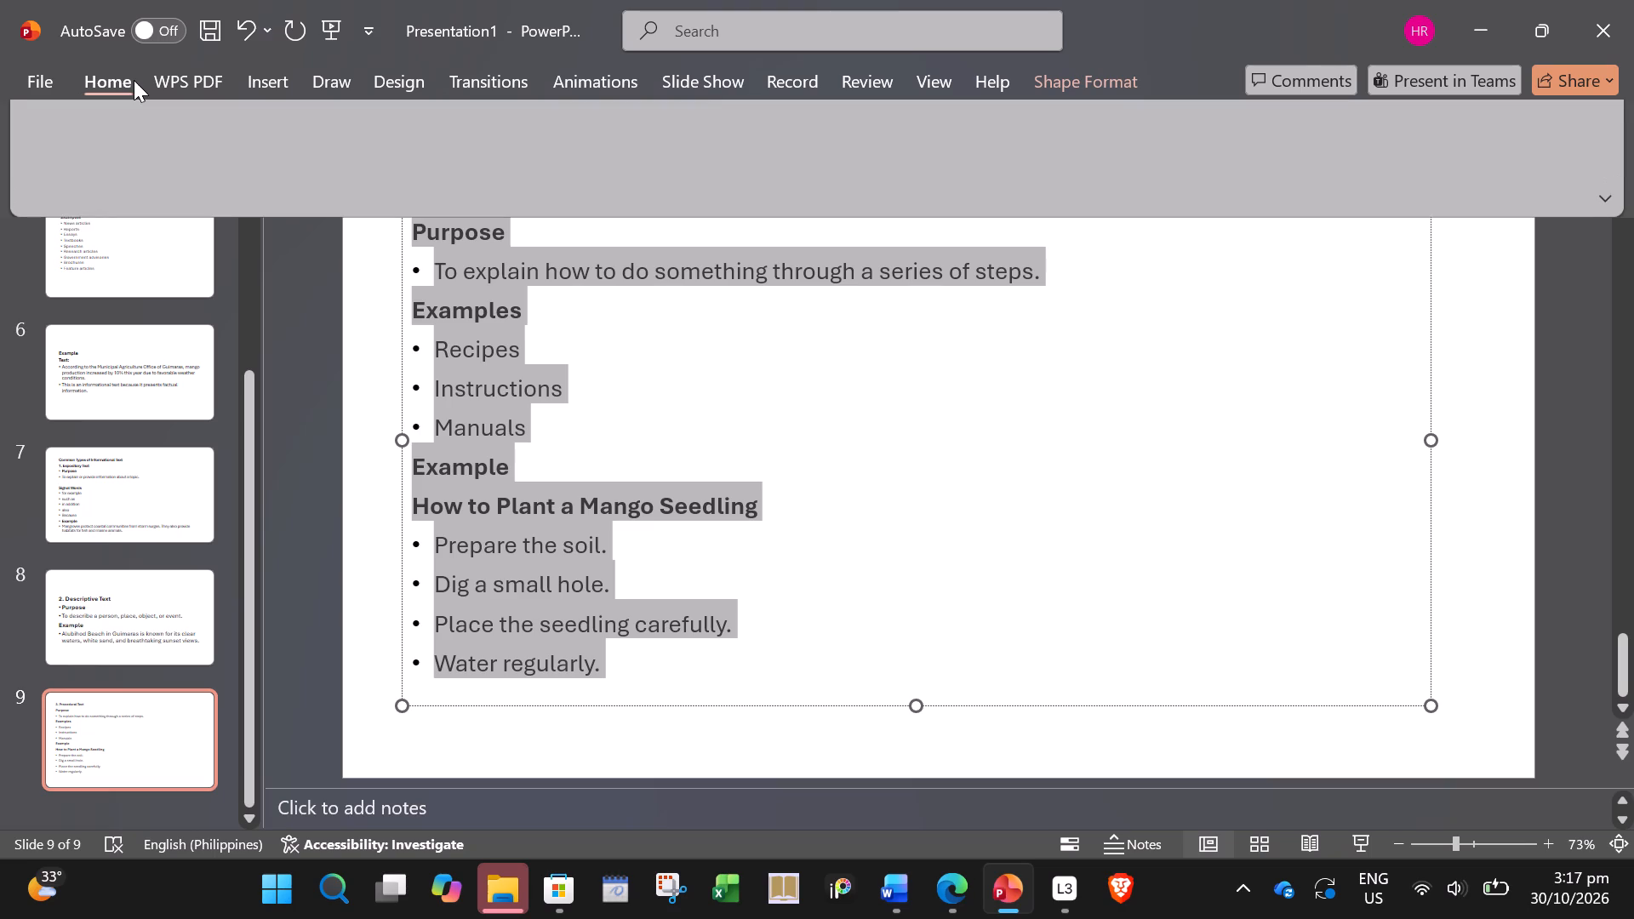
left_click(474, 185)
left_click(474, 185)
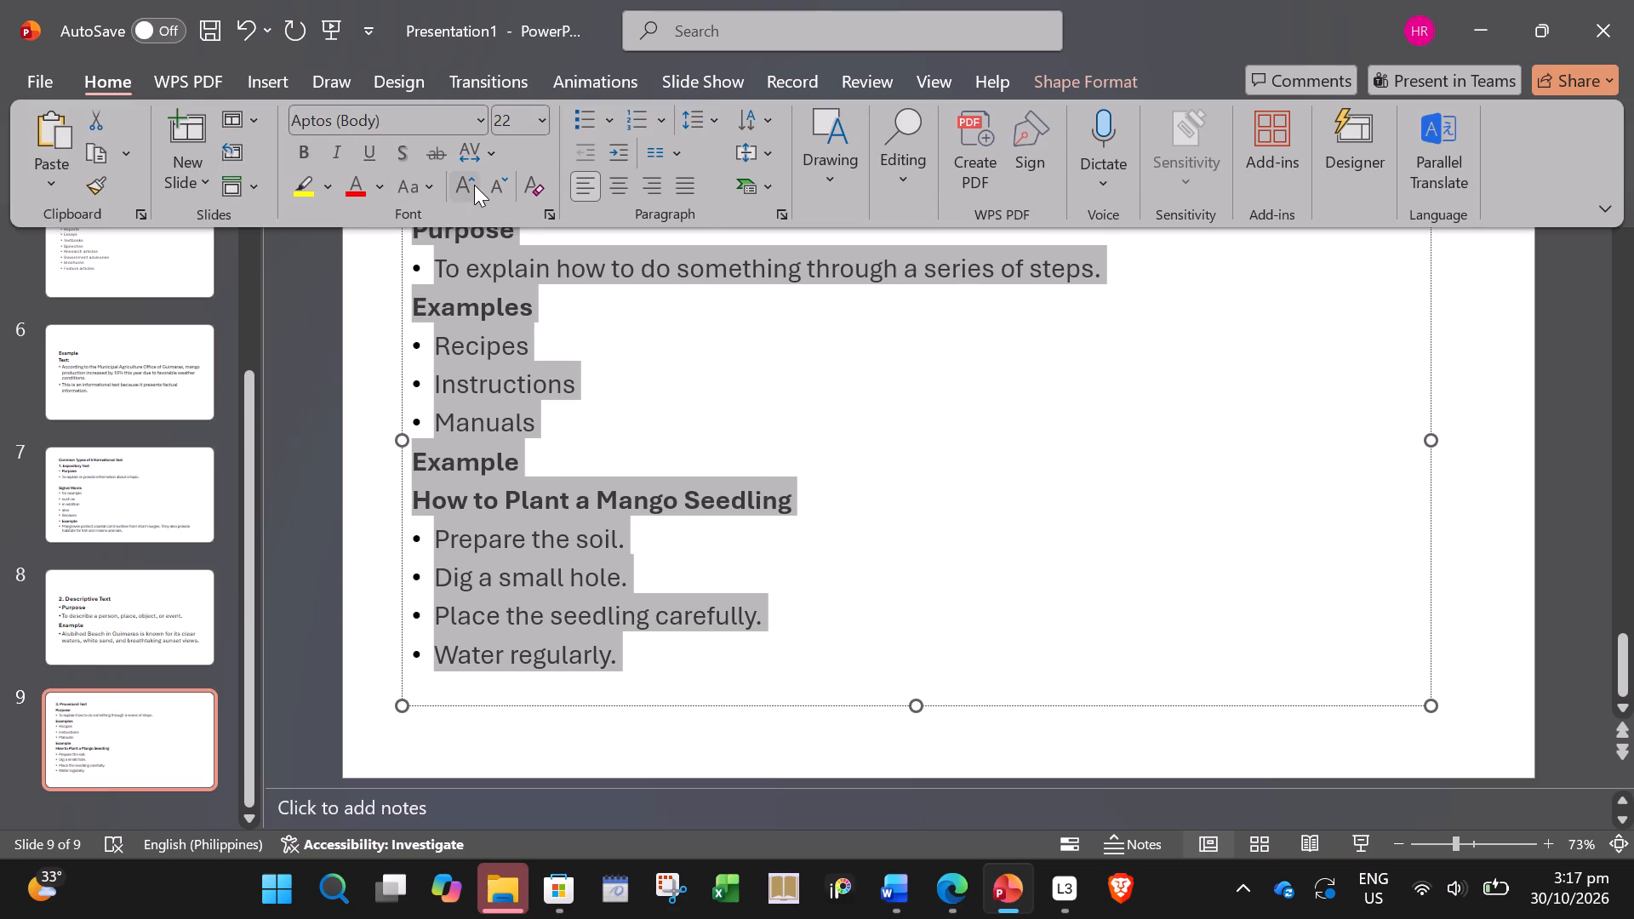
Extend the lower edge of slide 9's content placeholder further, almost to the bottom edge of the slide.
left_click(904, 654)
left_click_drag(917, 705, 919, 762)
Add a new blank content slide after slide 9.
left_click(164, 713)
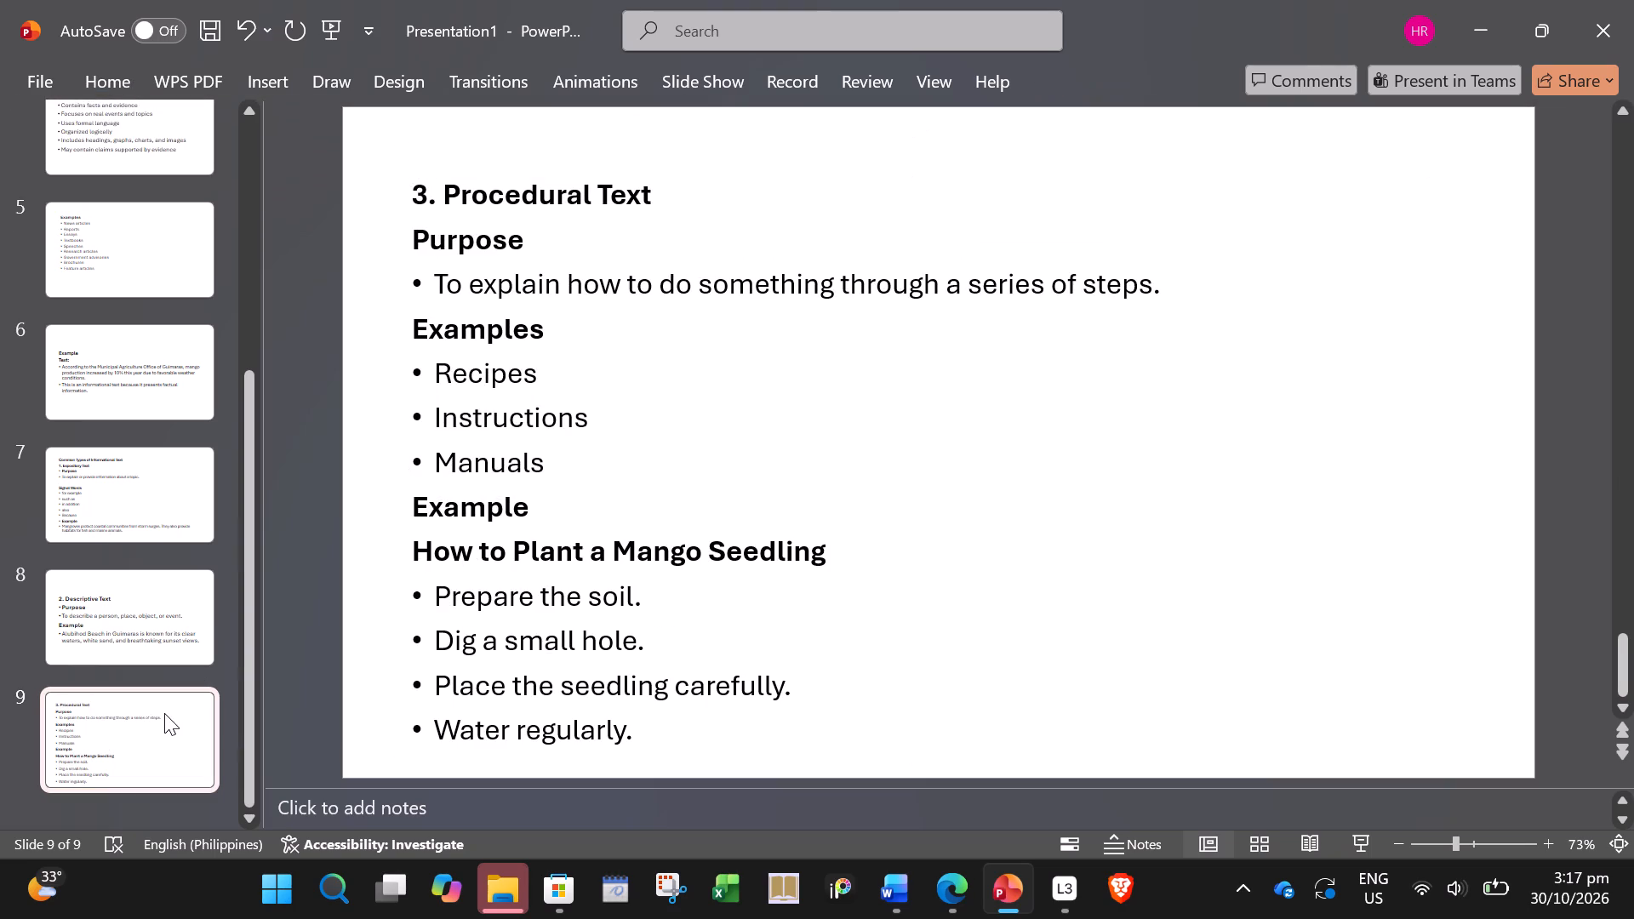
key("Return")
Copy "4. Persuasive Text" through its waste segregation example from Document2 in Word.
left_click(991, 903)
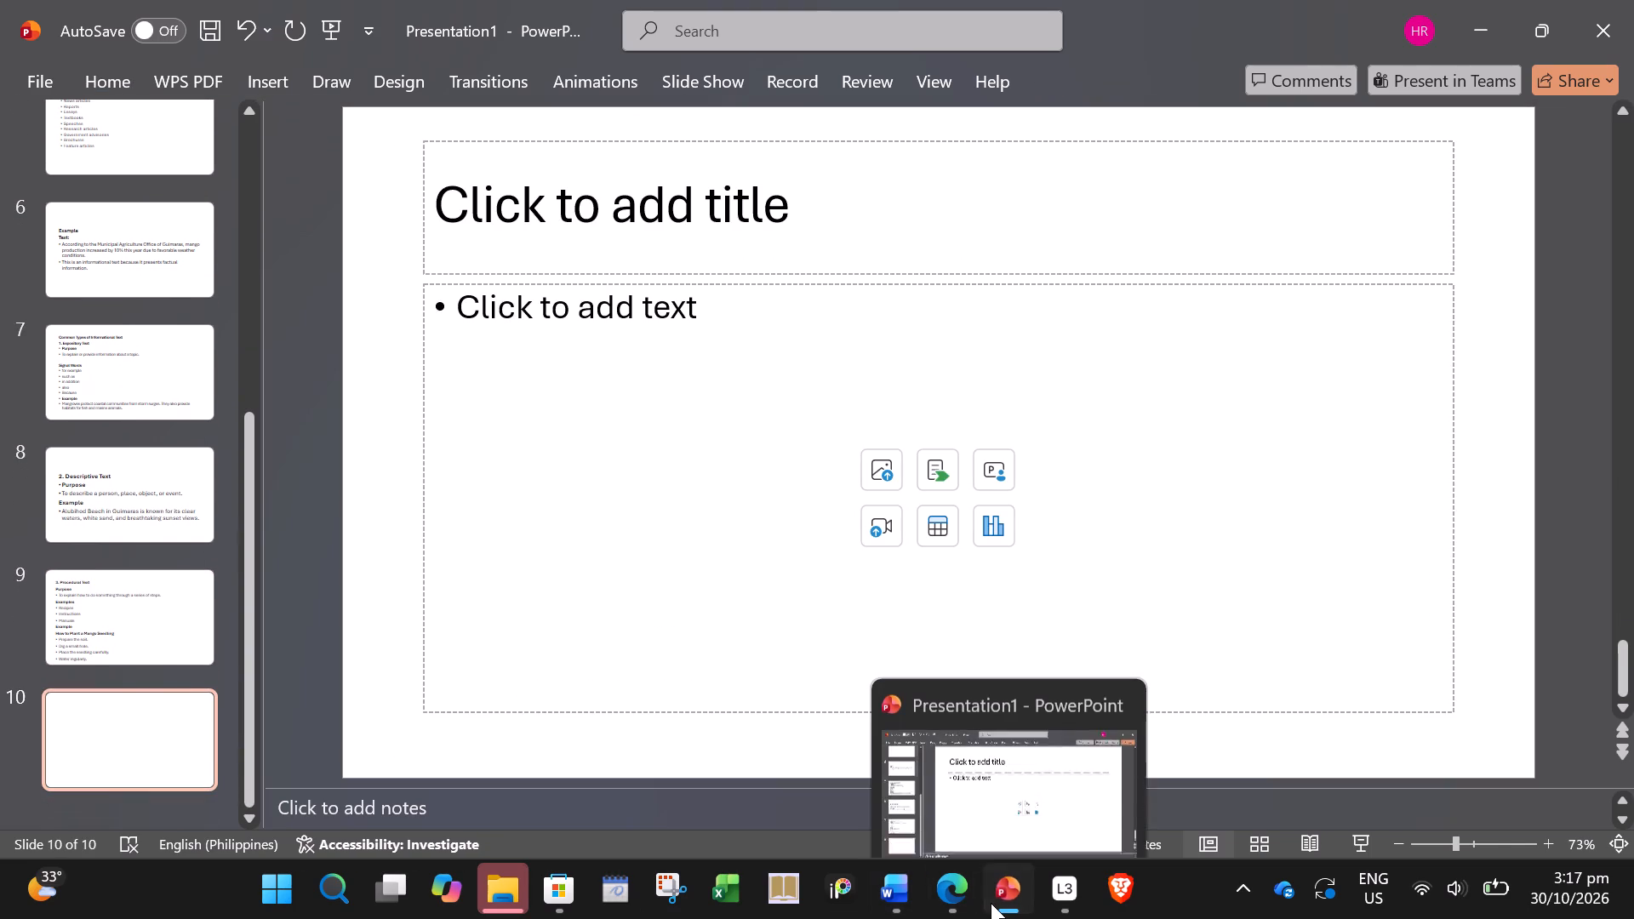
left_click(821, 505)
scroll(821, 505, "down", 2)
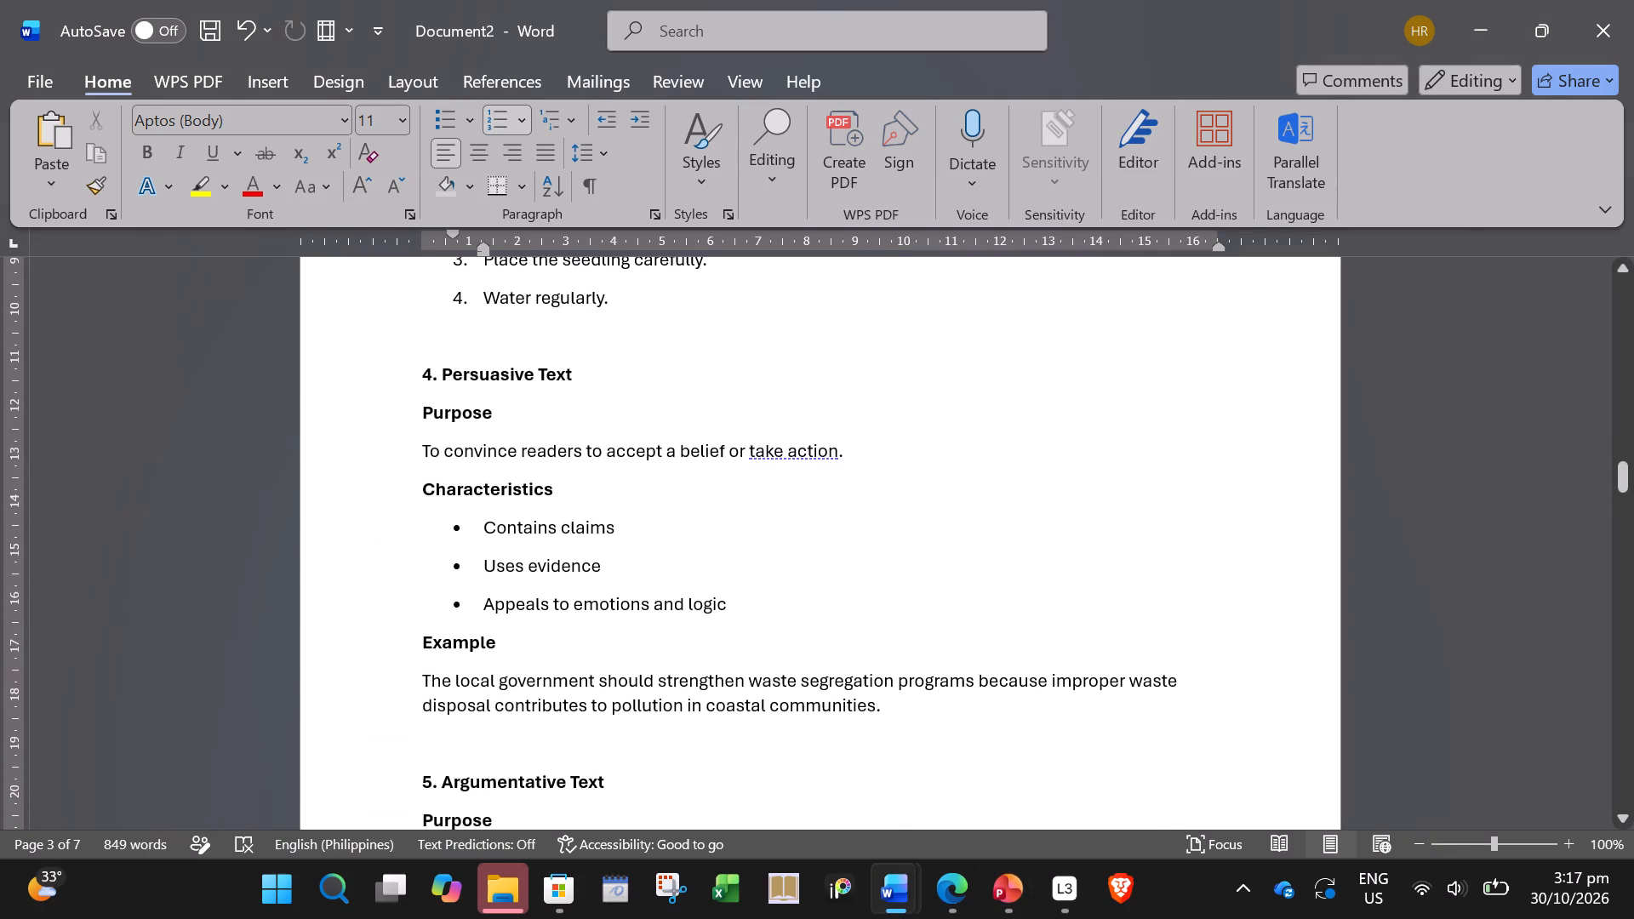
left_click_drag(416, 379, 904, 721)
key("ctrl+c")
Switch to PowerPoint and paste the copied Persuasive Text section into slide 10's content placeholder.
left_click(993, 909)
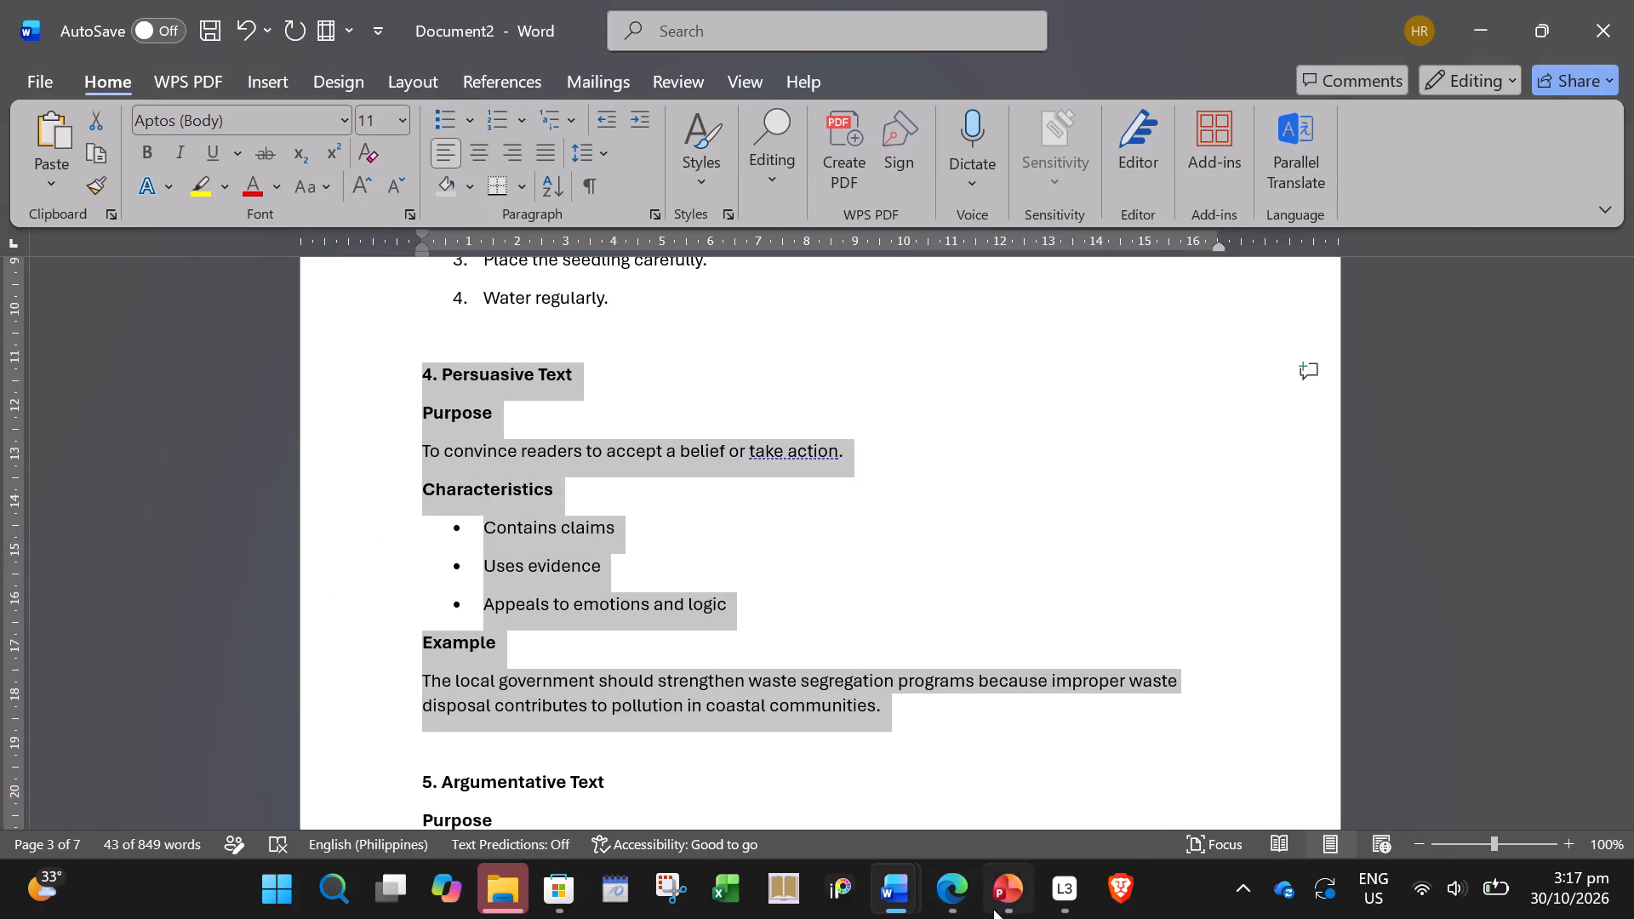
left_click(656, 307)
key("BackSpace")
key("ctrl+v")
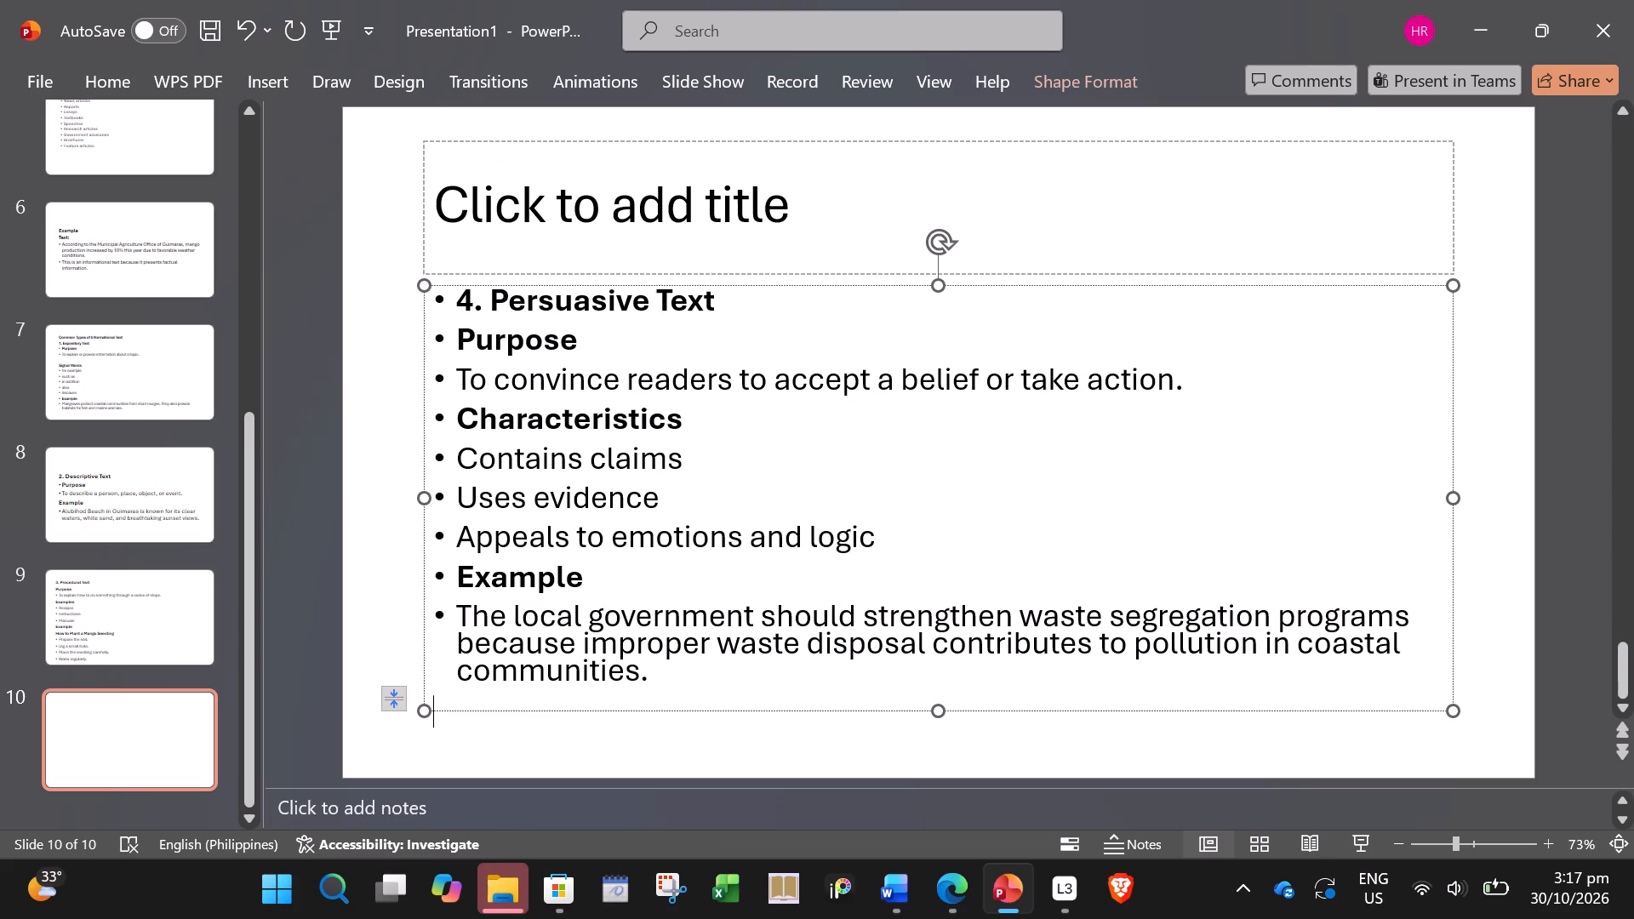
Remove the bullets from the "4. Persuasive Text", "Purpose", "Characteristics" and "Example" headings on slide 10.
left_click(466, 293)
key("Left")
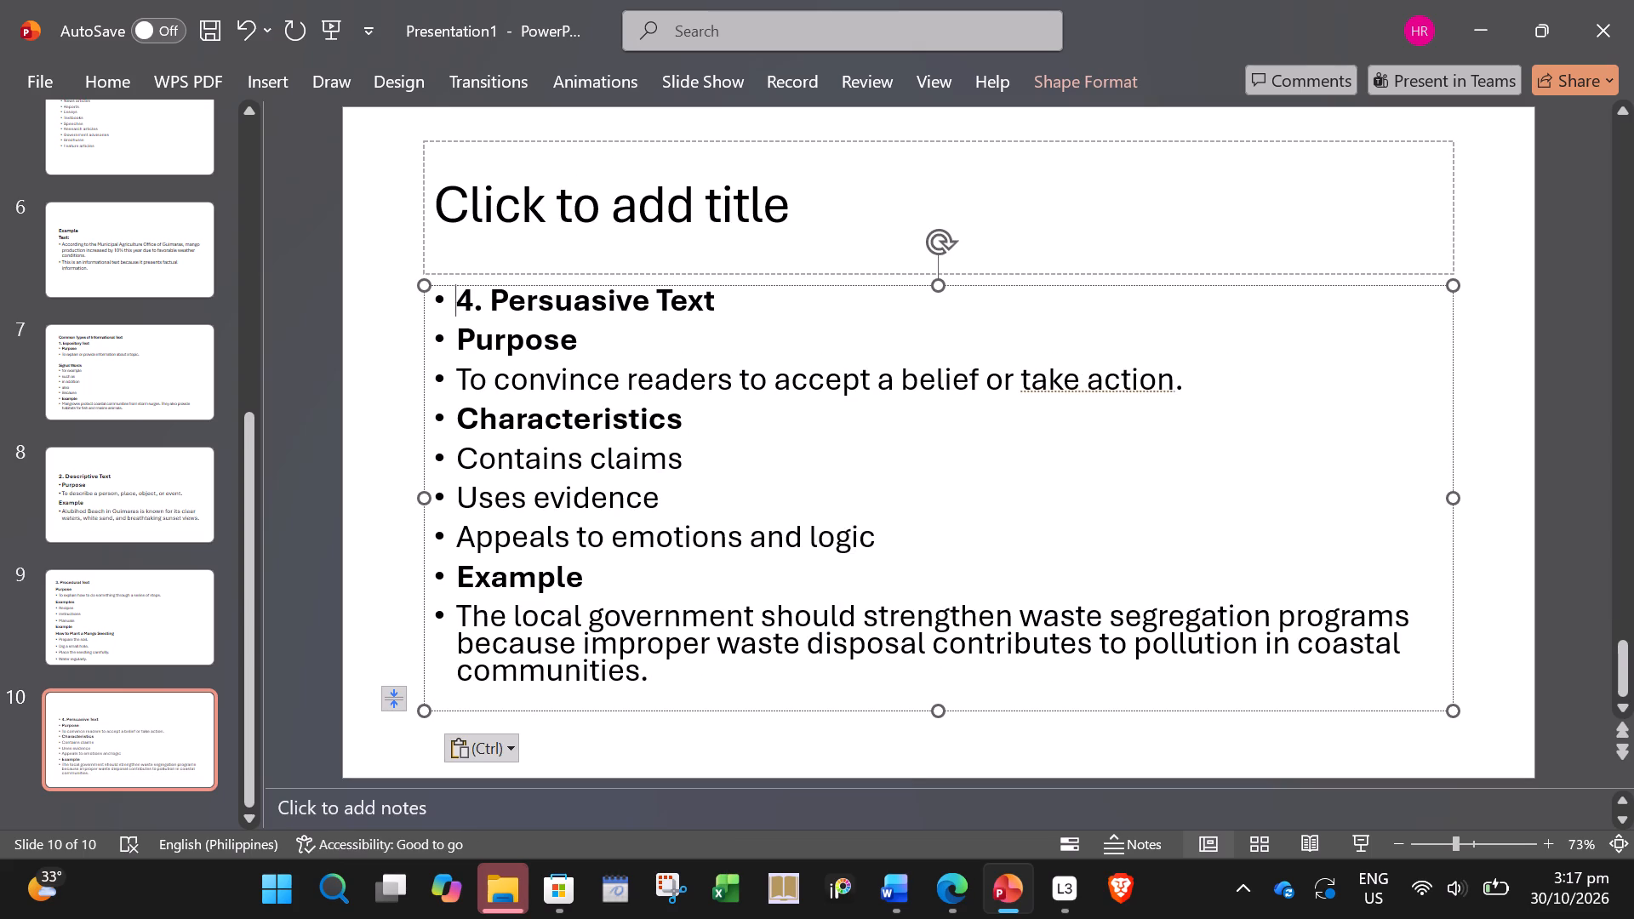
key("BackSpace")
left_click(449, 344)
key("BackSpace")
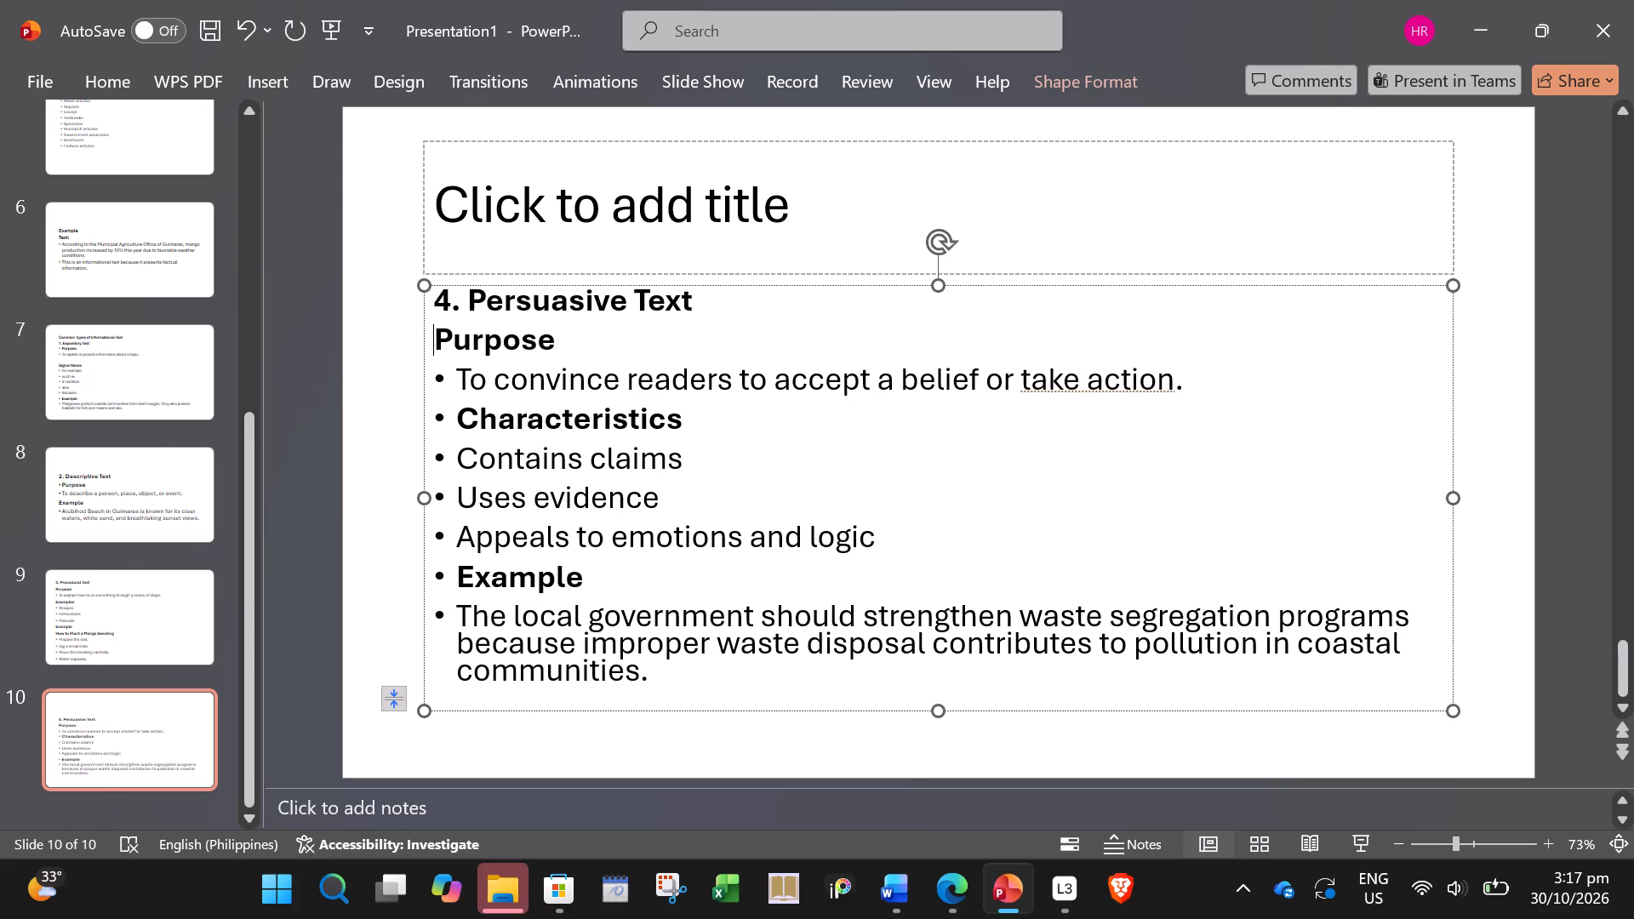
left_click(455, 411)
key("BackSpace")
left_click(459, 578)
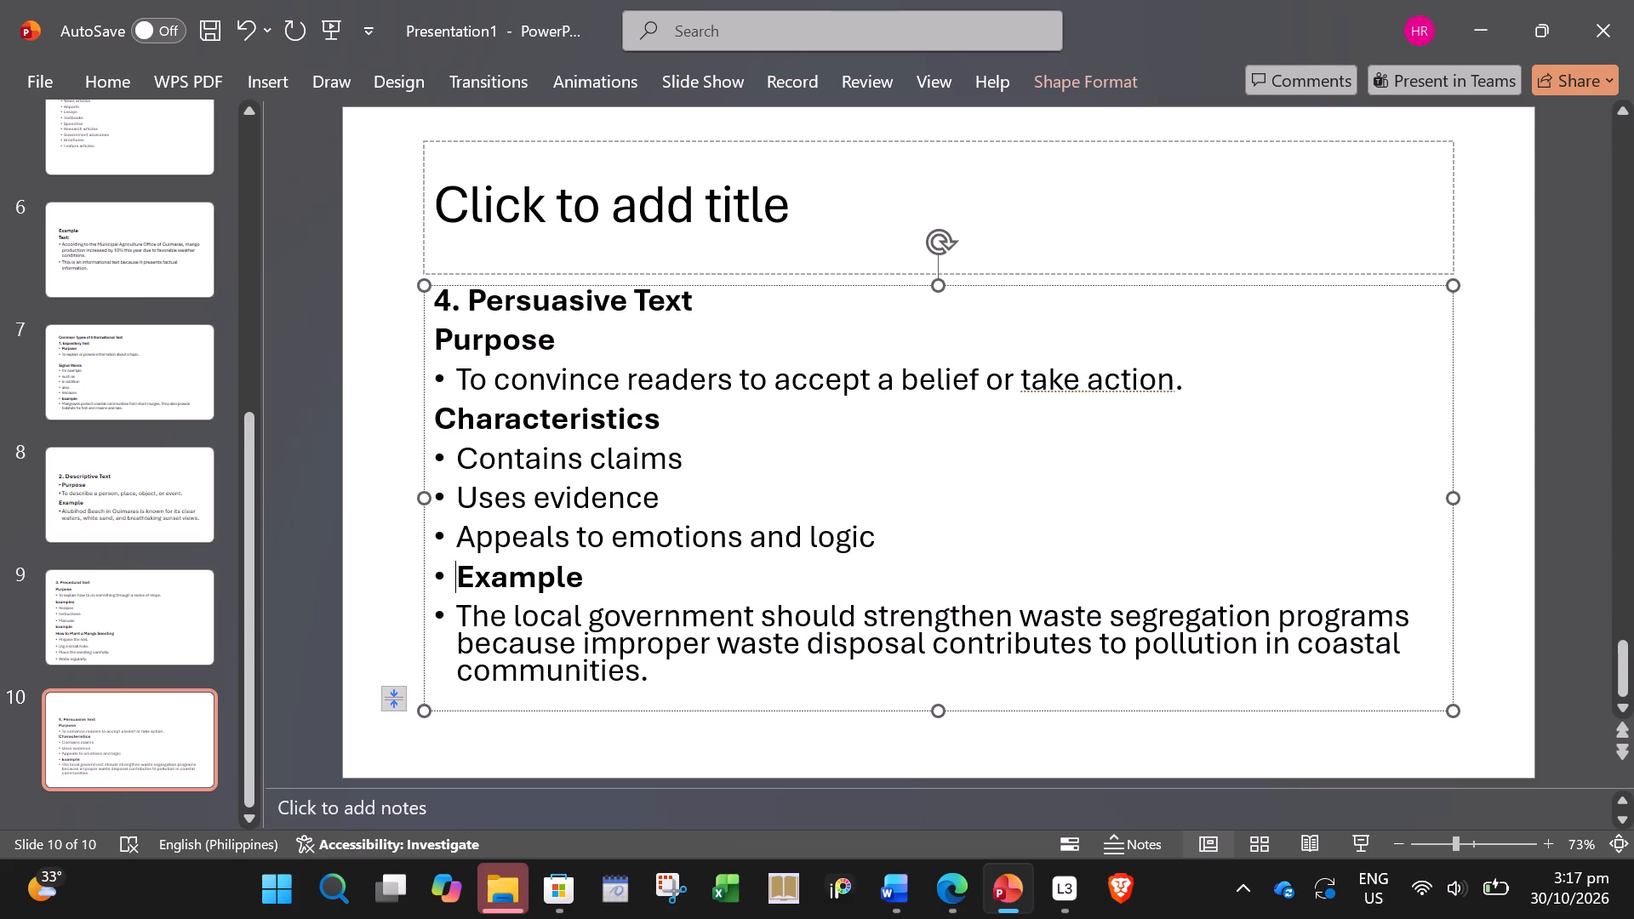
key("BackSpace")
Delete the empty title placeholder from slide 10.
left_click(518, 145)
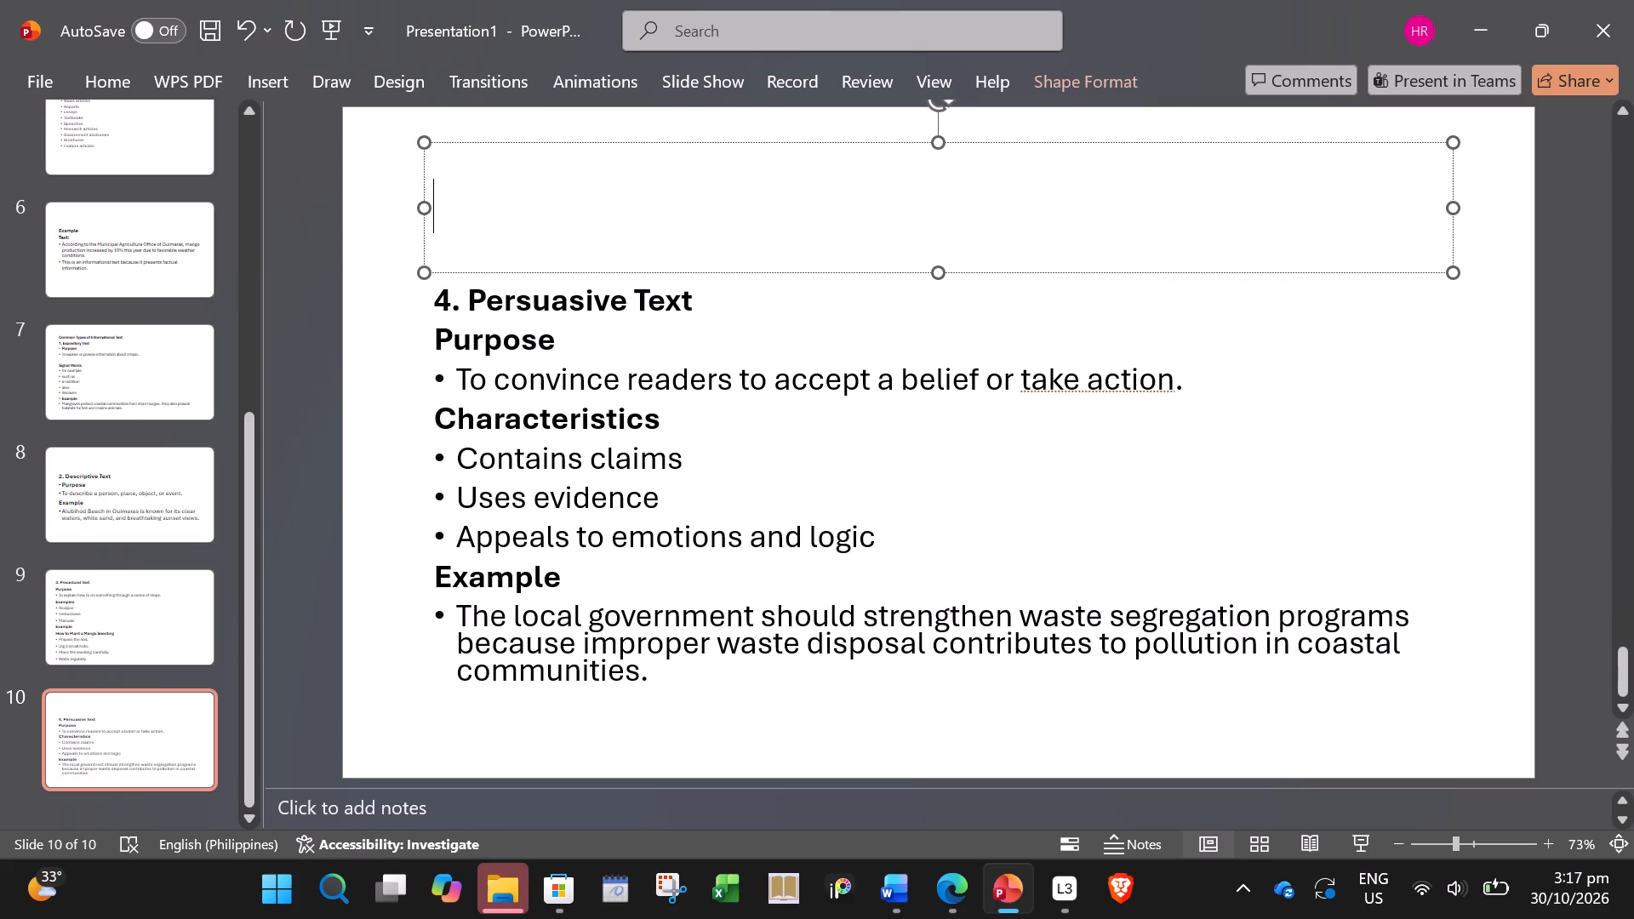
key("BackSpace")
left_click(514, 141)
key("BackSpace")
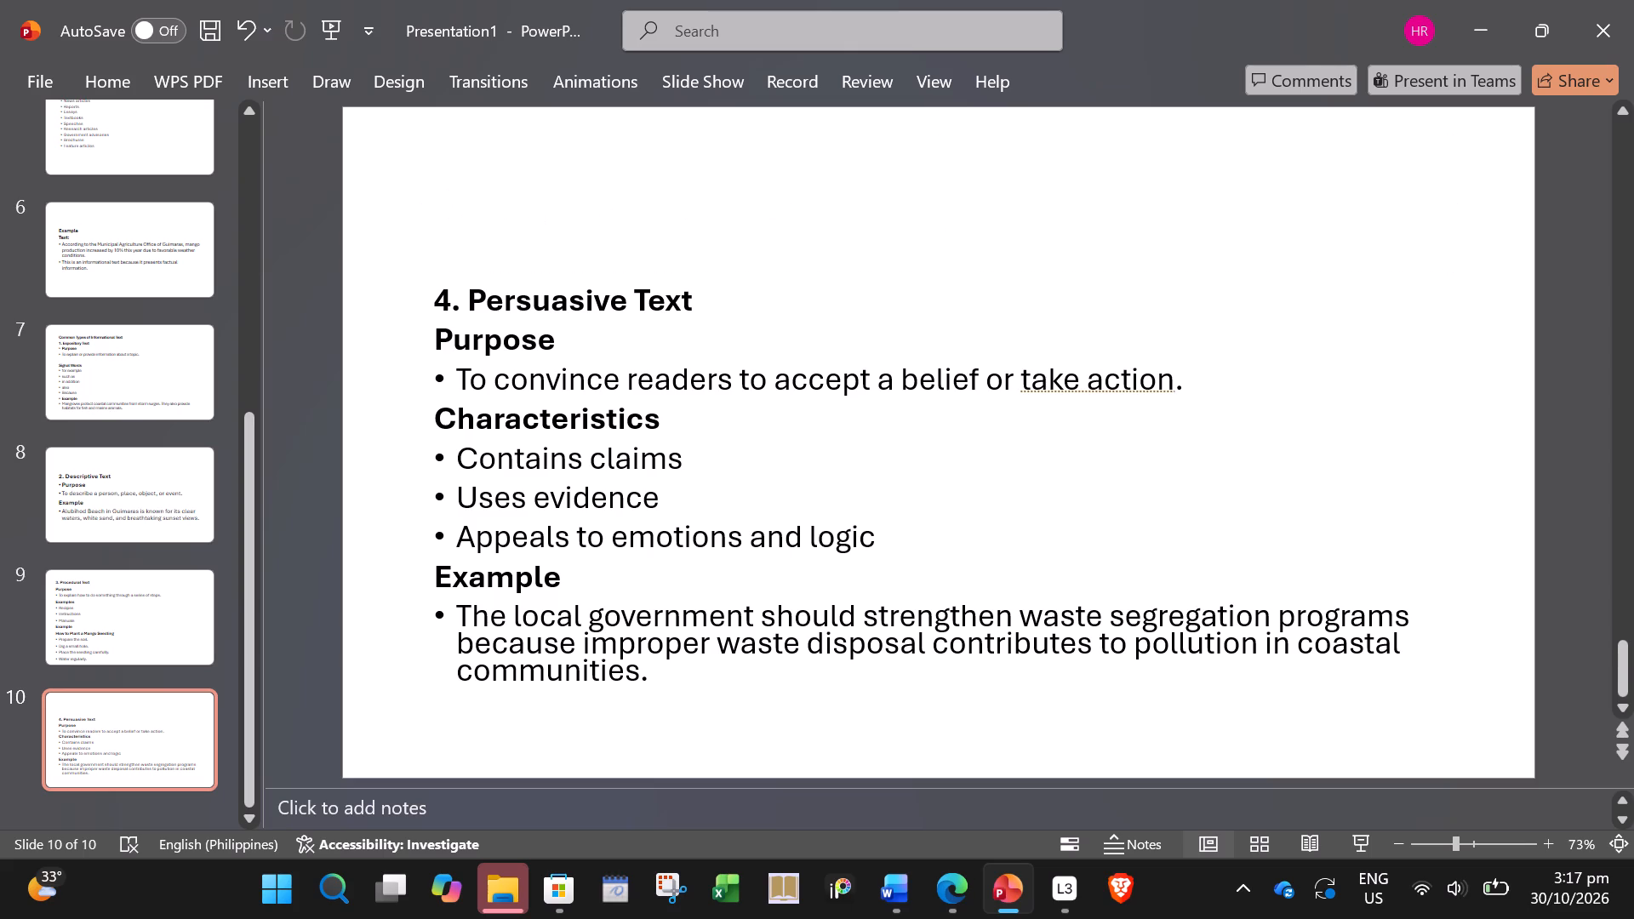
Move slide 10's content placeholder up to the slide's vertical centre and extend its lower edge close to the slide's bottom.
left_click(504, 368)
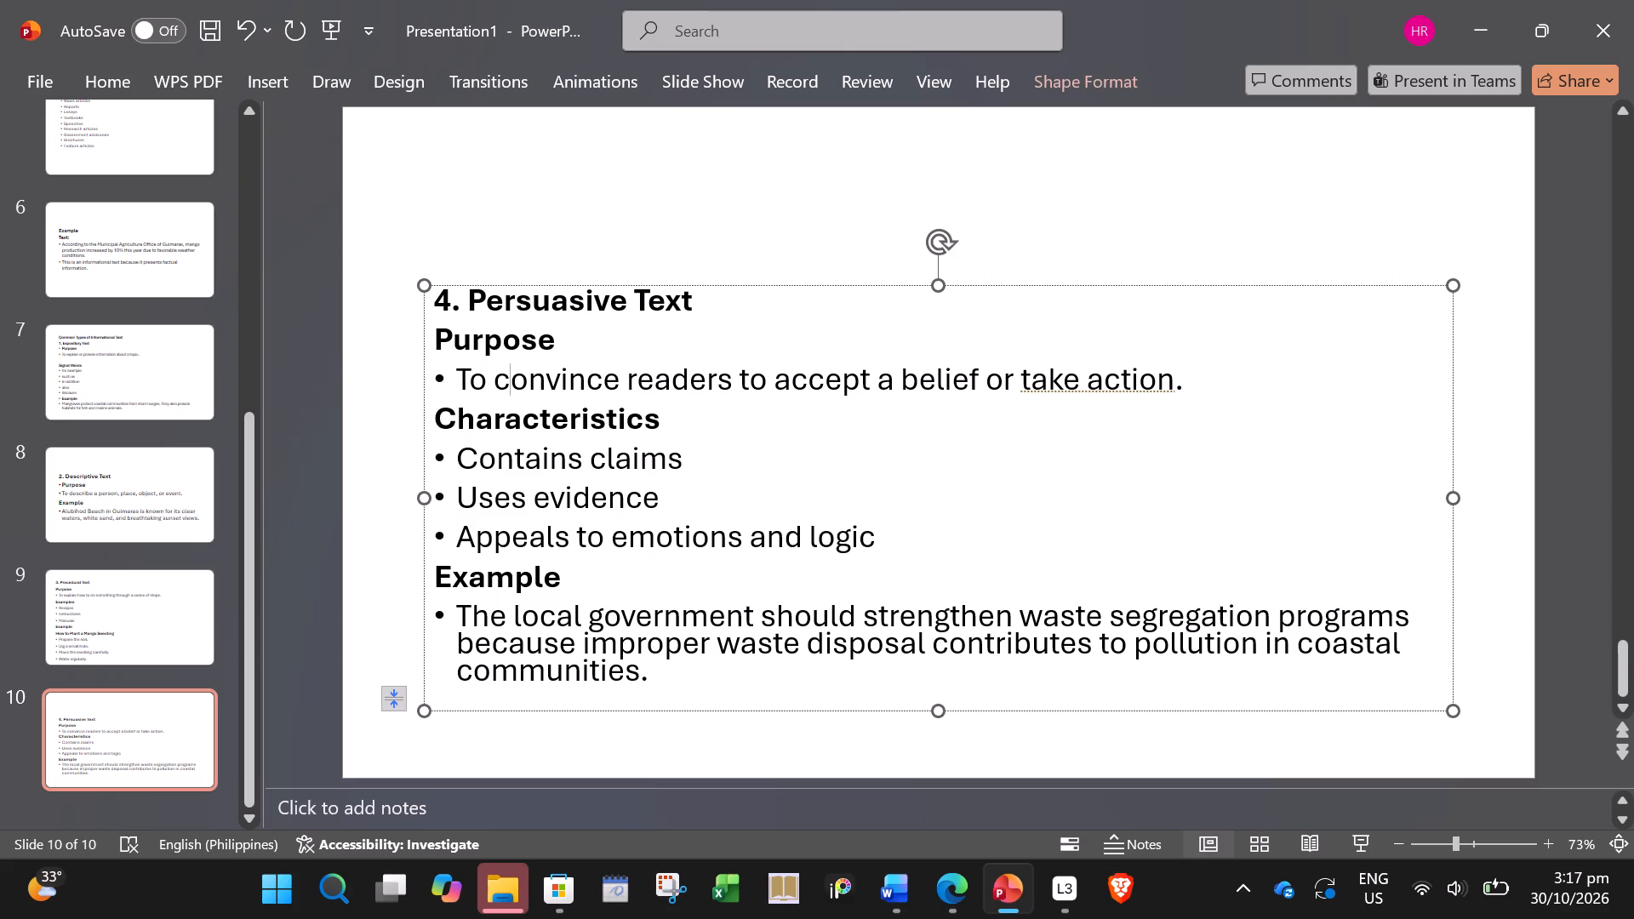
left_click(511, 288)
left_click_drag(509, 281, 504, 219)
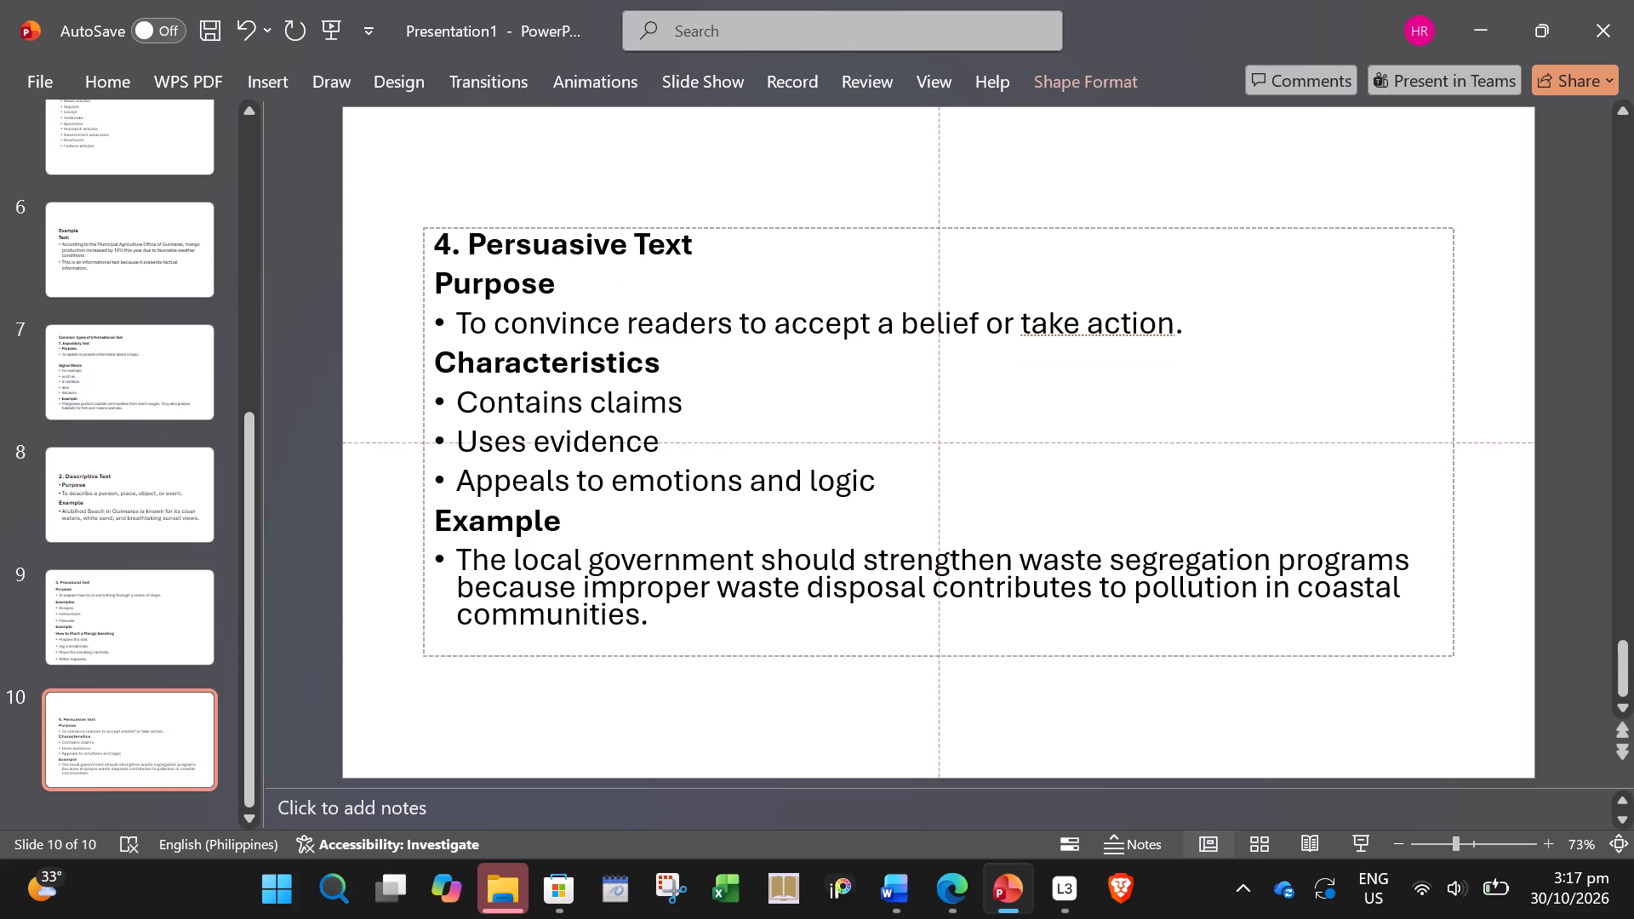
left_click_drag(504, 219, 504, 218)
left_click_drag(939, 653, 943, 743)
Add a new blank content slide after slide 10.
left_click(158, 737)
key("Return")
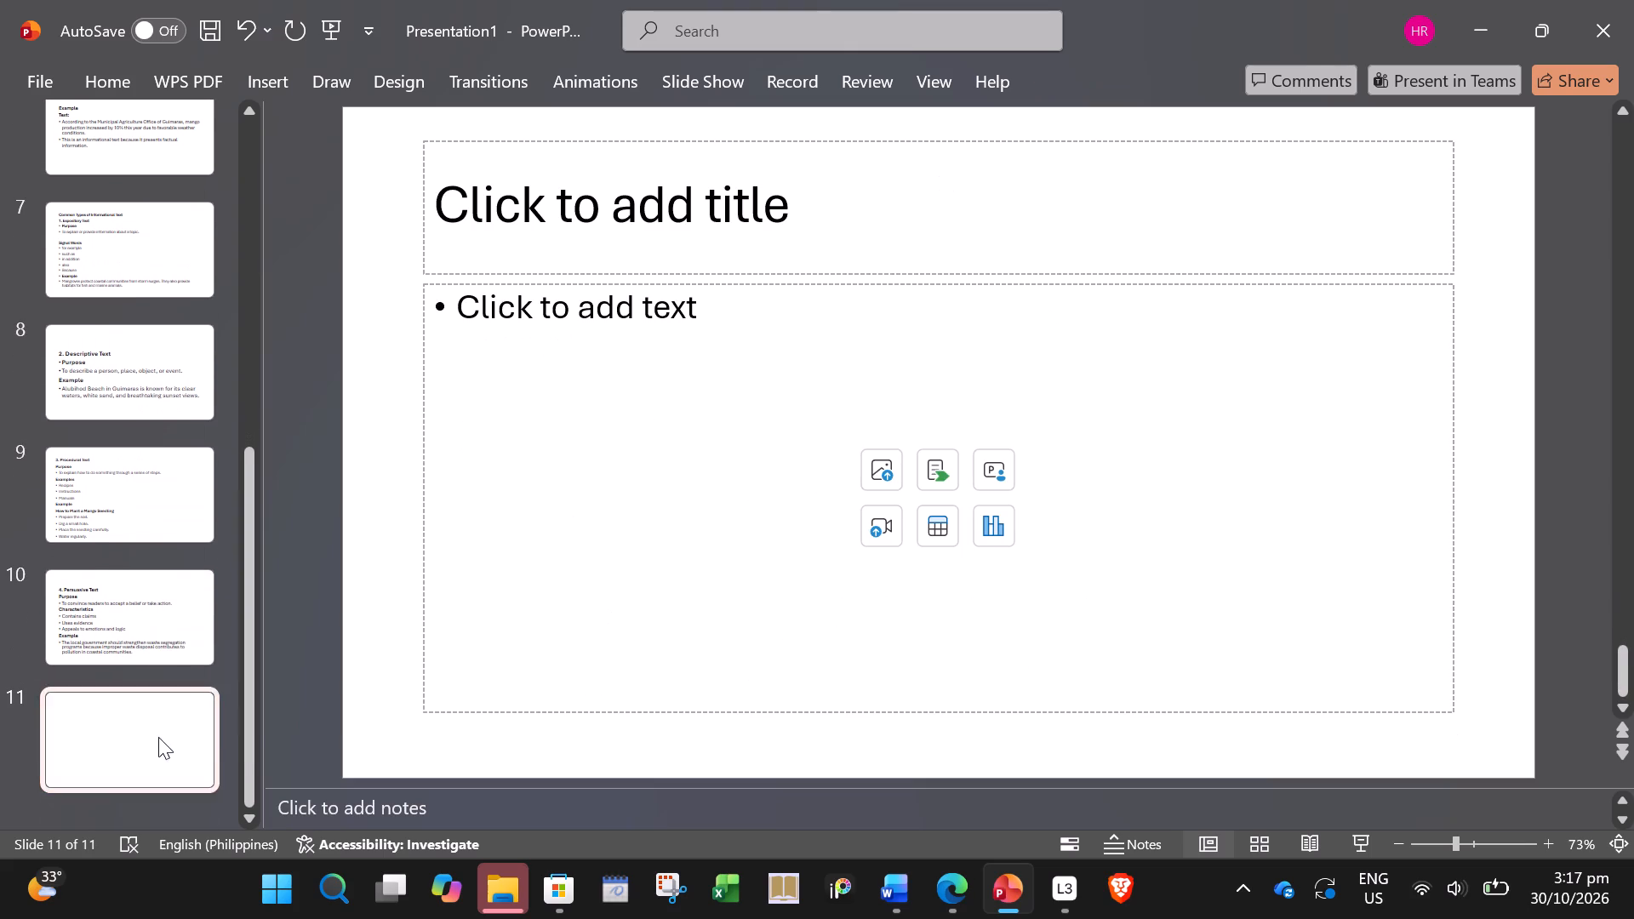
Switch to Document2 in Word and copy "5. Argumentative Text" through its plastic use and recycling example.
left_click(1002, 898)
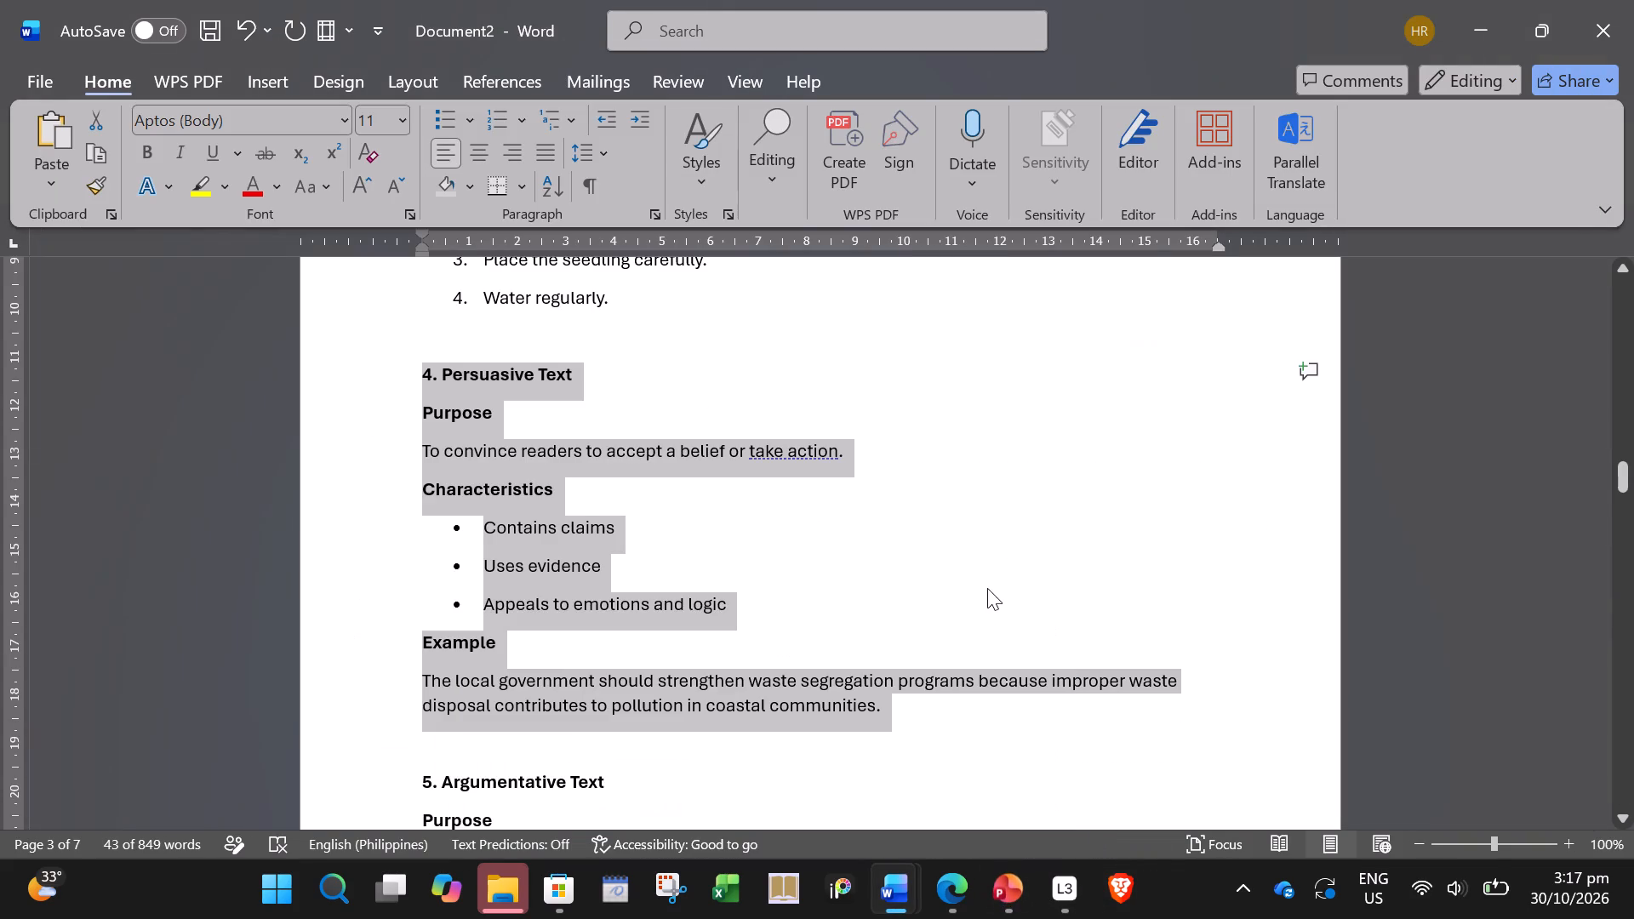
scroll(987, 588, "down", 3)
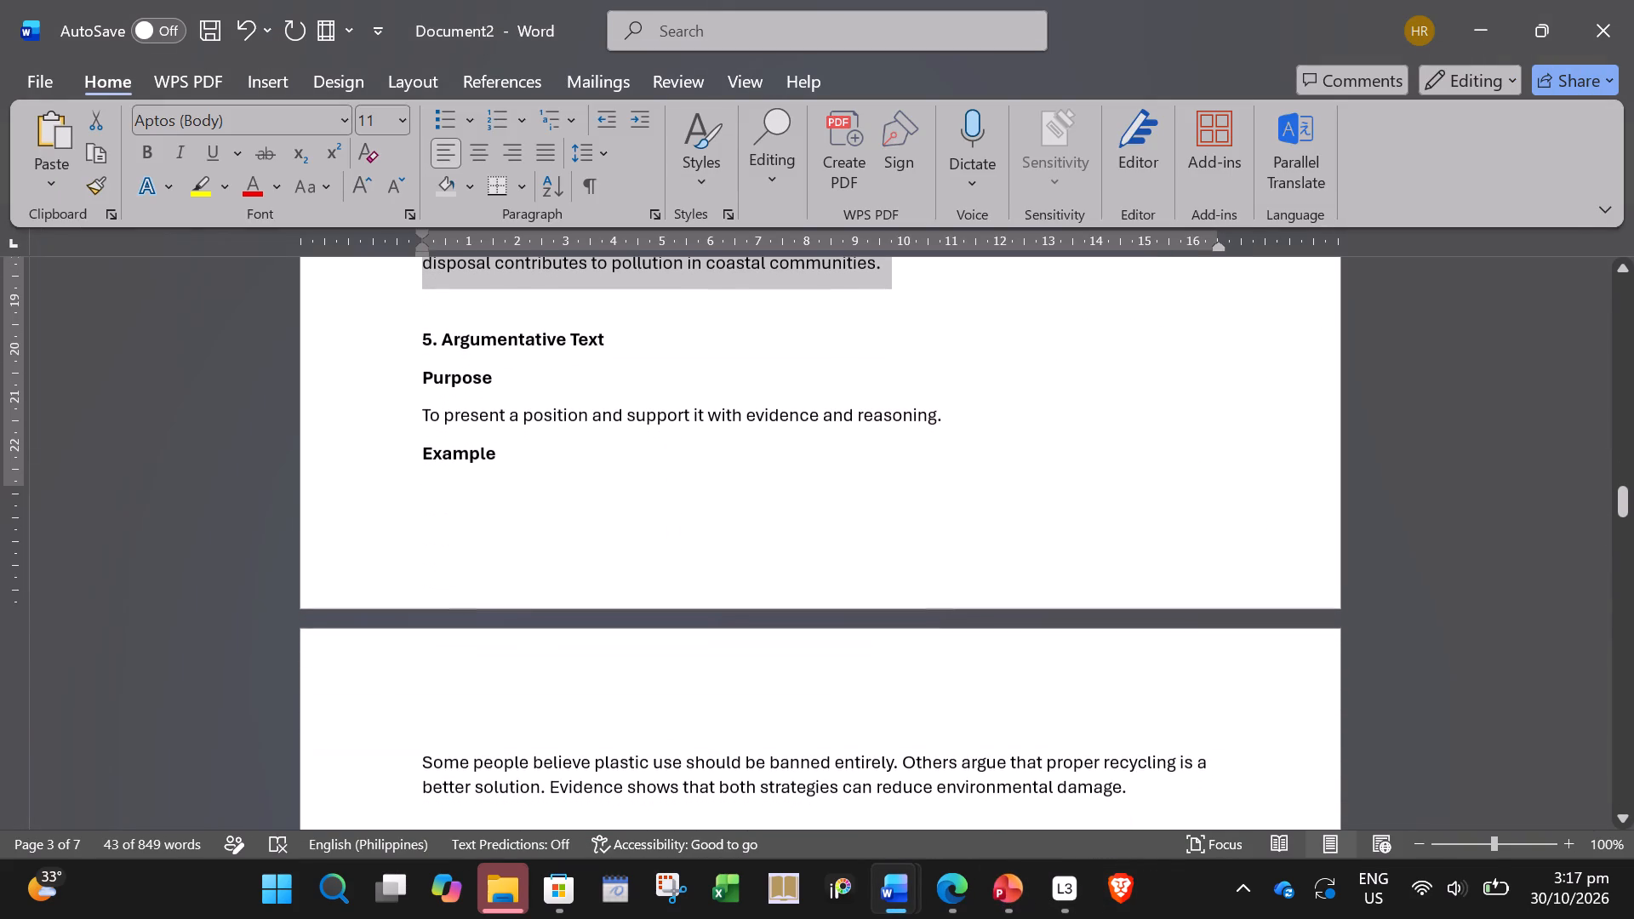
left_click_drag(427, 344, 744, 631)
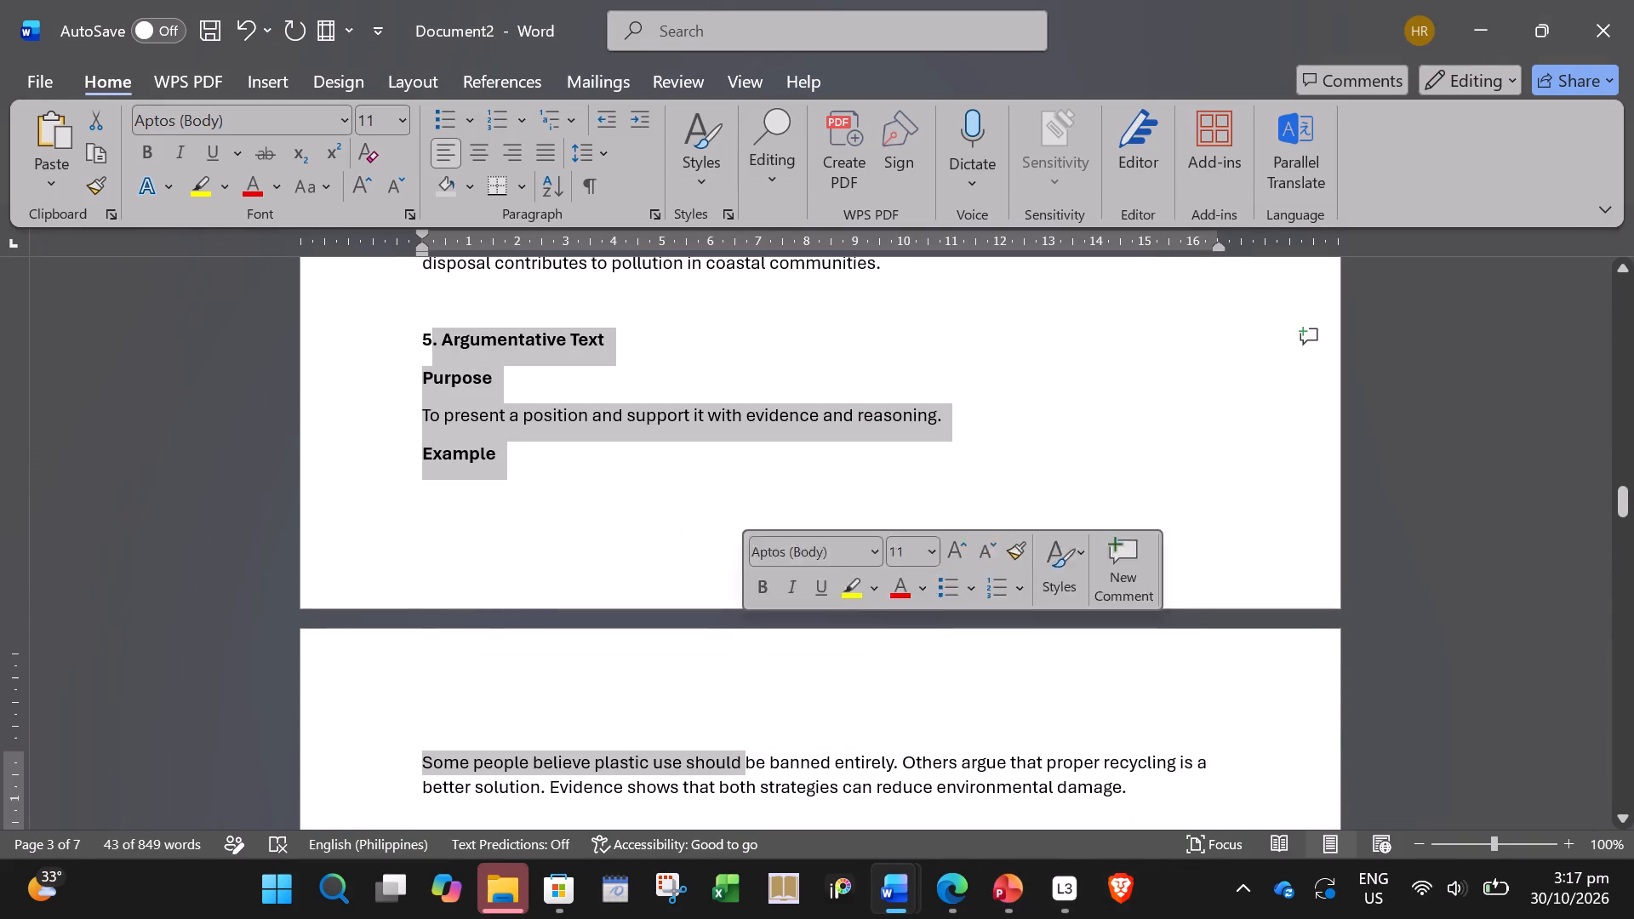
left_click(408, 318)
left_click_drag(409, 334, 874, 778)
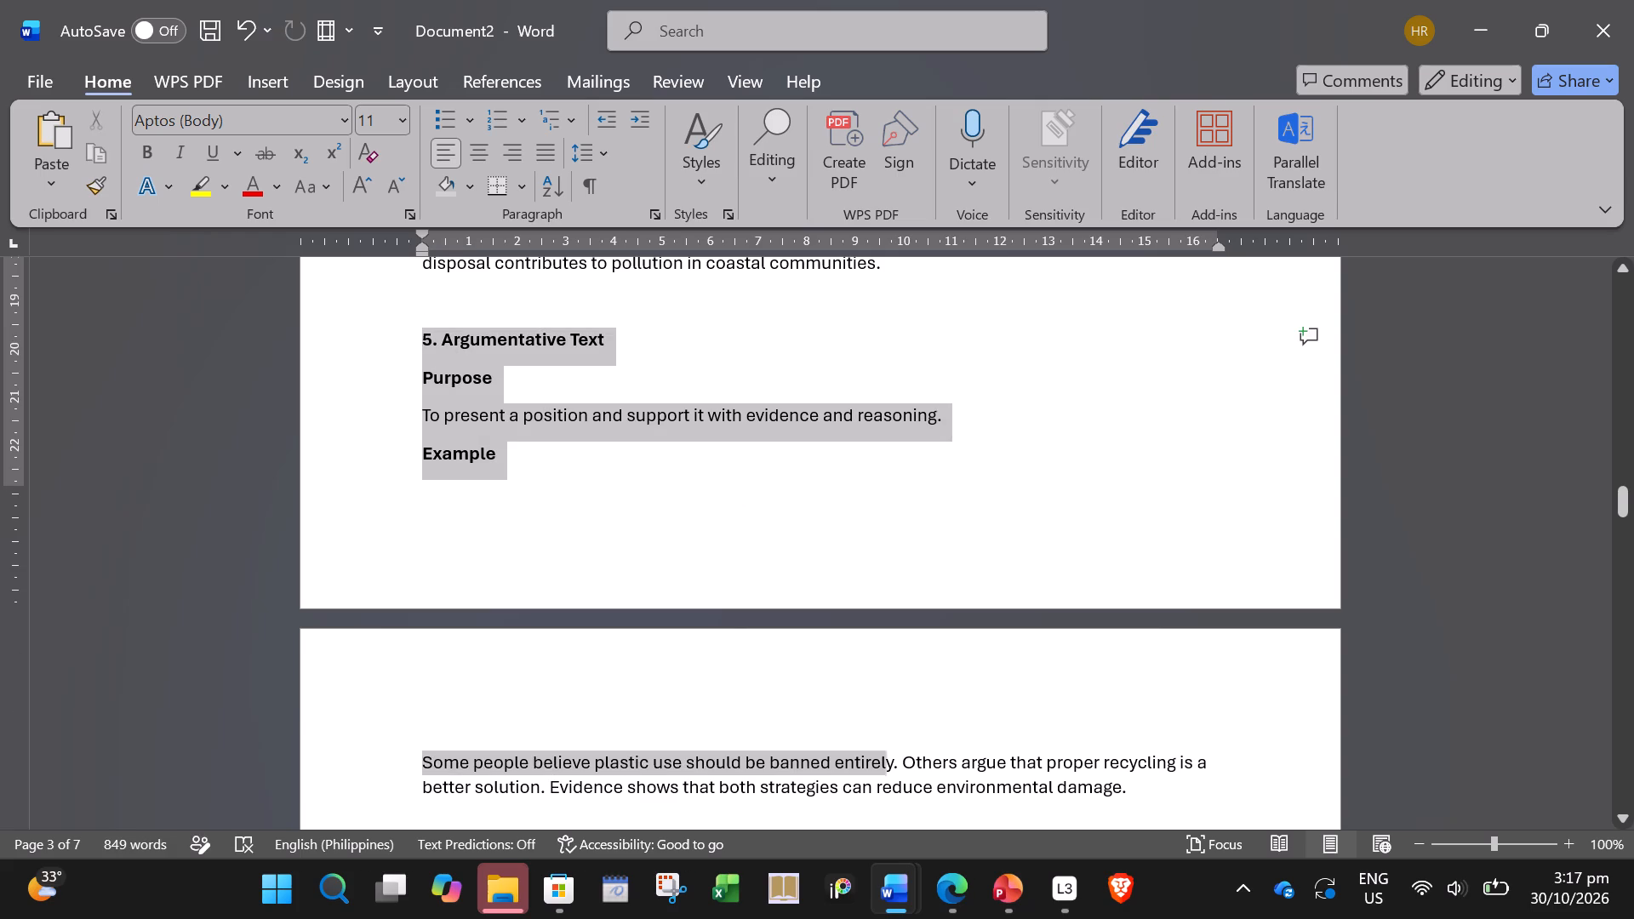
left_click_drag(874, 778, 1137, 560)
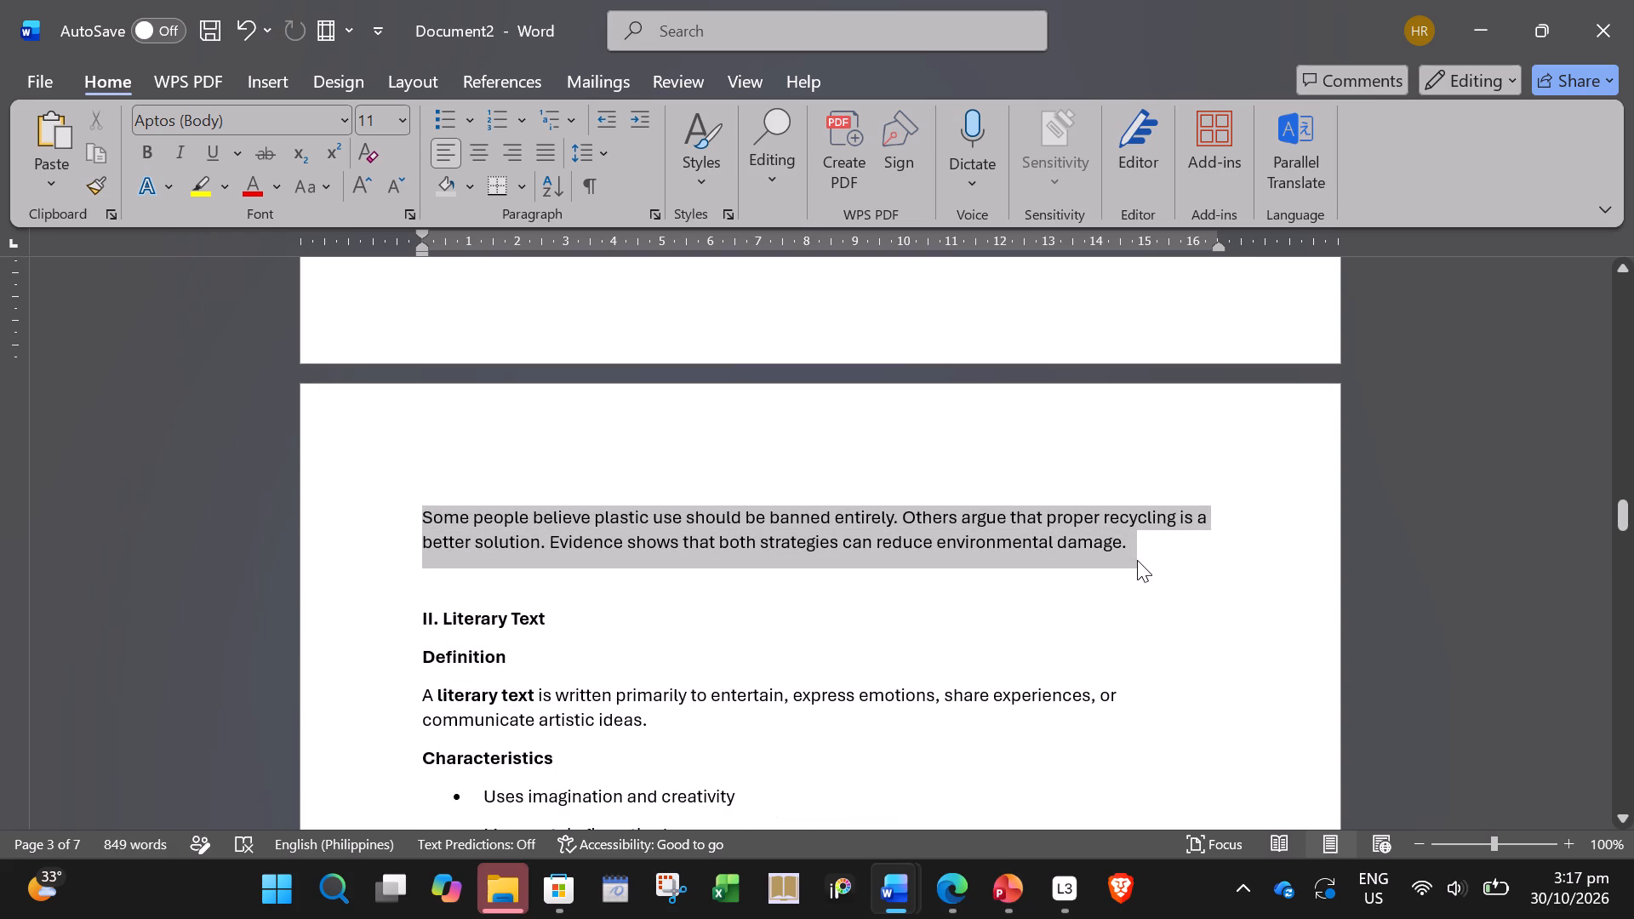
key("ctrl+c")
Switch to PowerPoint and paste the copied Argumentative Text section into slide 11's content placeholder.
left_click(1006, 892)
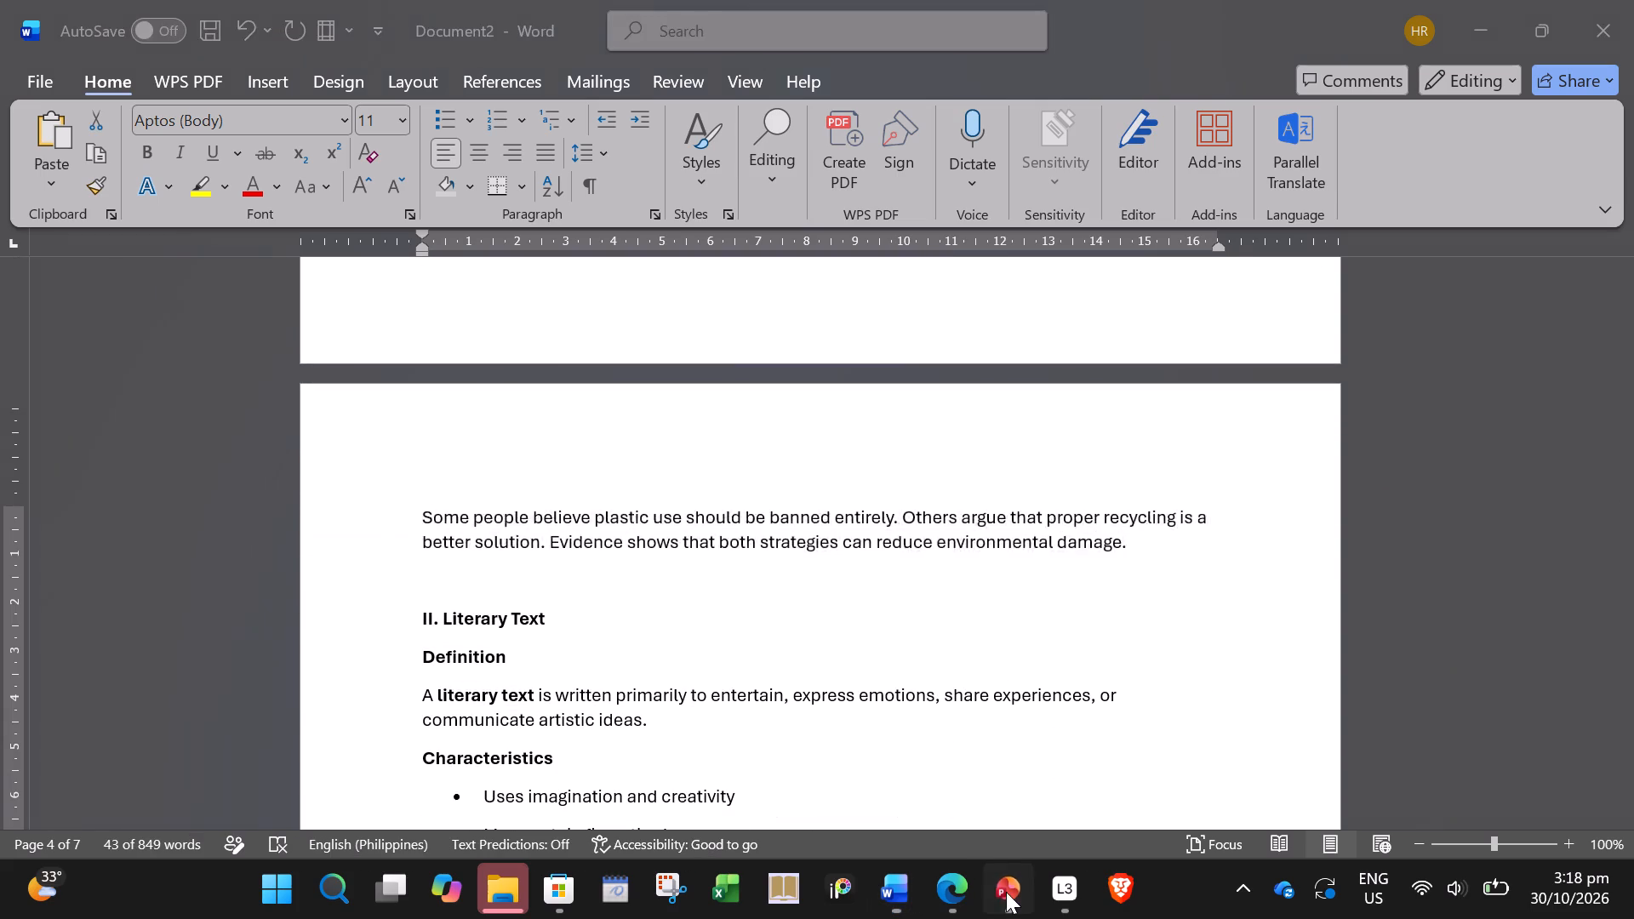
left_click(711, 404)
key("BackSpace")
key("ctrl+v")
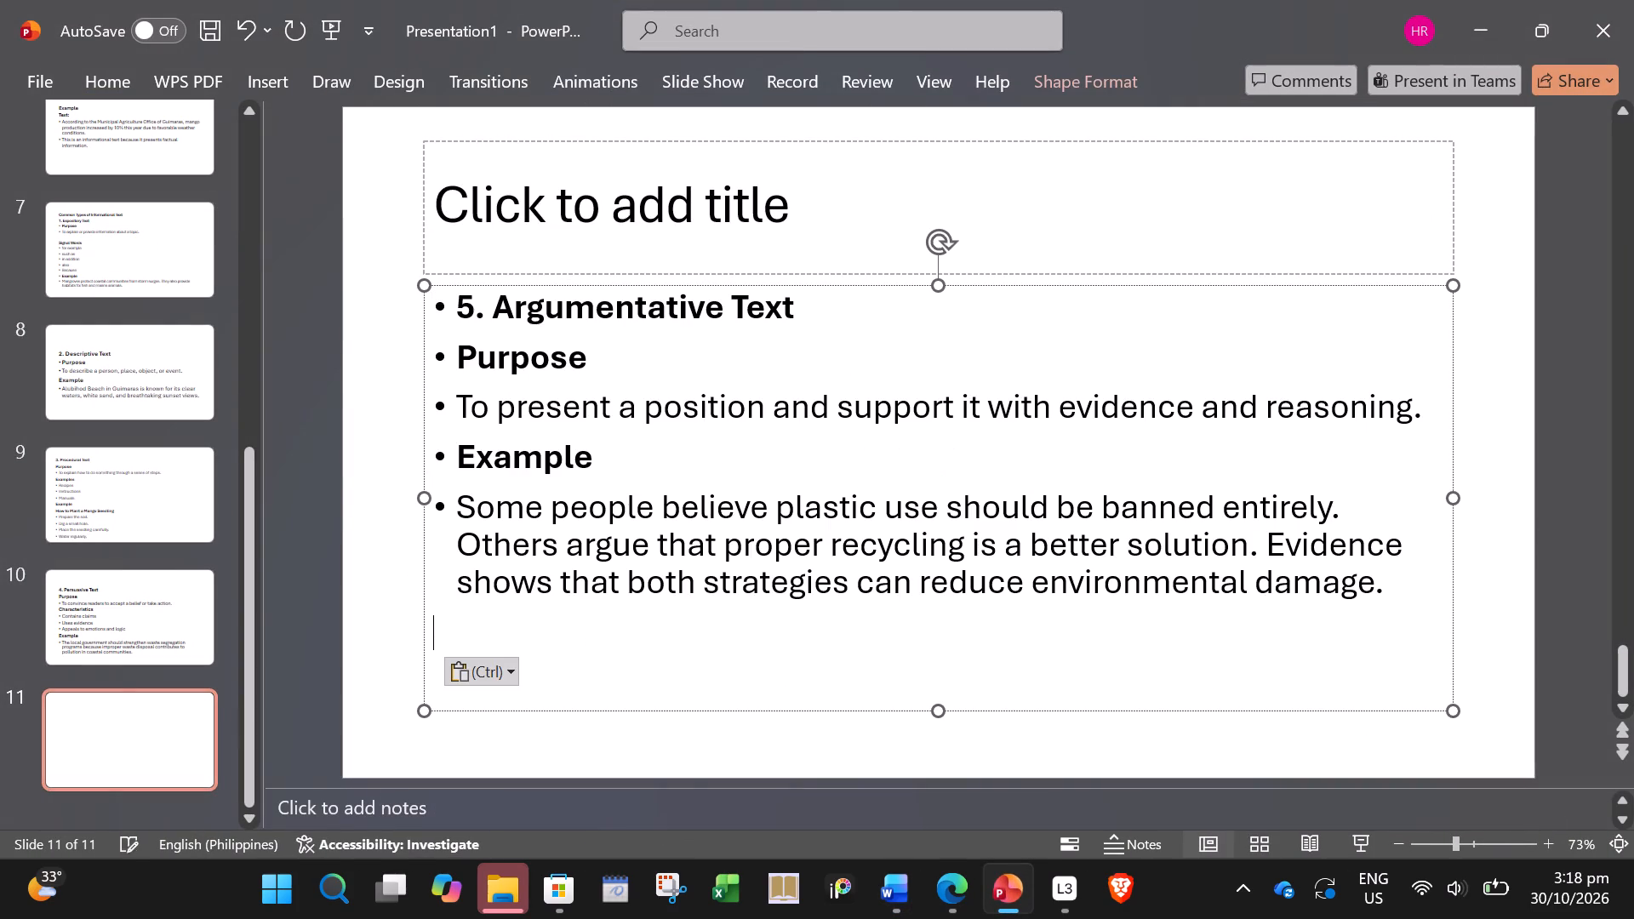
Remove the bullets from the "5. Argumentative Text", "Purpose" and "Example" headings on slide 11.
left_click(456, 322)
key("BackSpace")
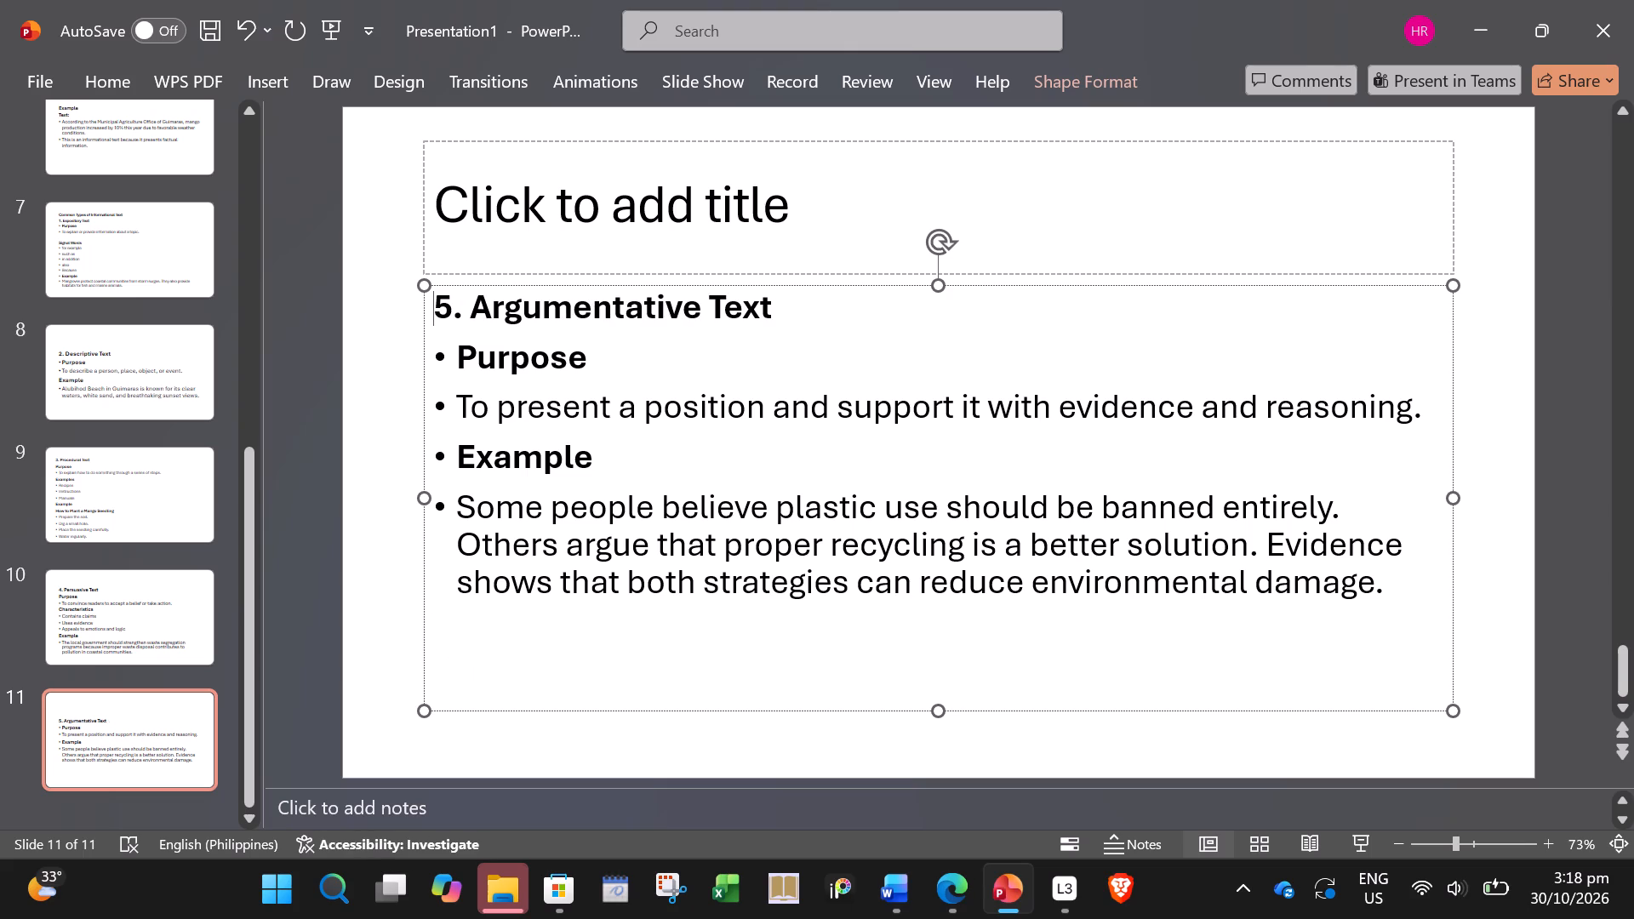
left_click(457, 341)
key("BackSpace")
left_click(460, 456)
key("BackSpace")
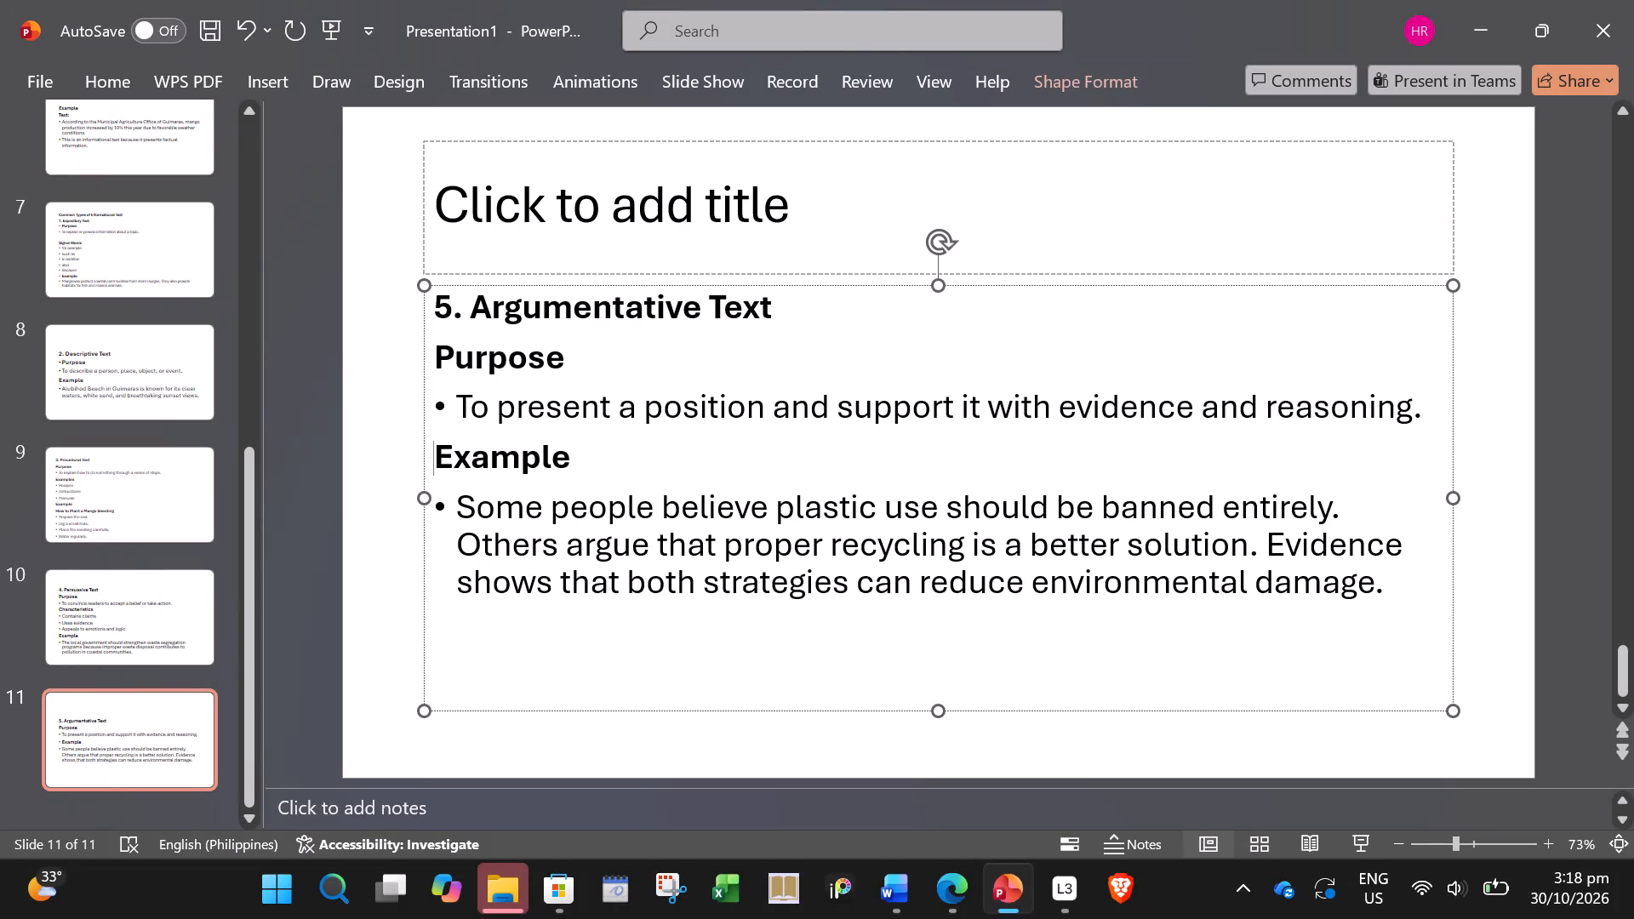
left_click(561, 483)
Delete the empty title placeholder from slide 11.
left_click(623, 140)
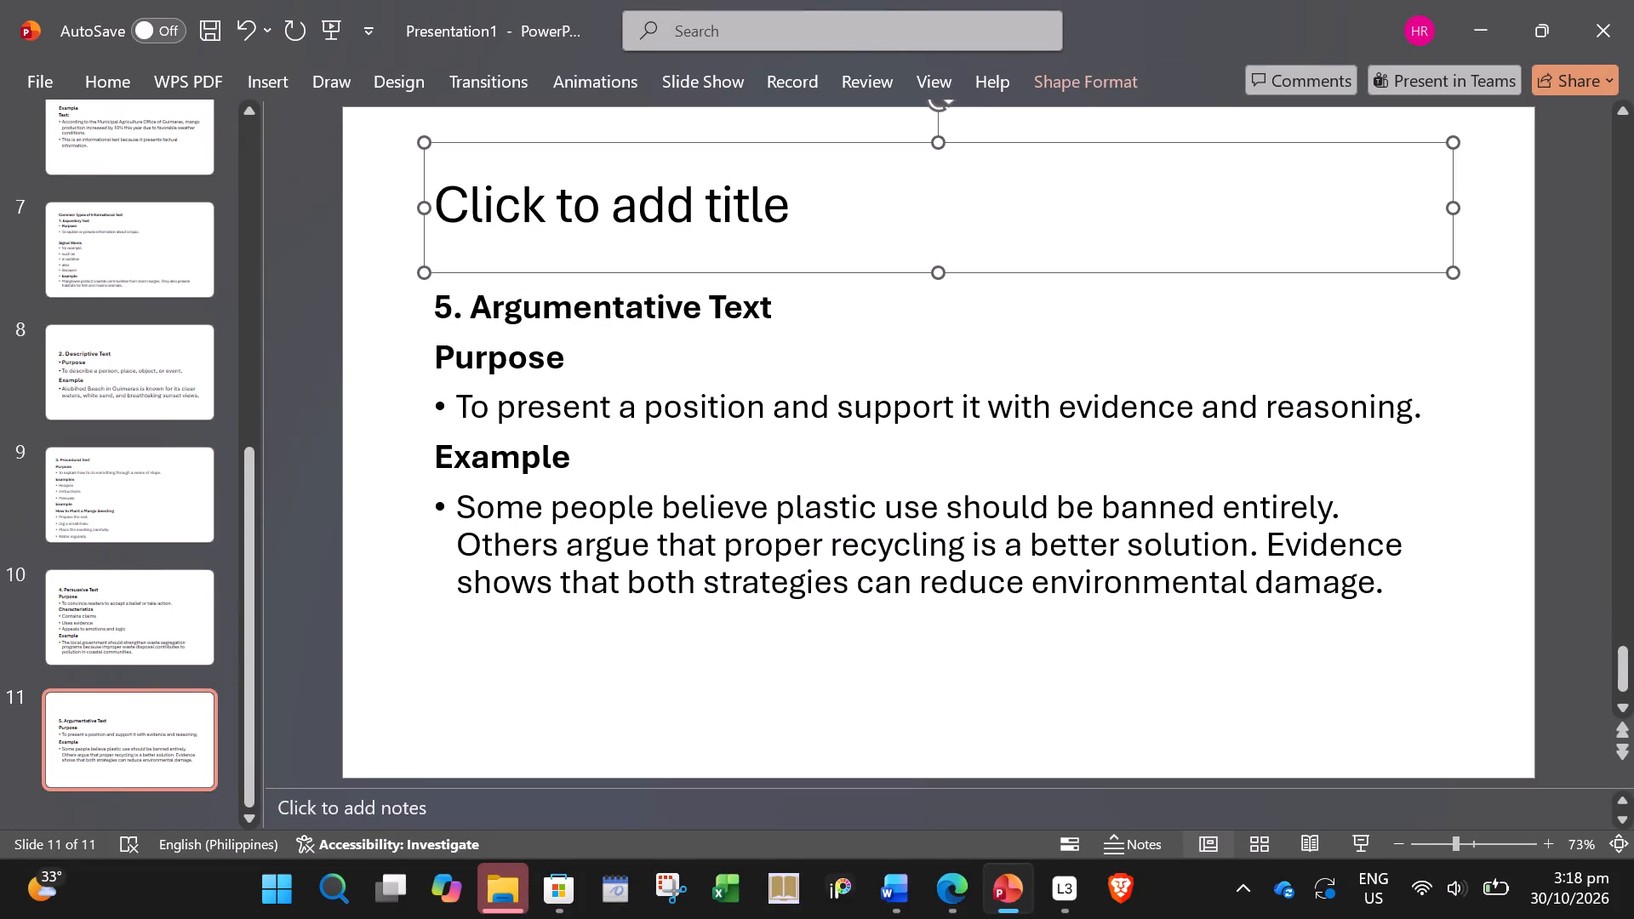
key("Delete")
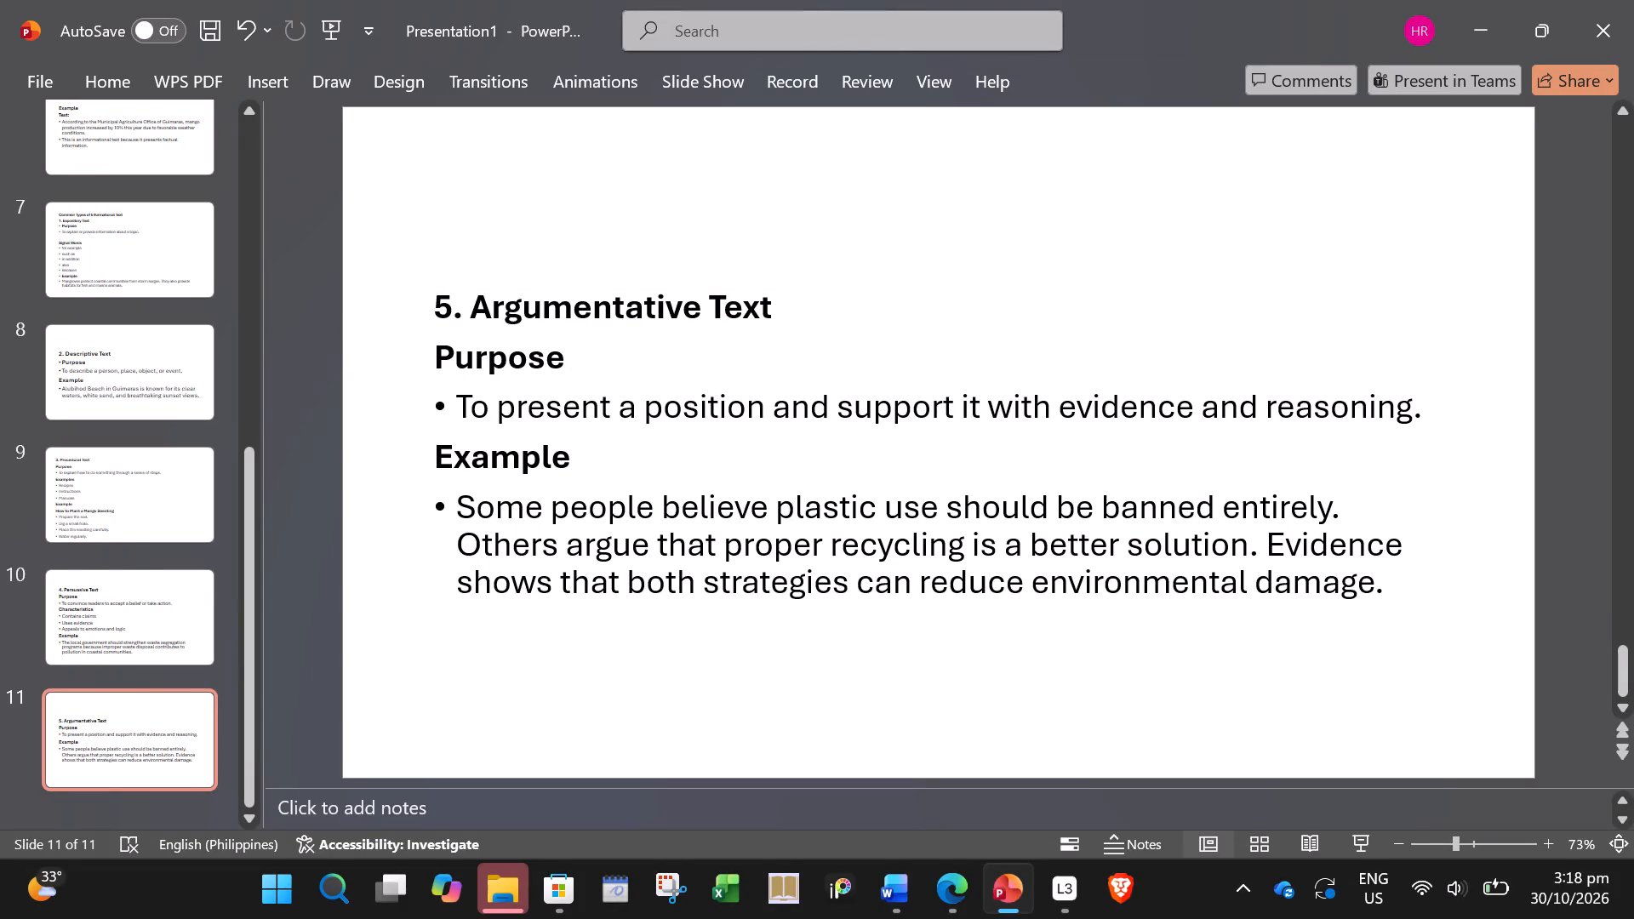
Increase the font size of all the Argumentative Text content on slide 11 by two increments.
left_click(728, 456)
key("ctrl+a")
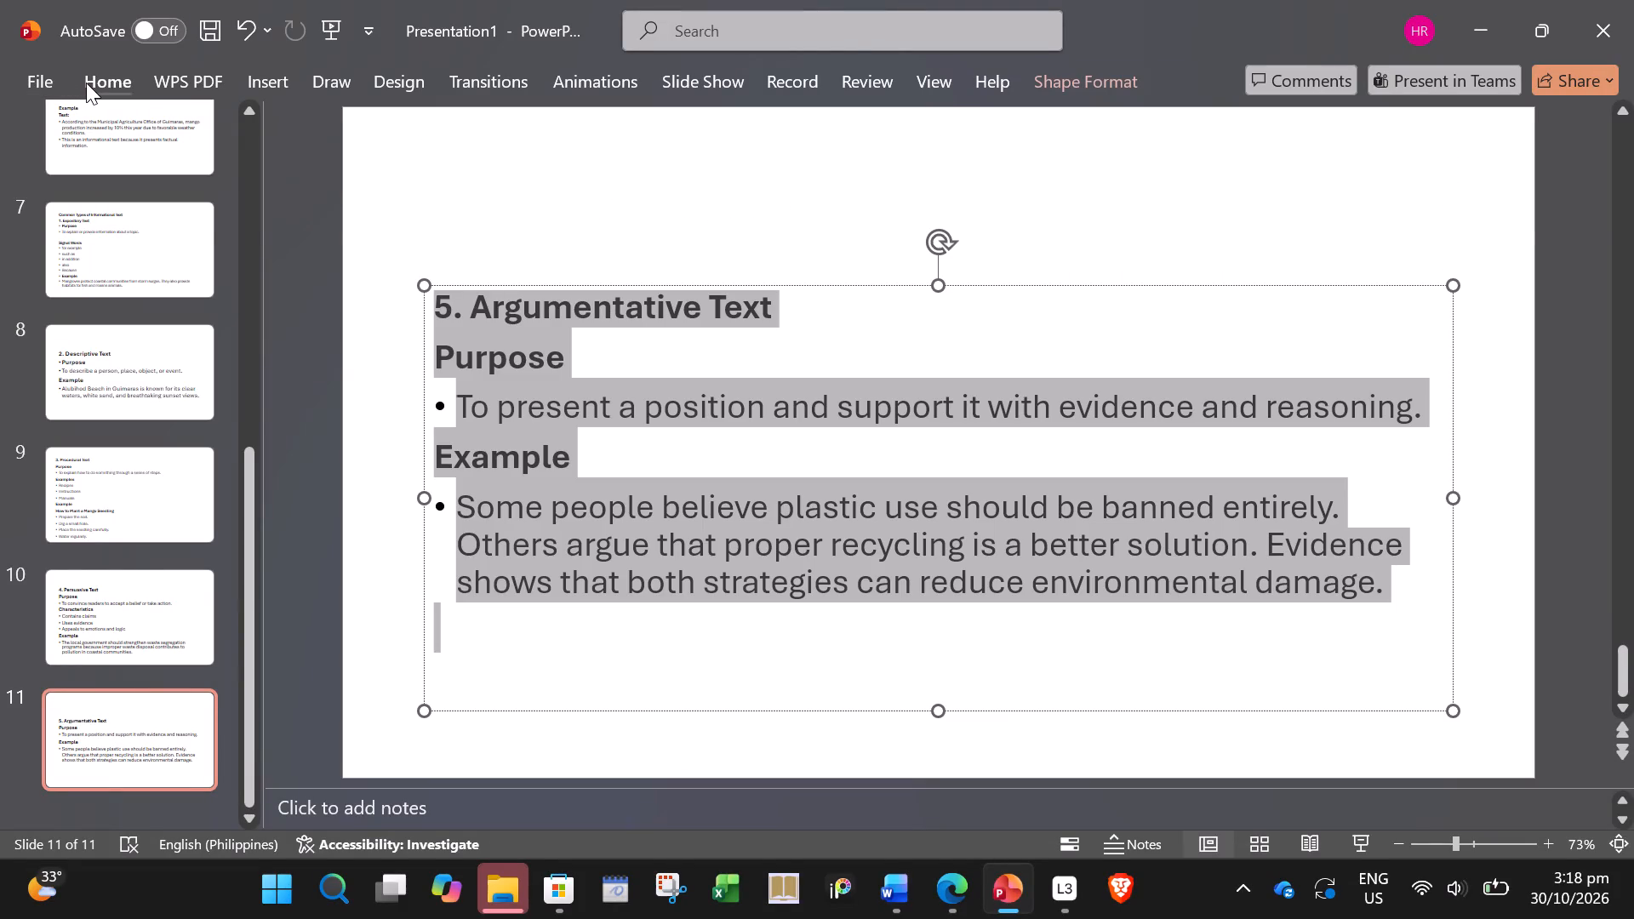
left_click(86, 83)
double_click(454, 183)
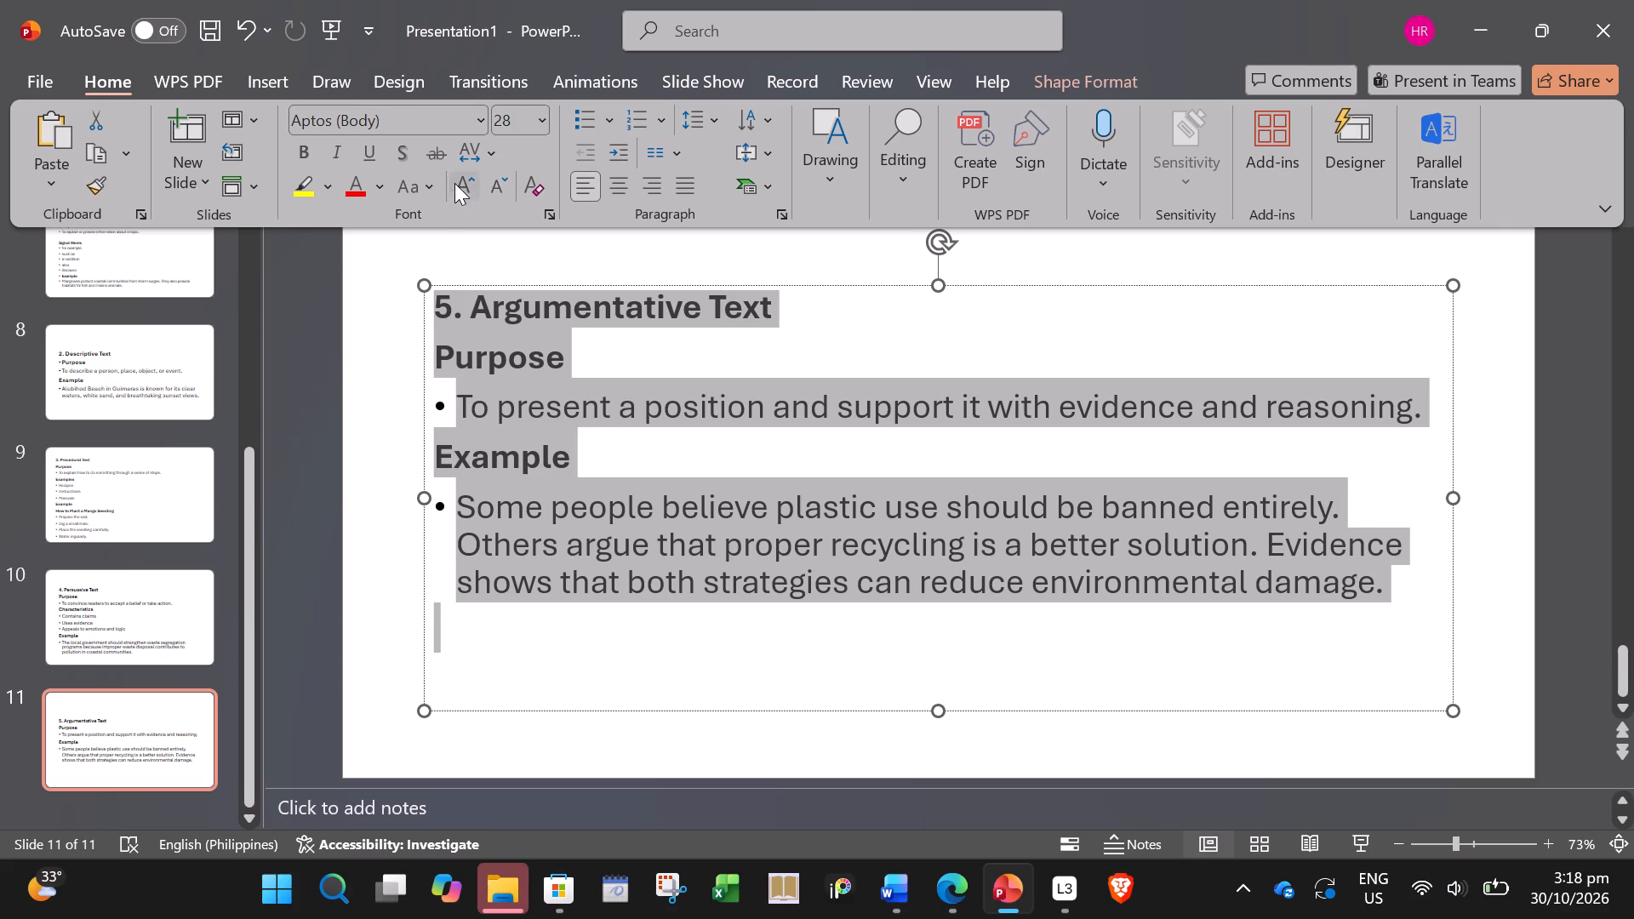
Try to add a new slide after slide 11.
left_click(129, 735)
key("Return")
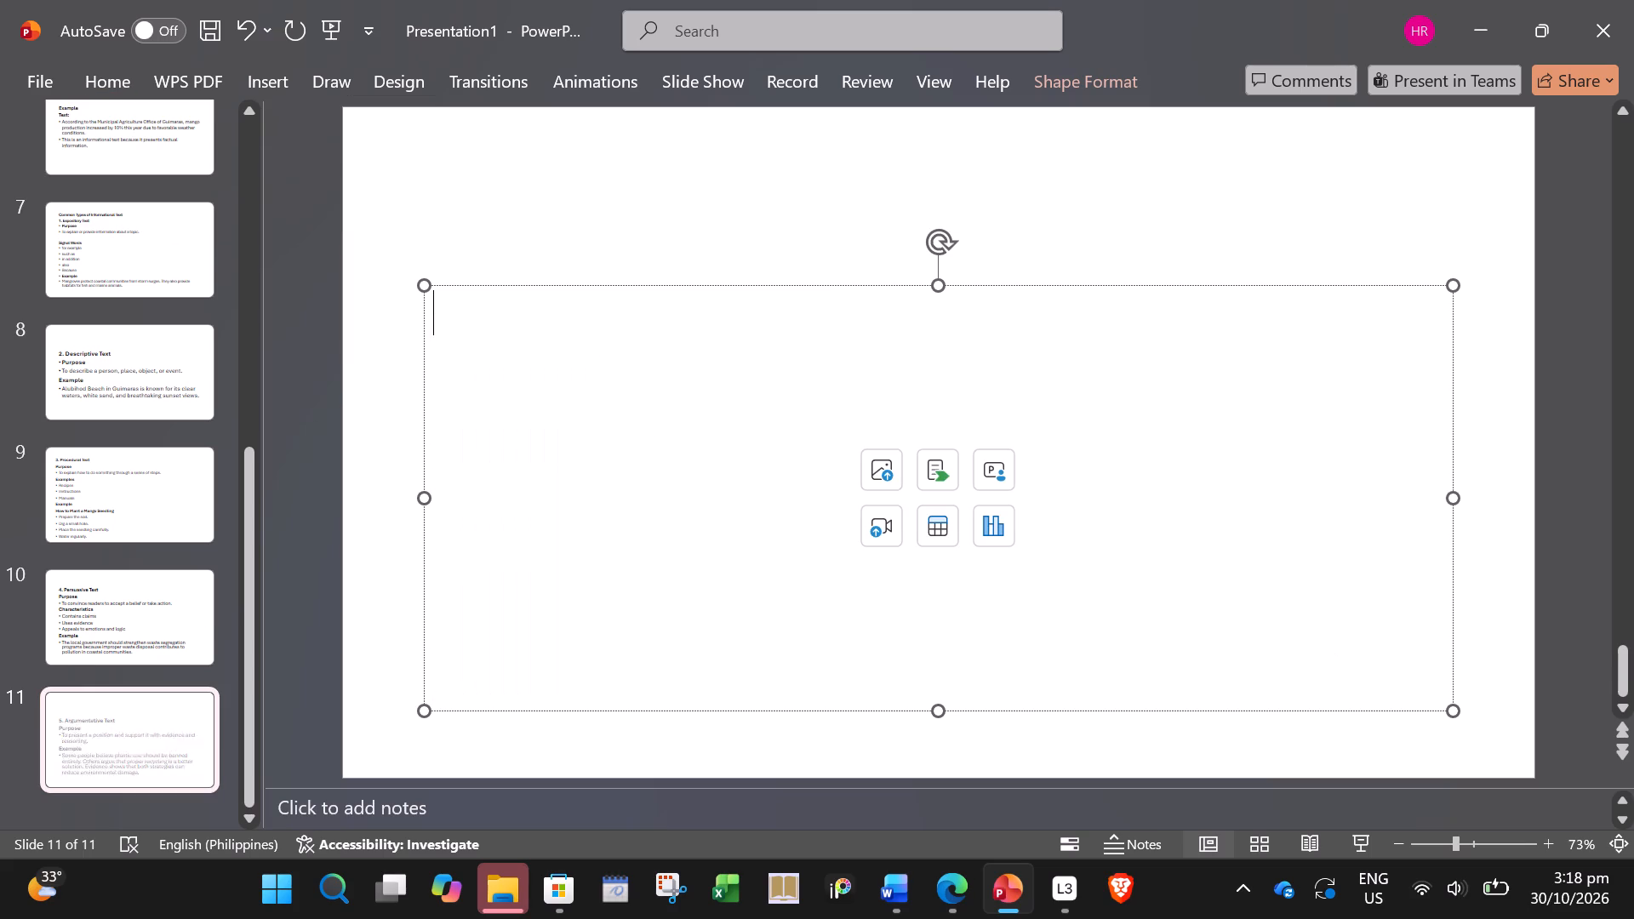
Switch to Loggy3, stop the current recording and start a new one, and return to the presentation.
left_click(1068, 900)
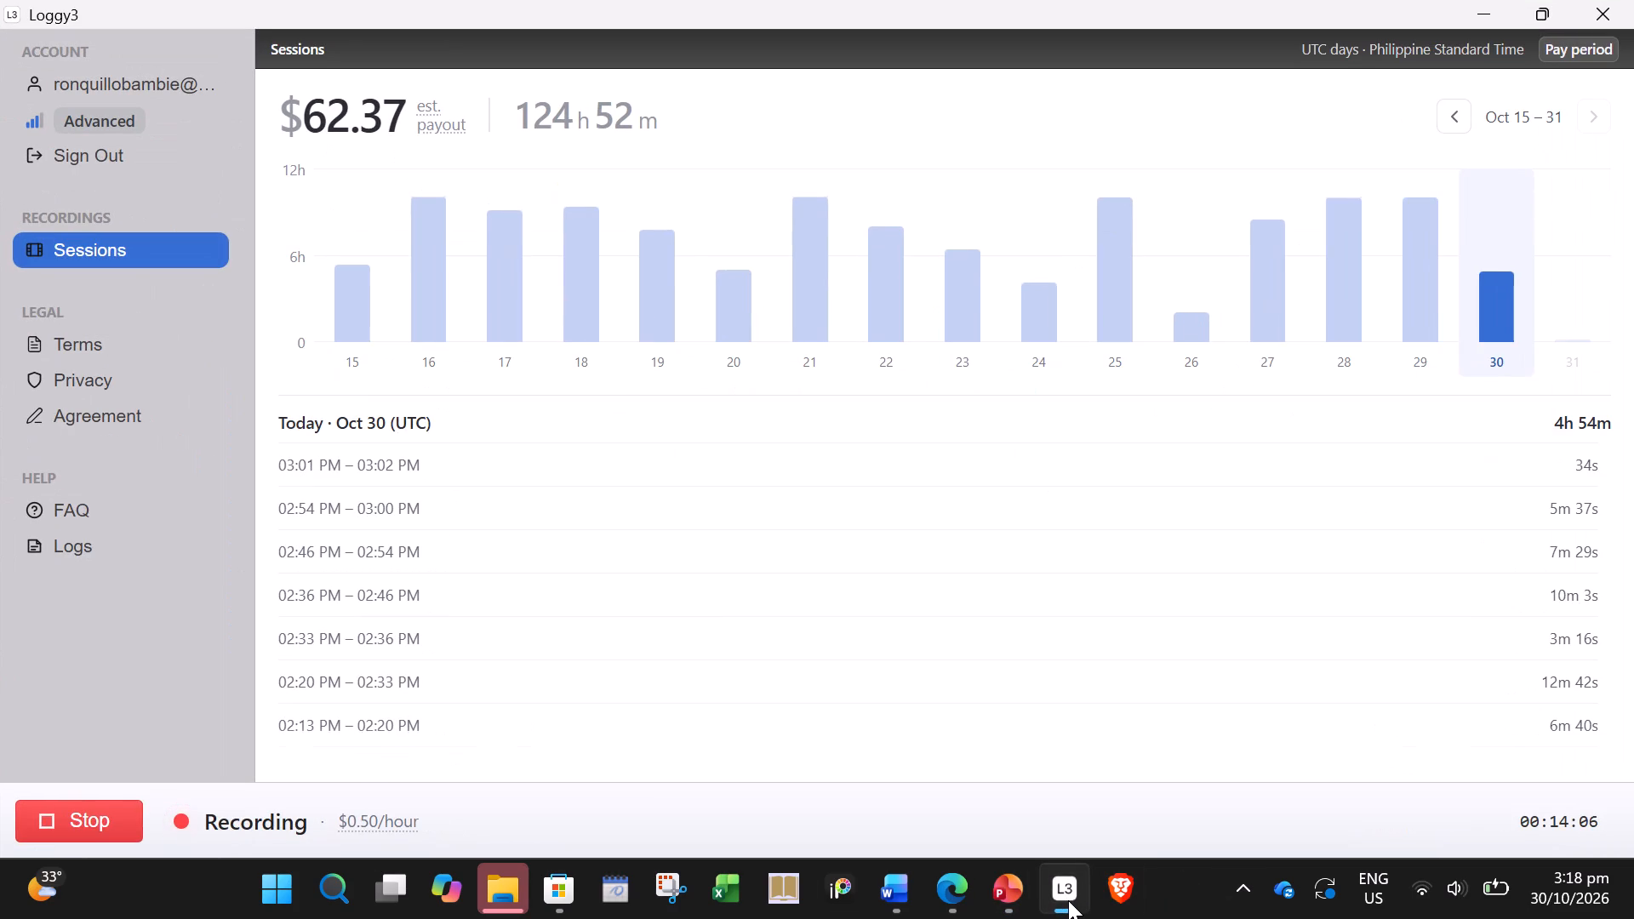
left_click(75, 798)
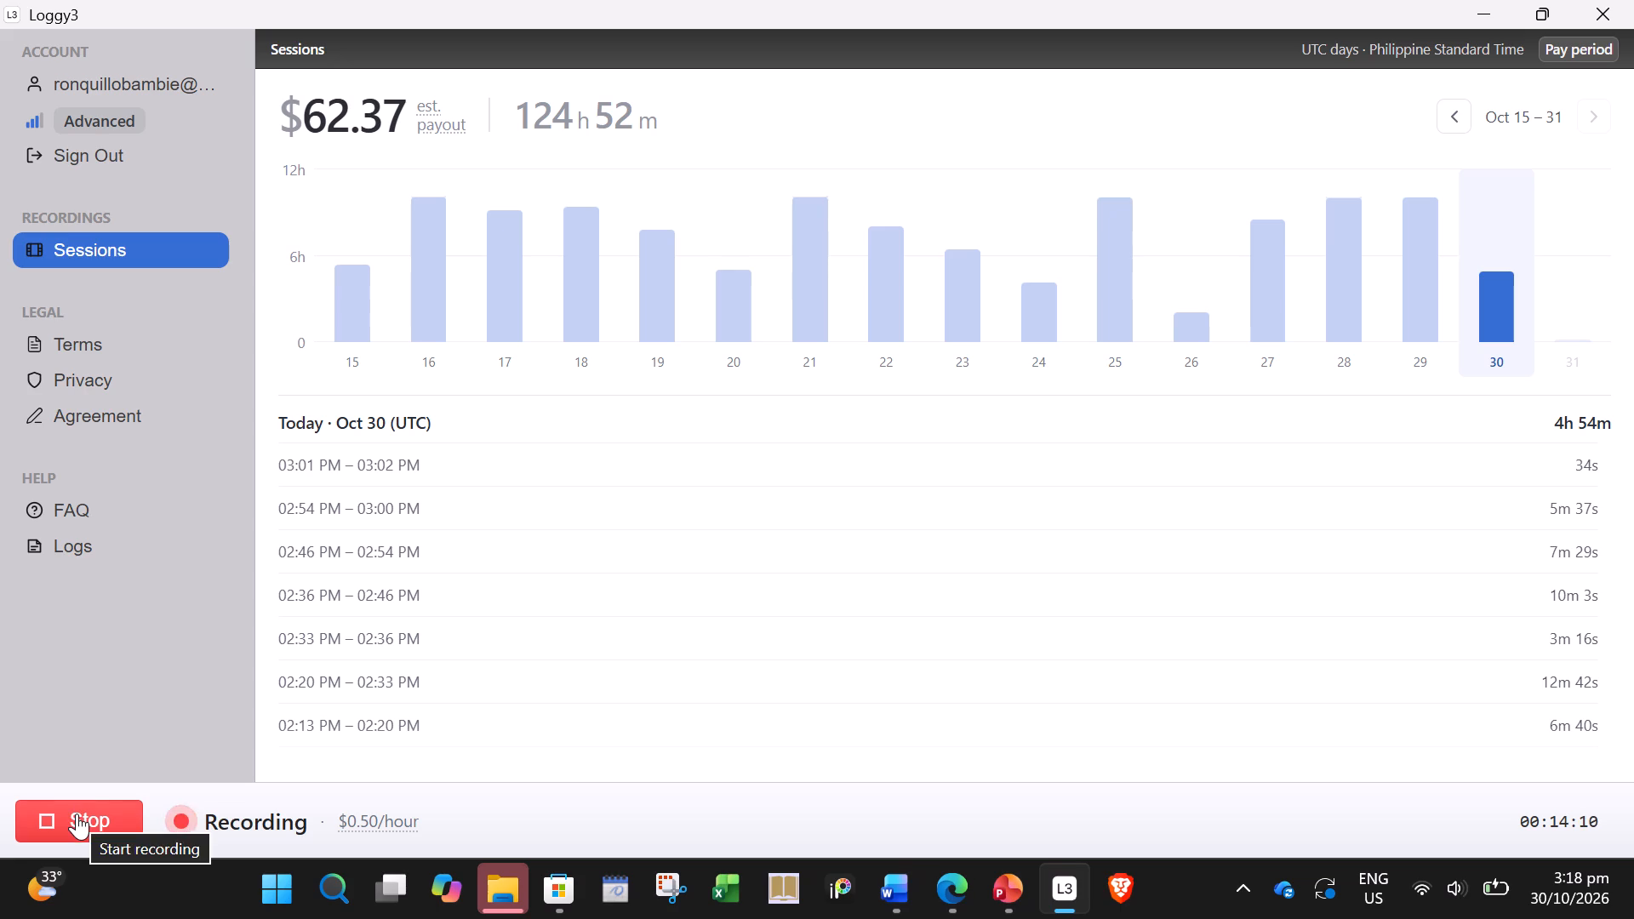
left_click(77, 813)
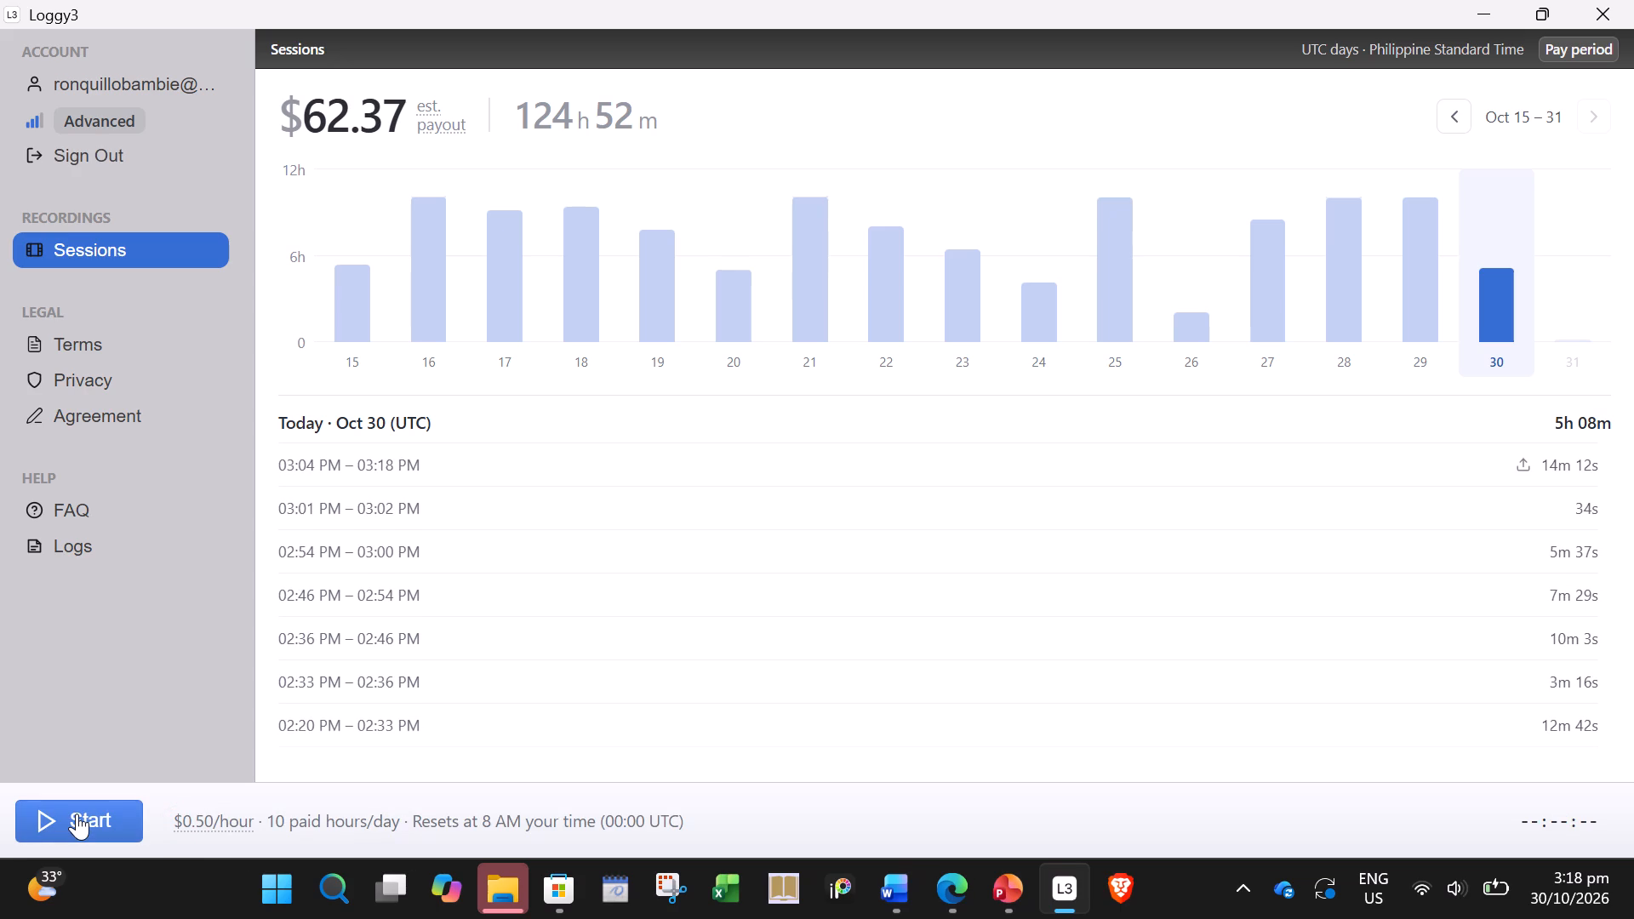
left_click(77, 813)
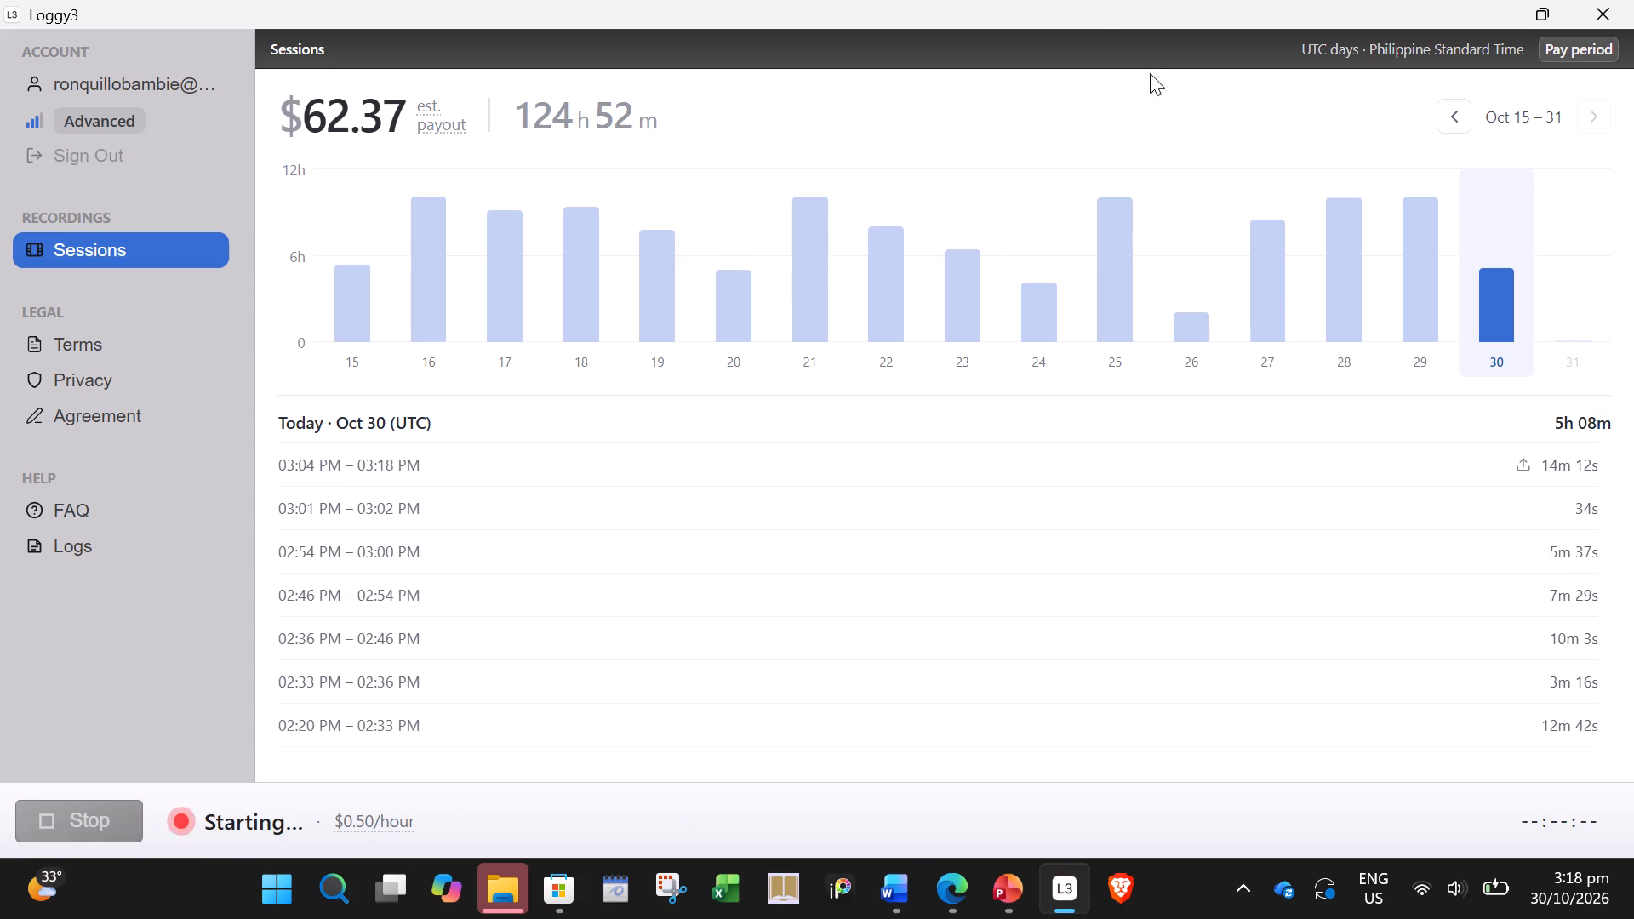
left_click(1488, 5)
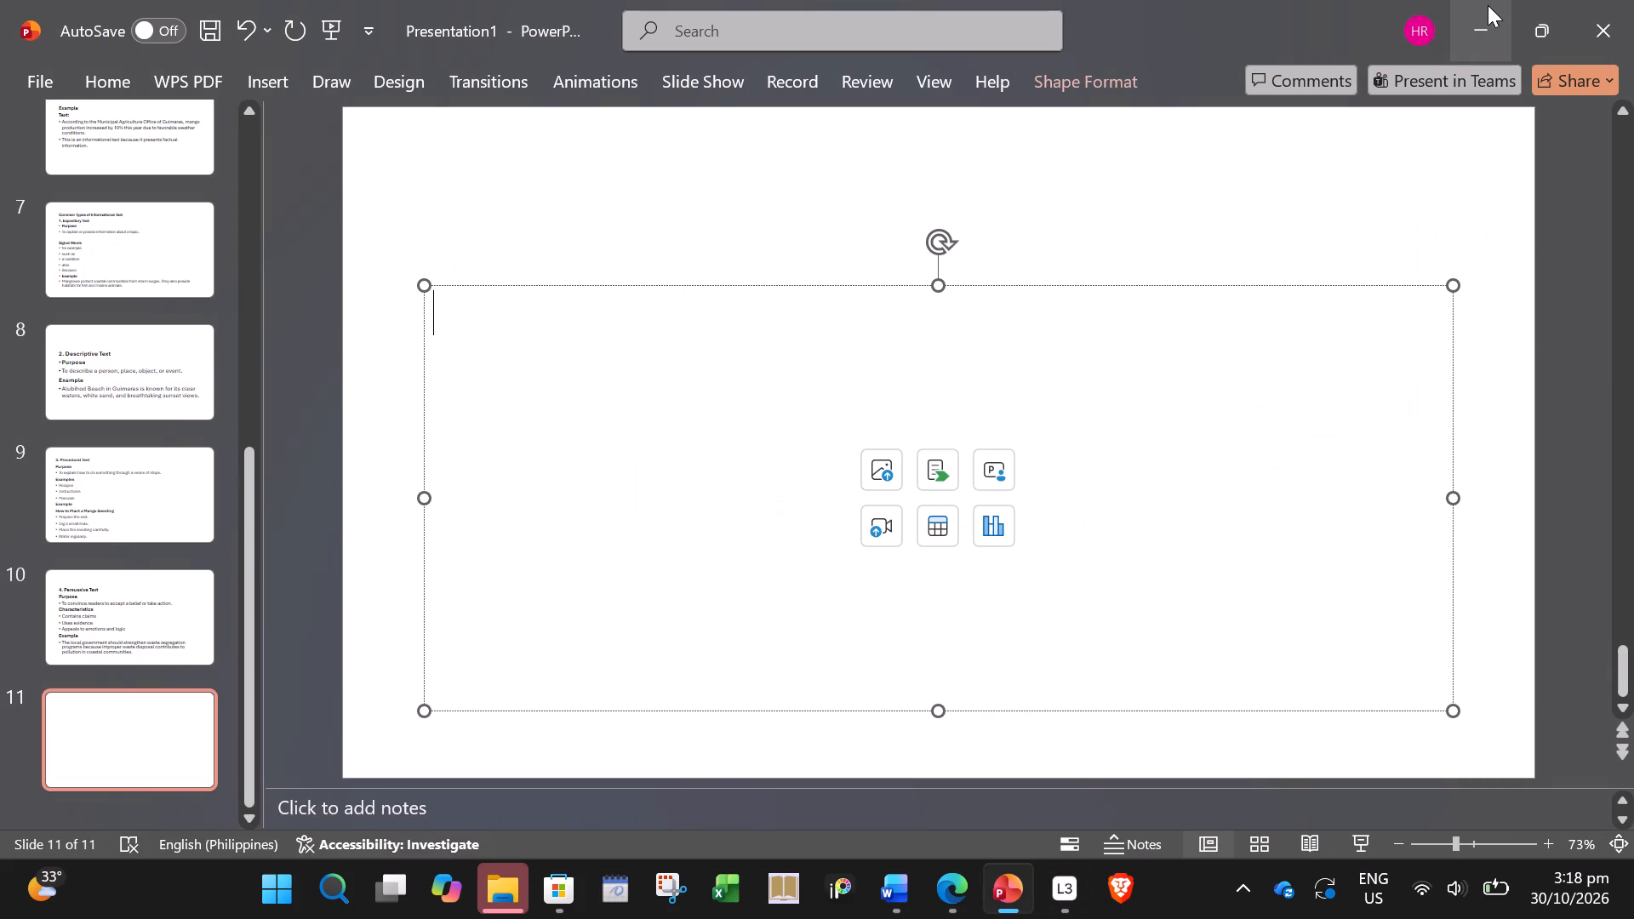
Delete the empty content placeholder from slide 11.
left_click(1194, 282)
key("BackSpace")
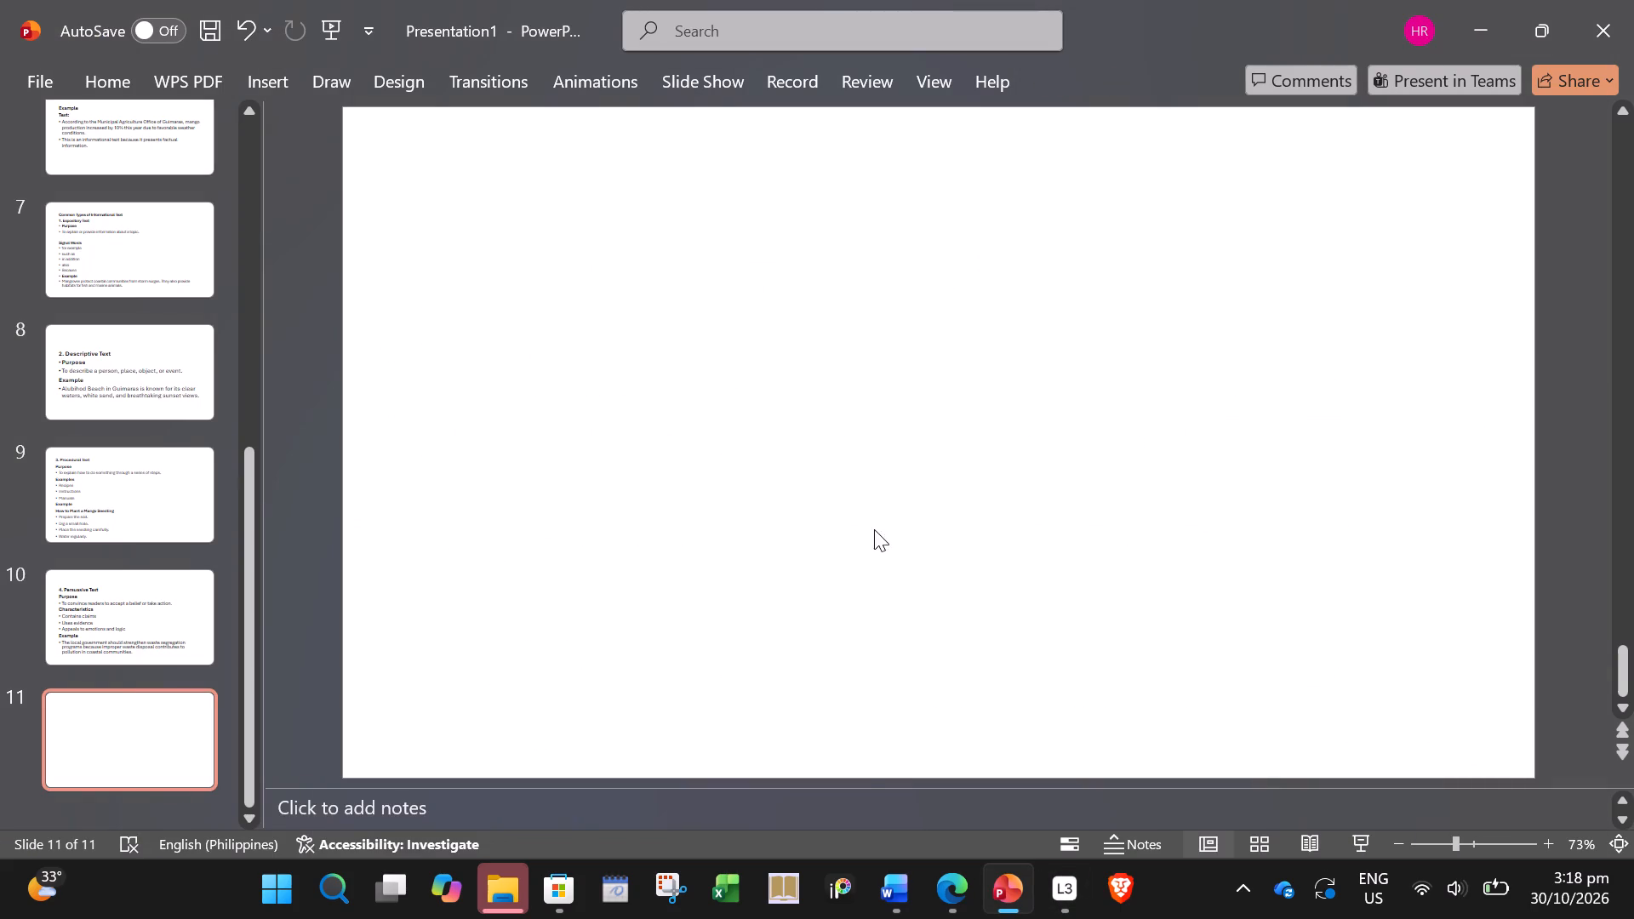
Switch to Document2 in Word and copy "II. Literary Text" through the "Dramas" item of its examples list.
left_click(948, 897)
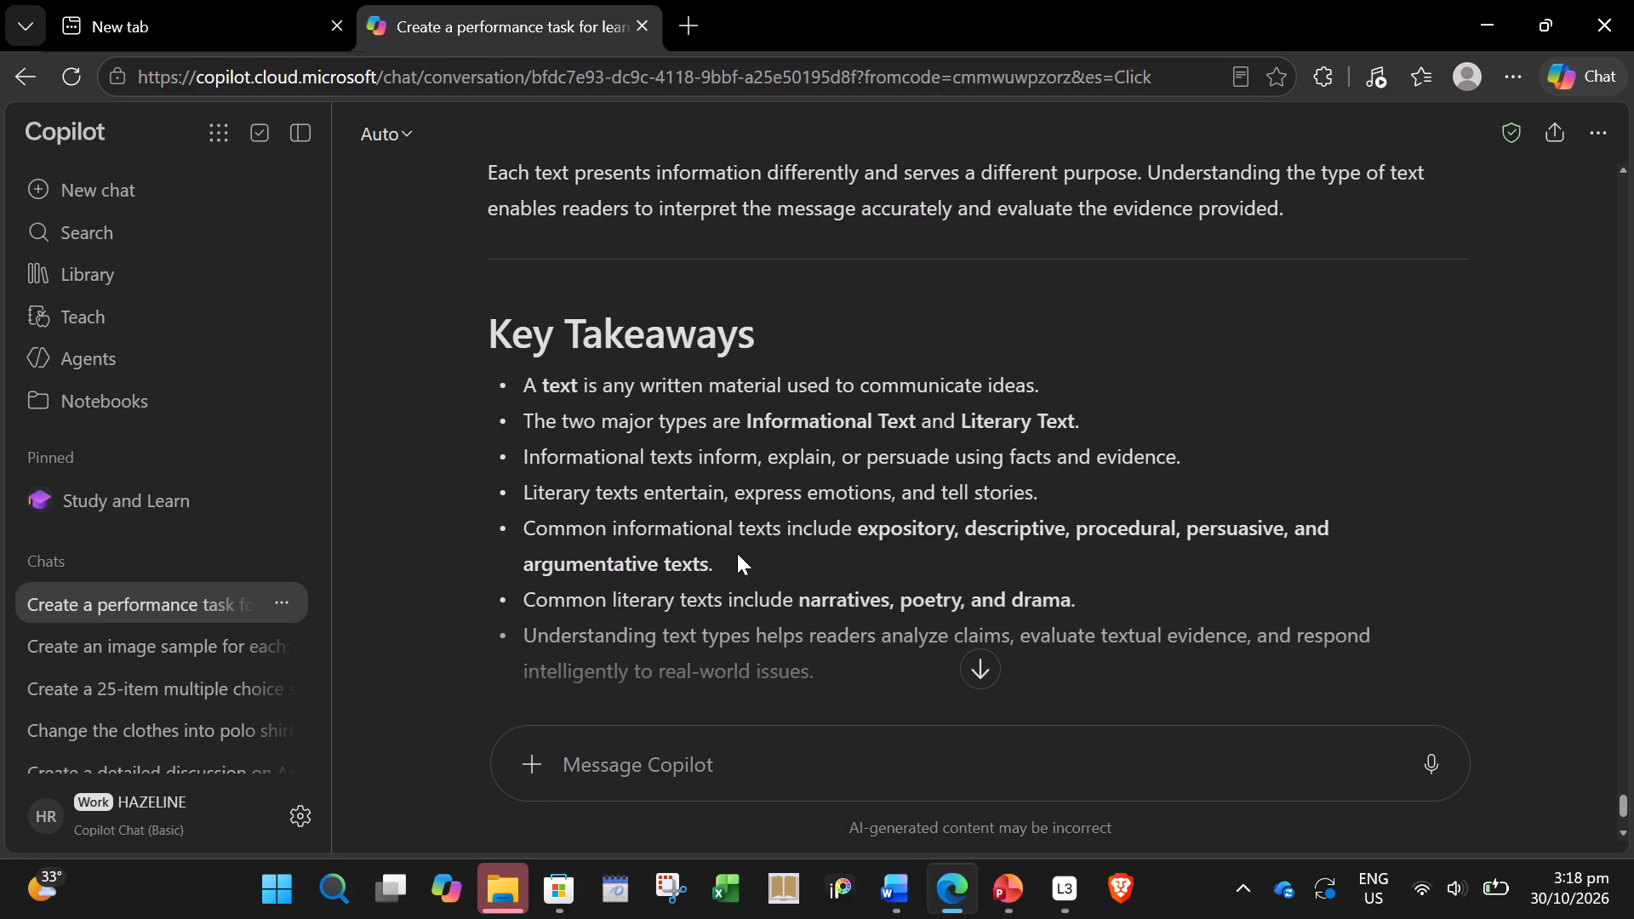
left_click(896, 875)
left_click(1126, 742)
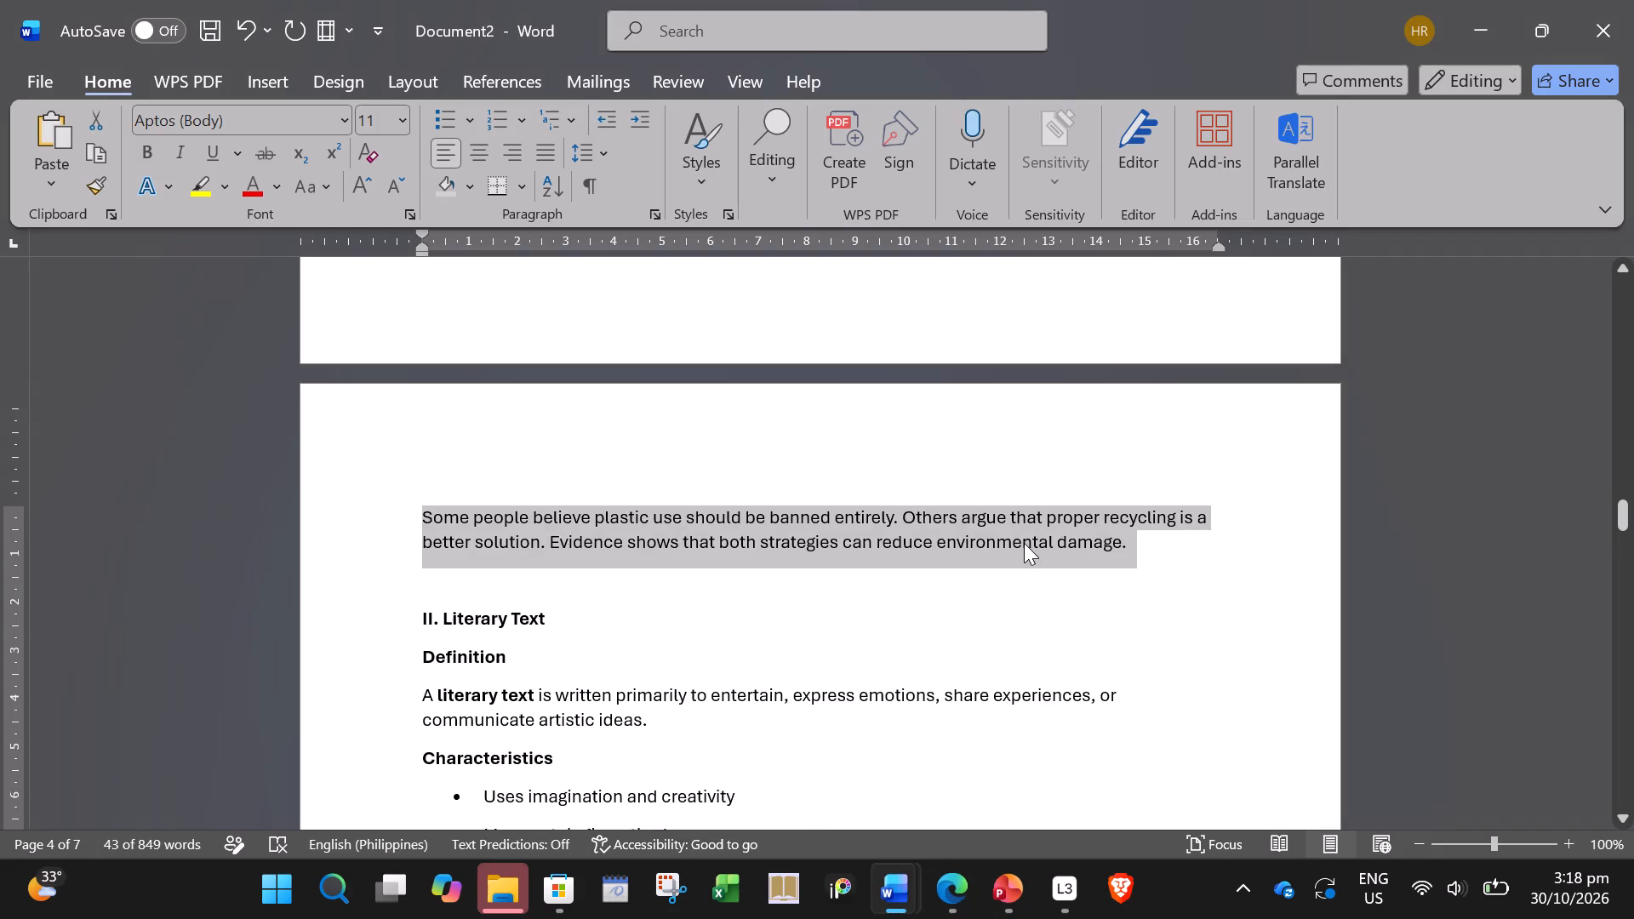
scroll(1024, 543, "down", 1)
left_click_drag(426, 283, 589, 820)
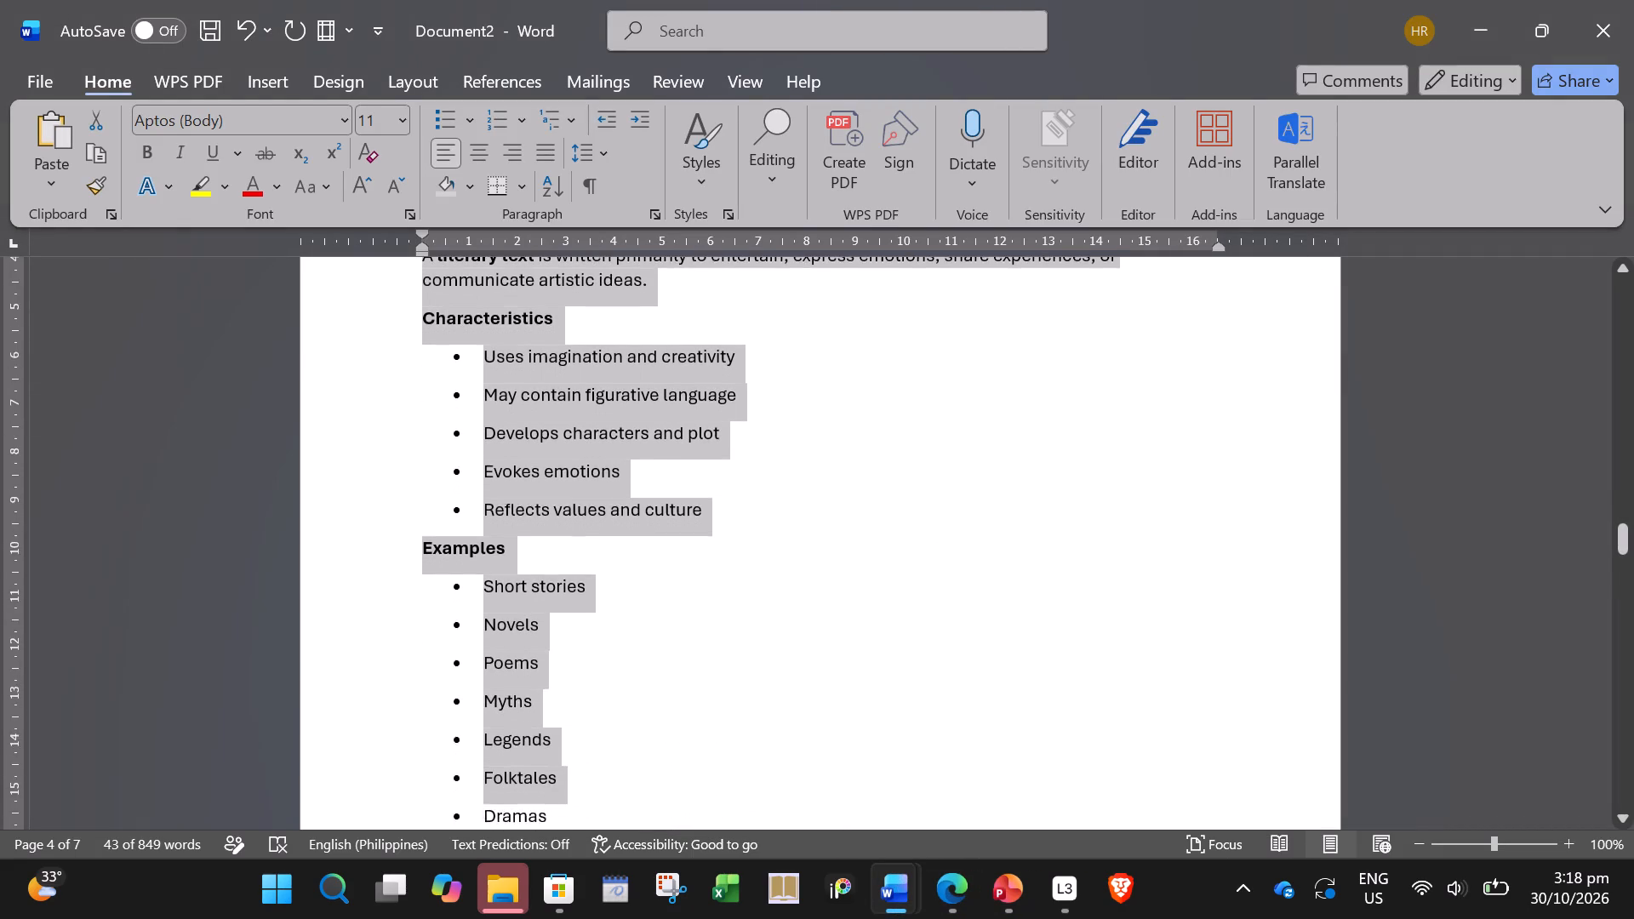
left_click_drag(589, 820, 558, 623)
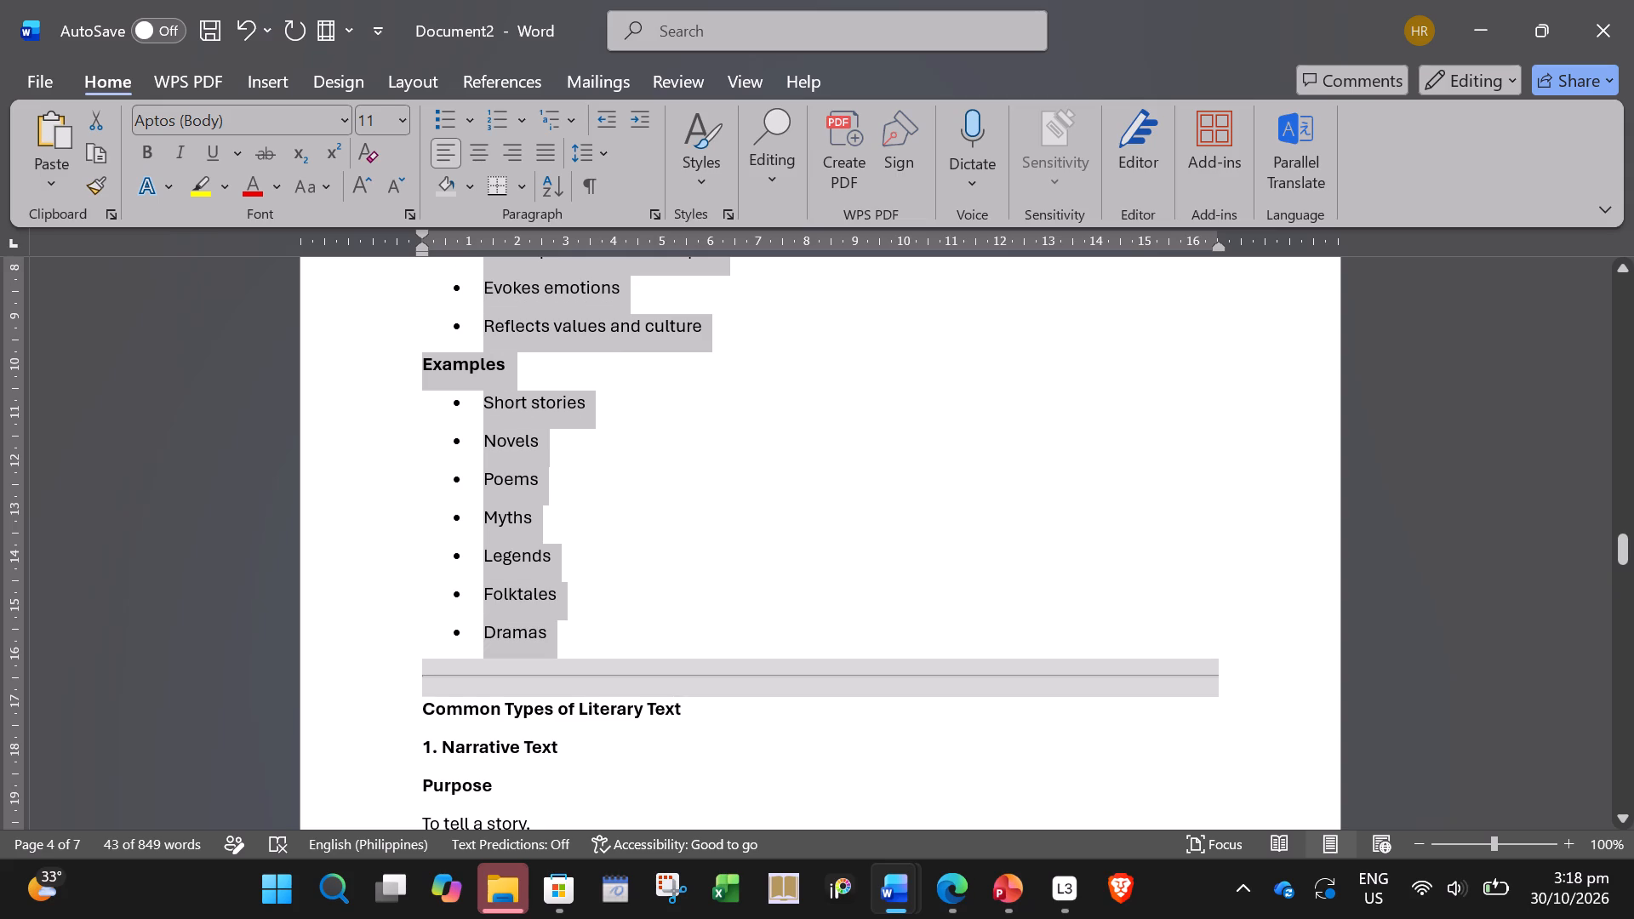
left_click_drag(558, 623, 562, 623)
key("ctrl+c")
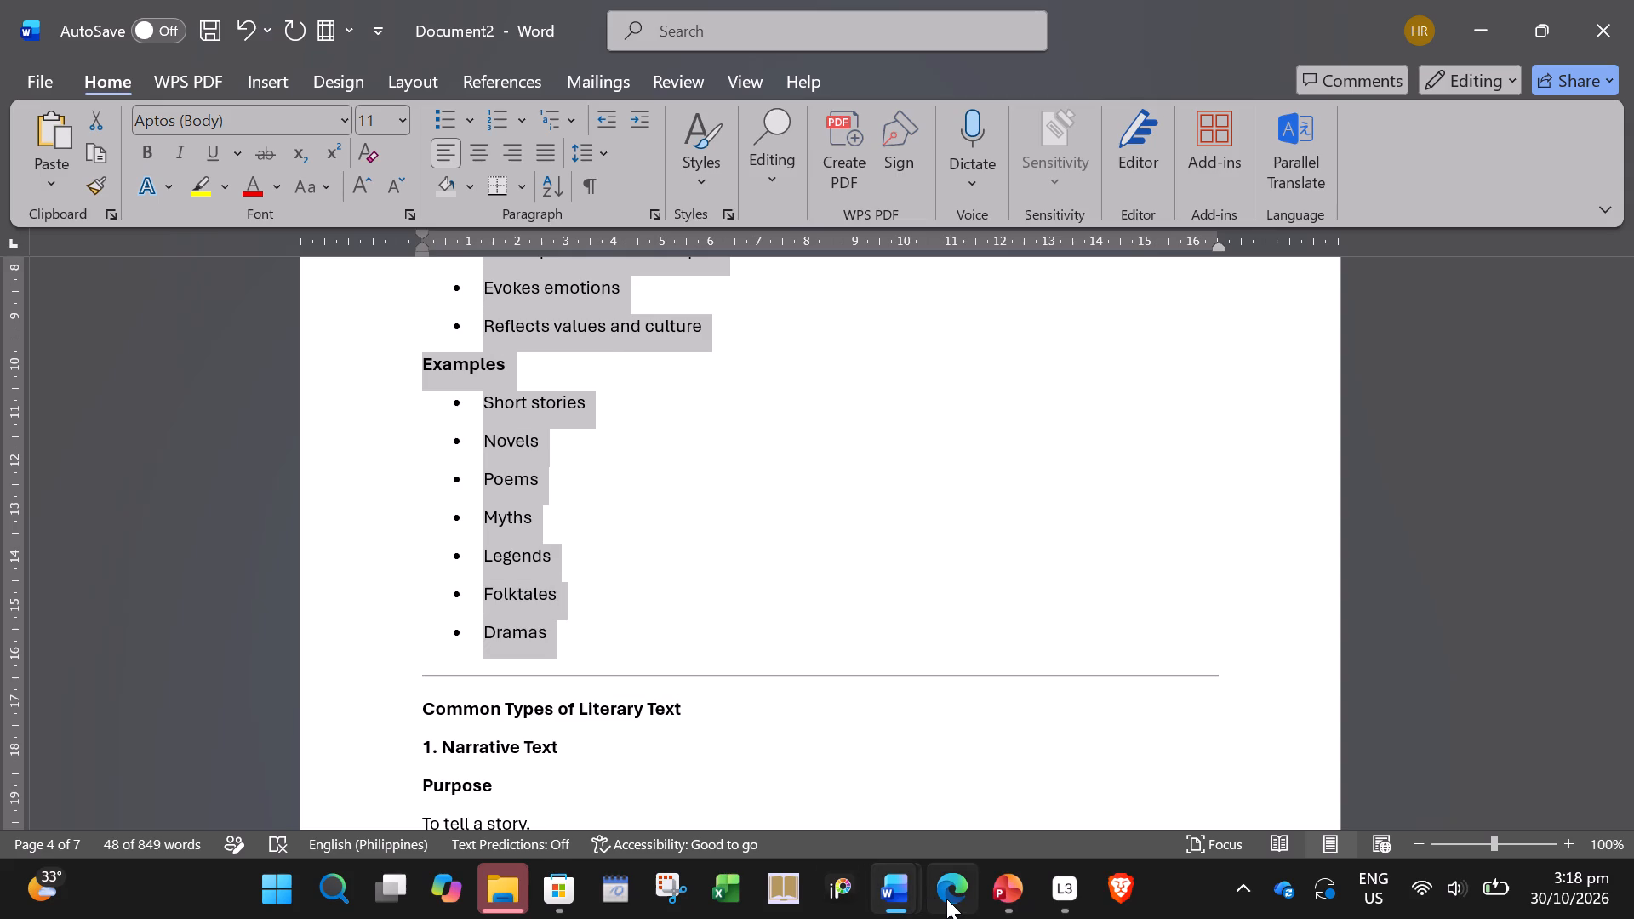
Return to the presentation, paste the copied Literary Text section onto slide 11, and move its text box toward the slide's upper-left area.
left_click(946, 899)
left_click(893, 880)
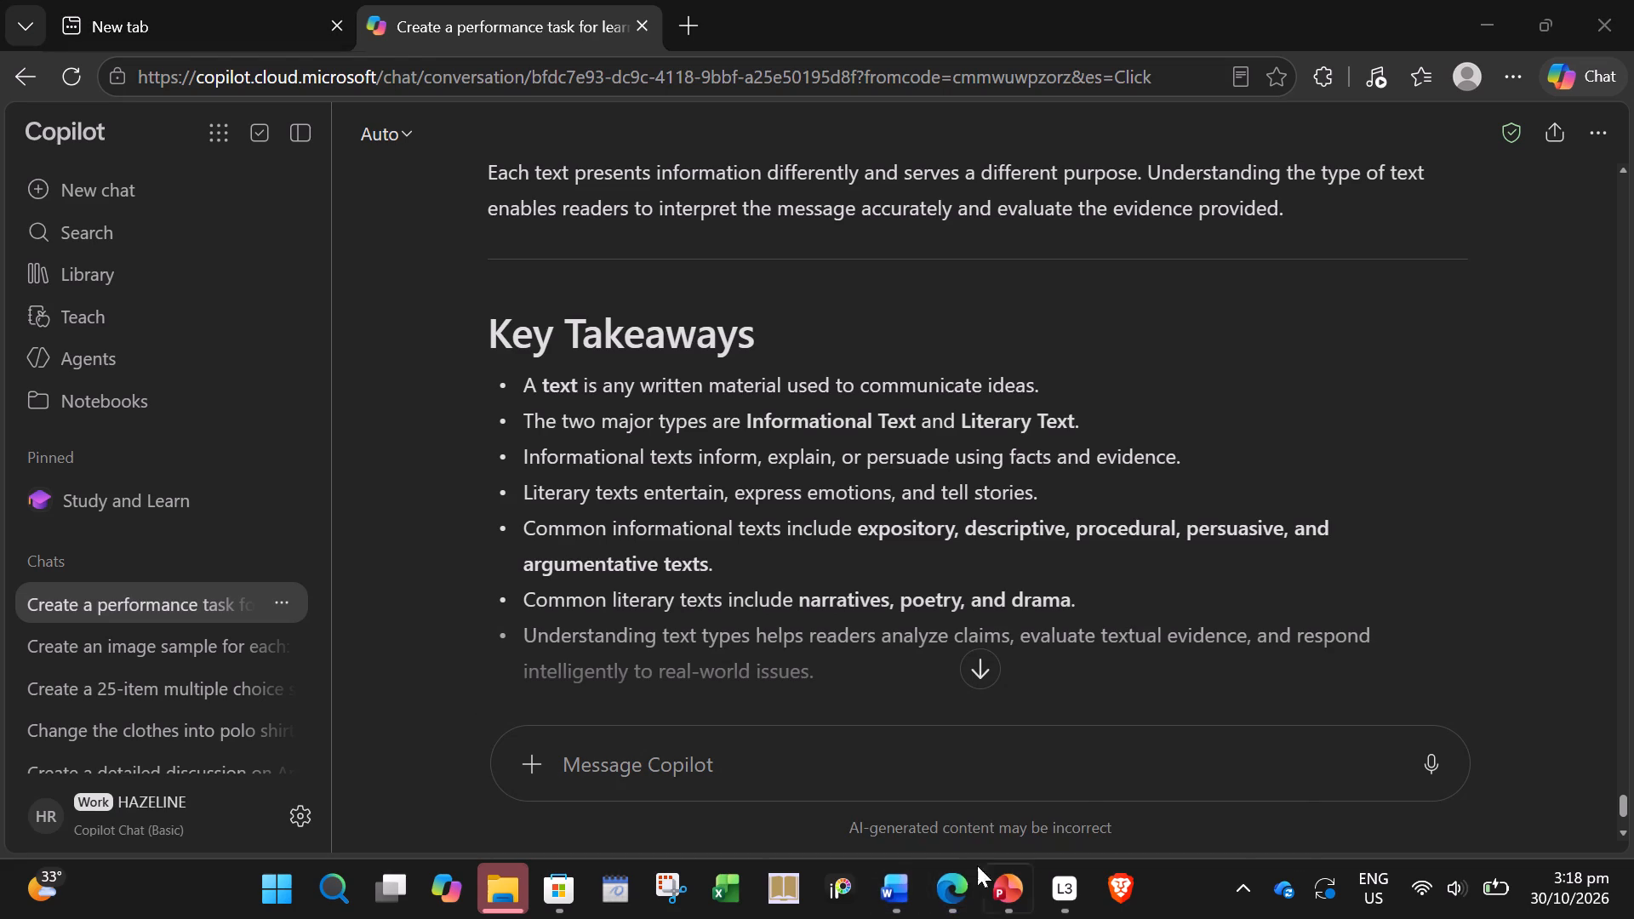
left_click(903, 890)
left_click(1086, 811)
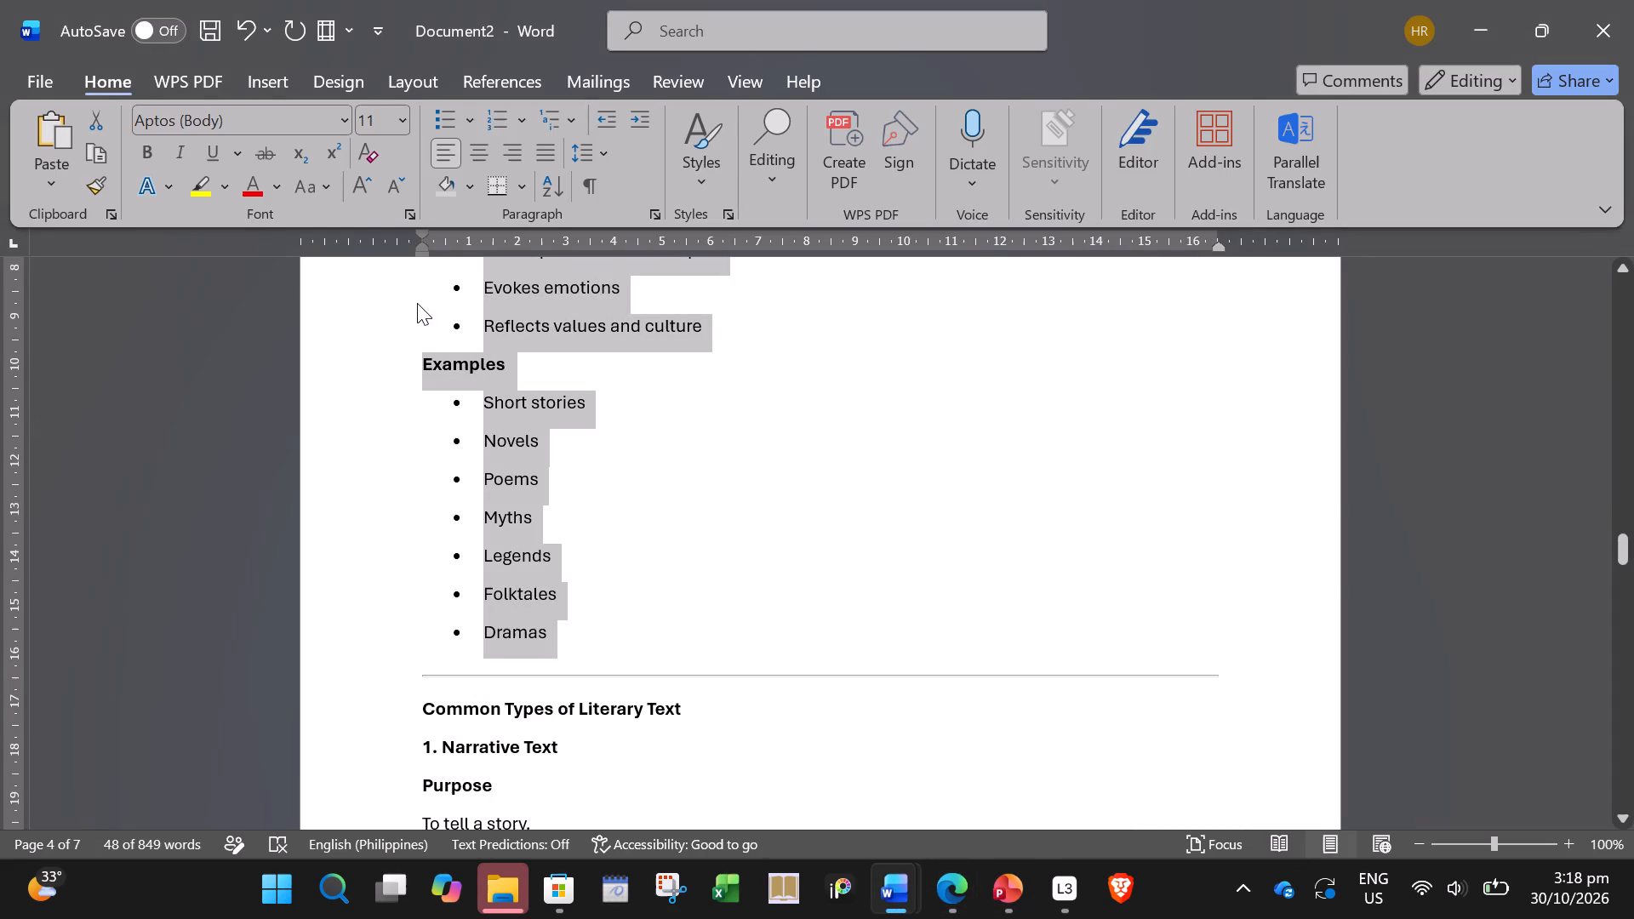
left_click(1008, 889)
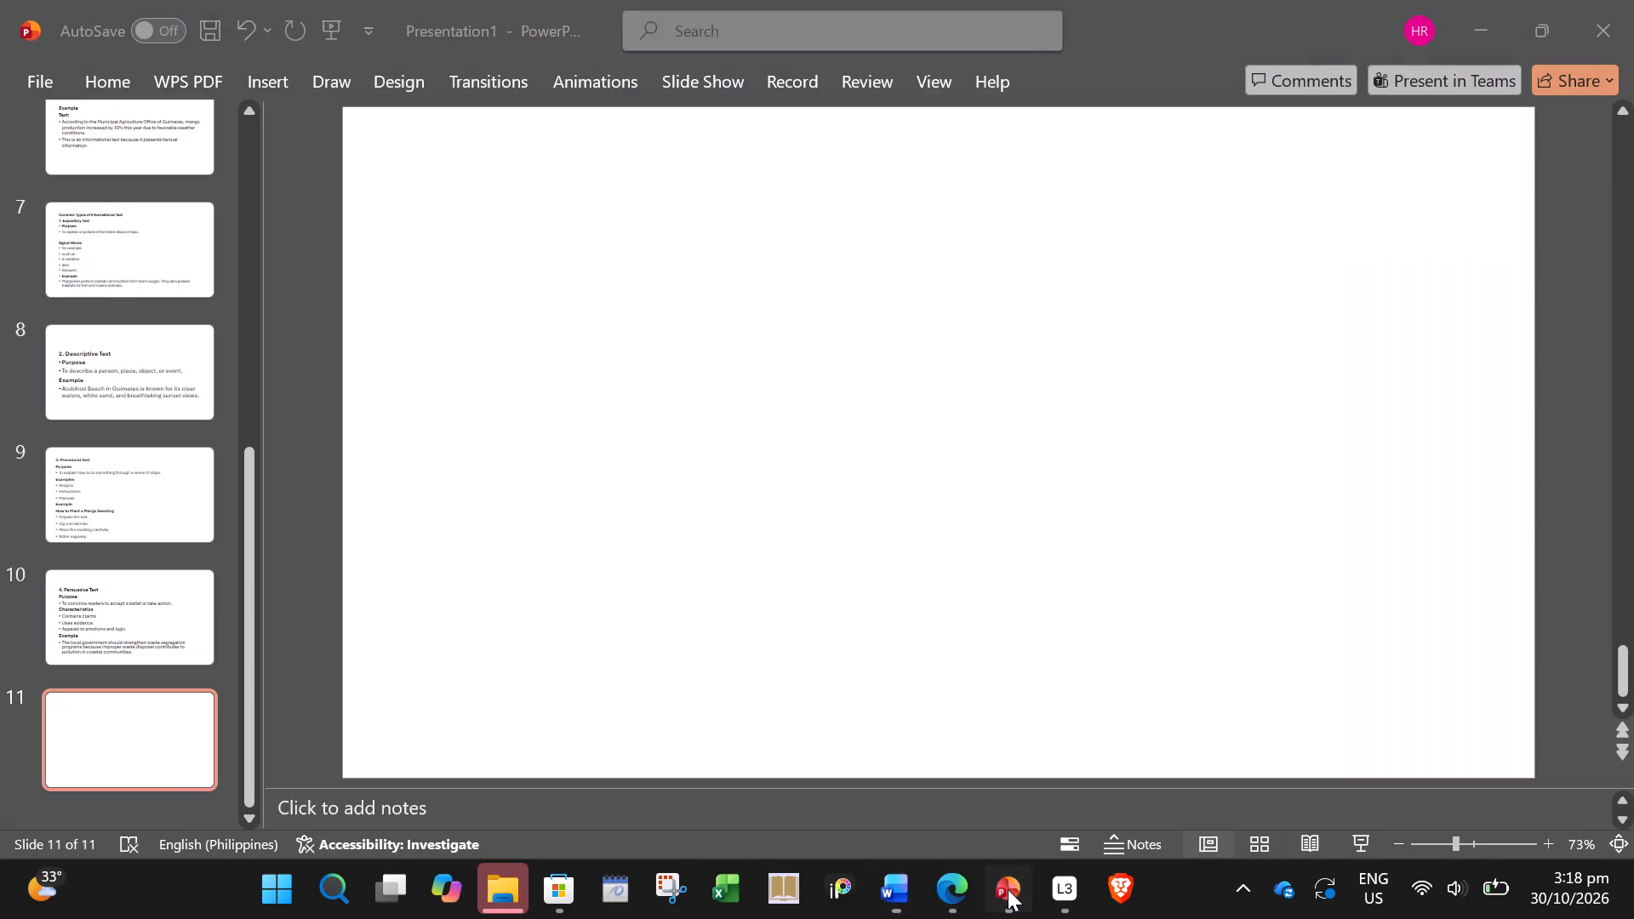
left_click(738, 461)
key("ctrl+v")
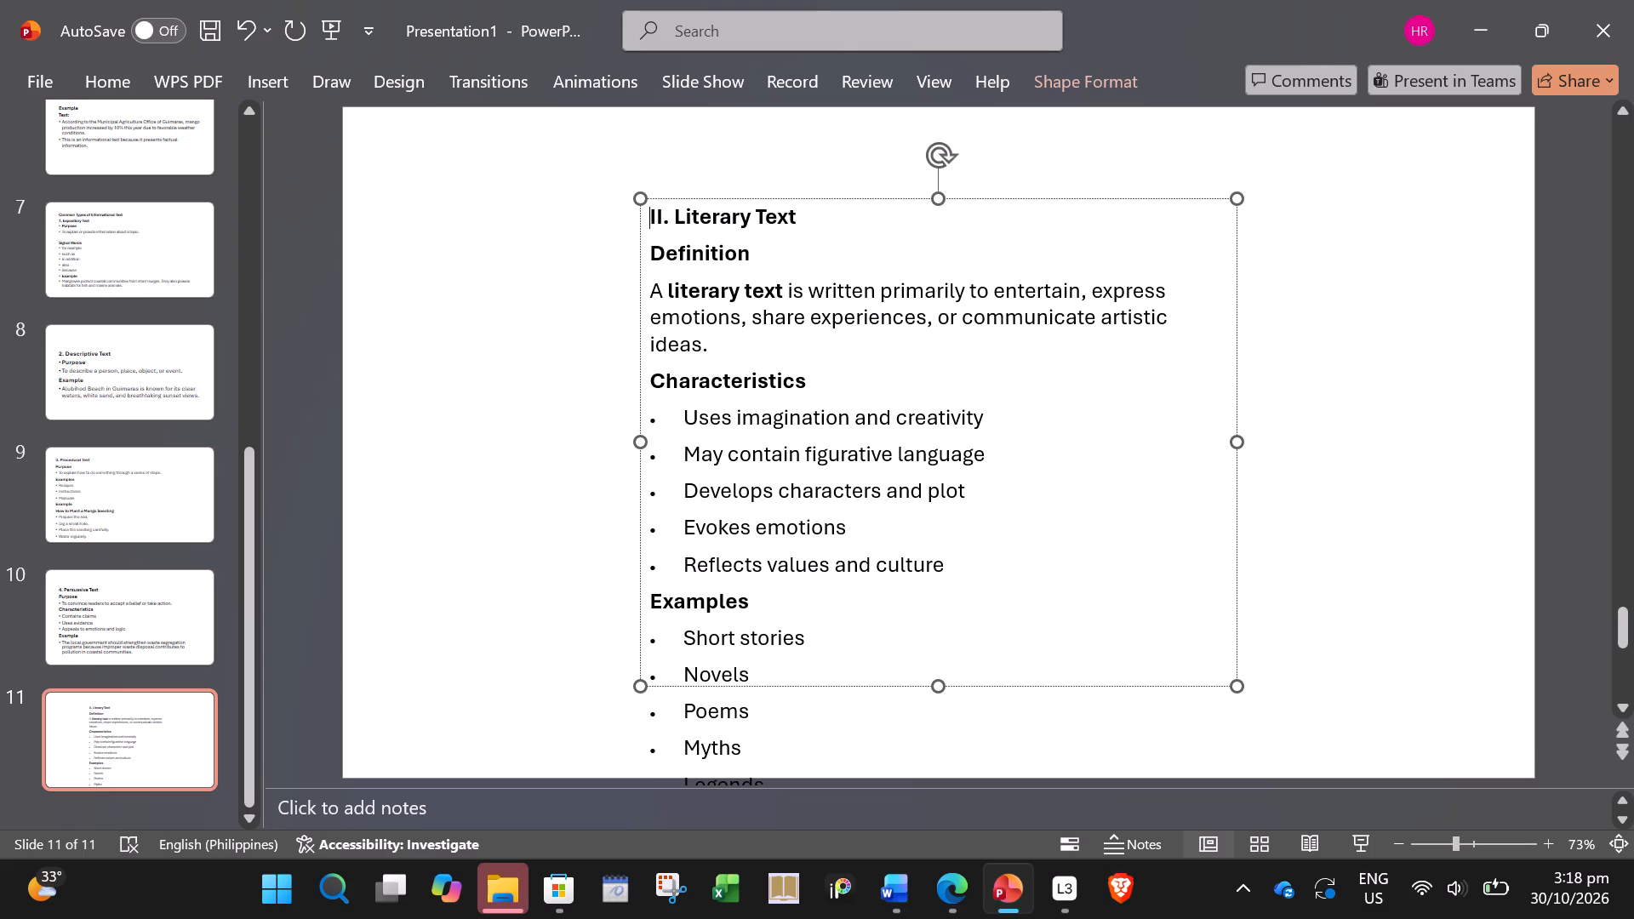
left_click_drag(665, 198, 480, 140)
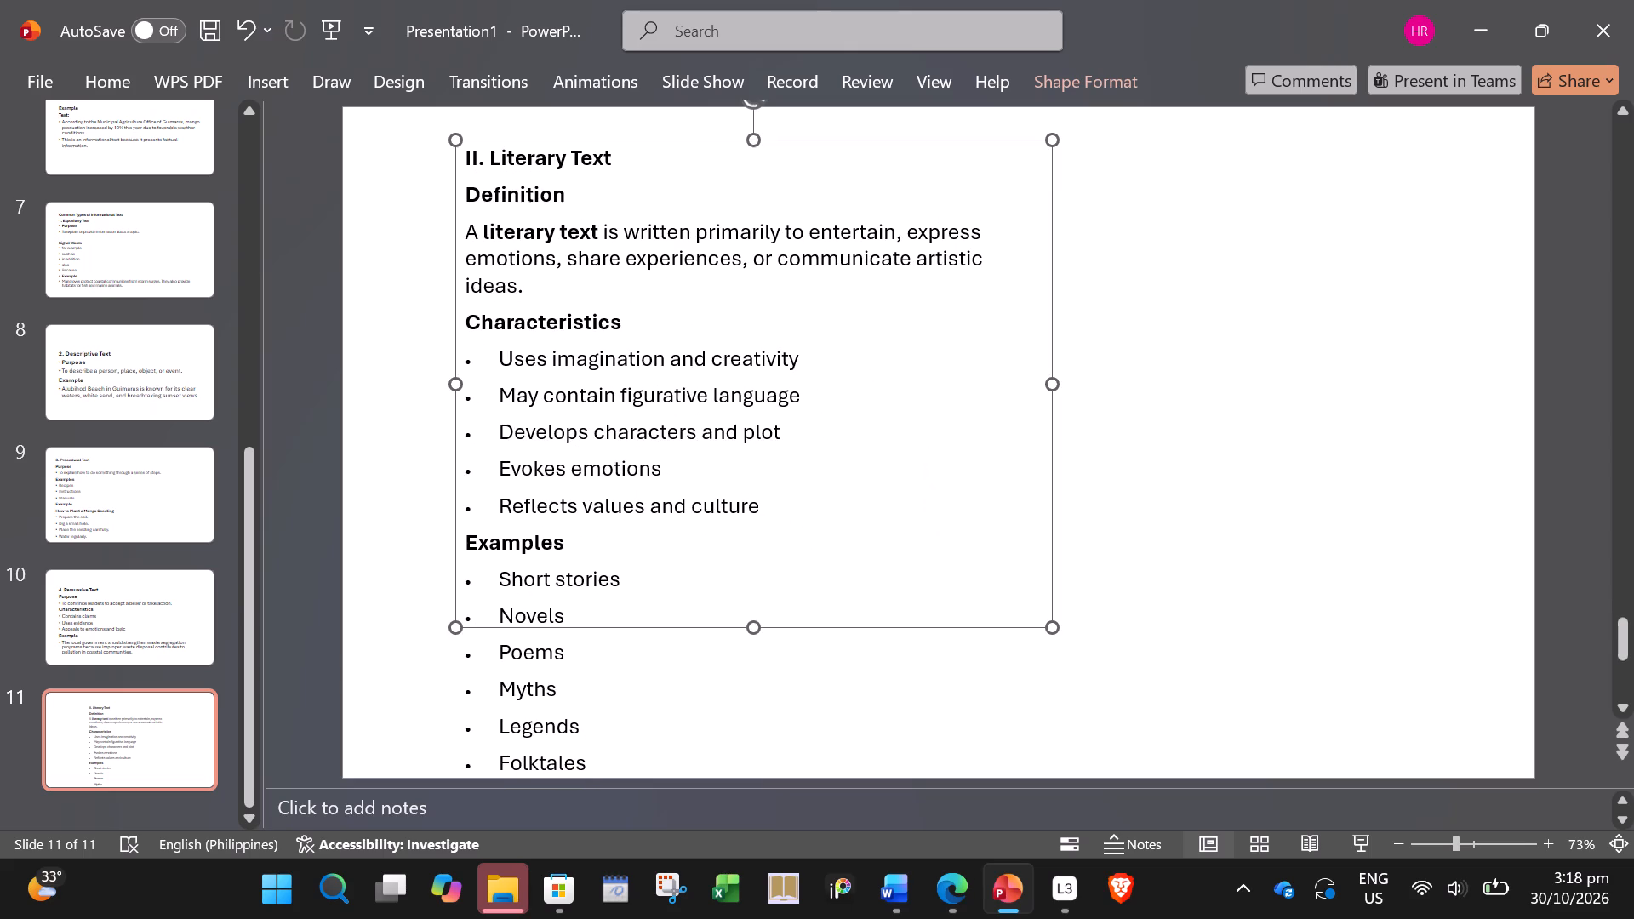
Cut the "Examples" heading and its list through "Dramas" into a separate text box beside the main text on slide 11.
left_click(463, 551)
left_click_drag(471, 544, 647, 757)
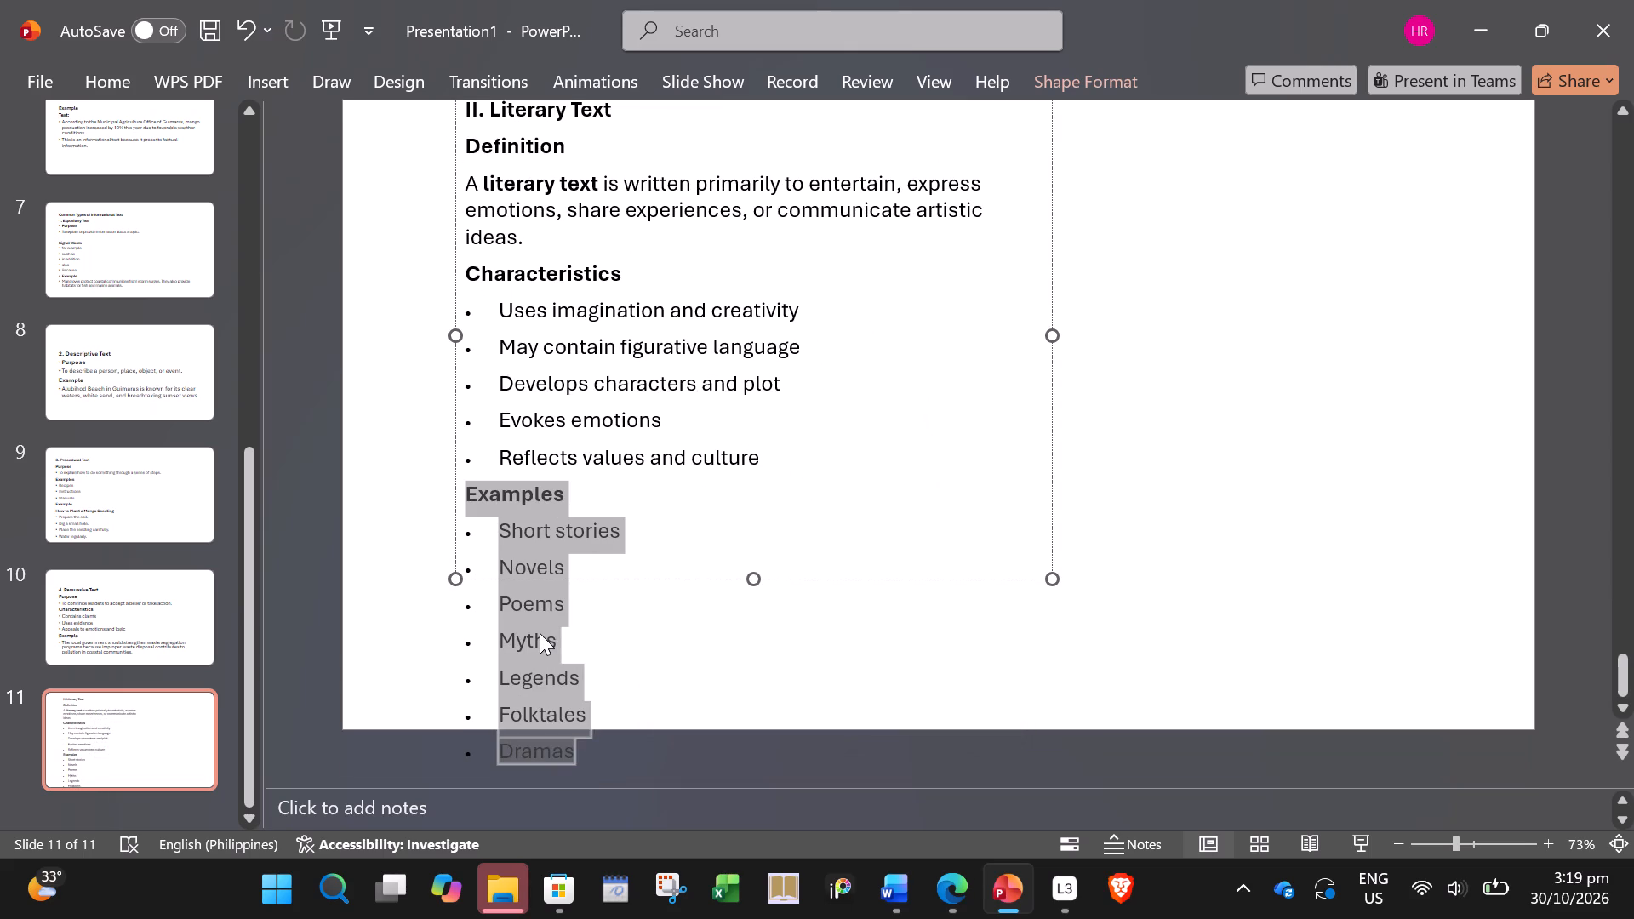
key("ctrl+x")
left_click(1180, 517)
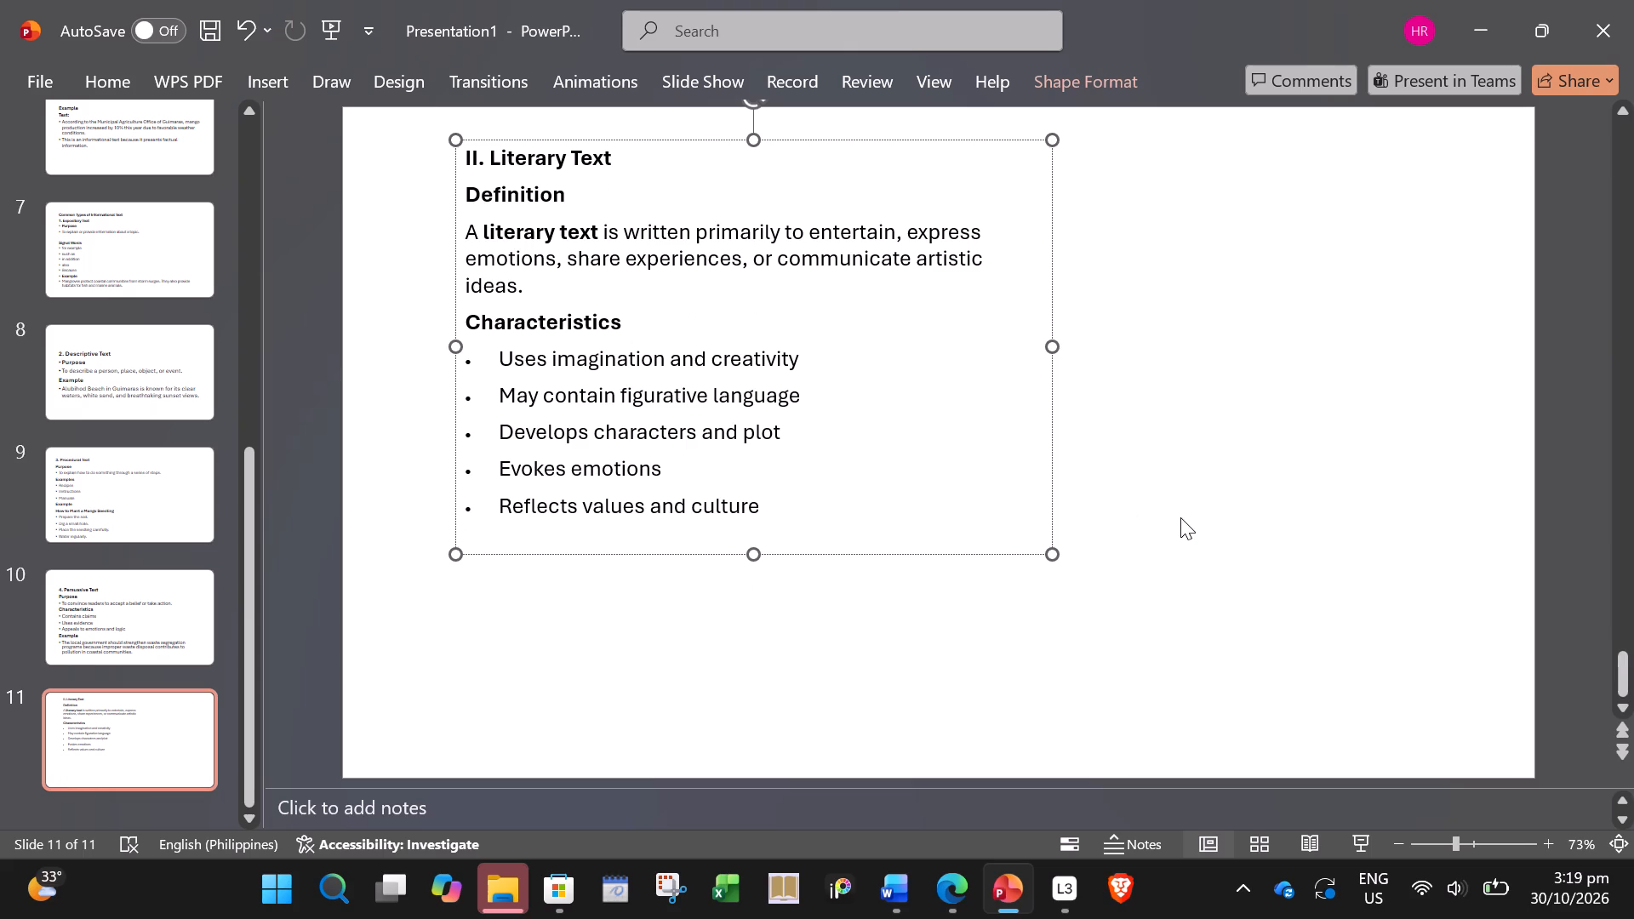
key("ctrl+v")
left_click_drag(1021, 292, 1388, 225)
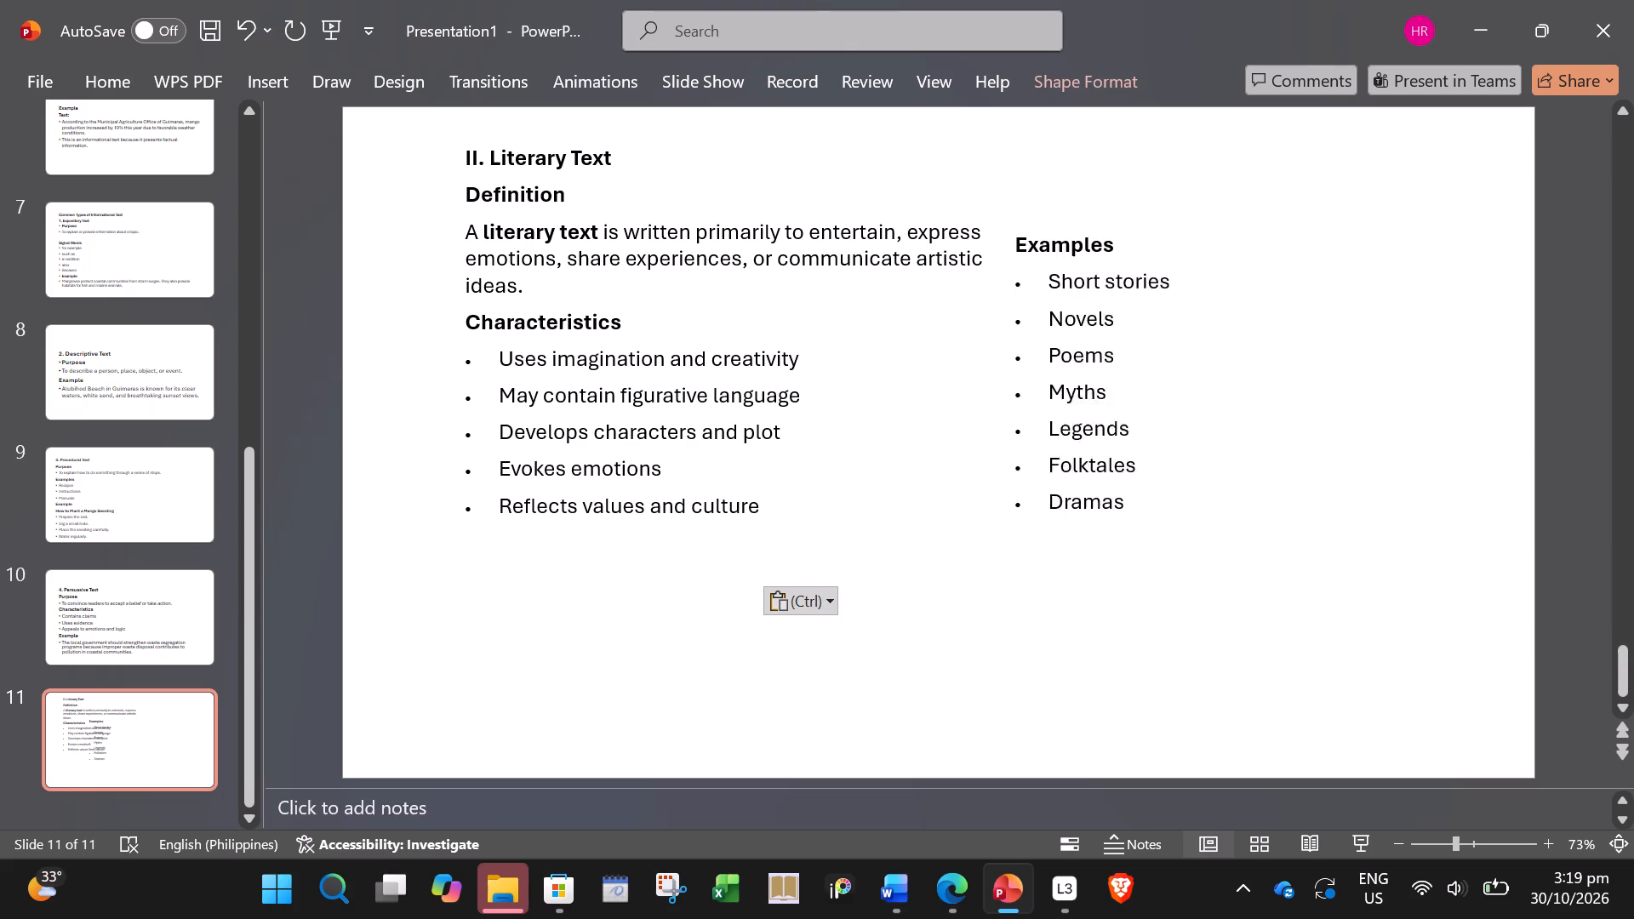
left_click_drag(1388, 225, 1454, 225)
Move both text boxes on slide 11 lower, with the Examples box level with the definition text beside it.
left_click(722, 315)
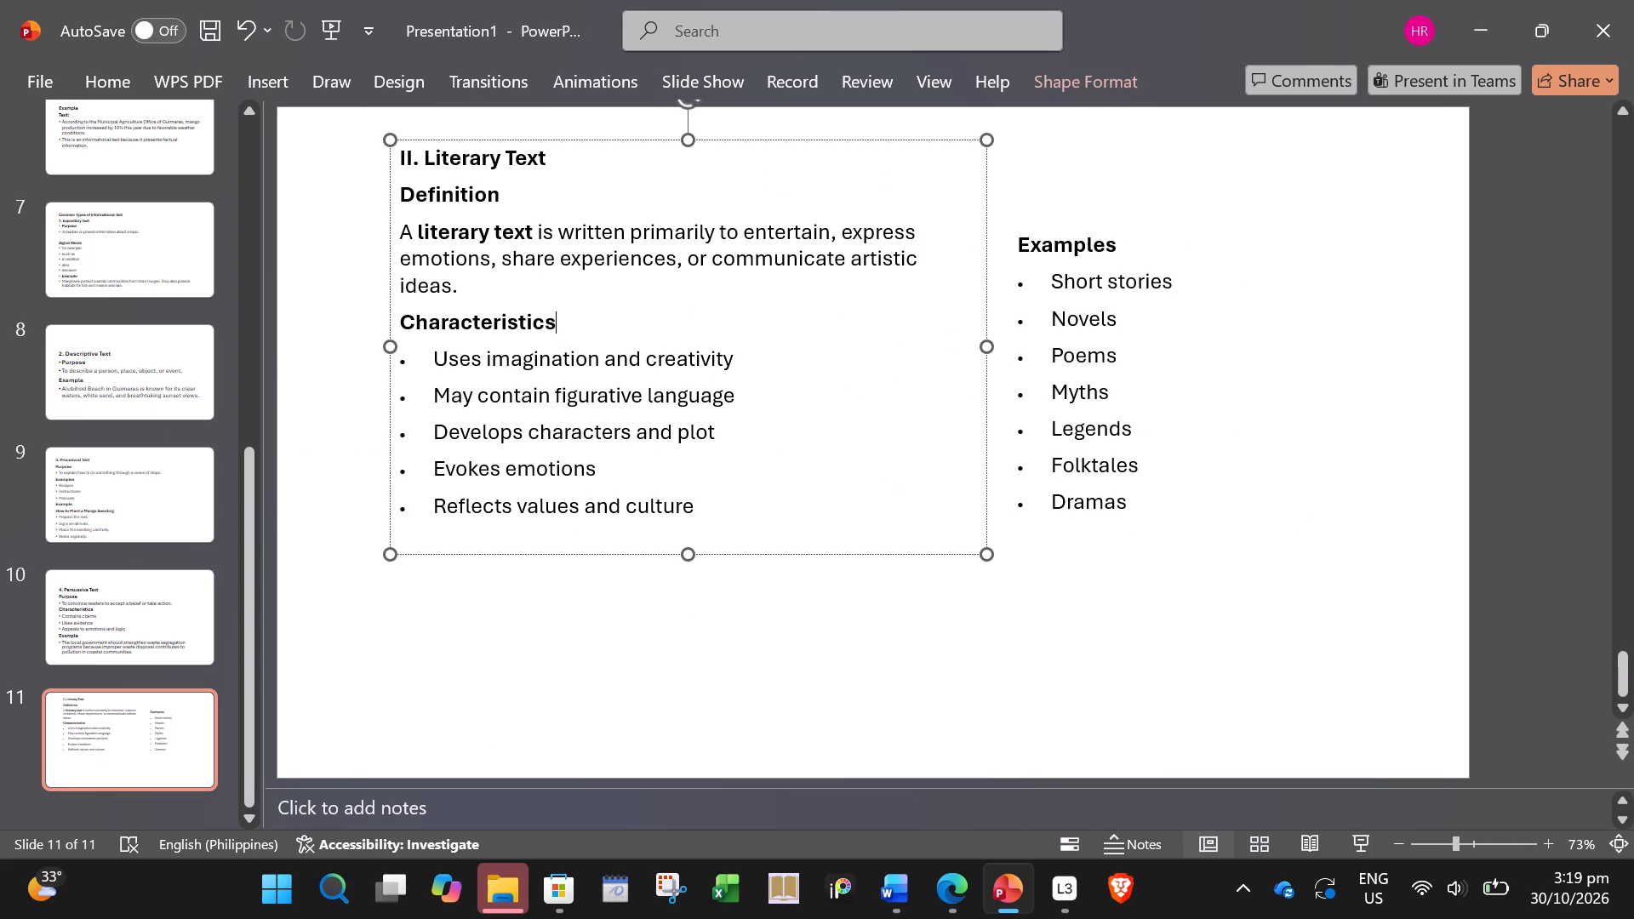
left_click_drag(720, 142, 682, 208)
left_click(1185, 360)
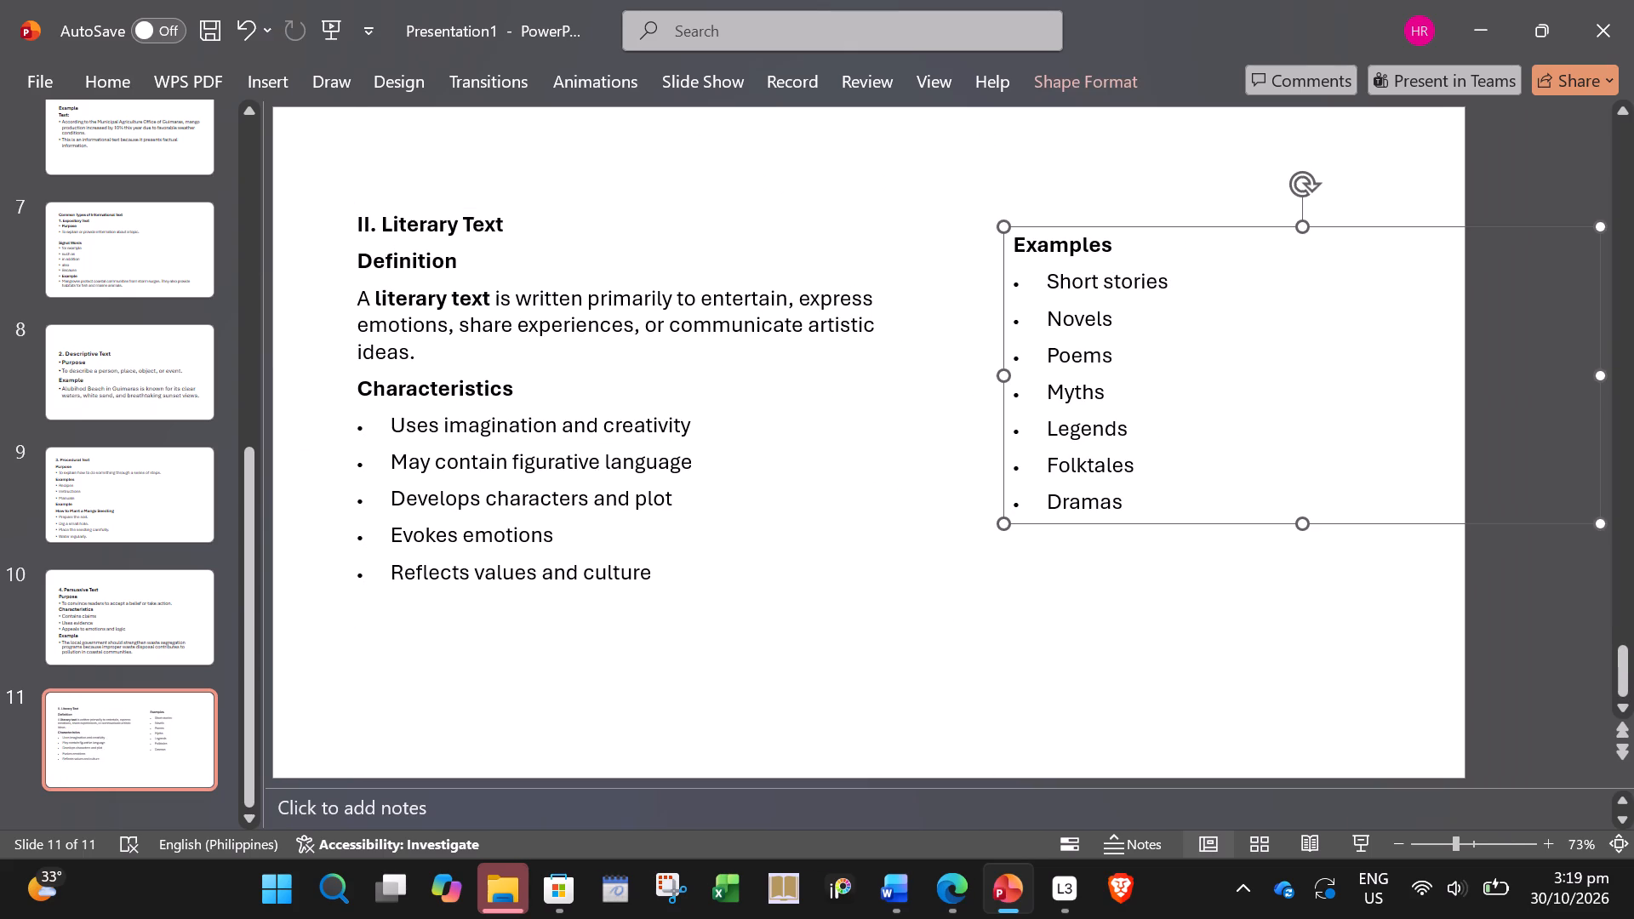
left_click_drag(1111, 231, 1107, 224)
left_click_drag(1107, 224, 1109, 271)
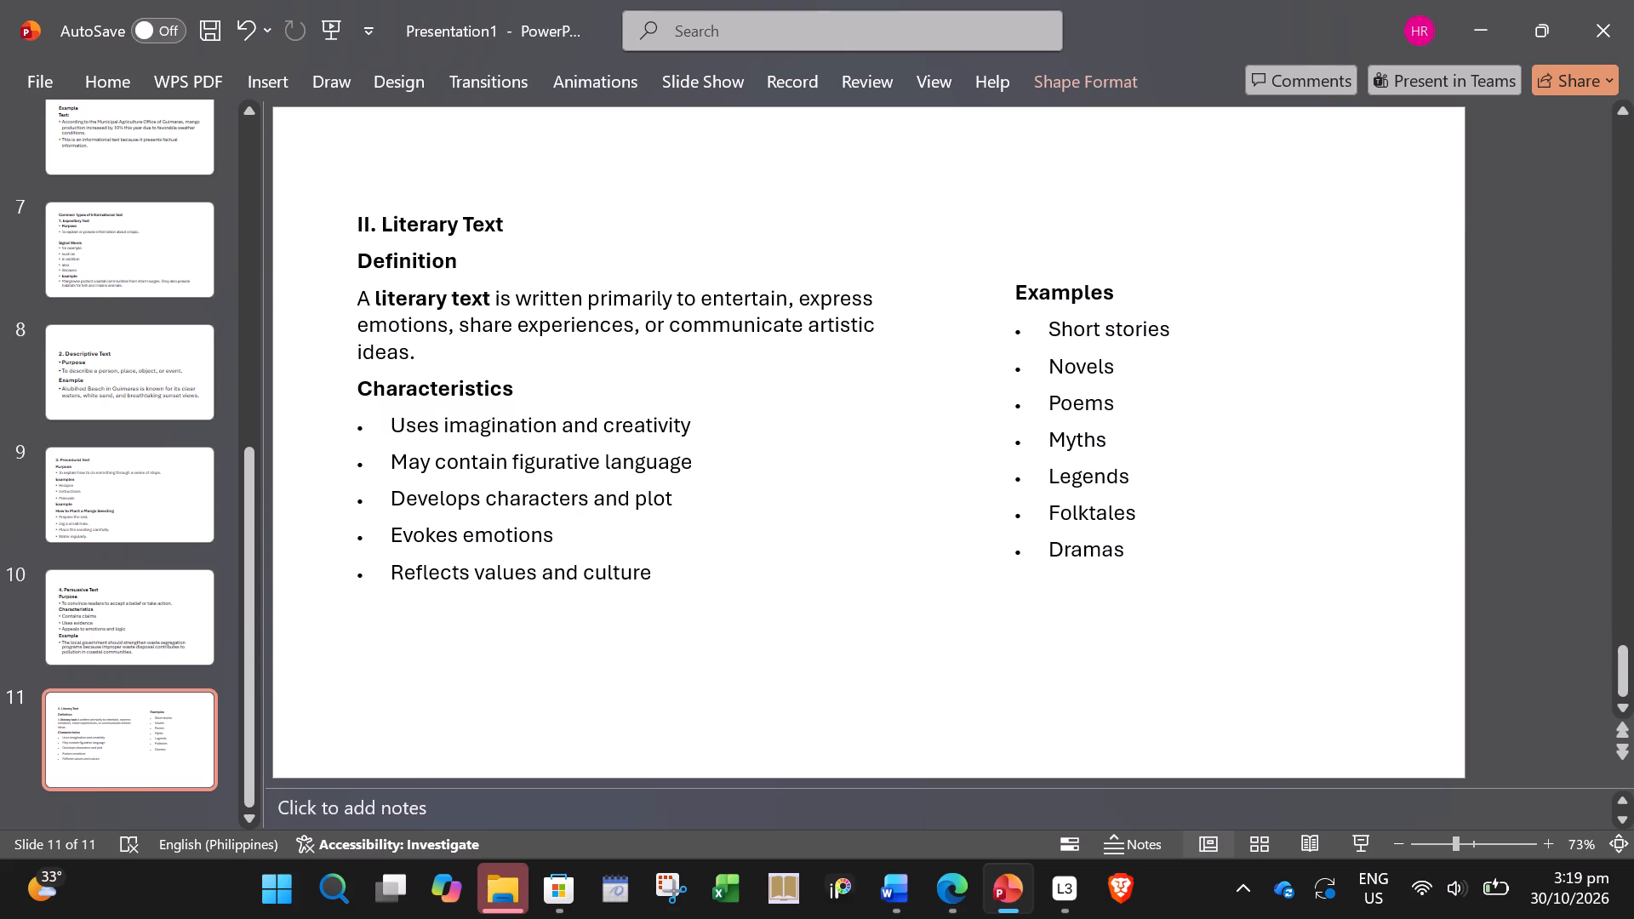
left_click_drag(1109, 271, 1109, 273)
Add a new slide after slide 11.
left_click(201, 723)
key("Return")
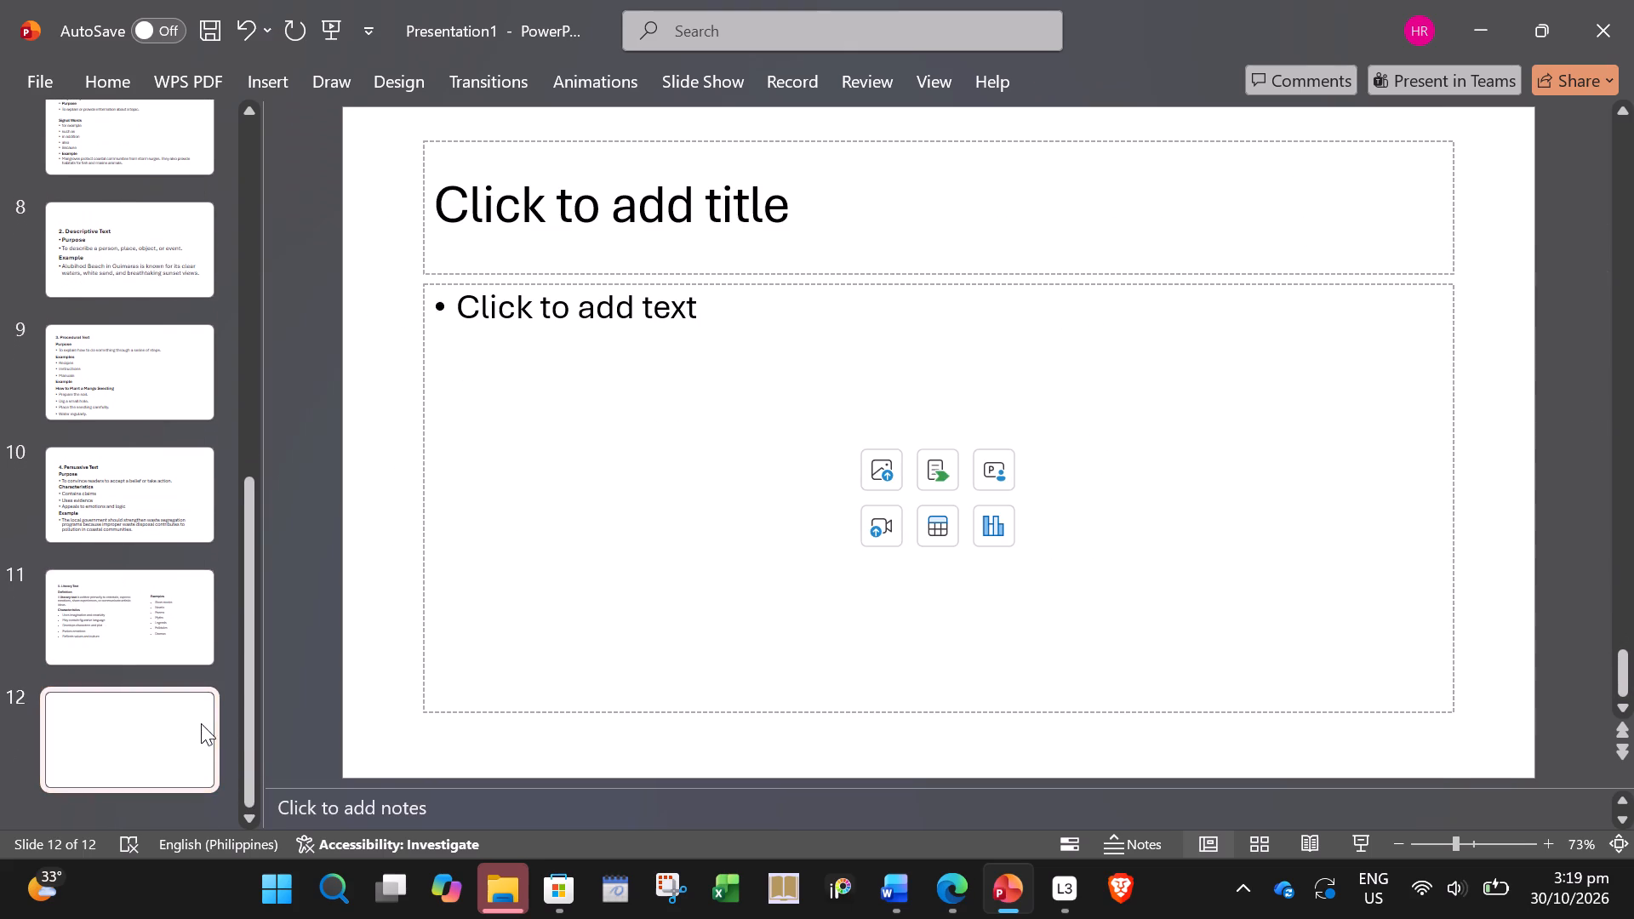
Switch to Document2 in Word and copy "Common Types of Literary Text" through the "Resolution" item of the Narrative Text elements.
left_click(1019, 904)
scroll(1009, 817, "down", 2)
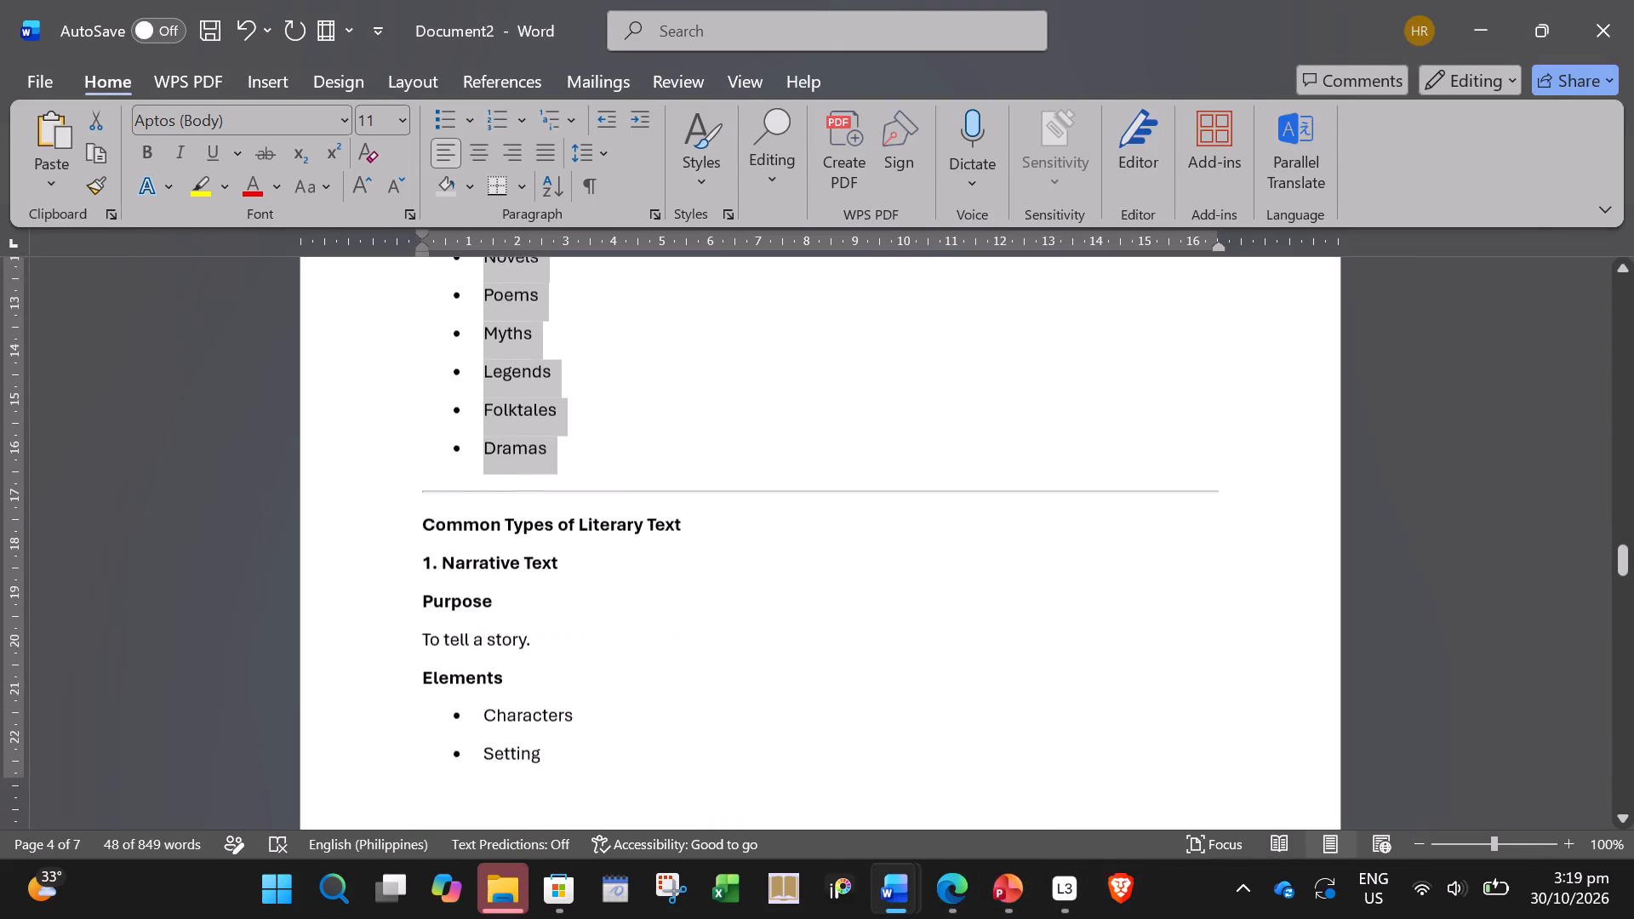
scroll(1009, 817, "down", 3)
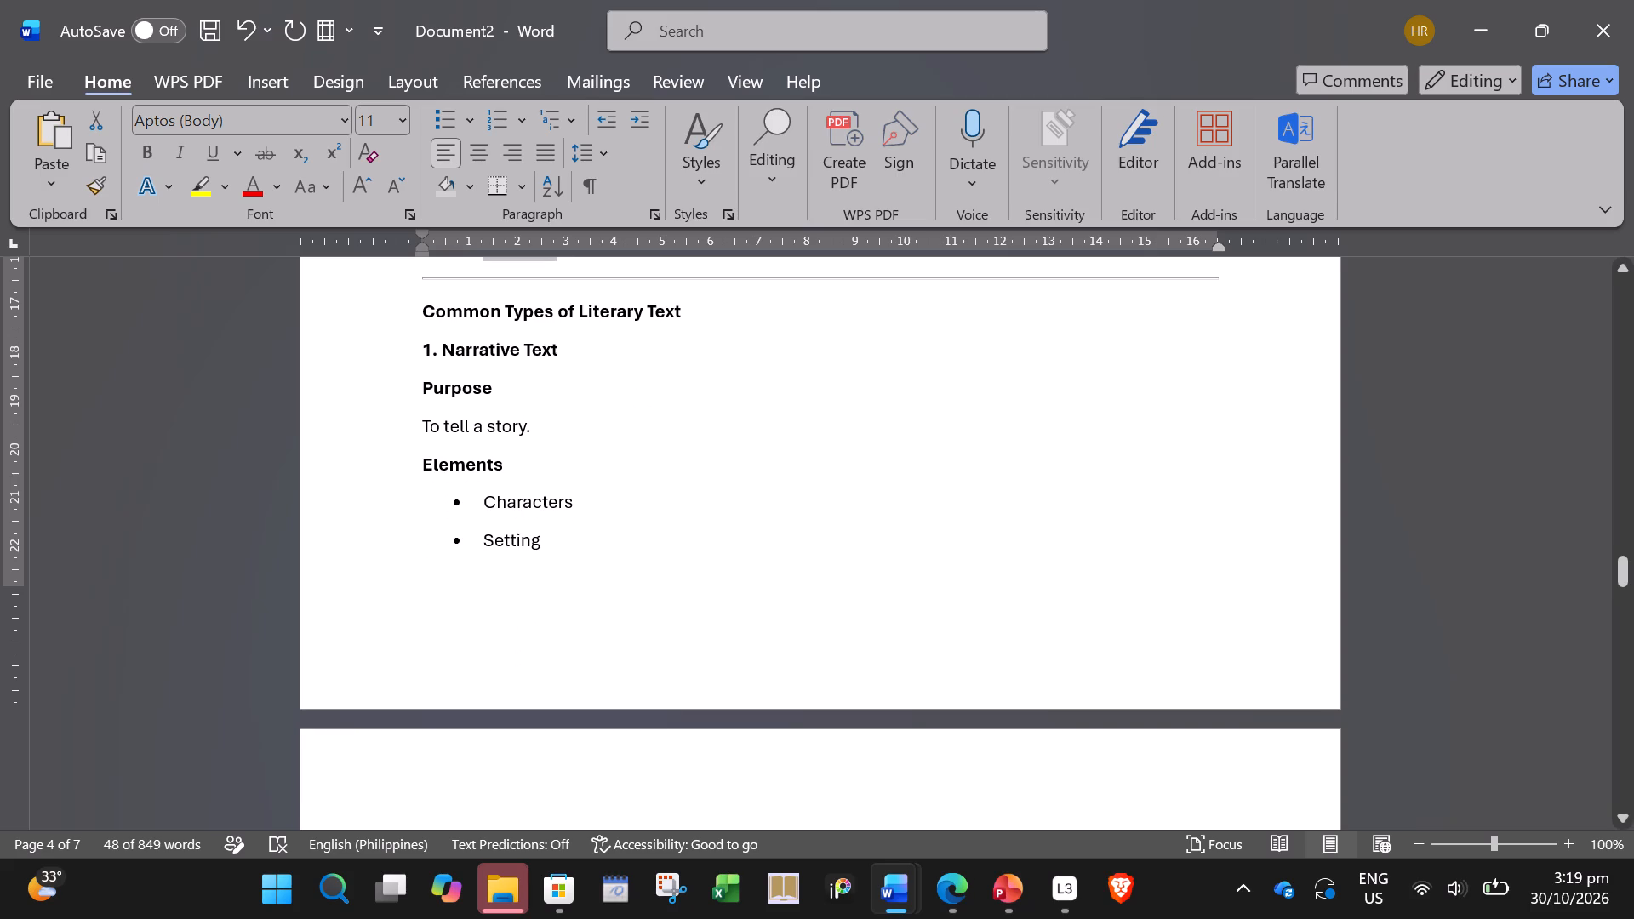
left_click_drag(422, 323, 600, 712)
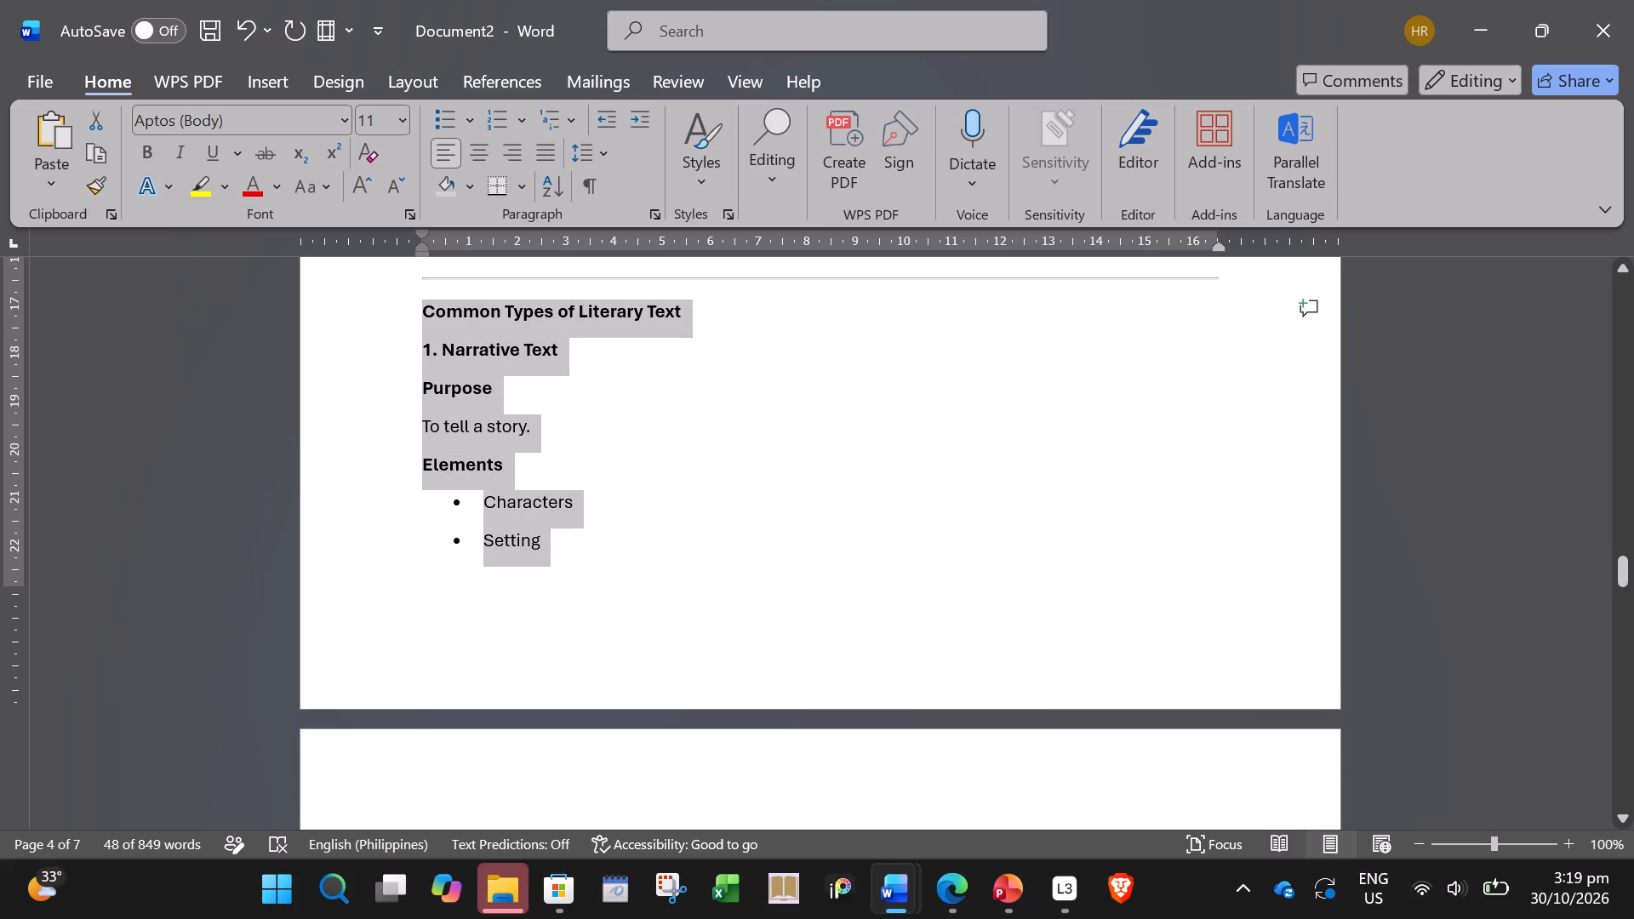
left_click_drag(600, 712, 599, 716)
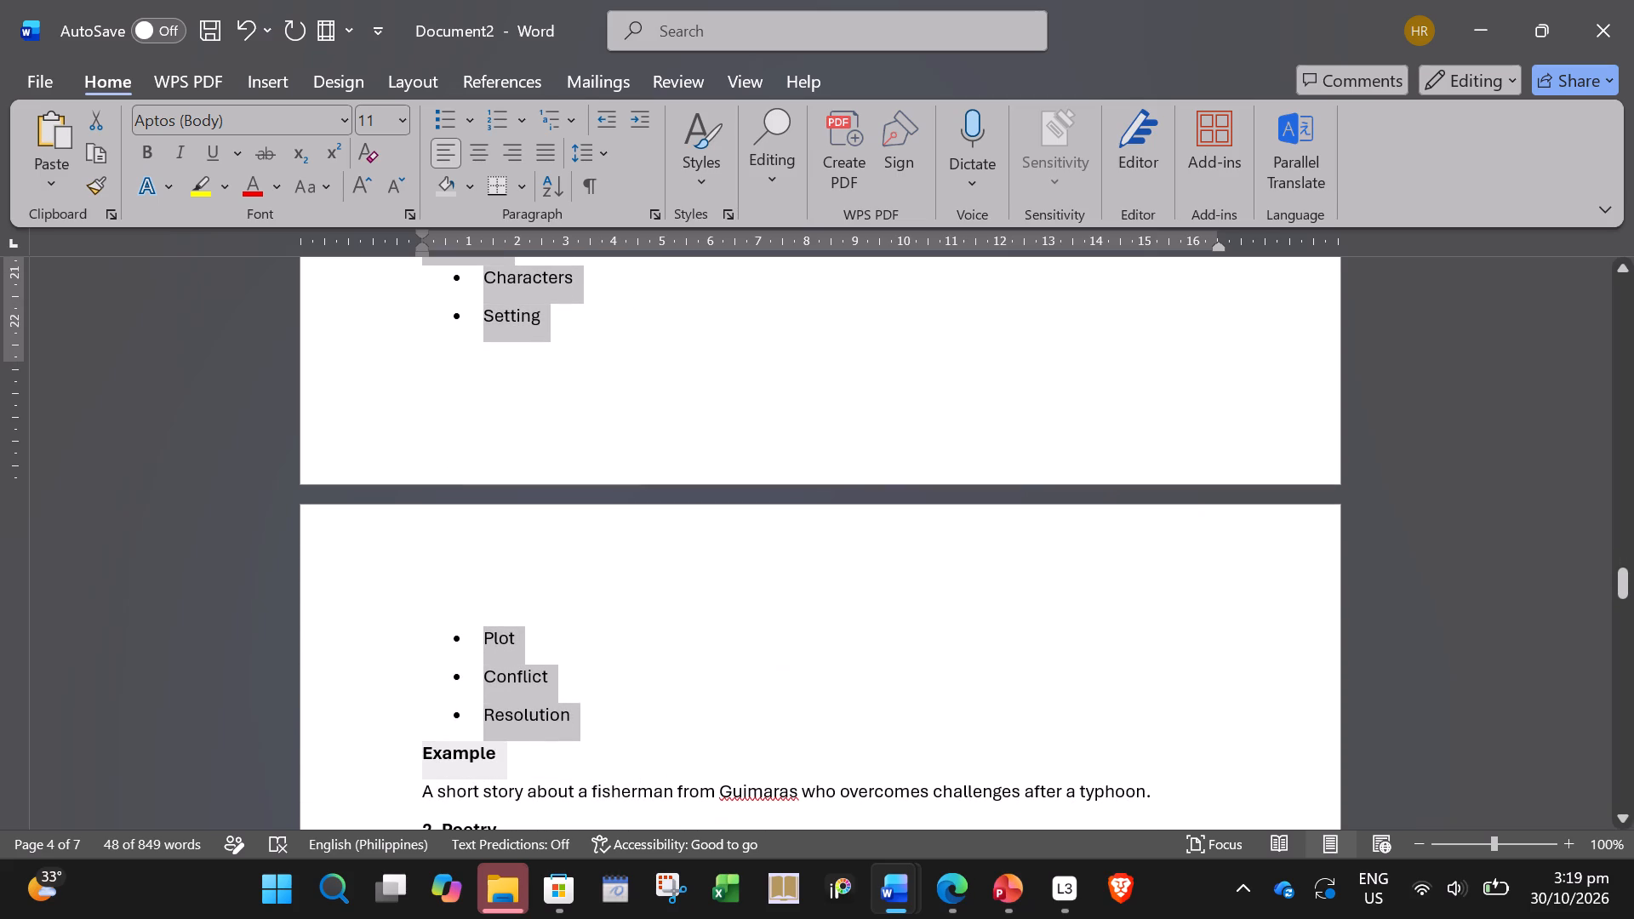
left_click_drag(599, 716, 597, 708)
key("ctrl+c")
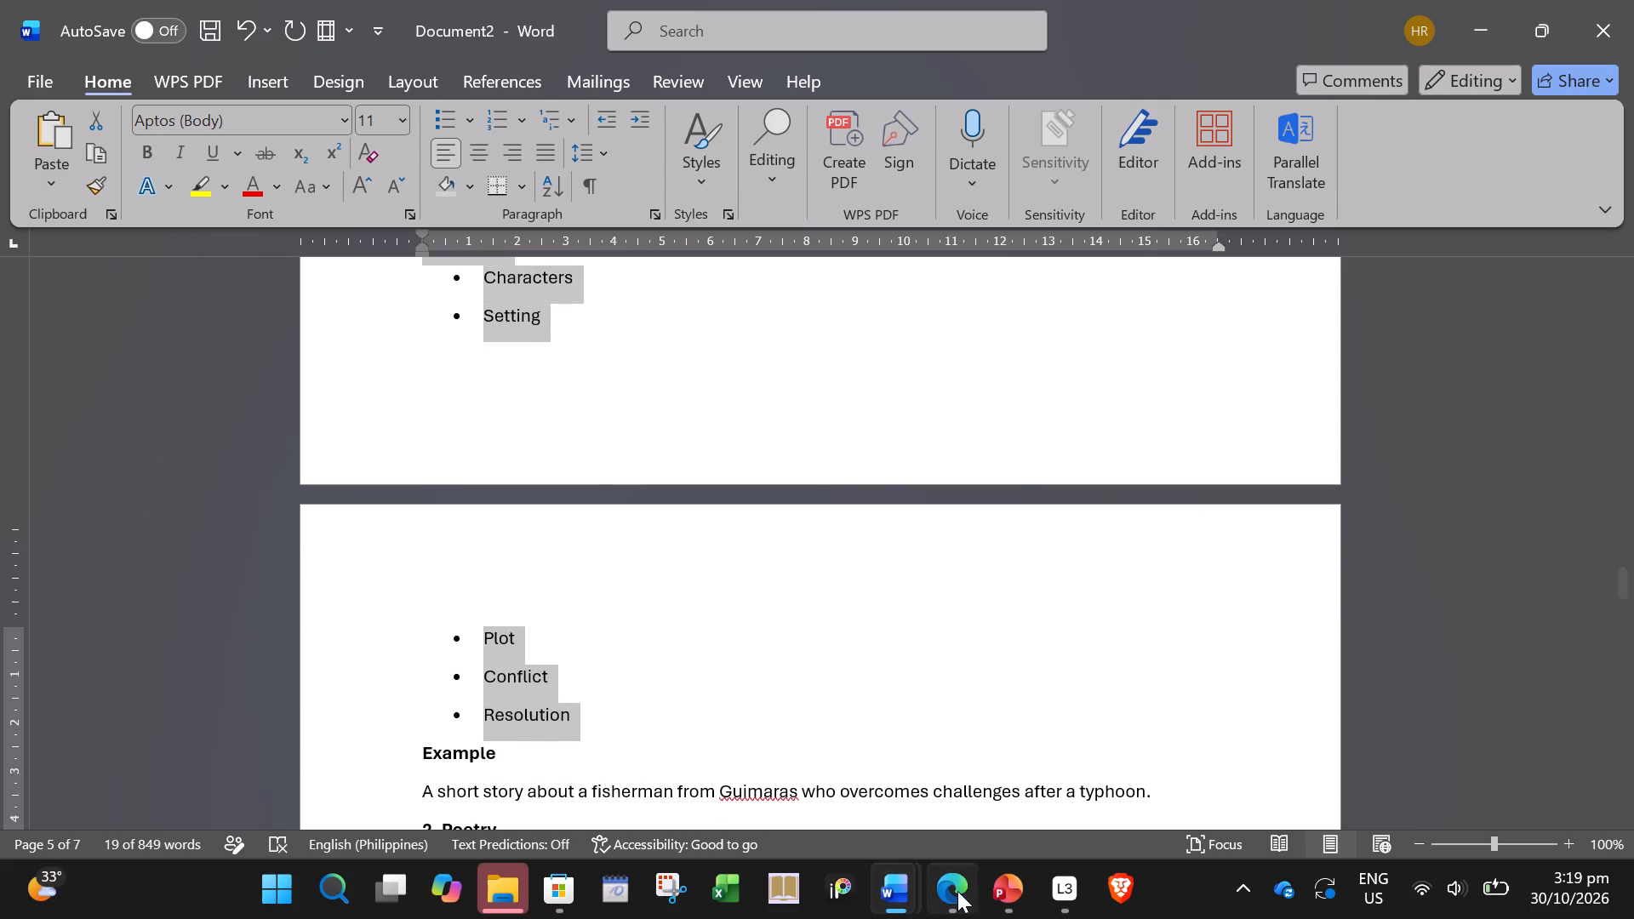
Switch to PowerPoint and paste the copied Narrative Text content into slide 12's content placeholder.
left_click(993, 888)
left_click(724, 457)
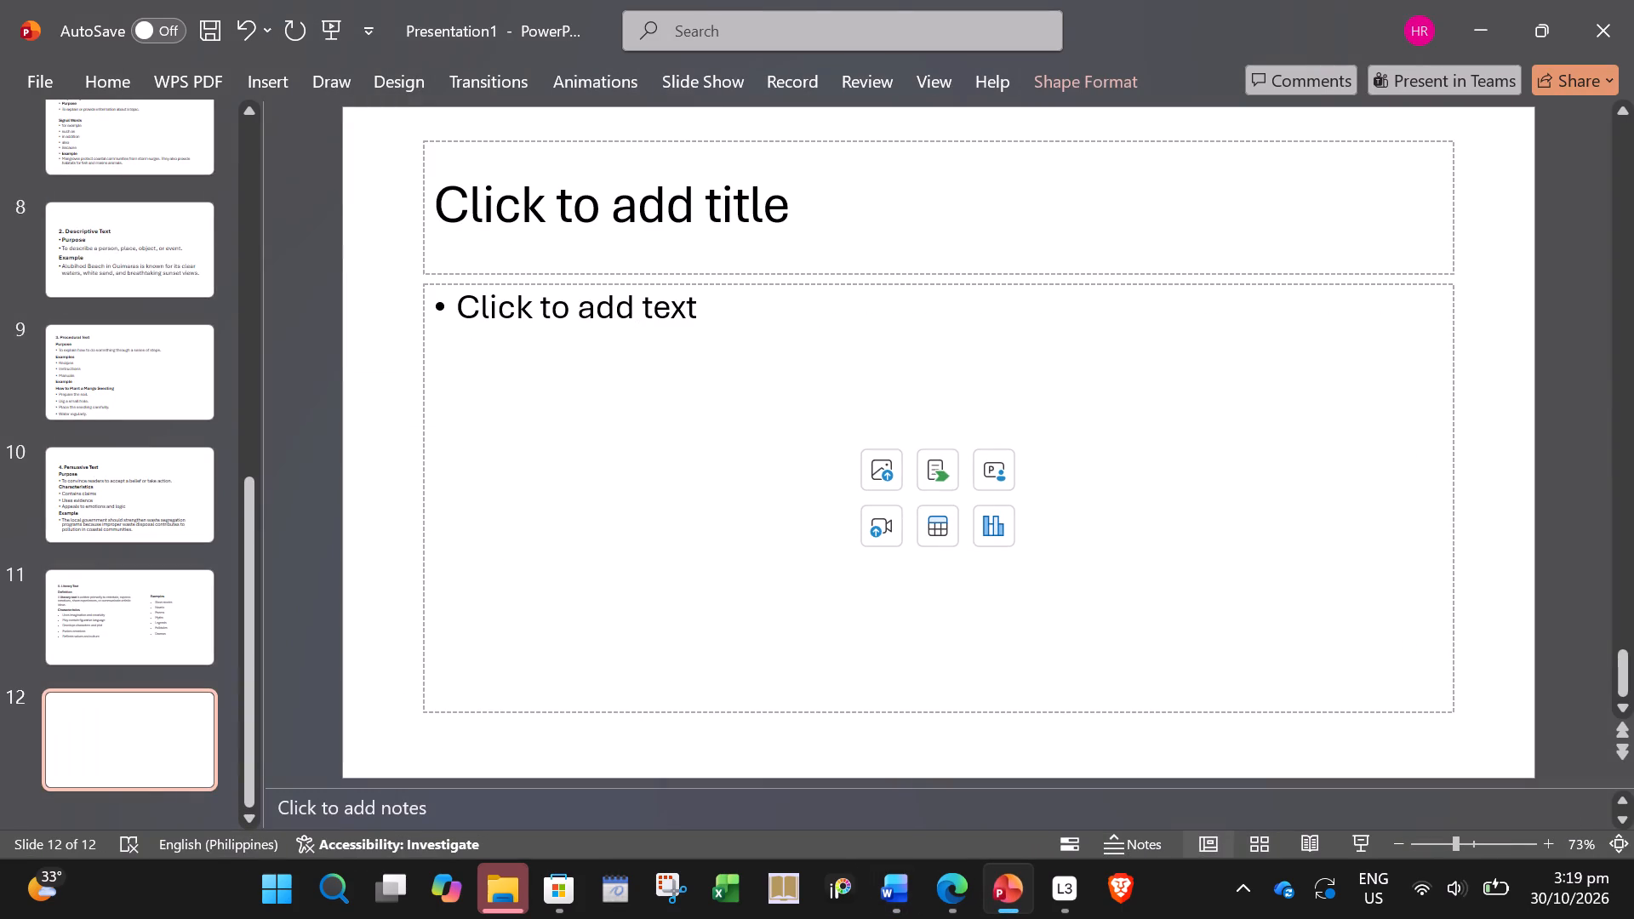
key("BackSpace")
key("ctrl+v")
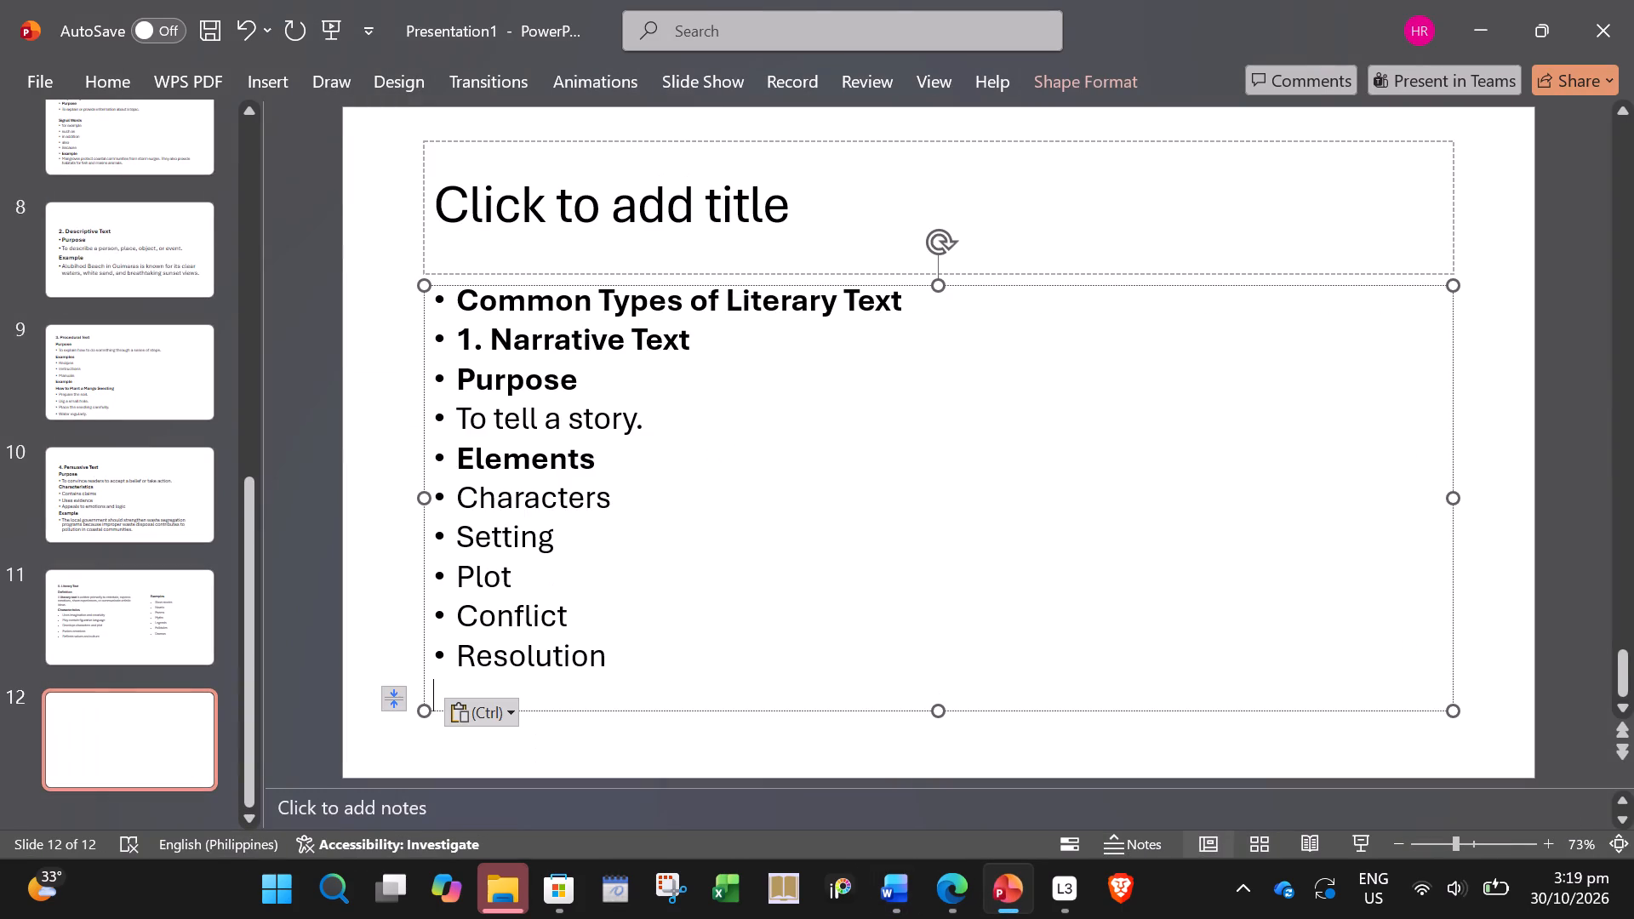
Remove the bullets from "Common Types of Literary Text", "1. Narrative Text", "Purpose" and "Elements" on slide 12.
left_click(457, 302)
key("BackSpace")
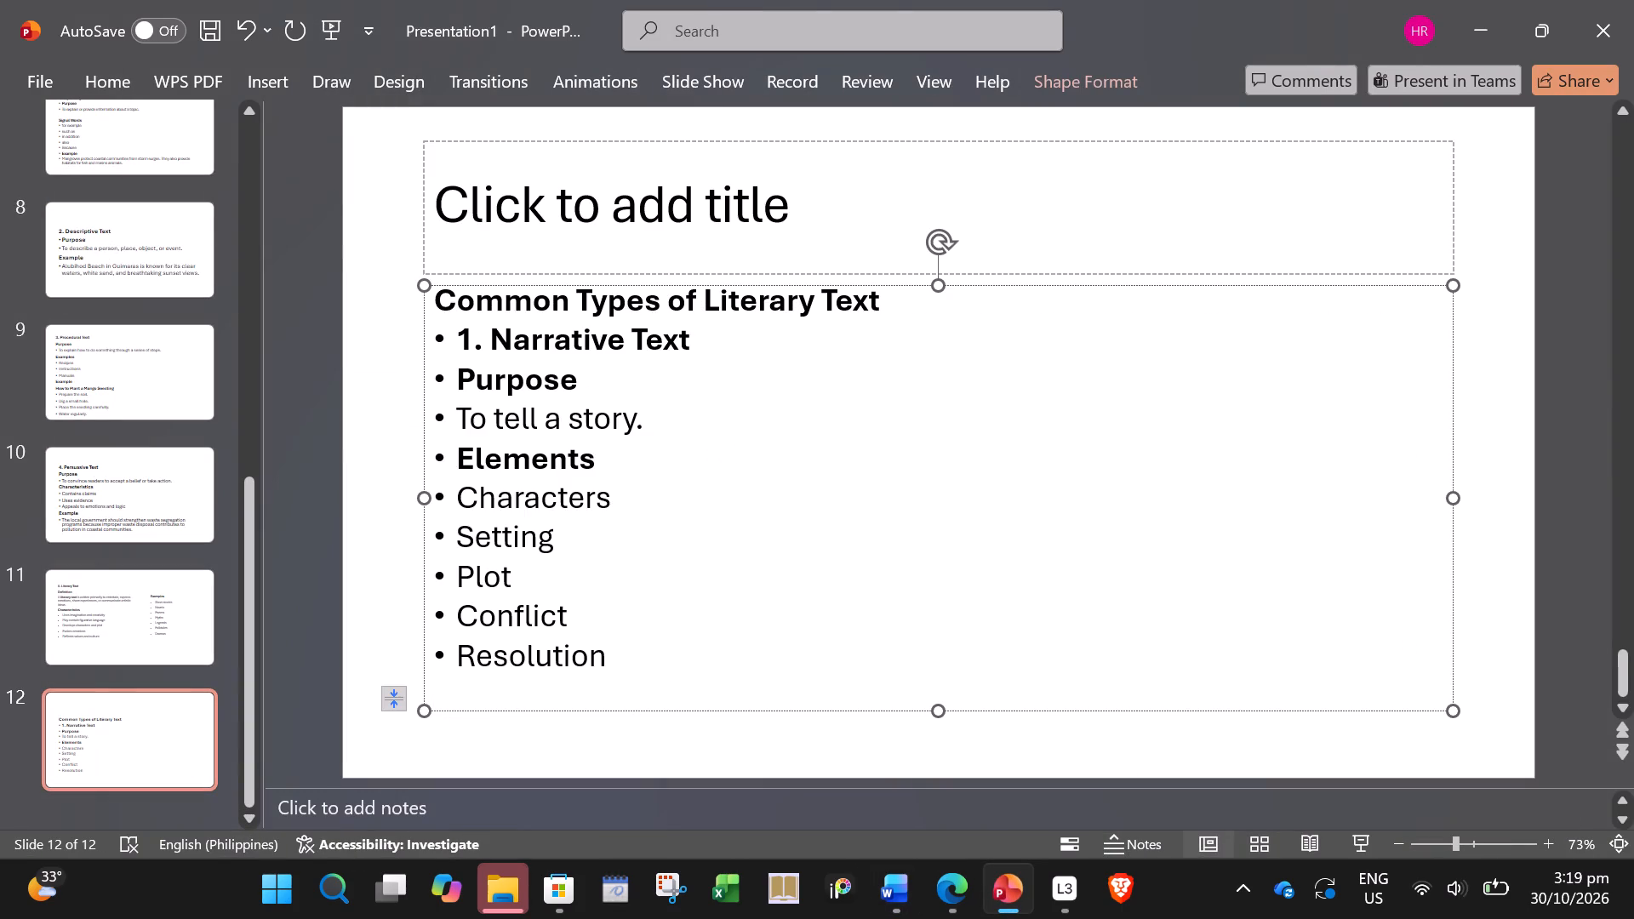
left_click(460, 345)
key("BackSpace")
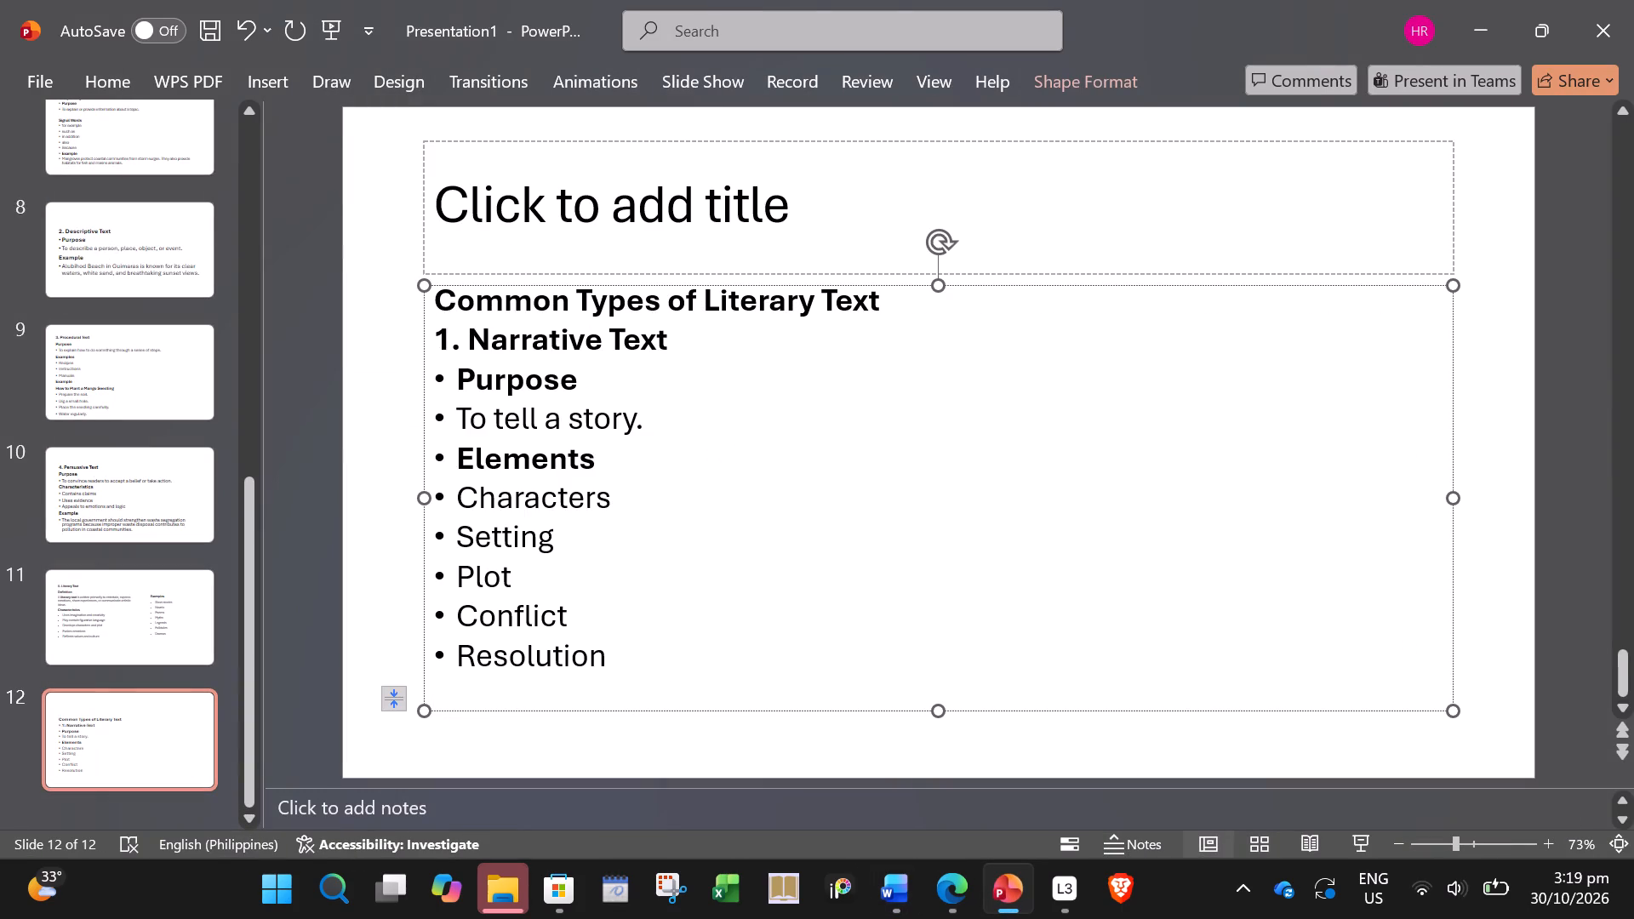
left_click(455, 381)
key("BackSpace")
left_click(455, 451)
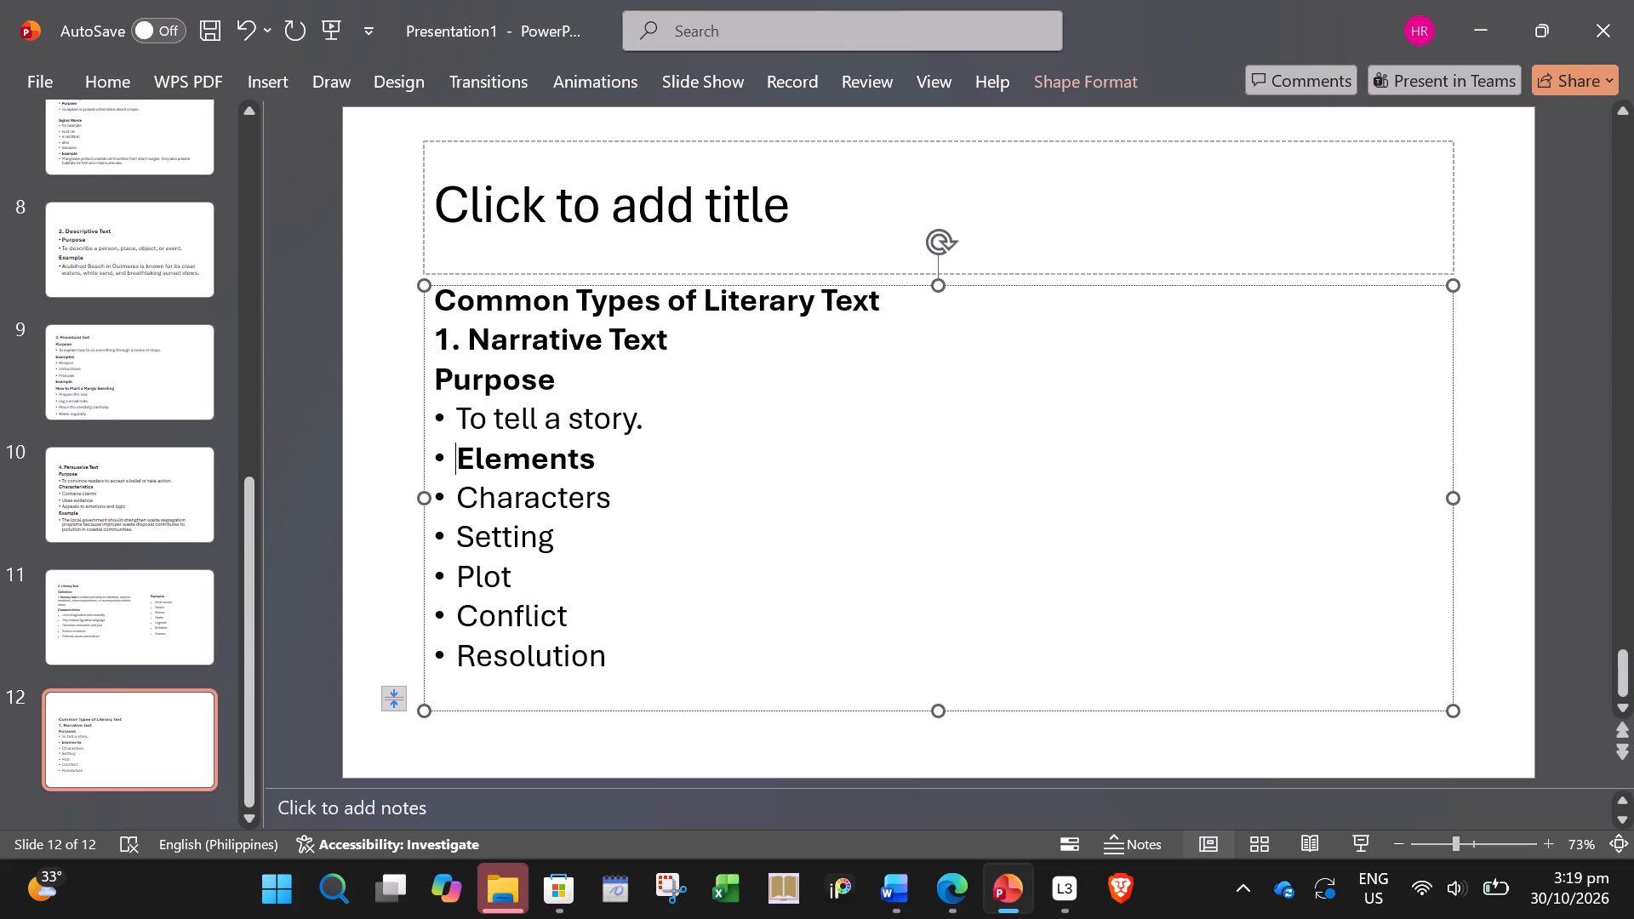
key("BackSpace")
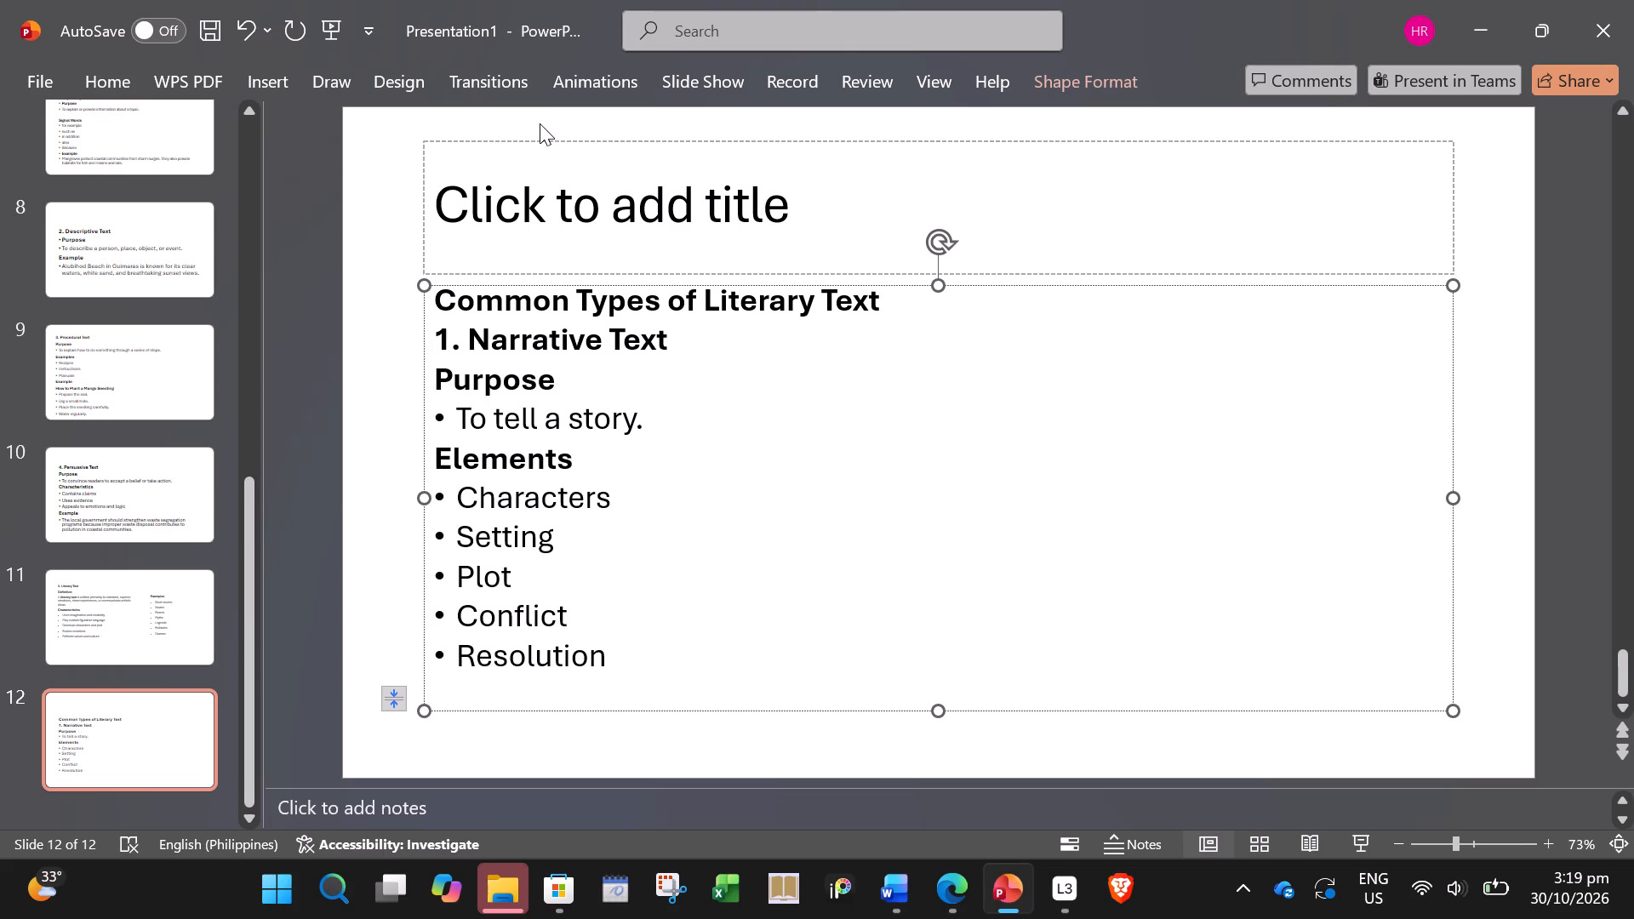
Delete the empty title placeholder from slide 12 and move the text box up into its space.
left_click(534, 140)
key("BackSpace")
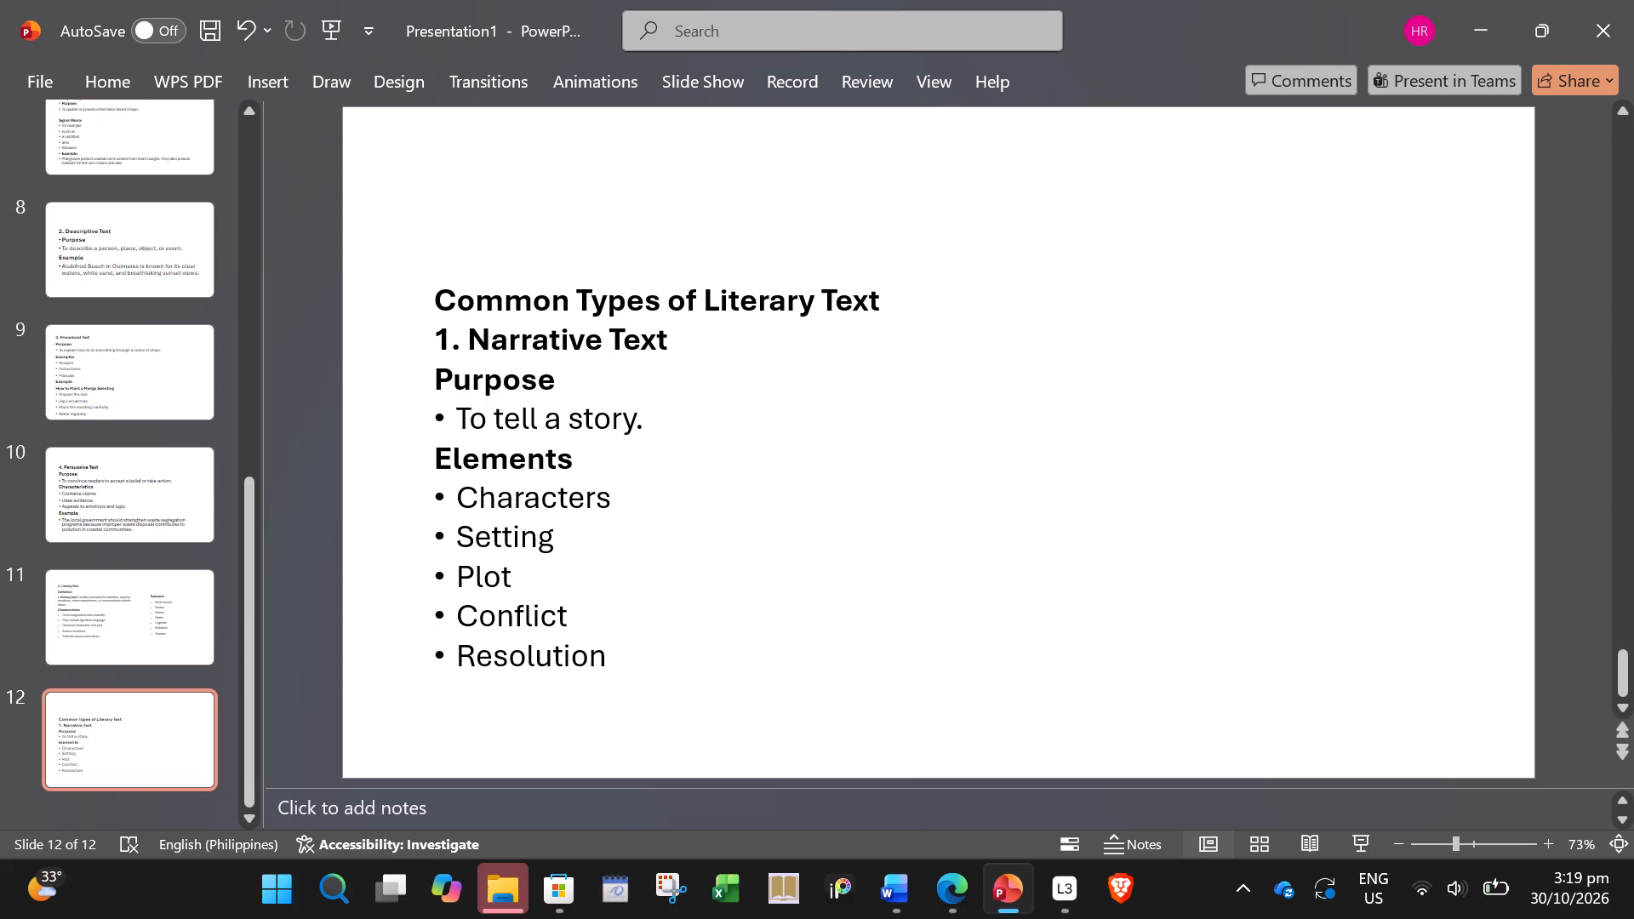
left_click(586, 342)
left_click_drag(582, 283, 614, 191)
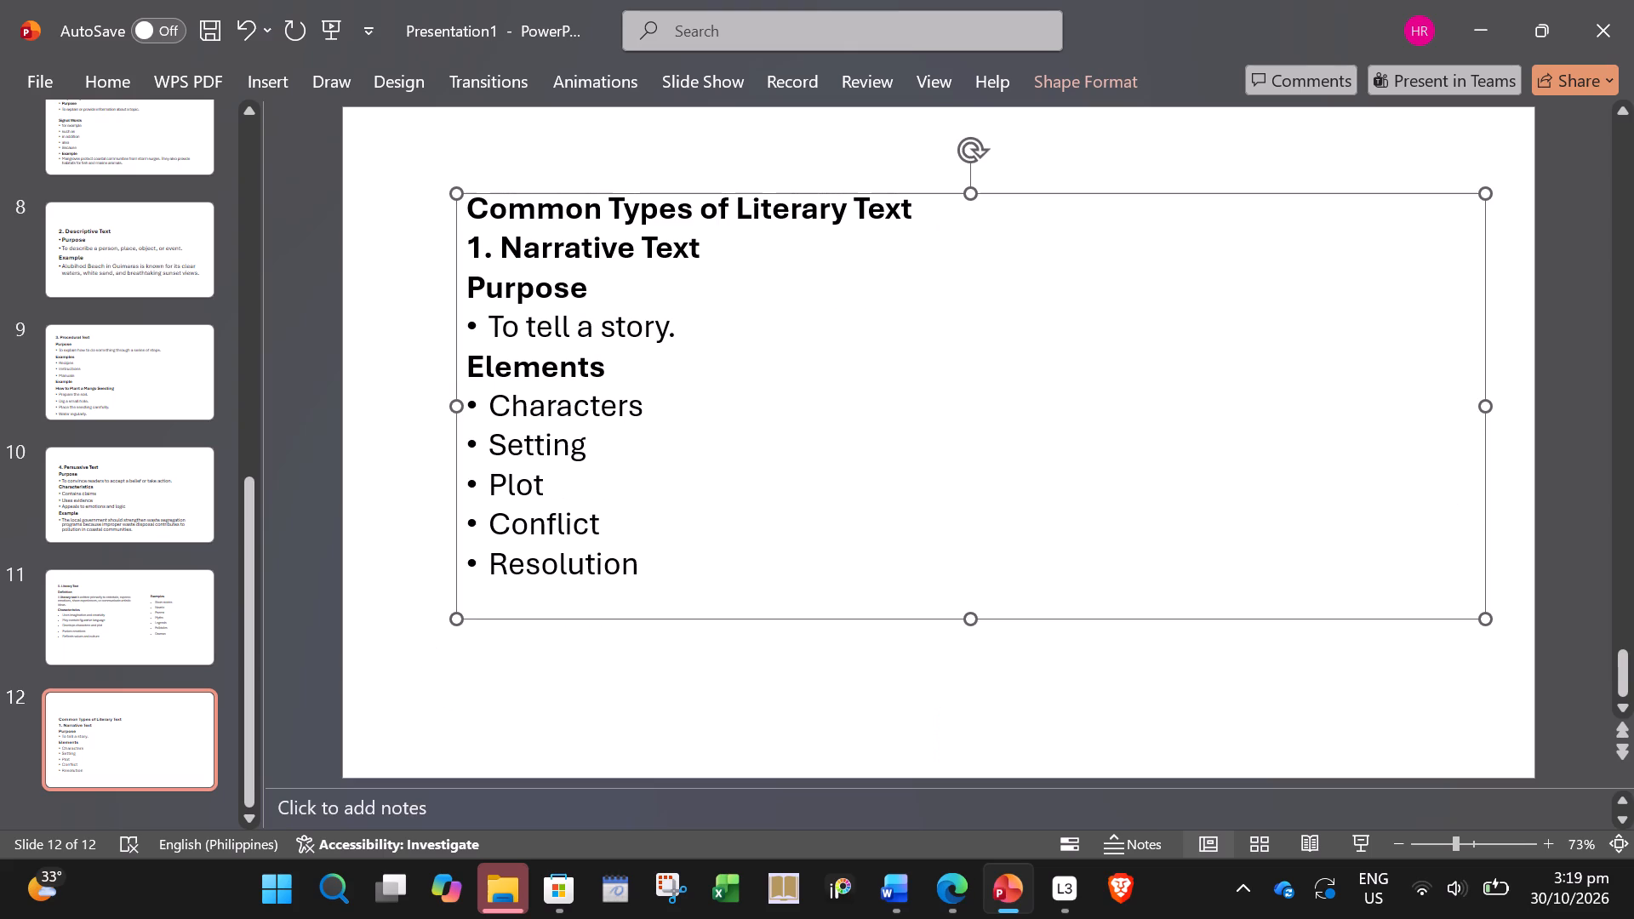
Add a new slide after slide 12.
left_click(159, 710)
key("Return")
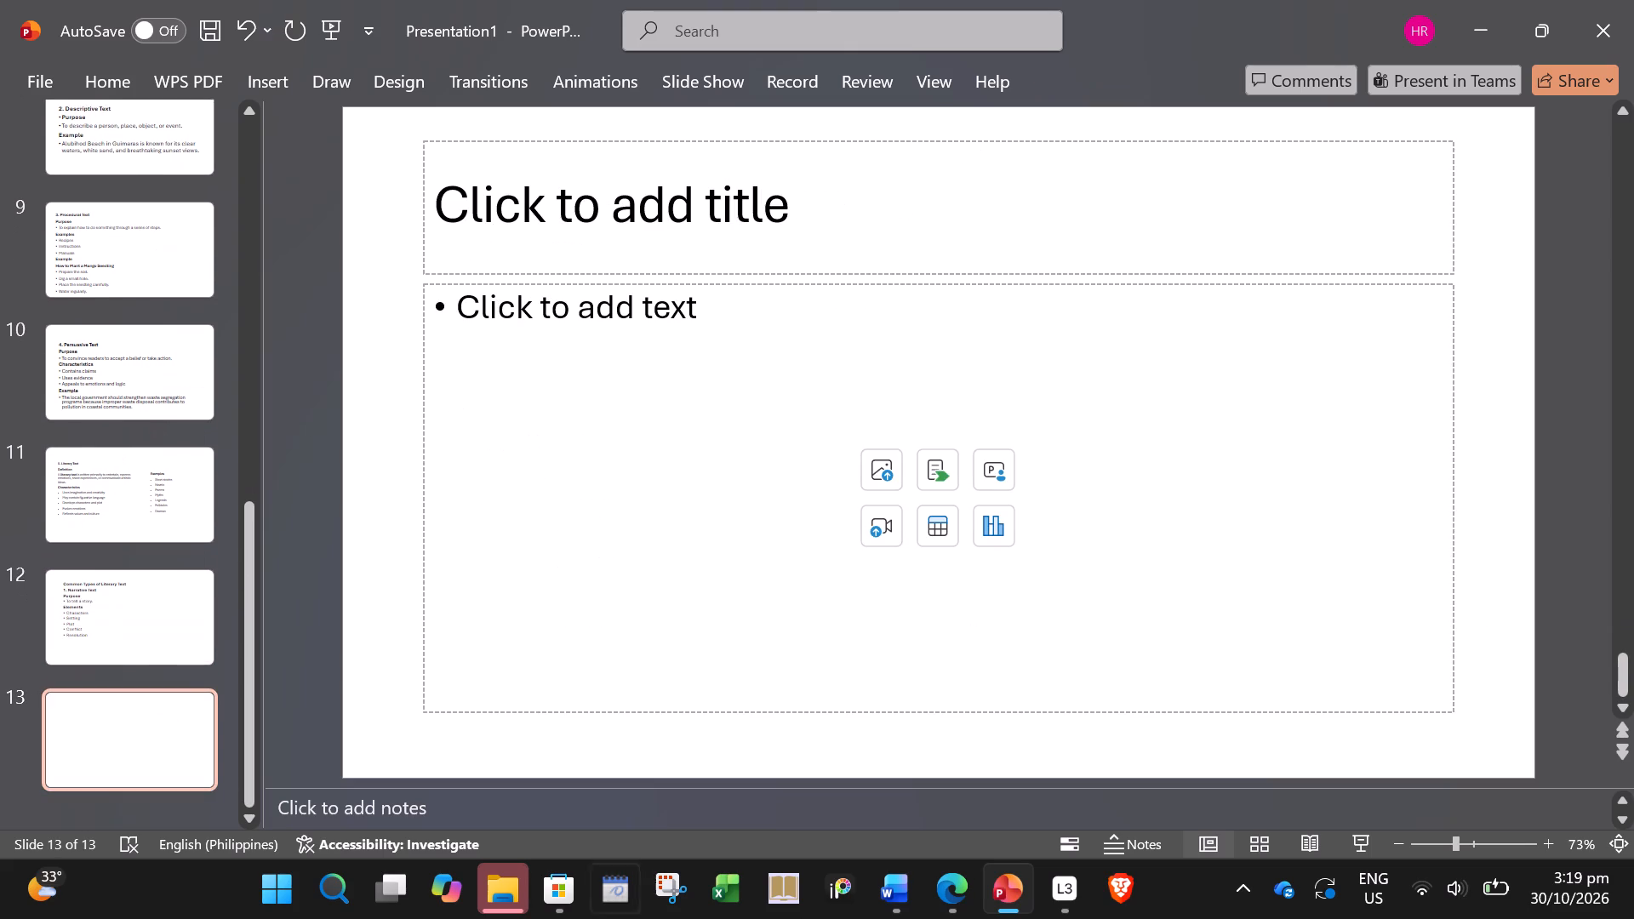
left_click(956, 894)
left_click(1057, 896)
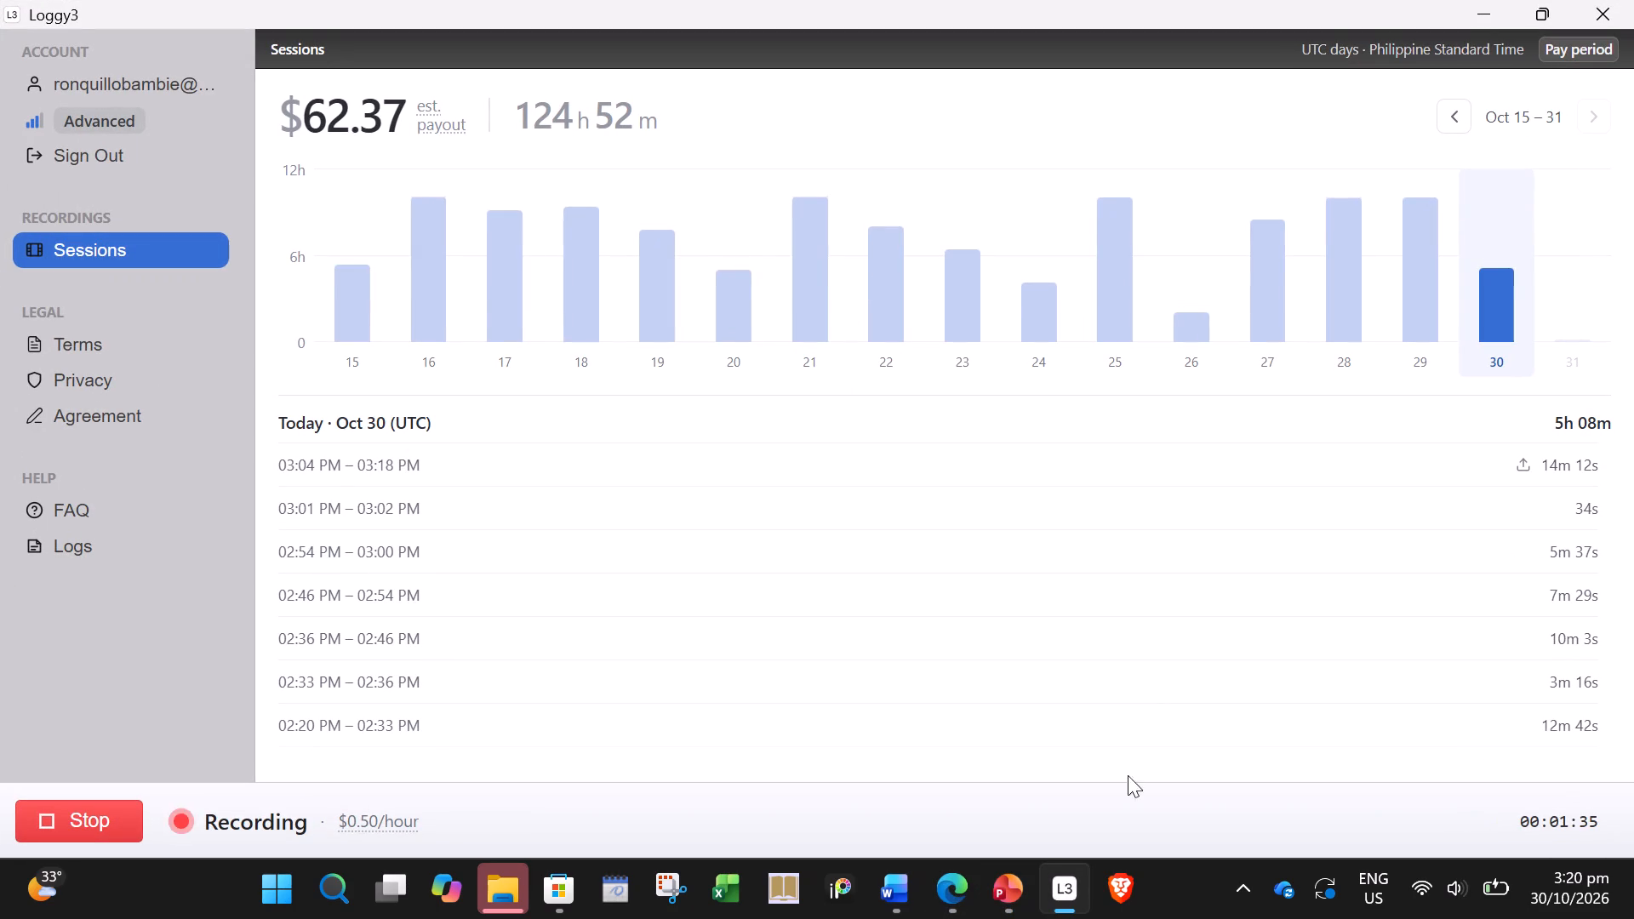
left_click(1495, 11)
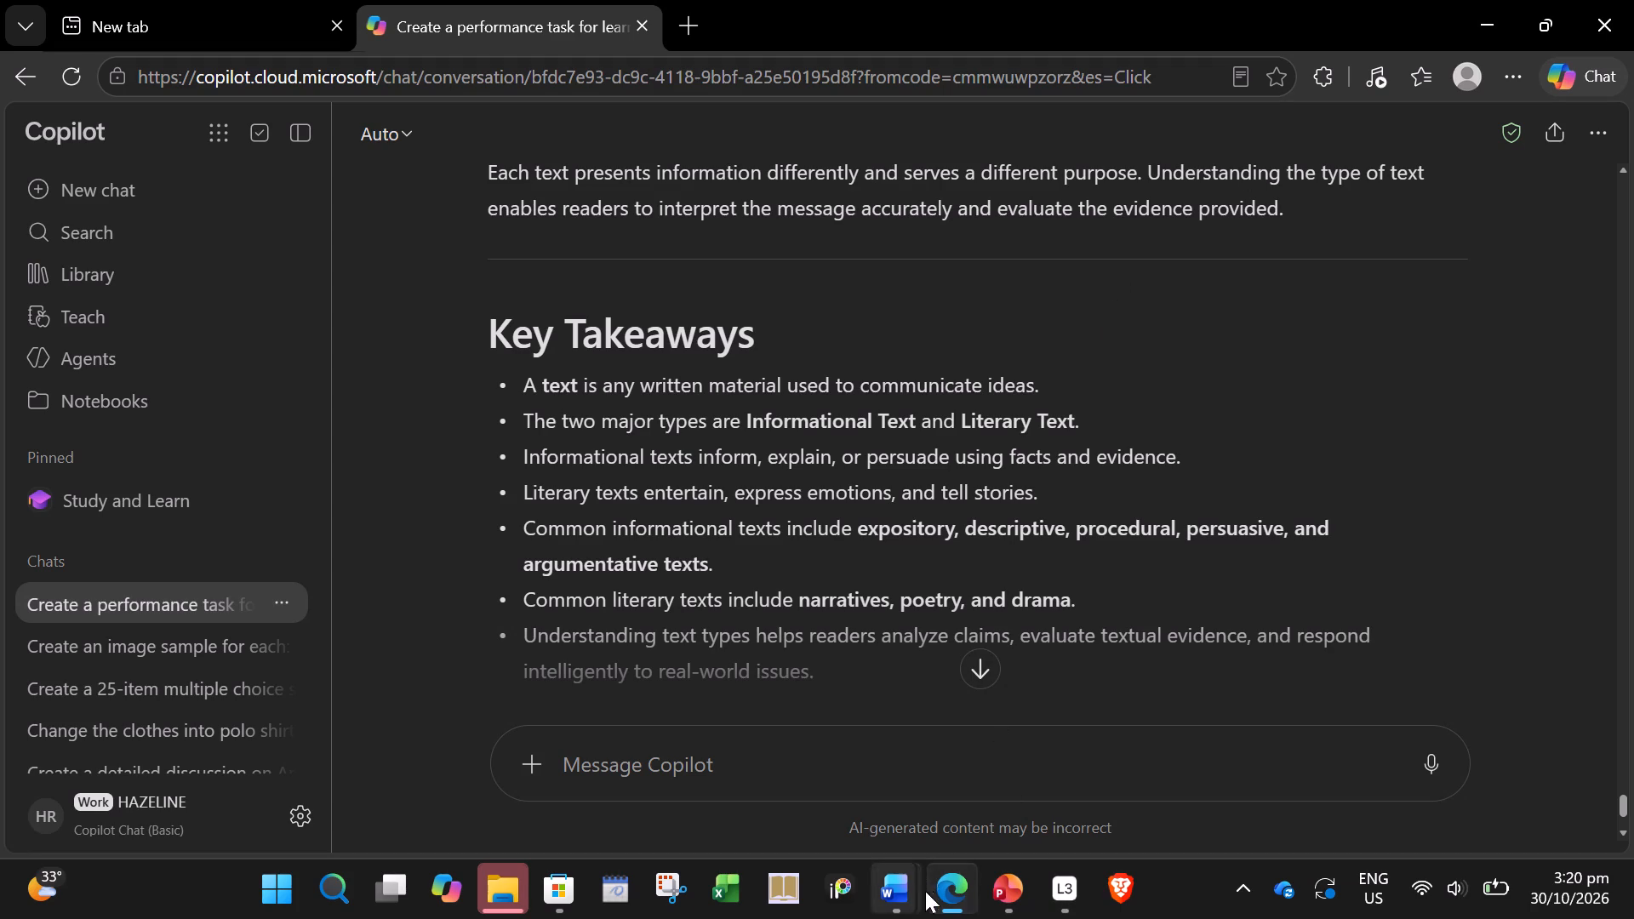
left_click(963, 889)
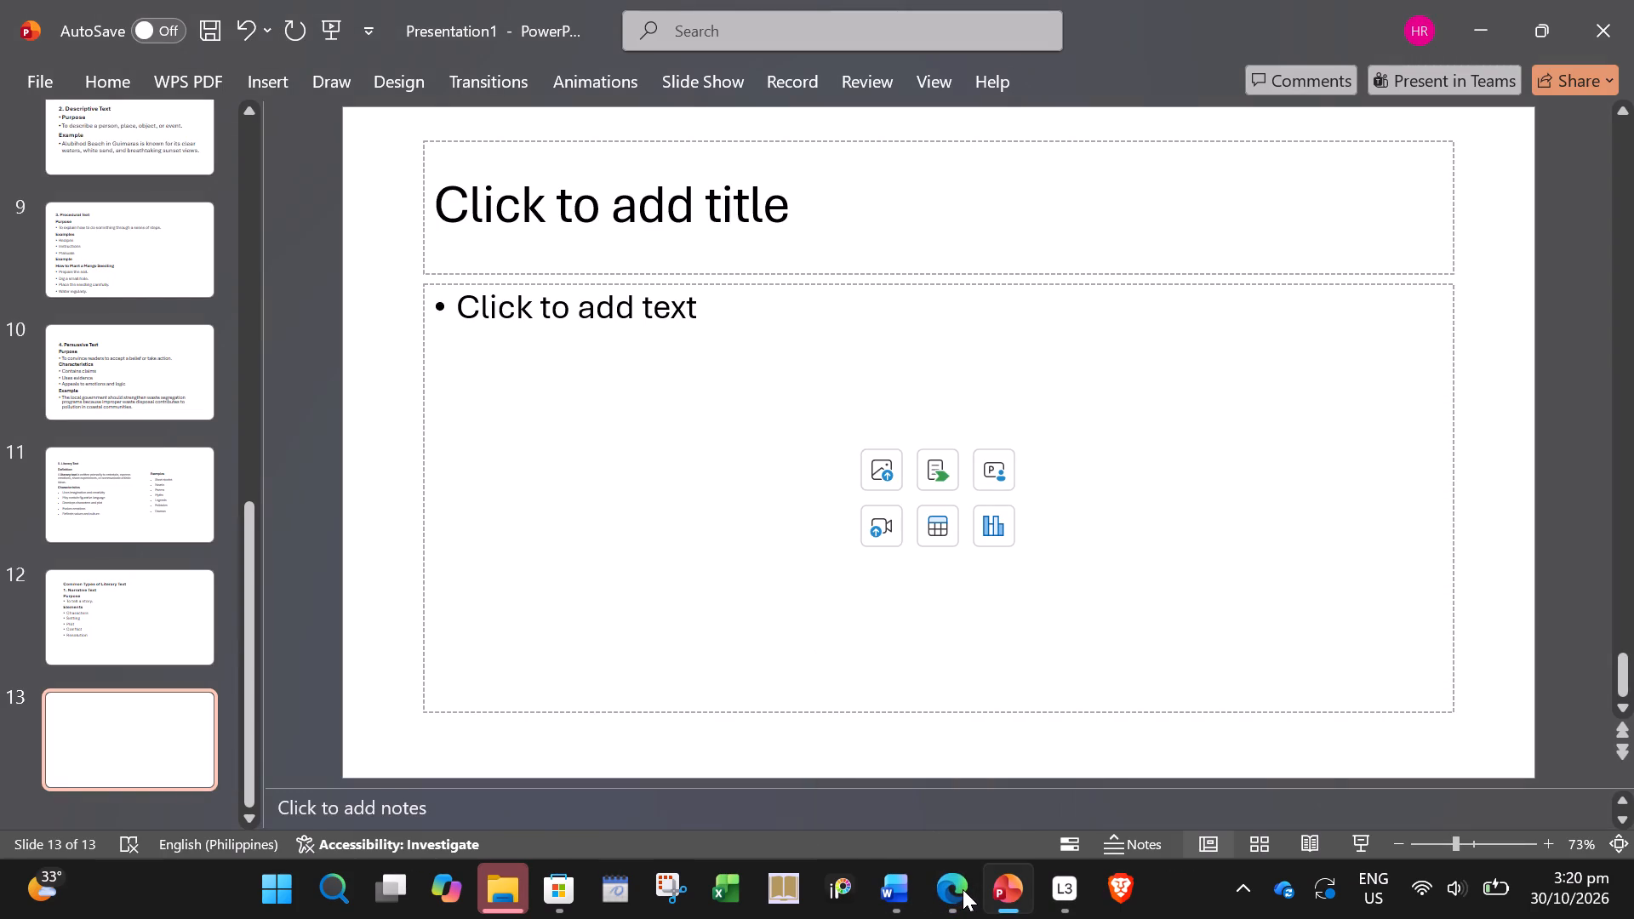
Switch to Document2 in Word and copy the Narrative Text "Example" heading with its sentence about a fisherman from Guimaras.
left_click(917, 883)
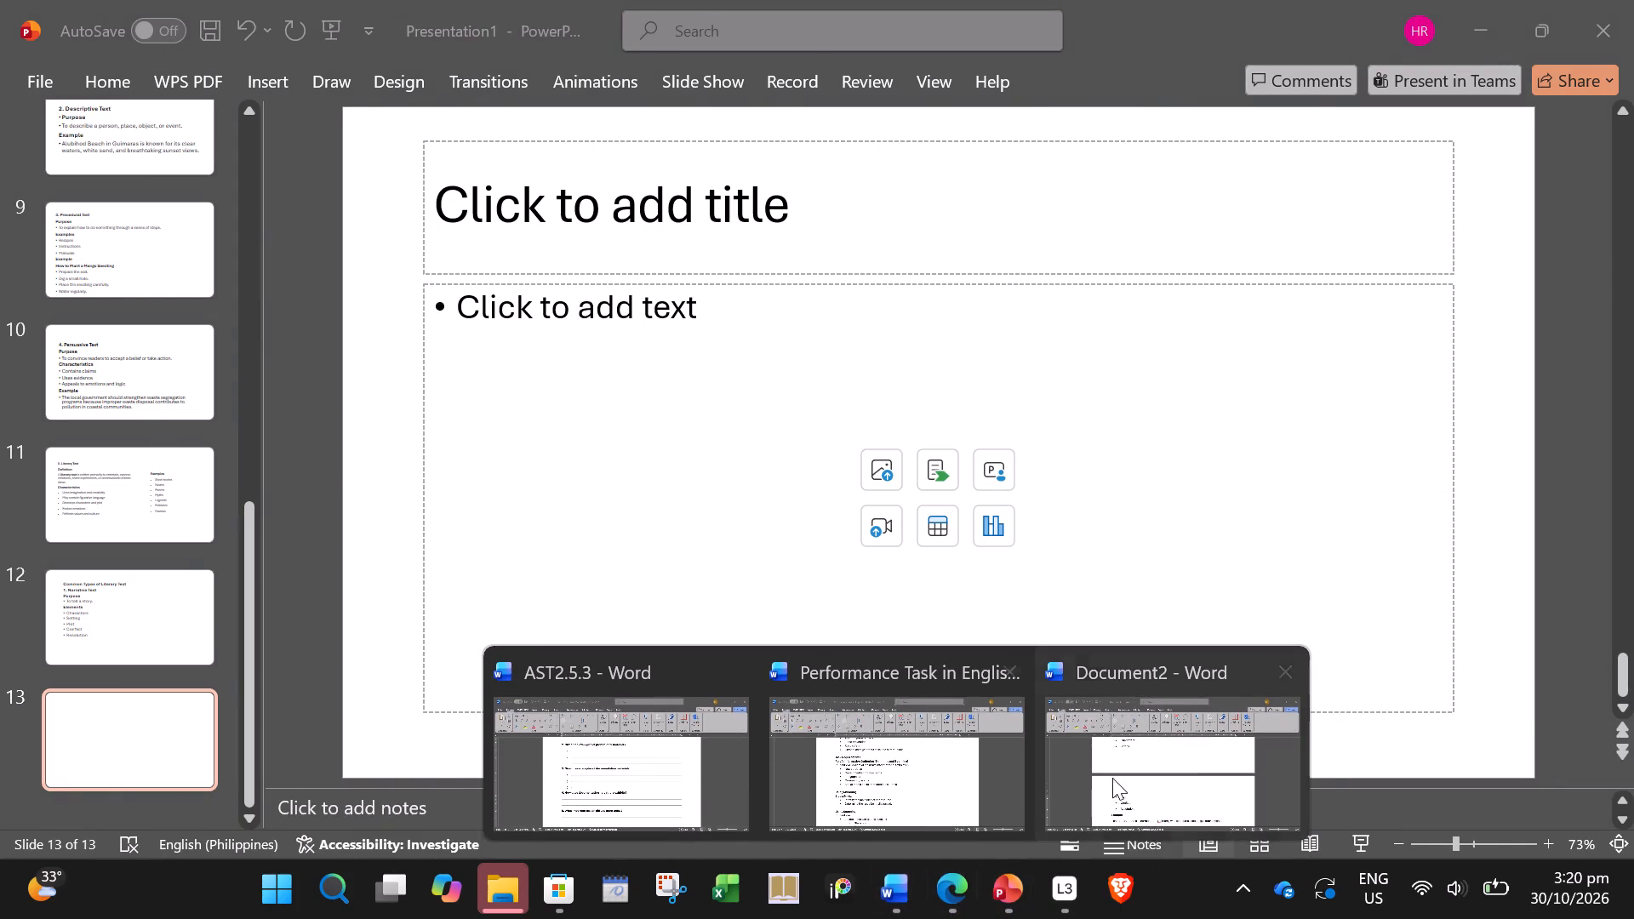
left_click(1072, 773)
scroll(1026, 626, "down", 1)
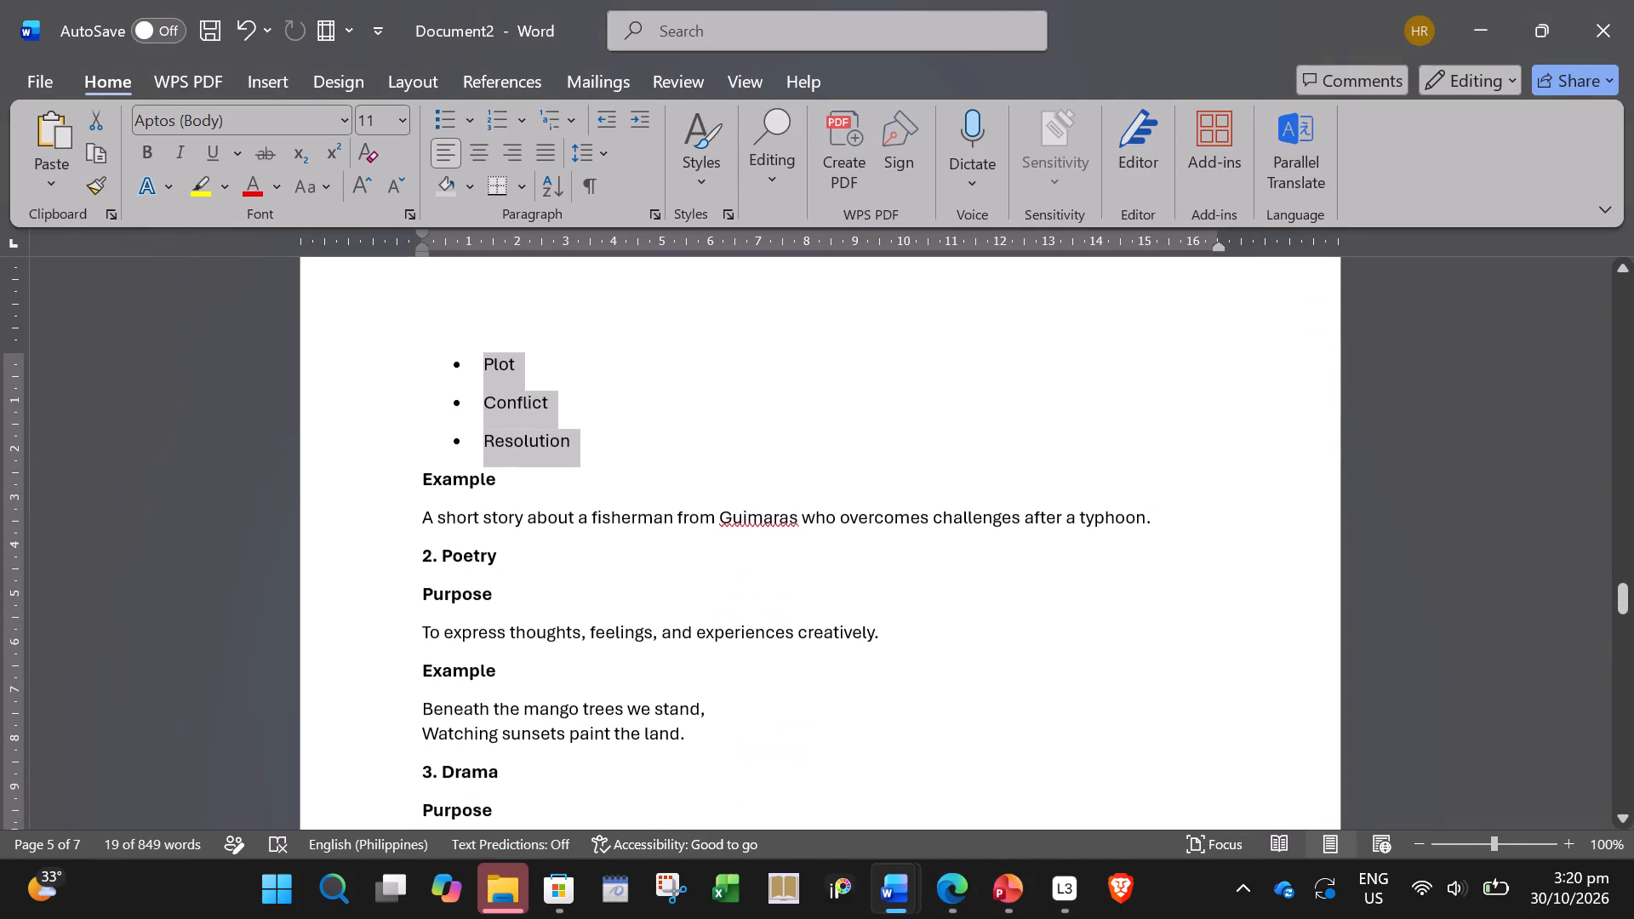
scroll(833, 517, "down", 1)
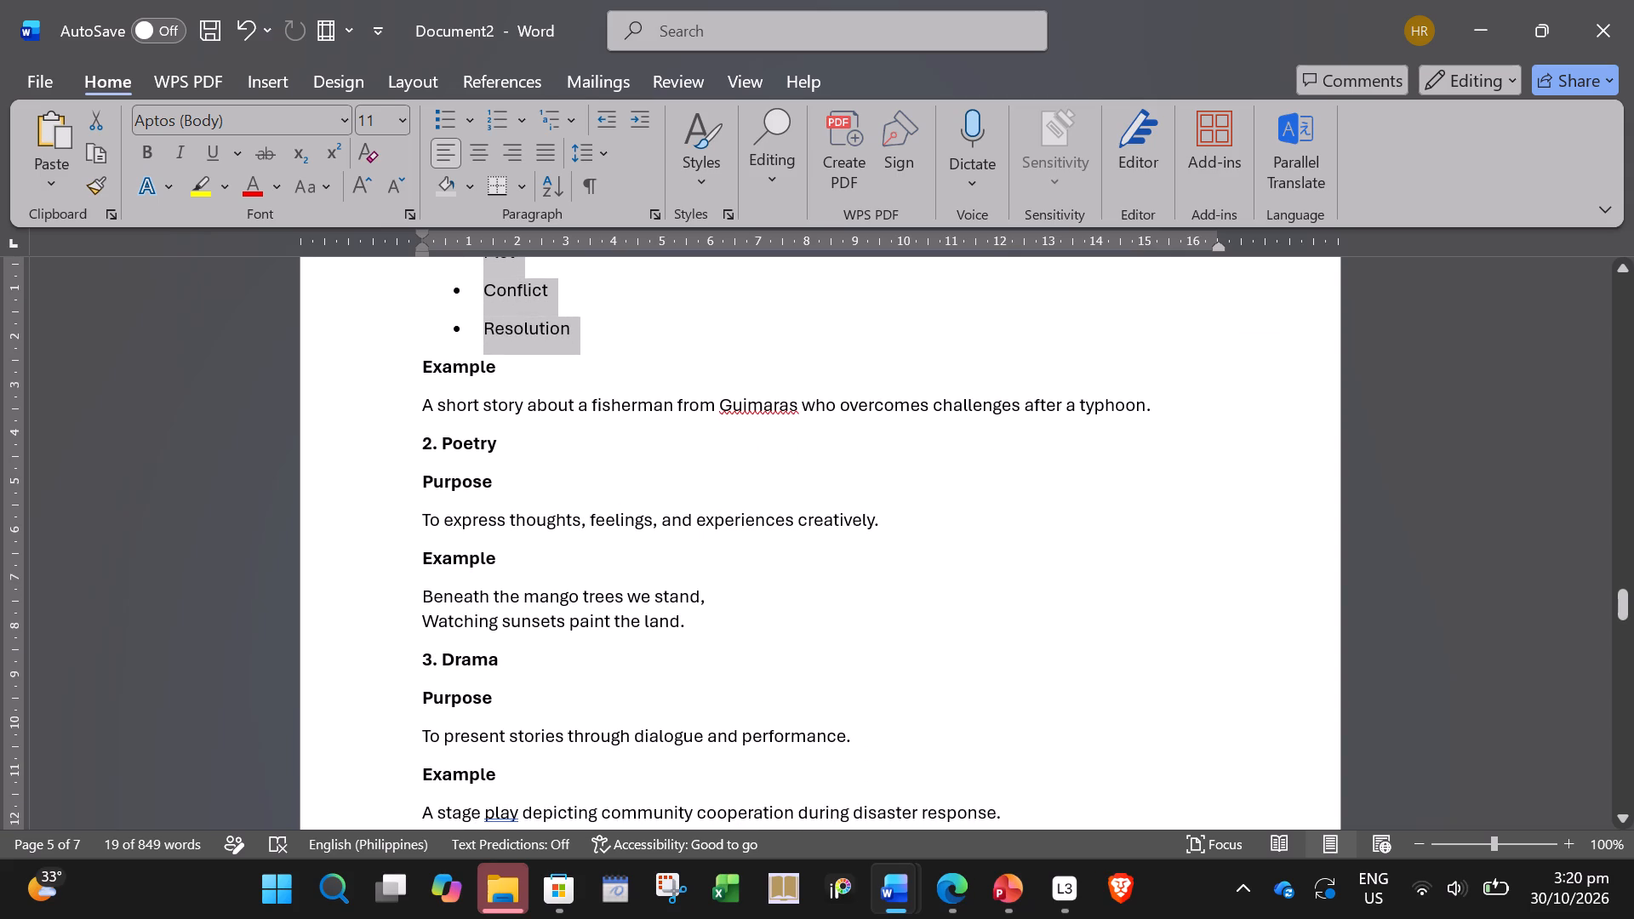
left_click(426, 368)
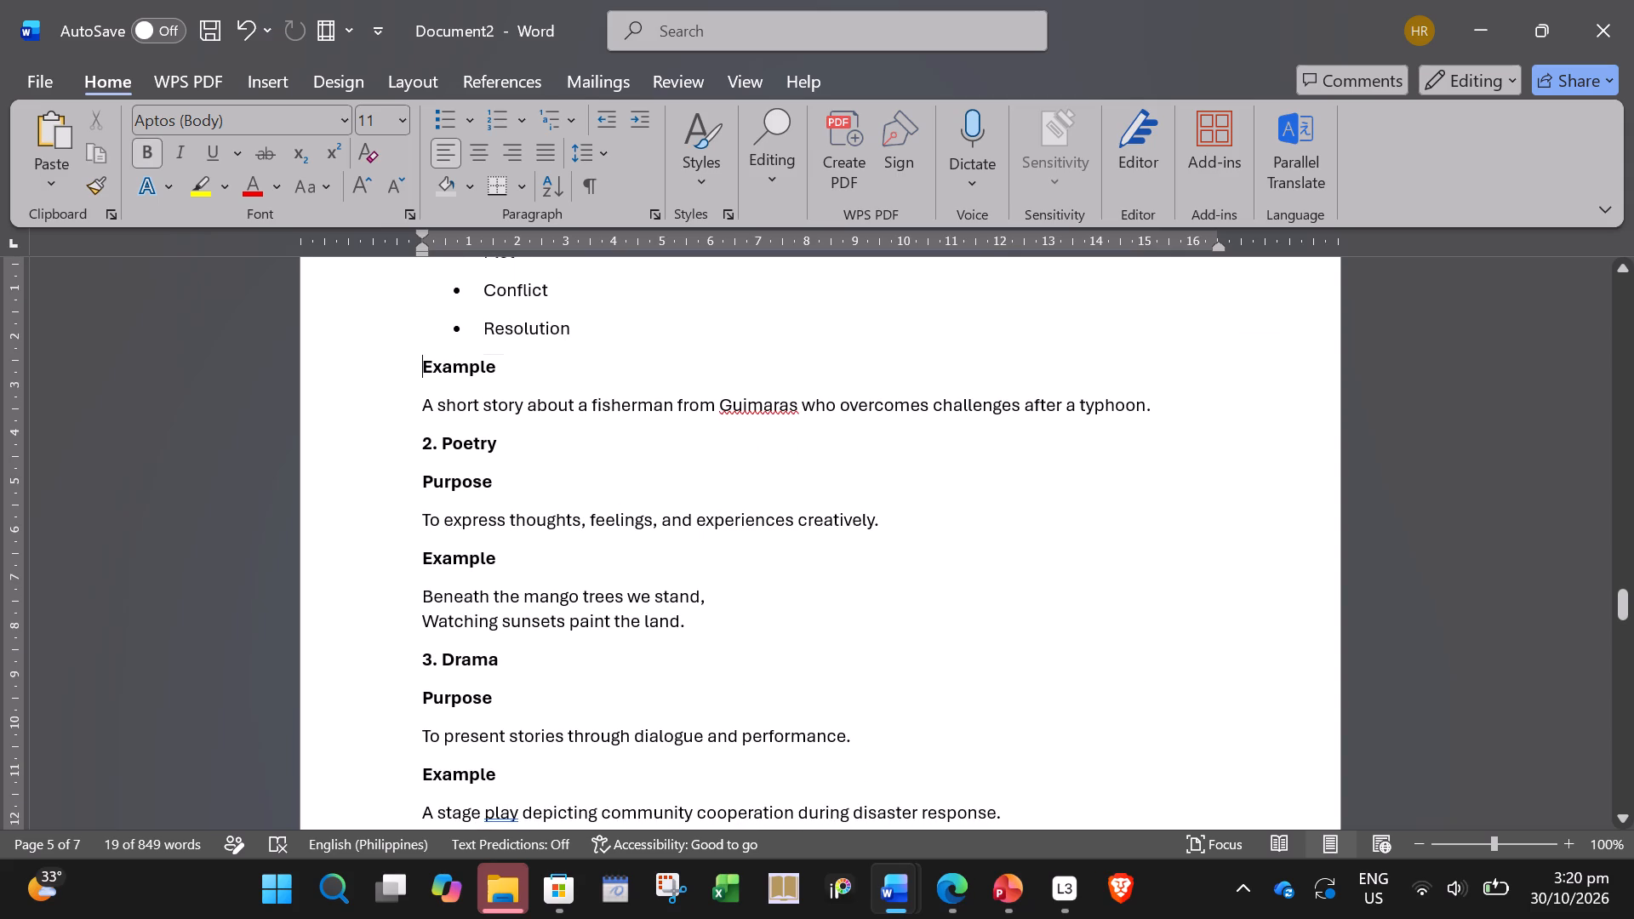
left_click_drag(425, 367, 1150, 411)
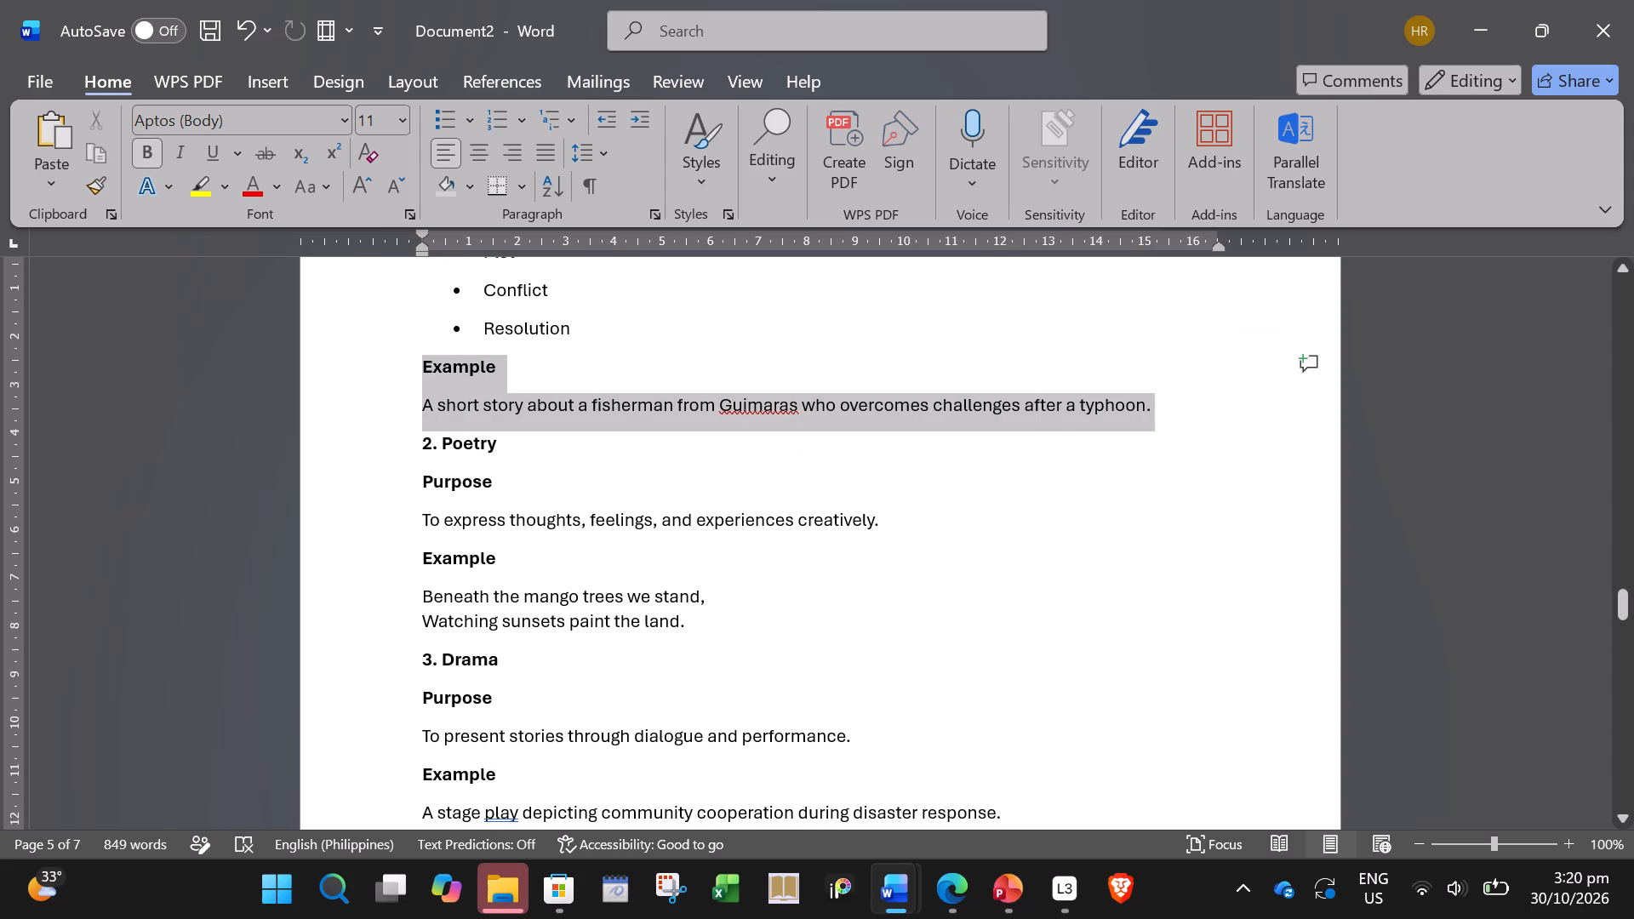
left_click_drag(1150, 411, 1151, 409)
key("ctrl+c")
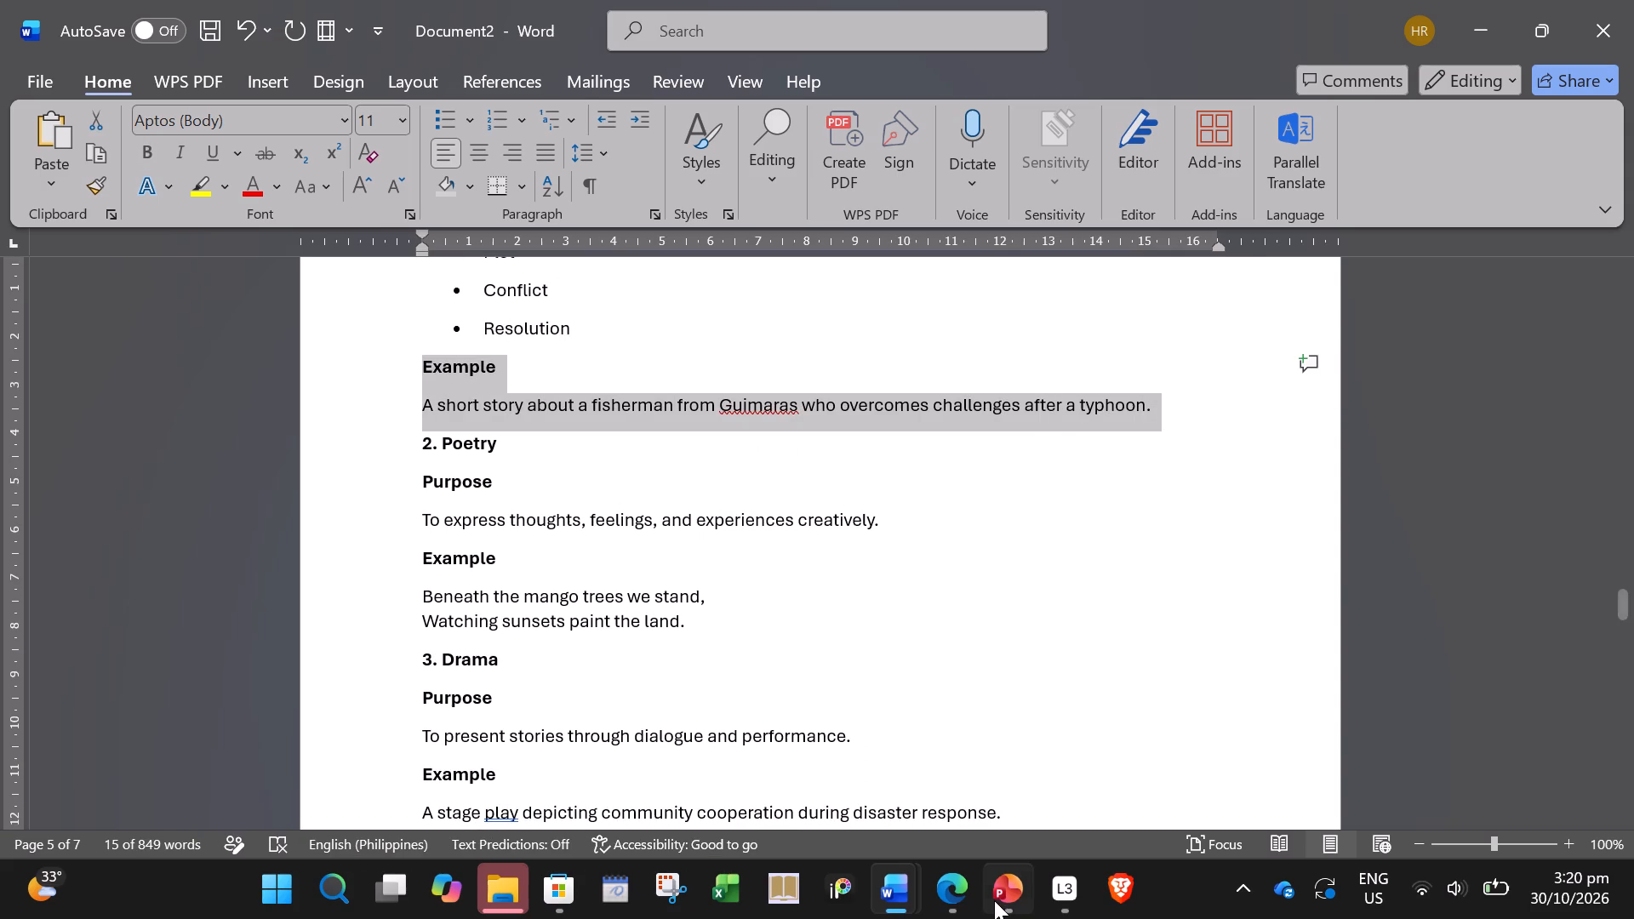
Switch to PowerPoint and paste the copied Example content after "Resolution" on slide 12.
left_click(994, 901)
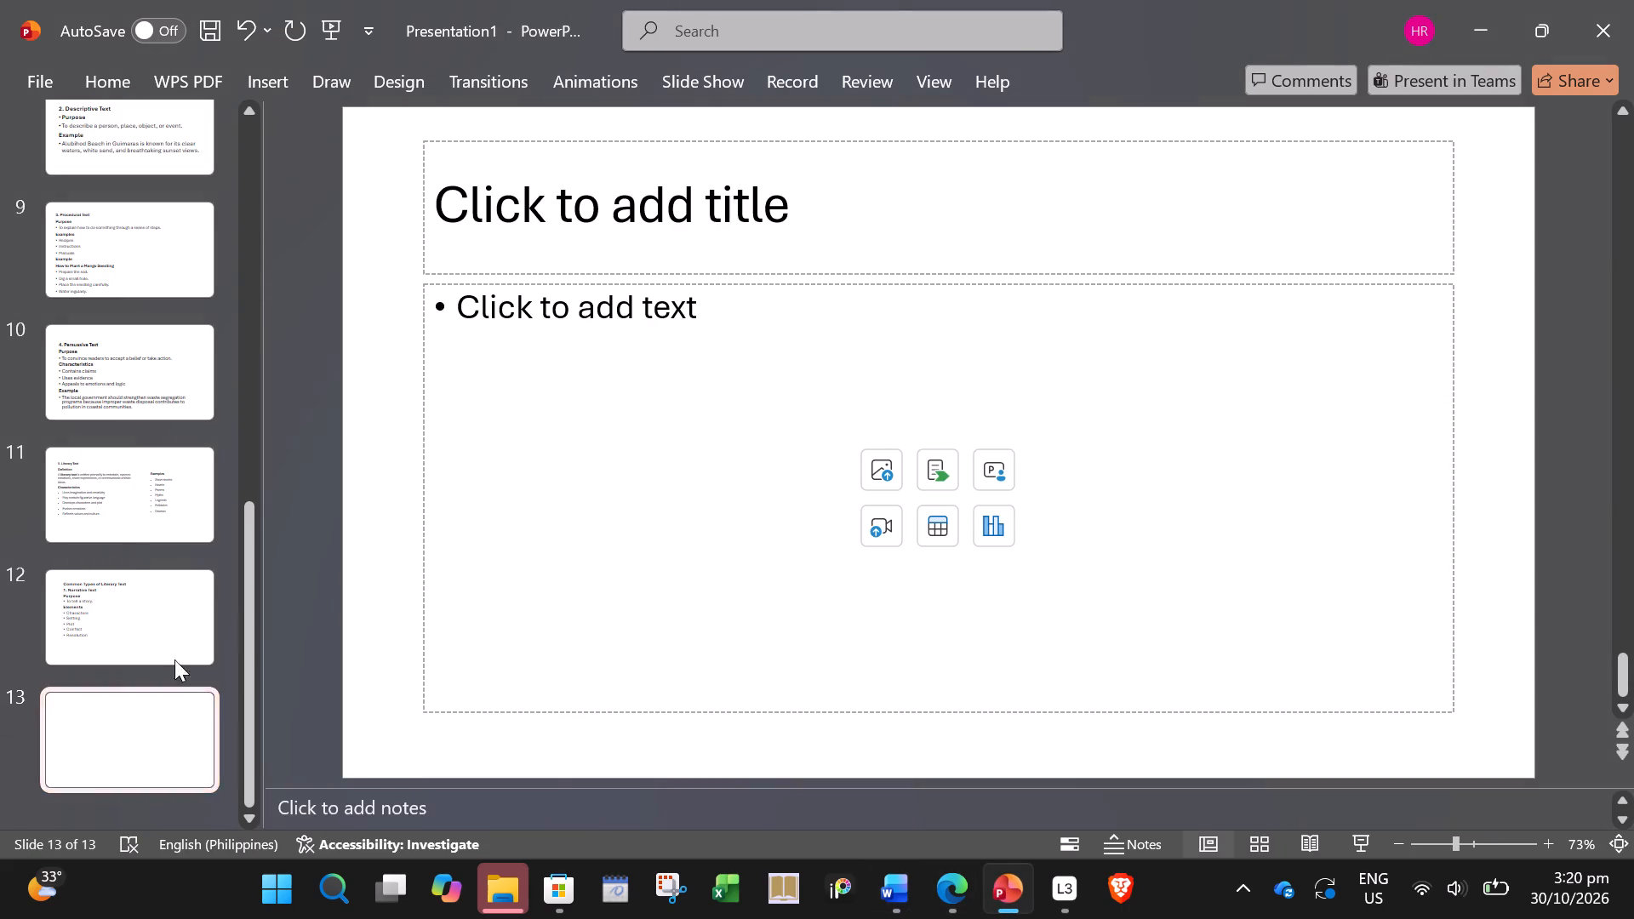
left_click(193, 641)
left_click(654, 570)
key("Return")
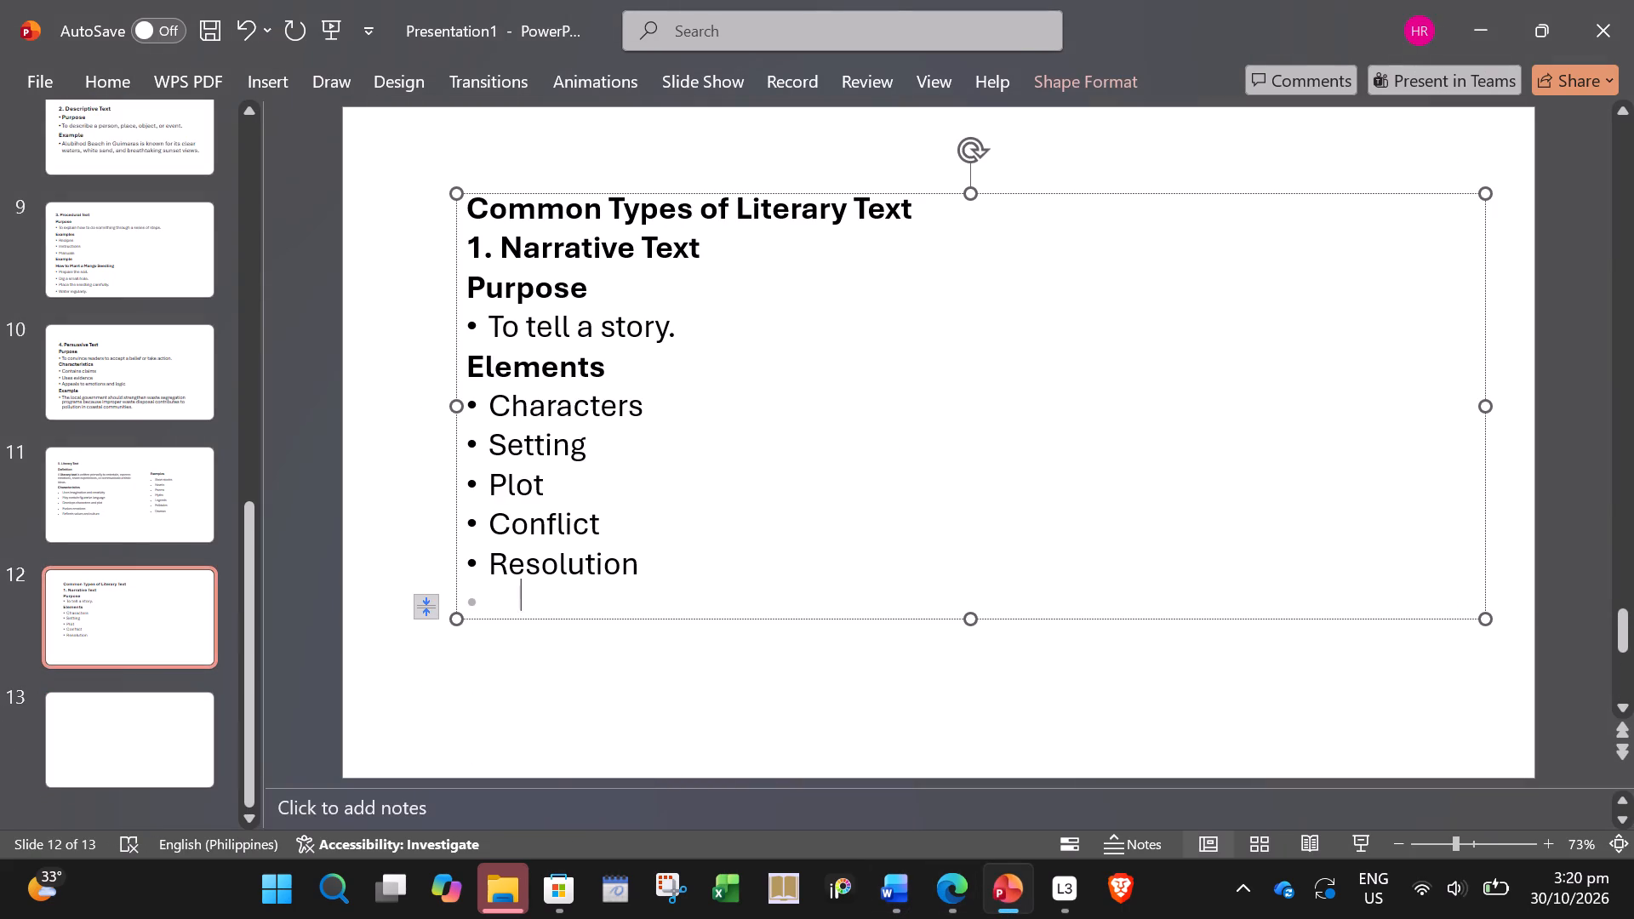
key("BackSpace")
key("ctrl+v")
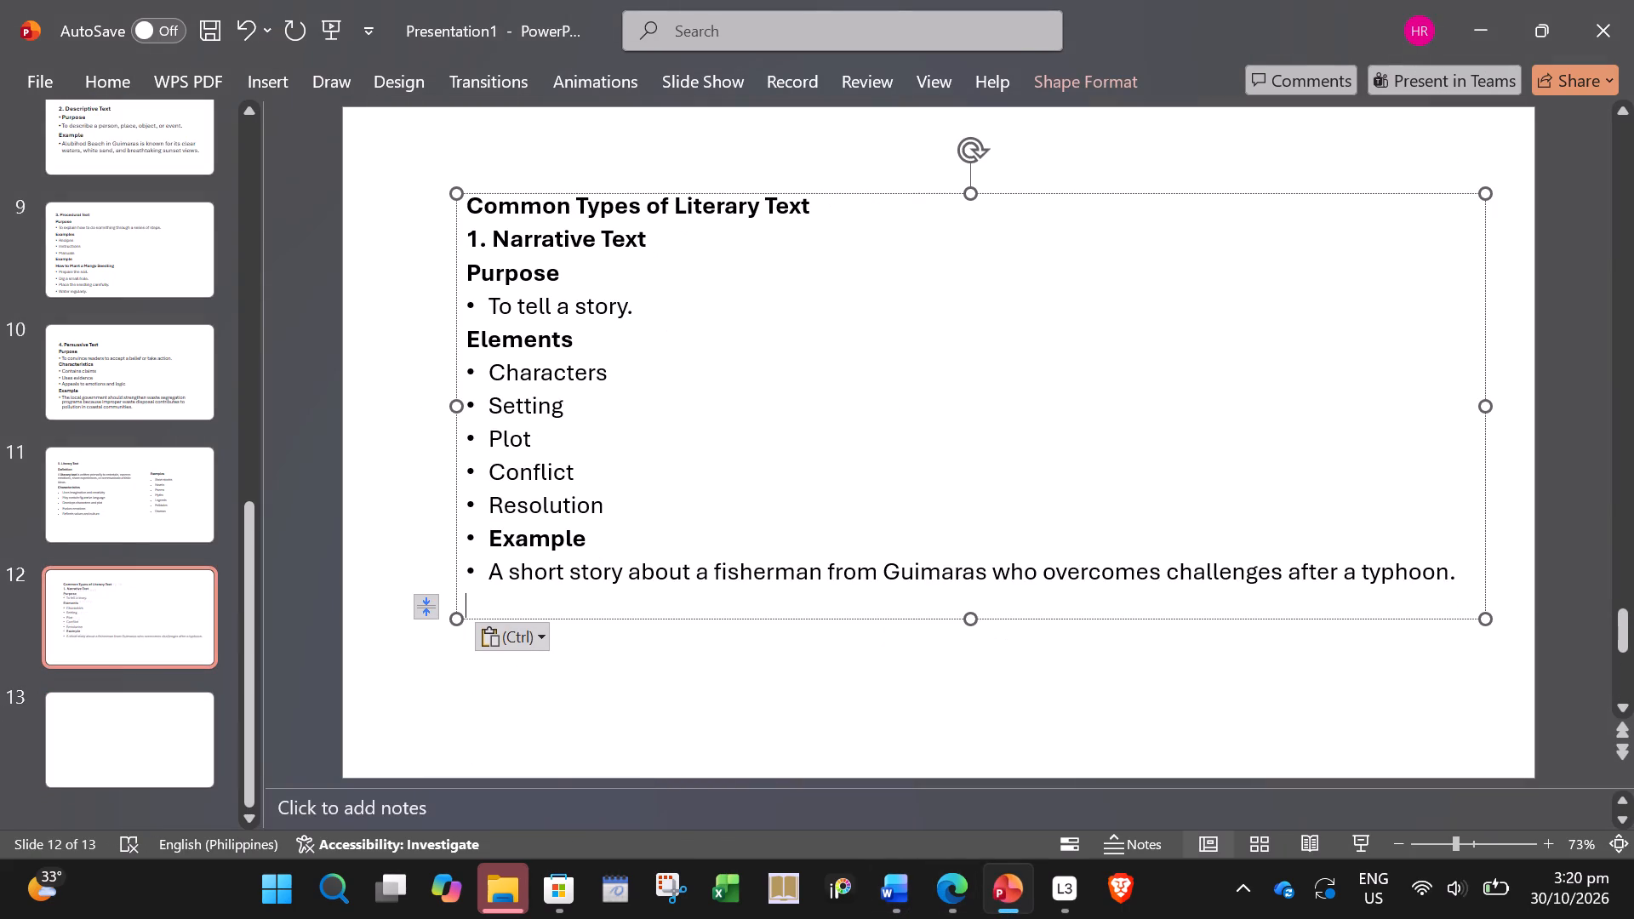
Remove the bullets from "Example" and its sentence on slide 12, and enlarge the text box down to the slide's bottom edge.
left_click(490, 533)
key("BackSpace")
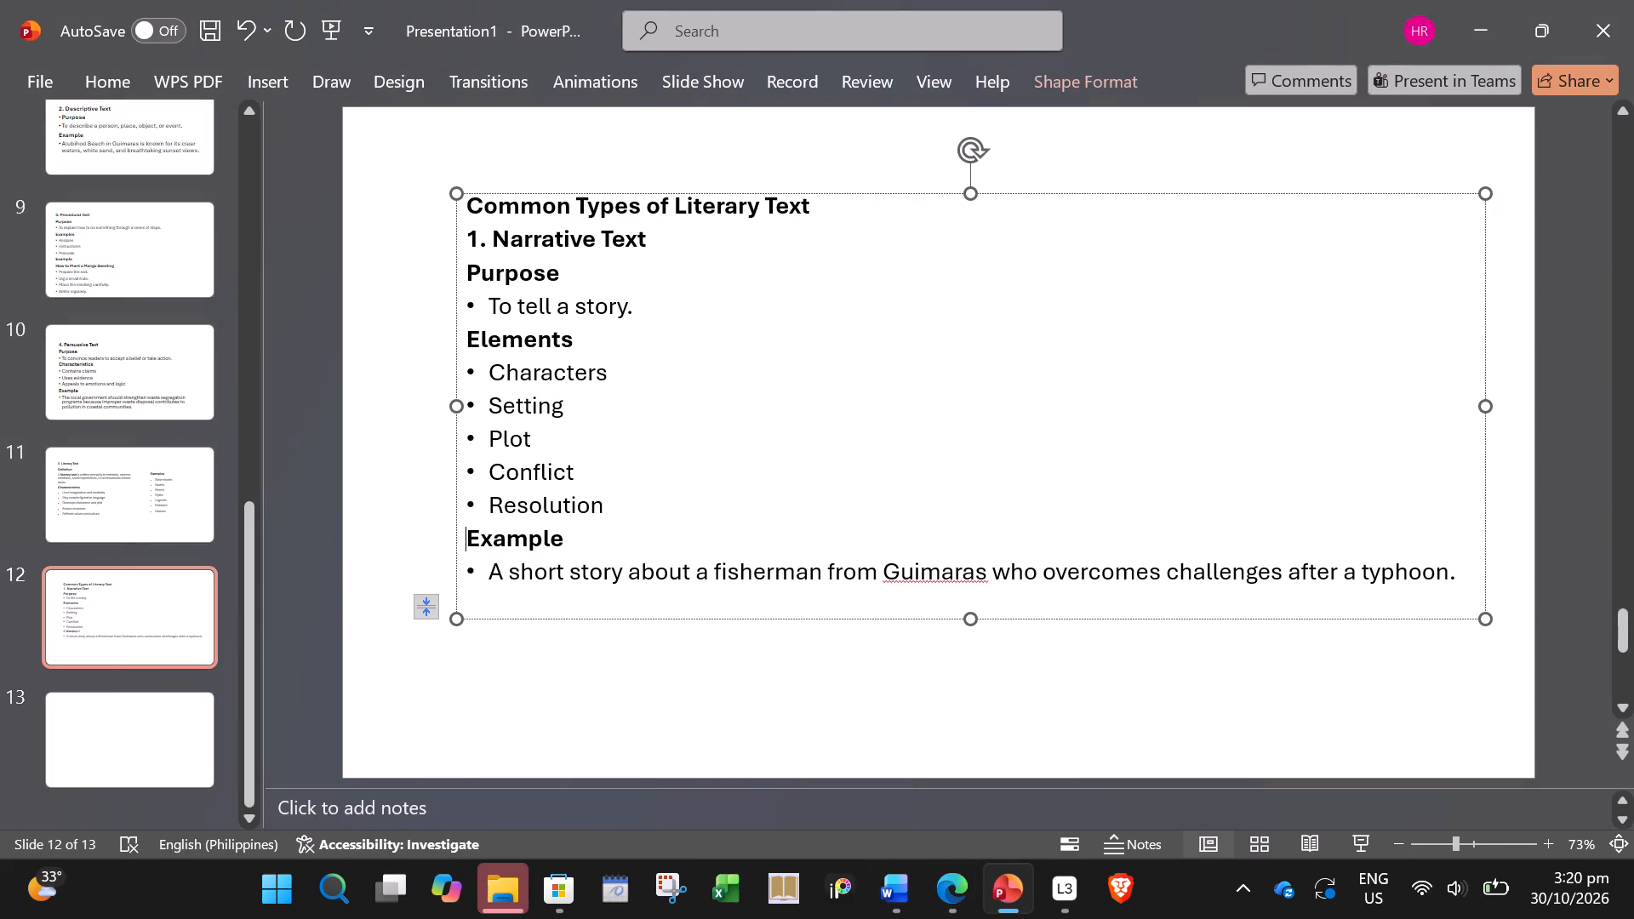
left_click(488, 563)
key("BackSpace")
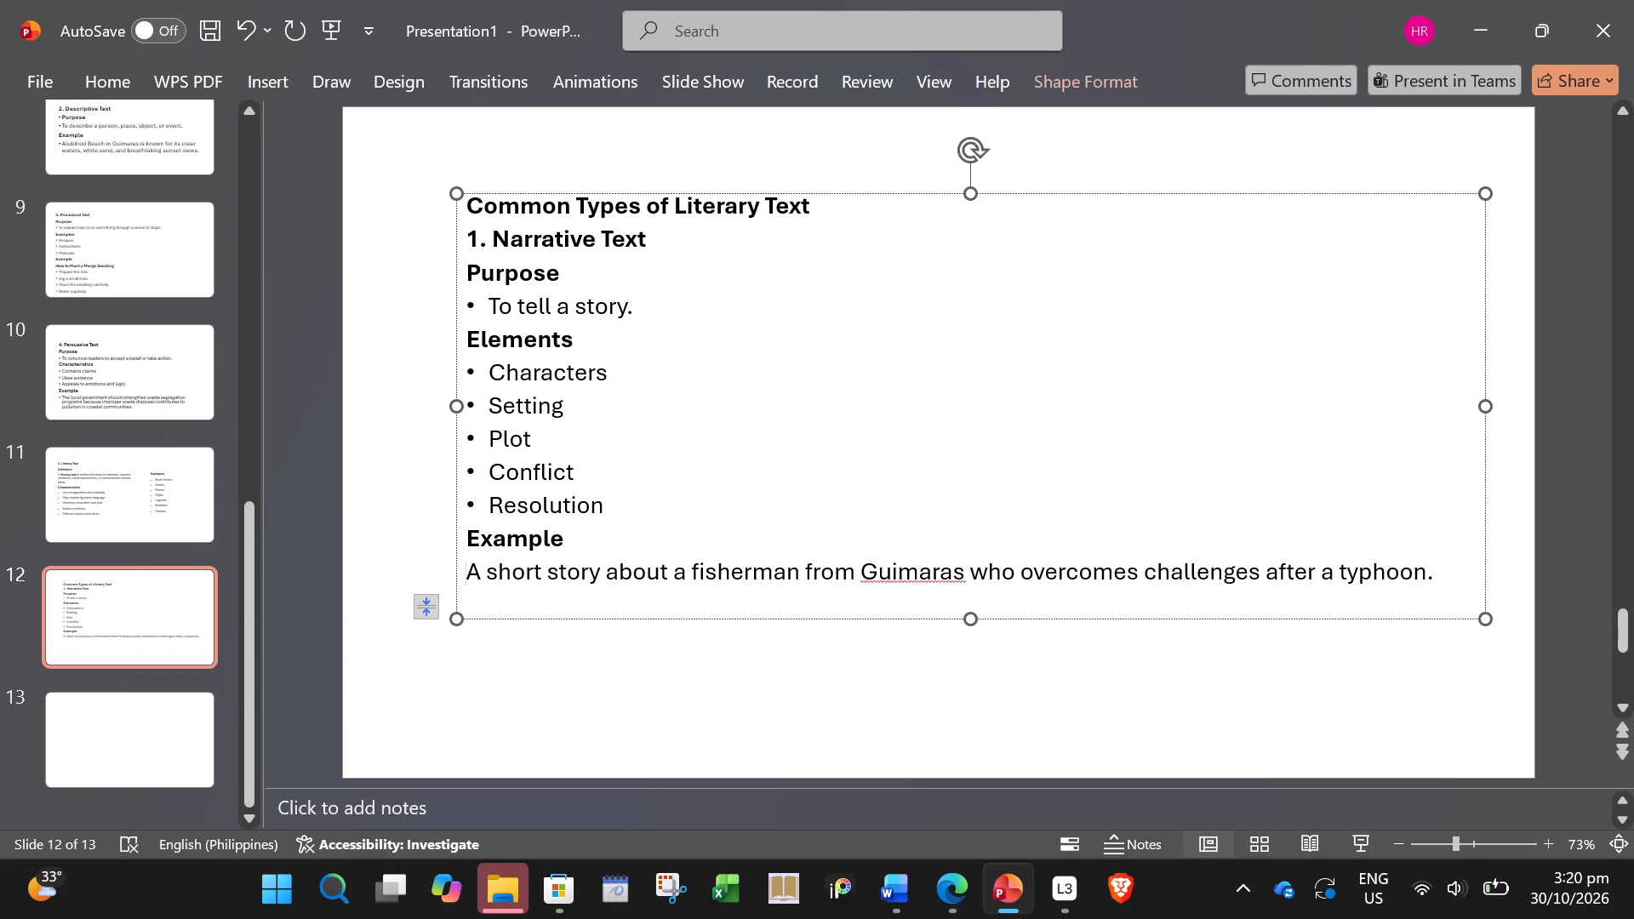
left_click_drag(460, 619, 436, 790)
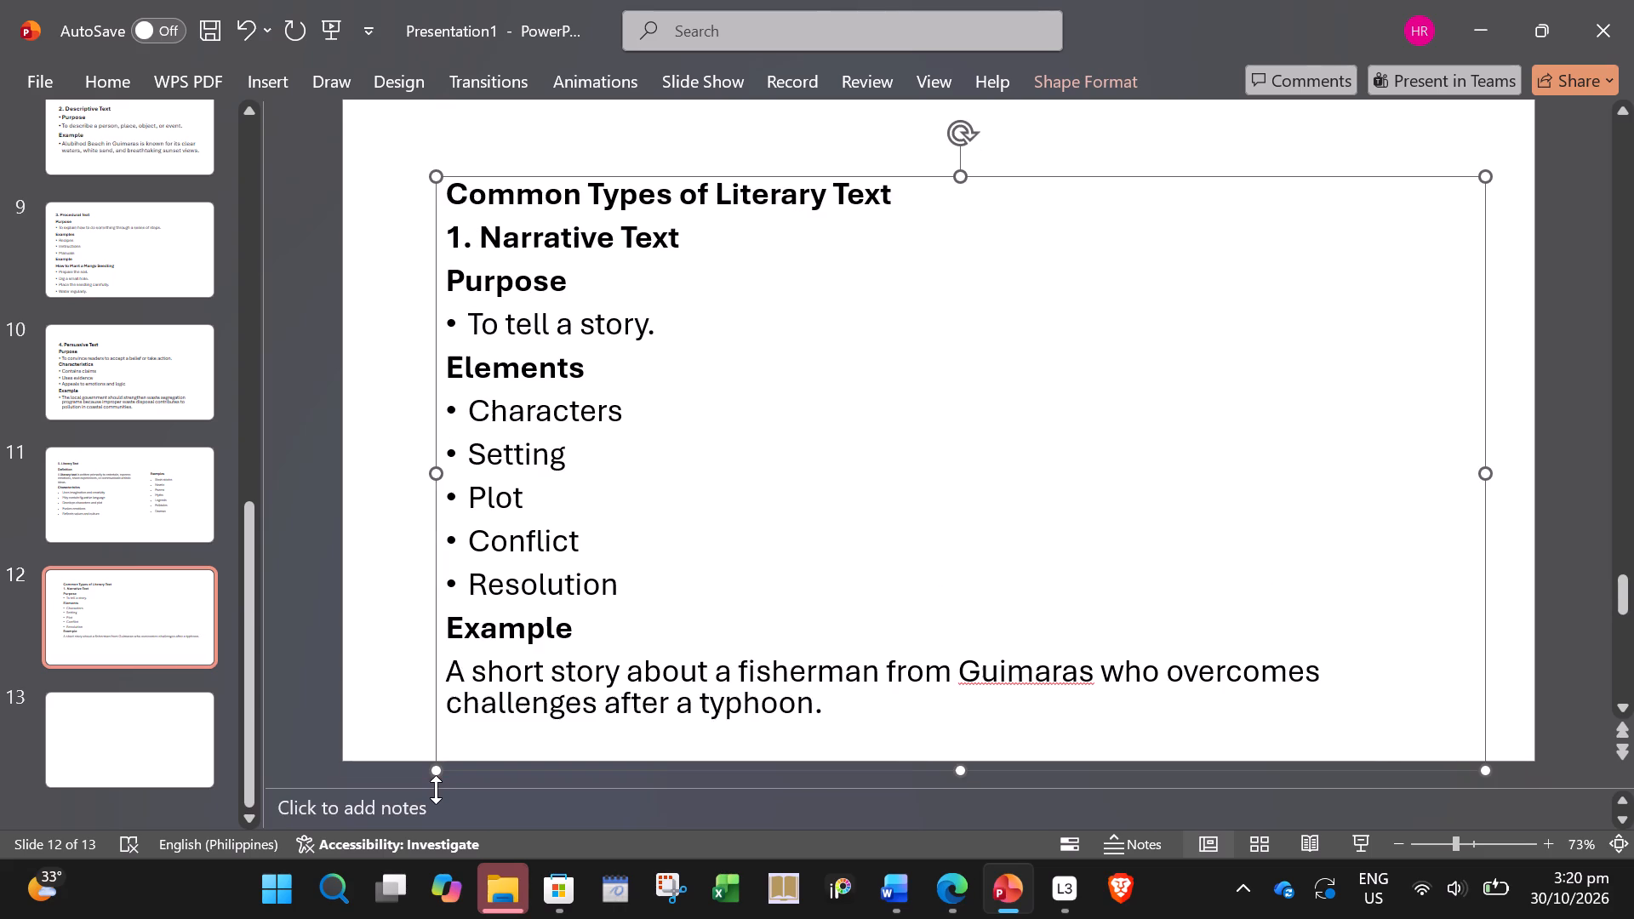
Go to slide 13, switch to Document2 in Word, and copy the "2. Poetry" section through "Watching sunsets paint the land.".
left_click(162, 754)
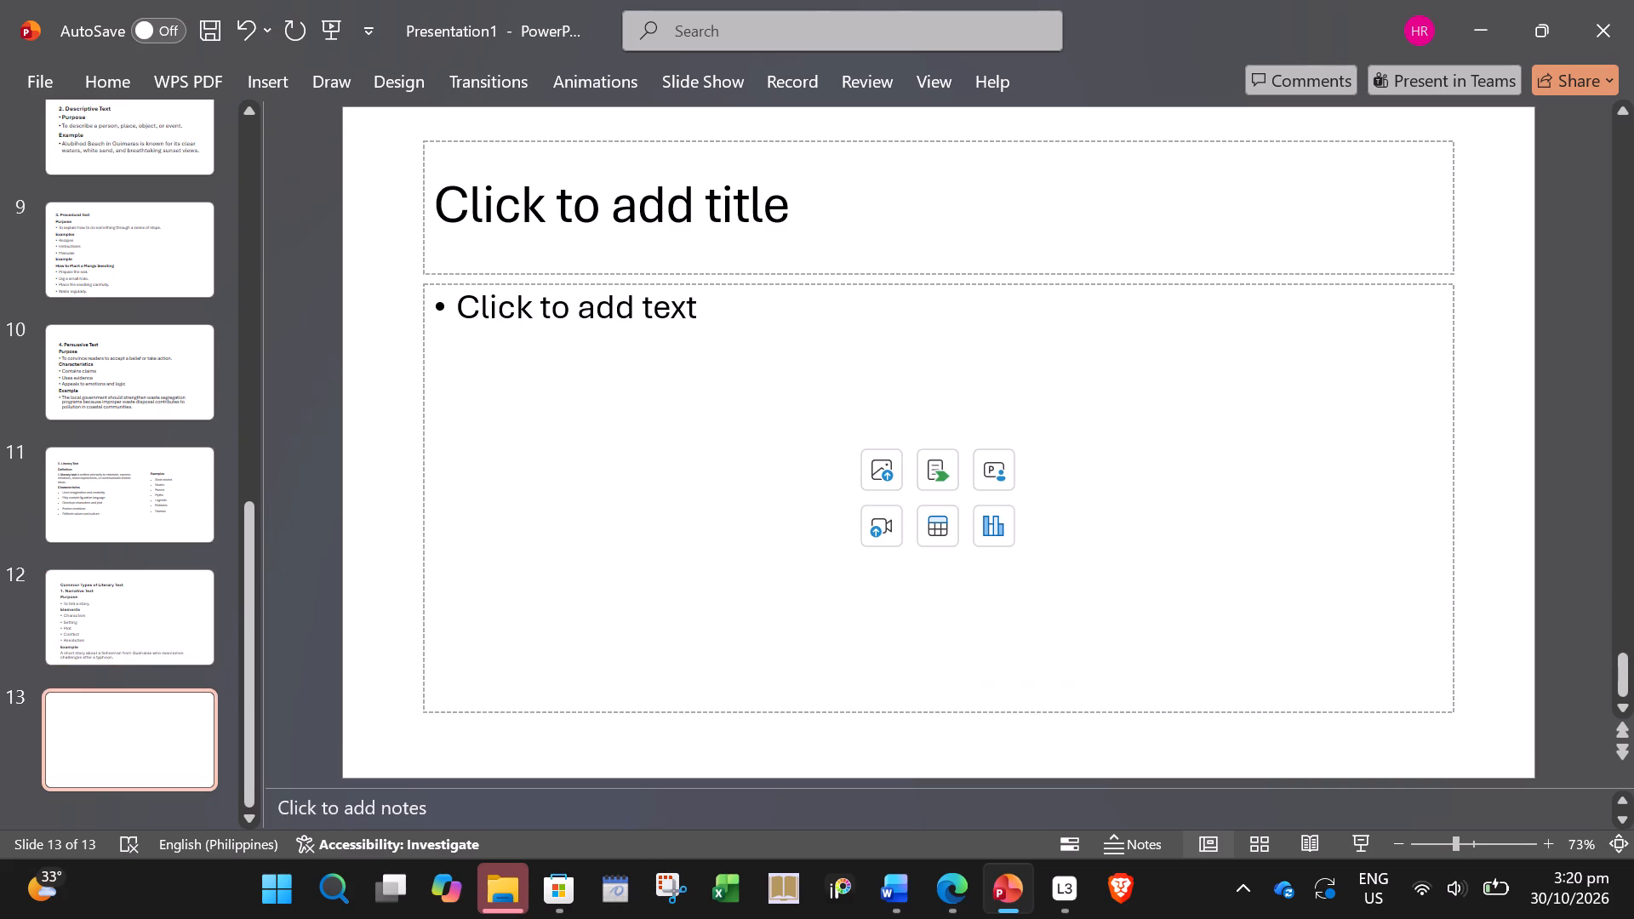
left_click(1010, 888)
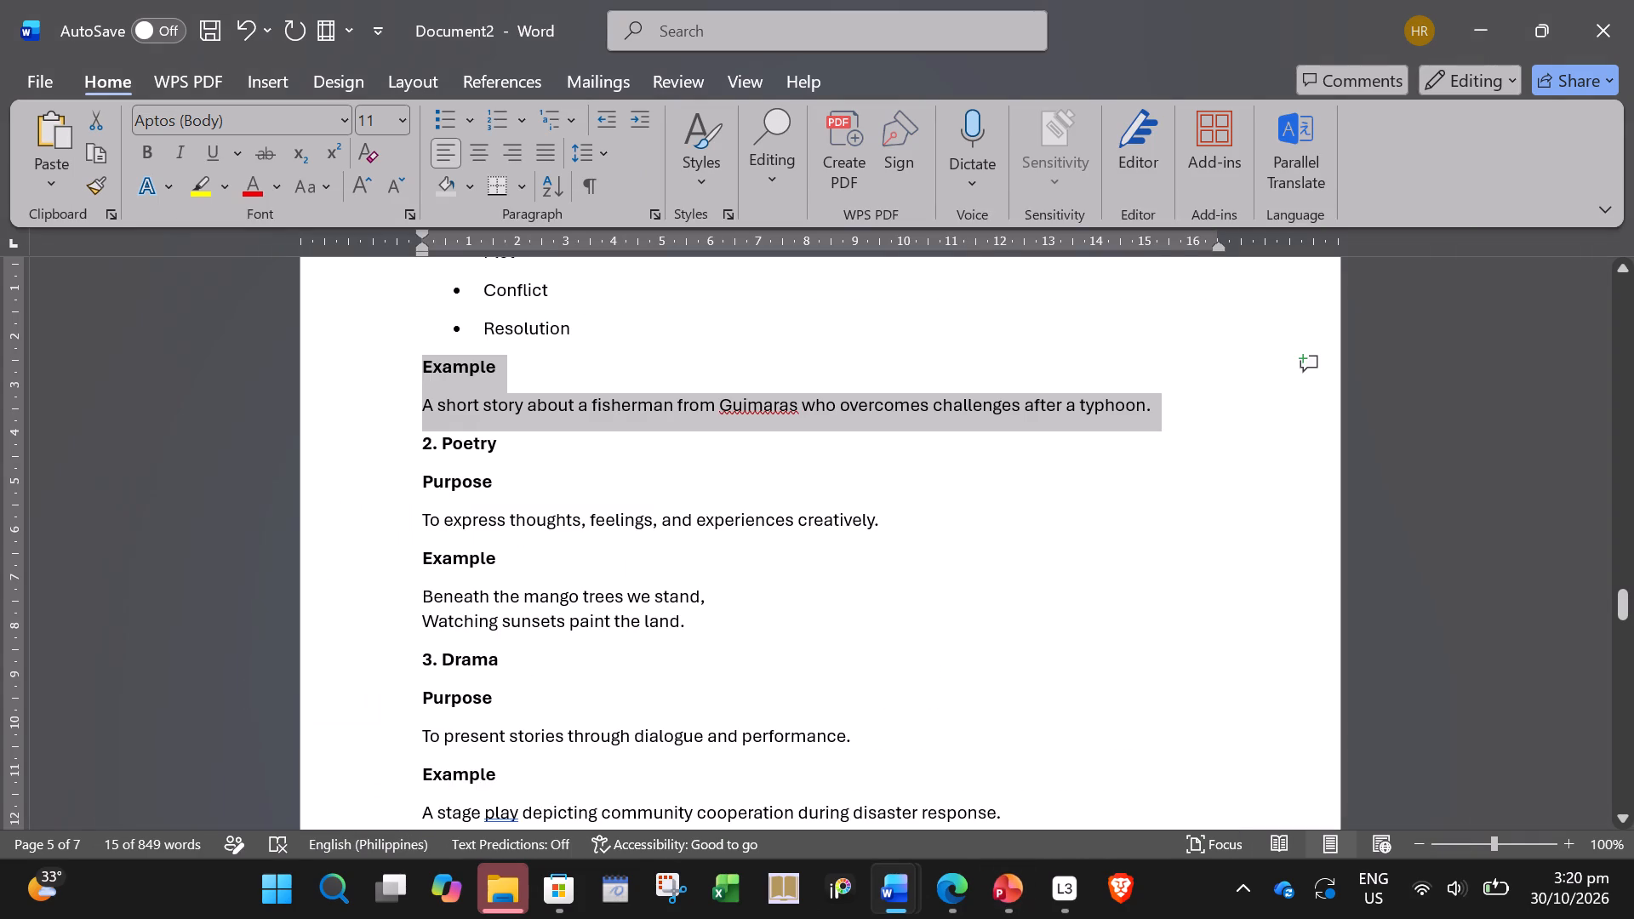
scroll(969, 723, "down", 1)
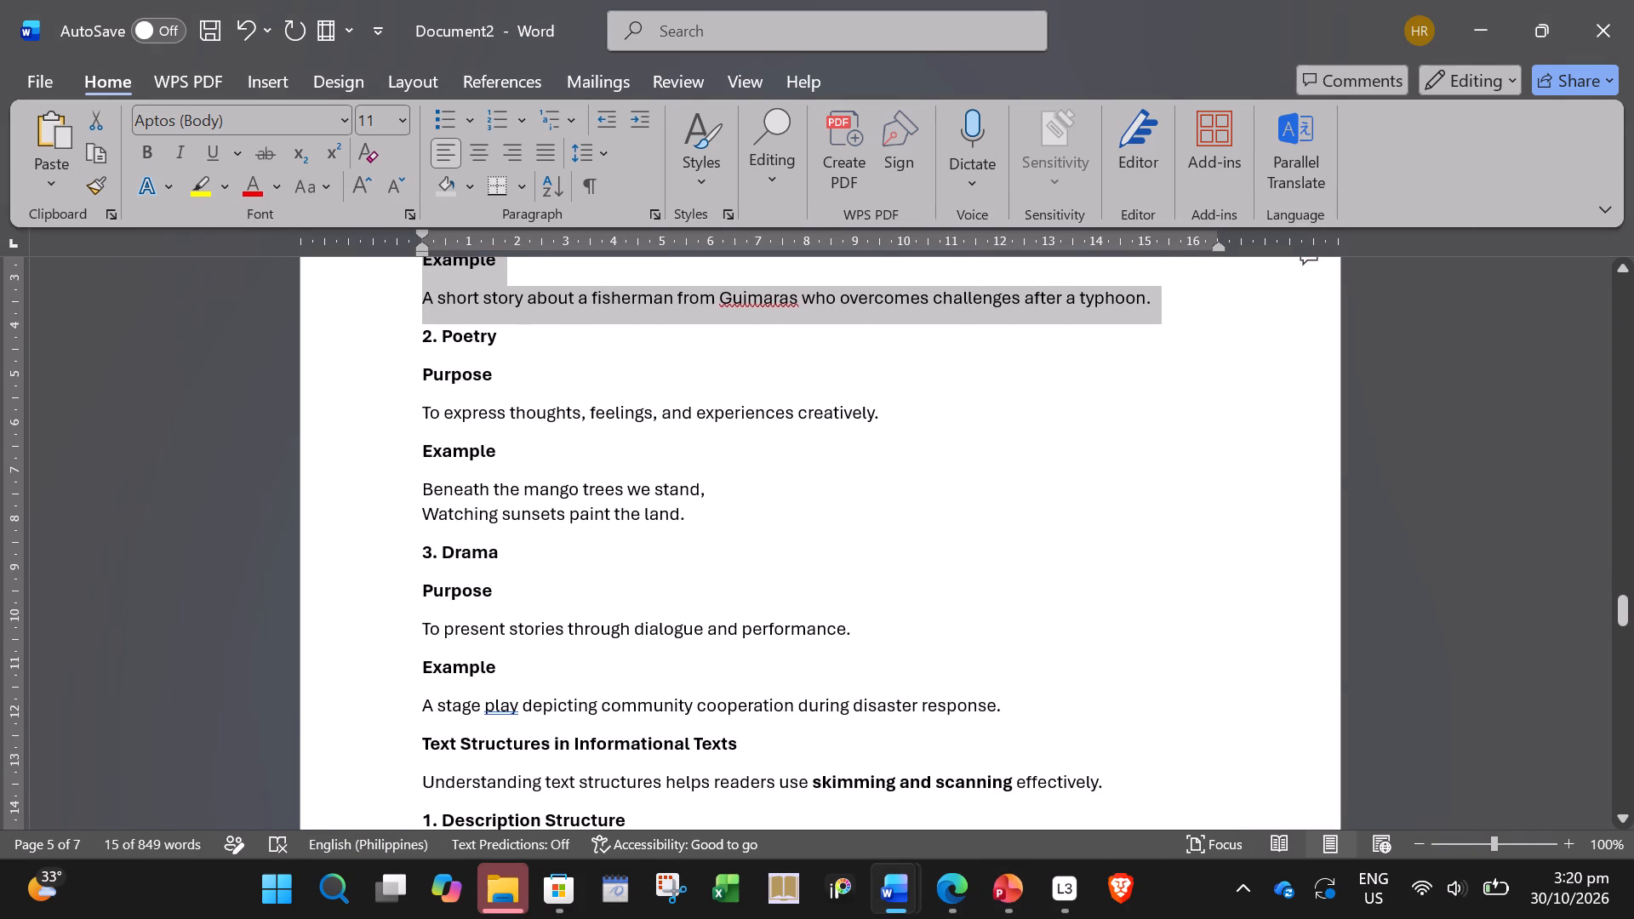
left_click_drag(700, 521, 417, 335)
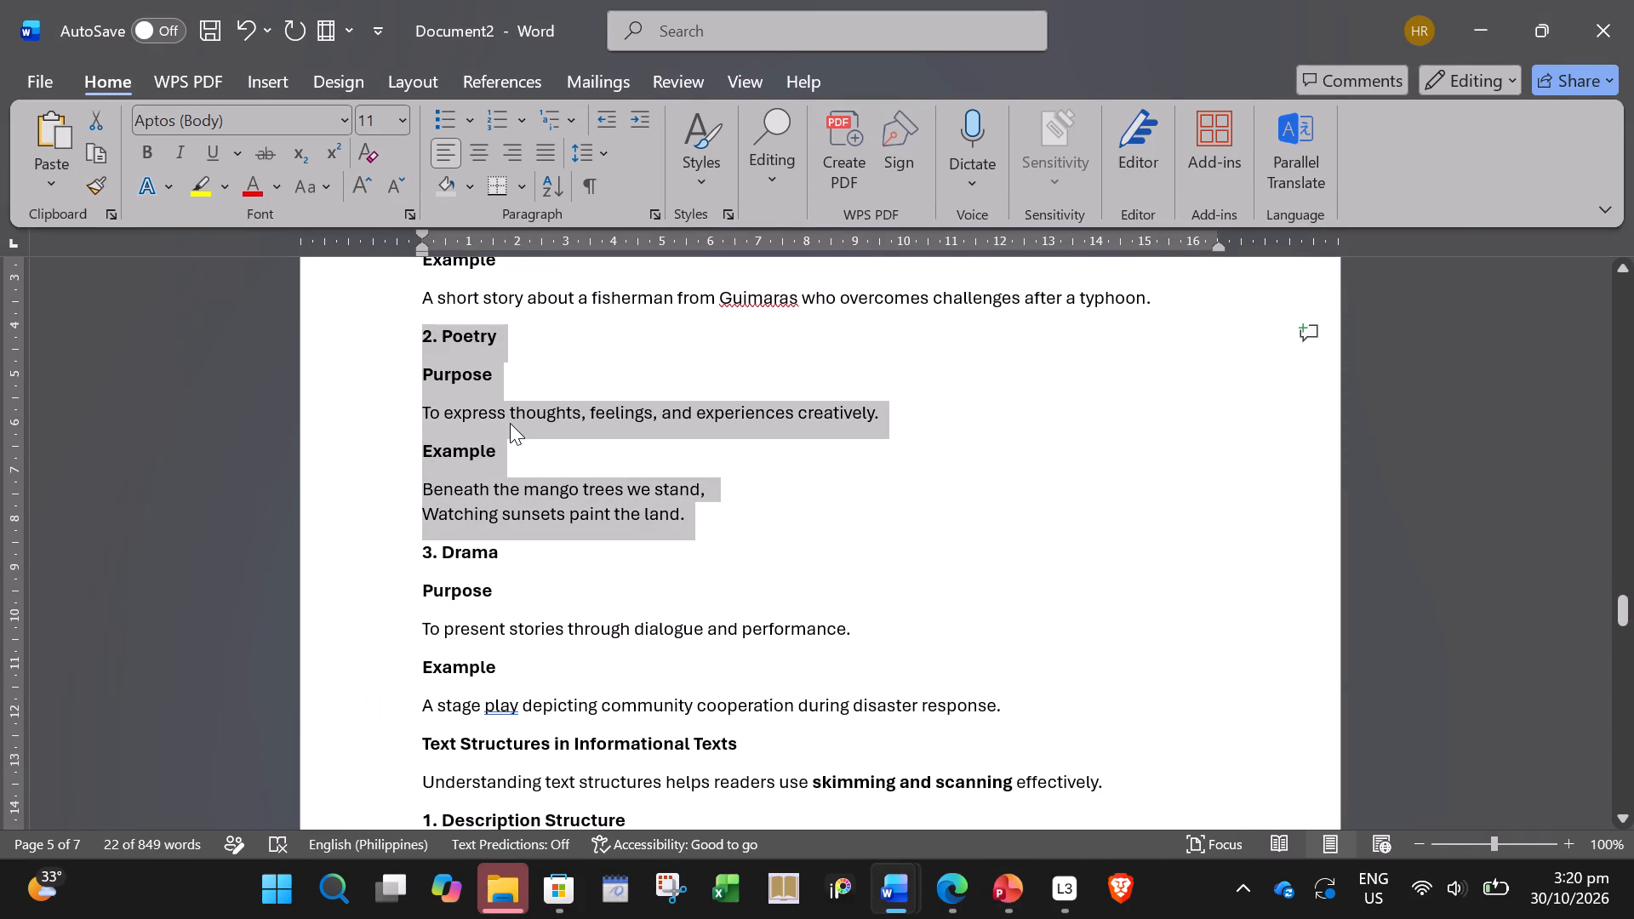
key("ctrl+c")
Switch to PowerPoint and delete the empty content and title placeholders from slide 13.
left_click(991, 888)
left_click(769, 505)
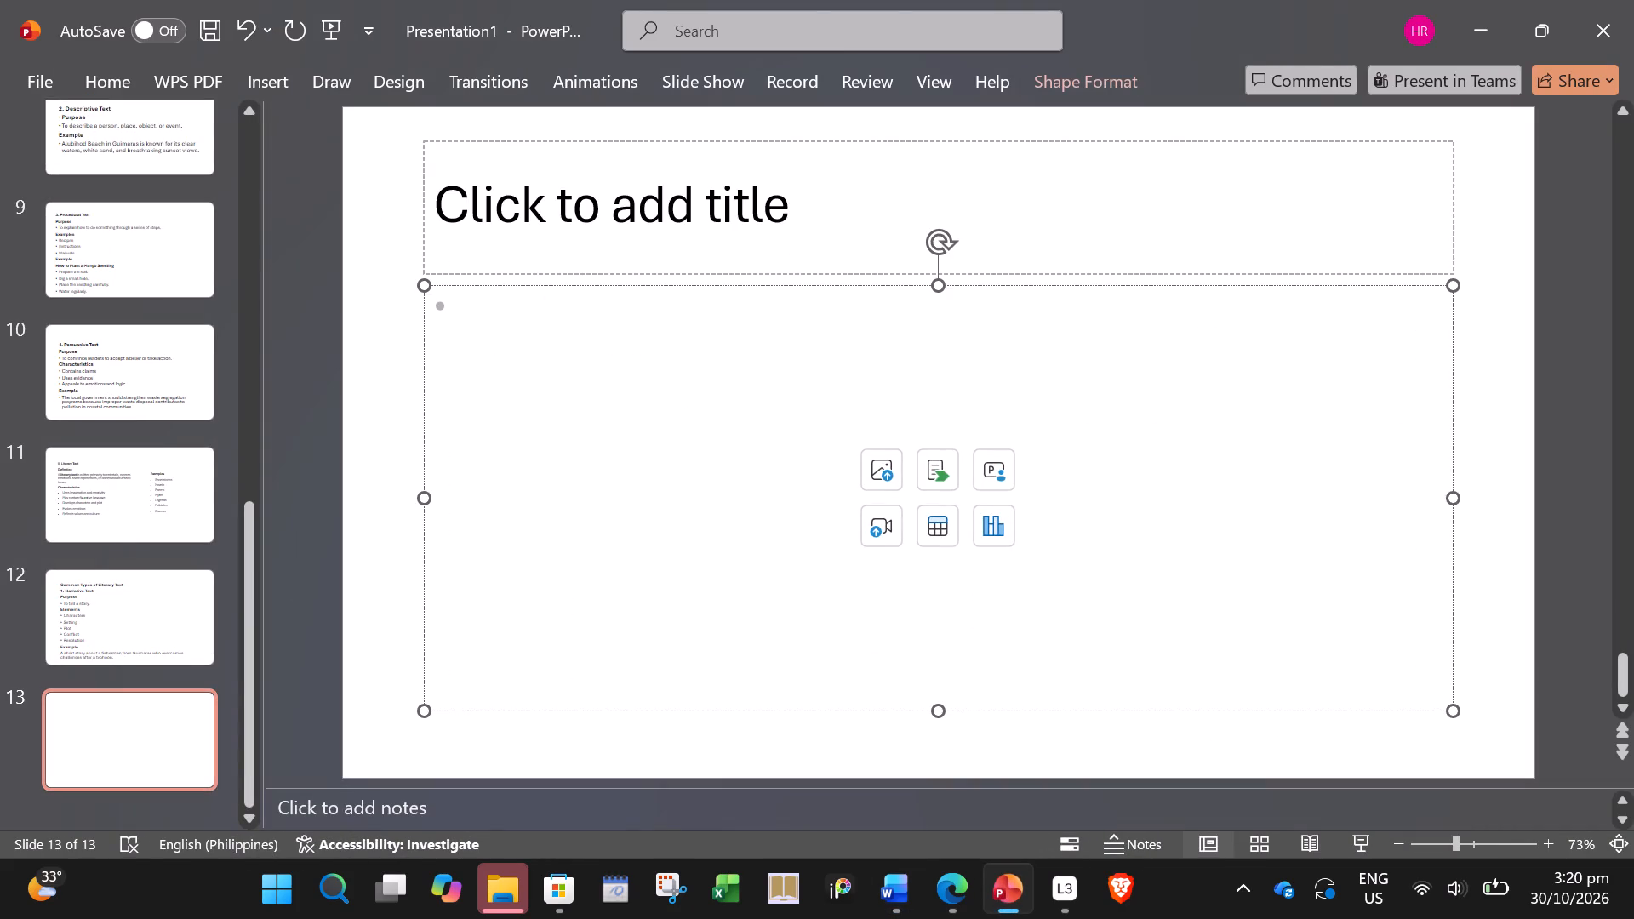
key("BackSpace")
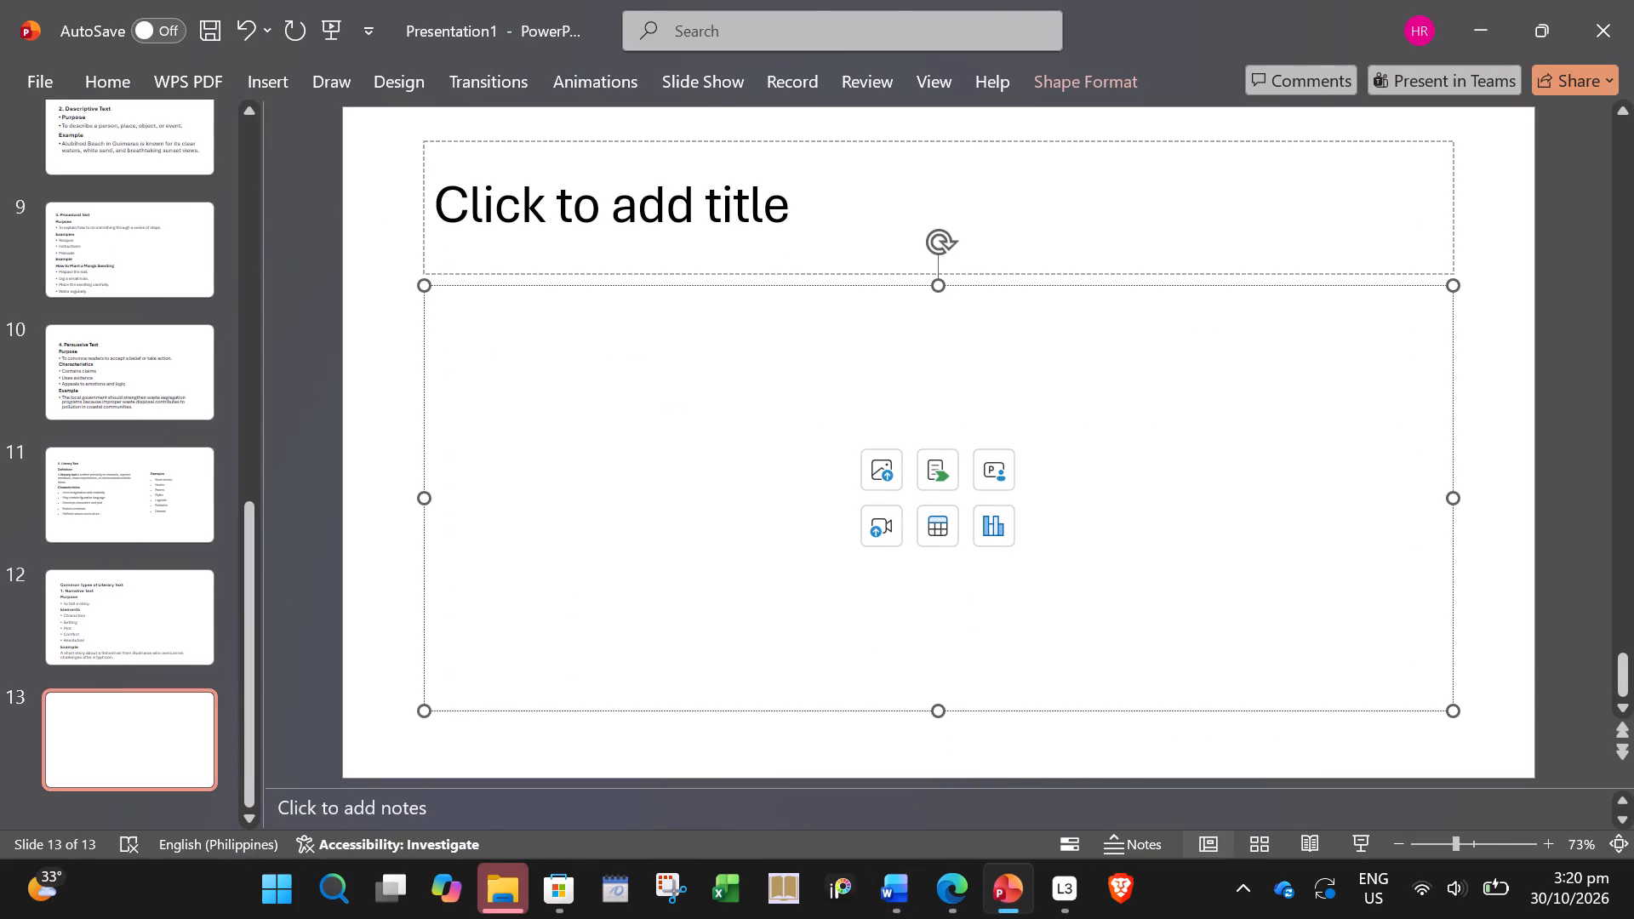
left_click(610, 276)
key("Delete")
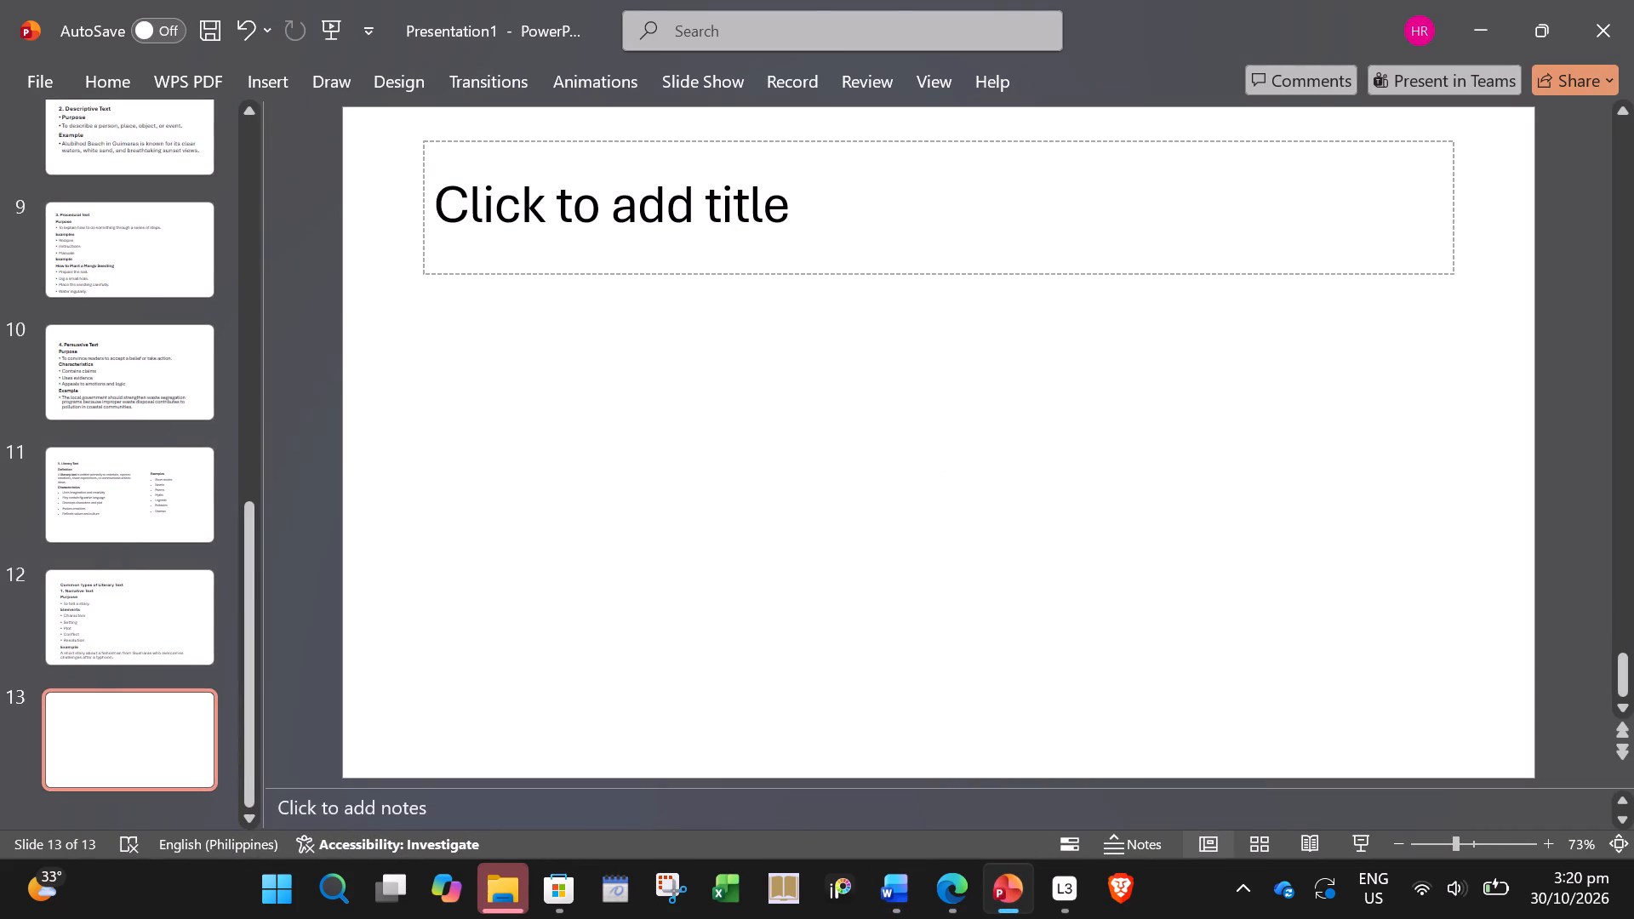
left_click(610, 276)
key("BackSpace")
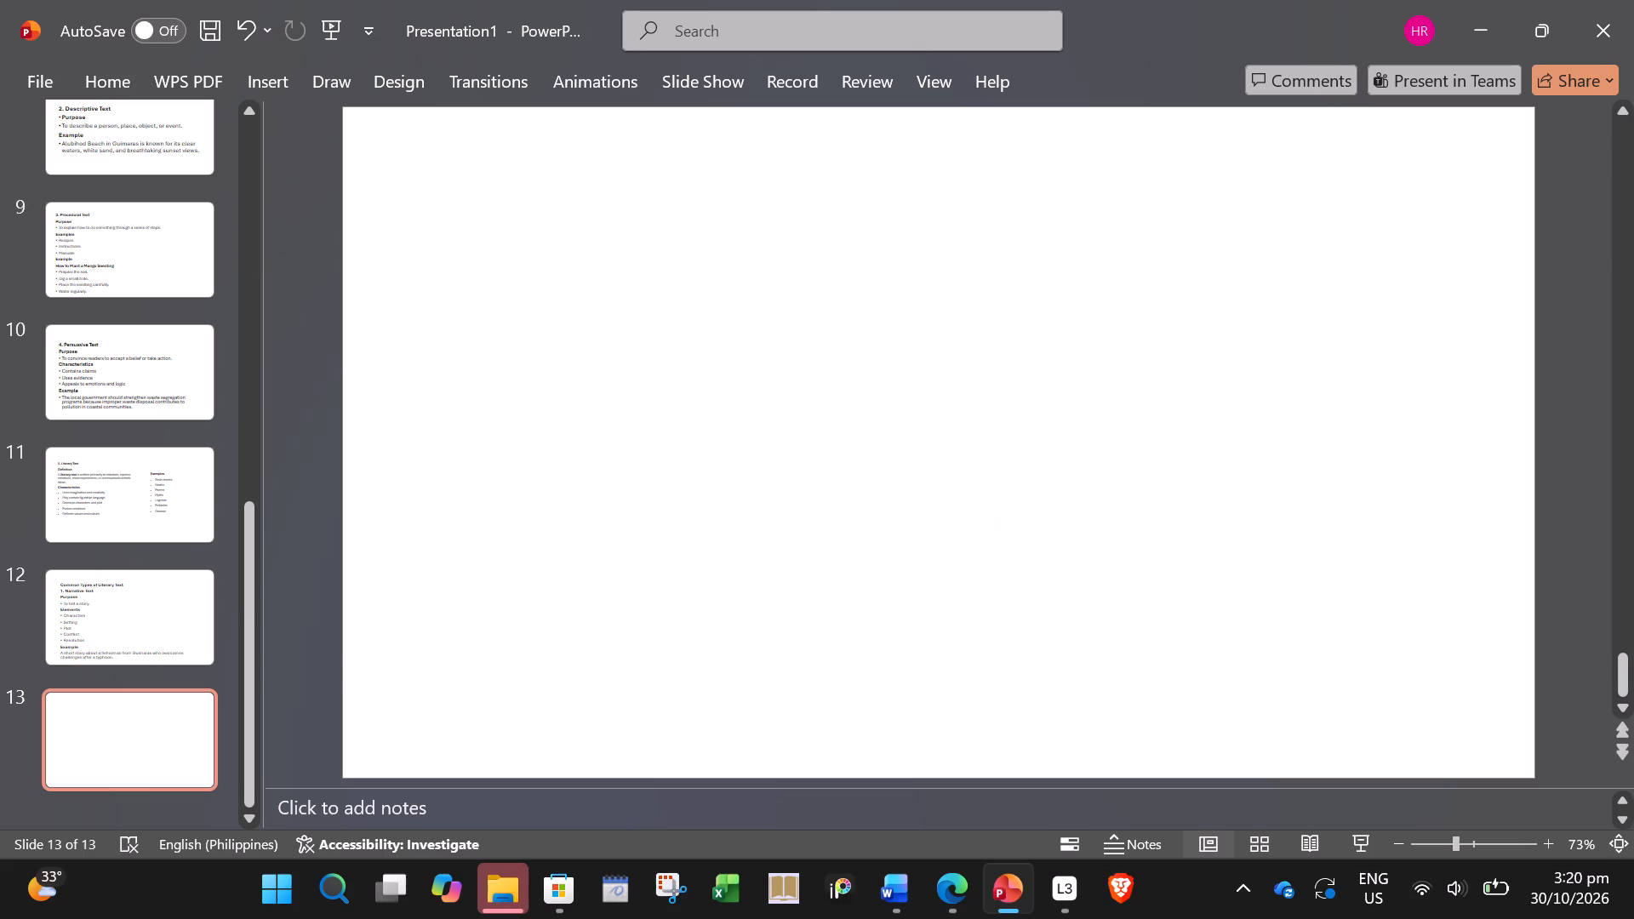
Paste the Poetry section onto slide 13 and stretch its text box toward the slide's upper-left corner.
key("ctrl+v")
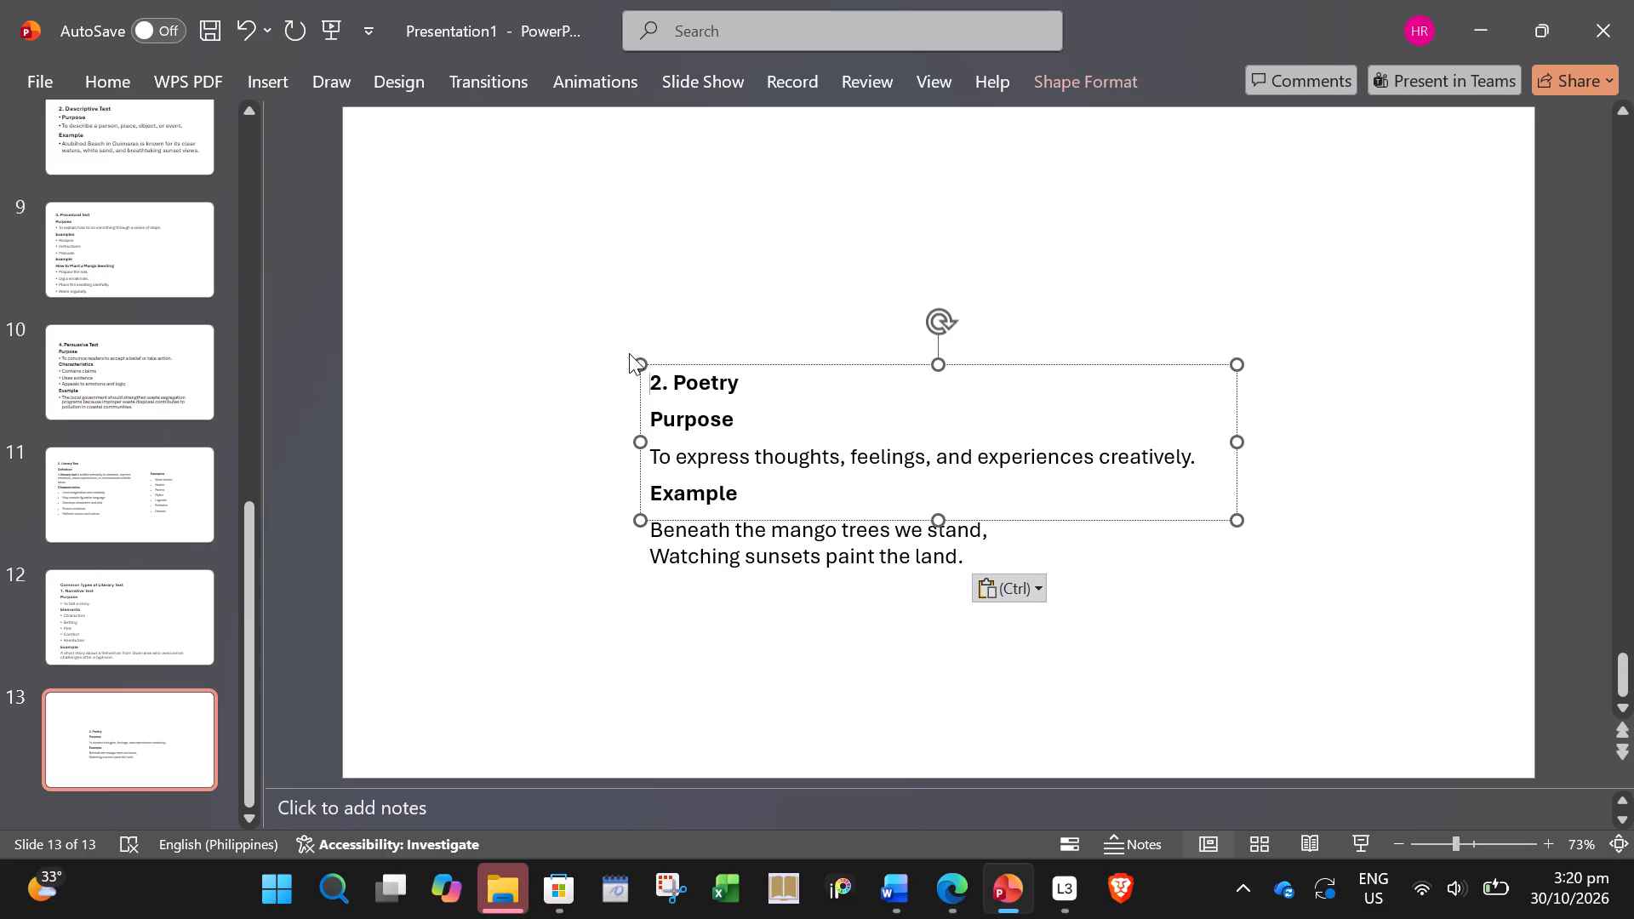
right_click(629, 353)
left_click_drag(626, 358, 691, 391)
scroll(946, 435, "right", 1)
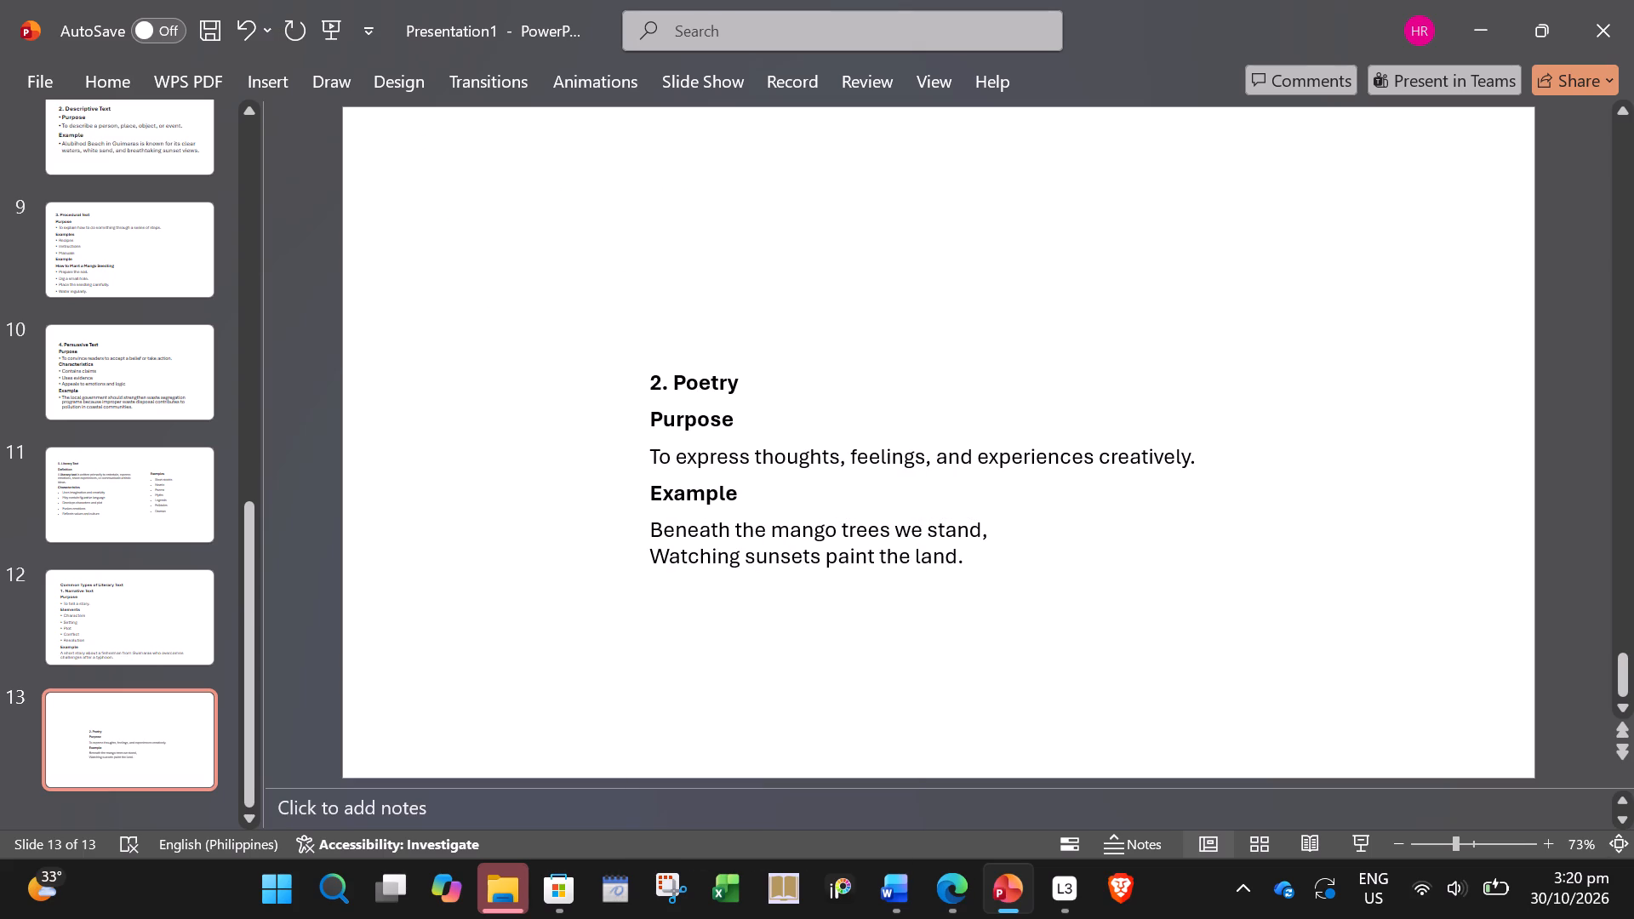
left_click_drag(691, 391, 652, 385)
left_click(739, 518)
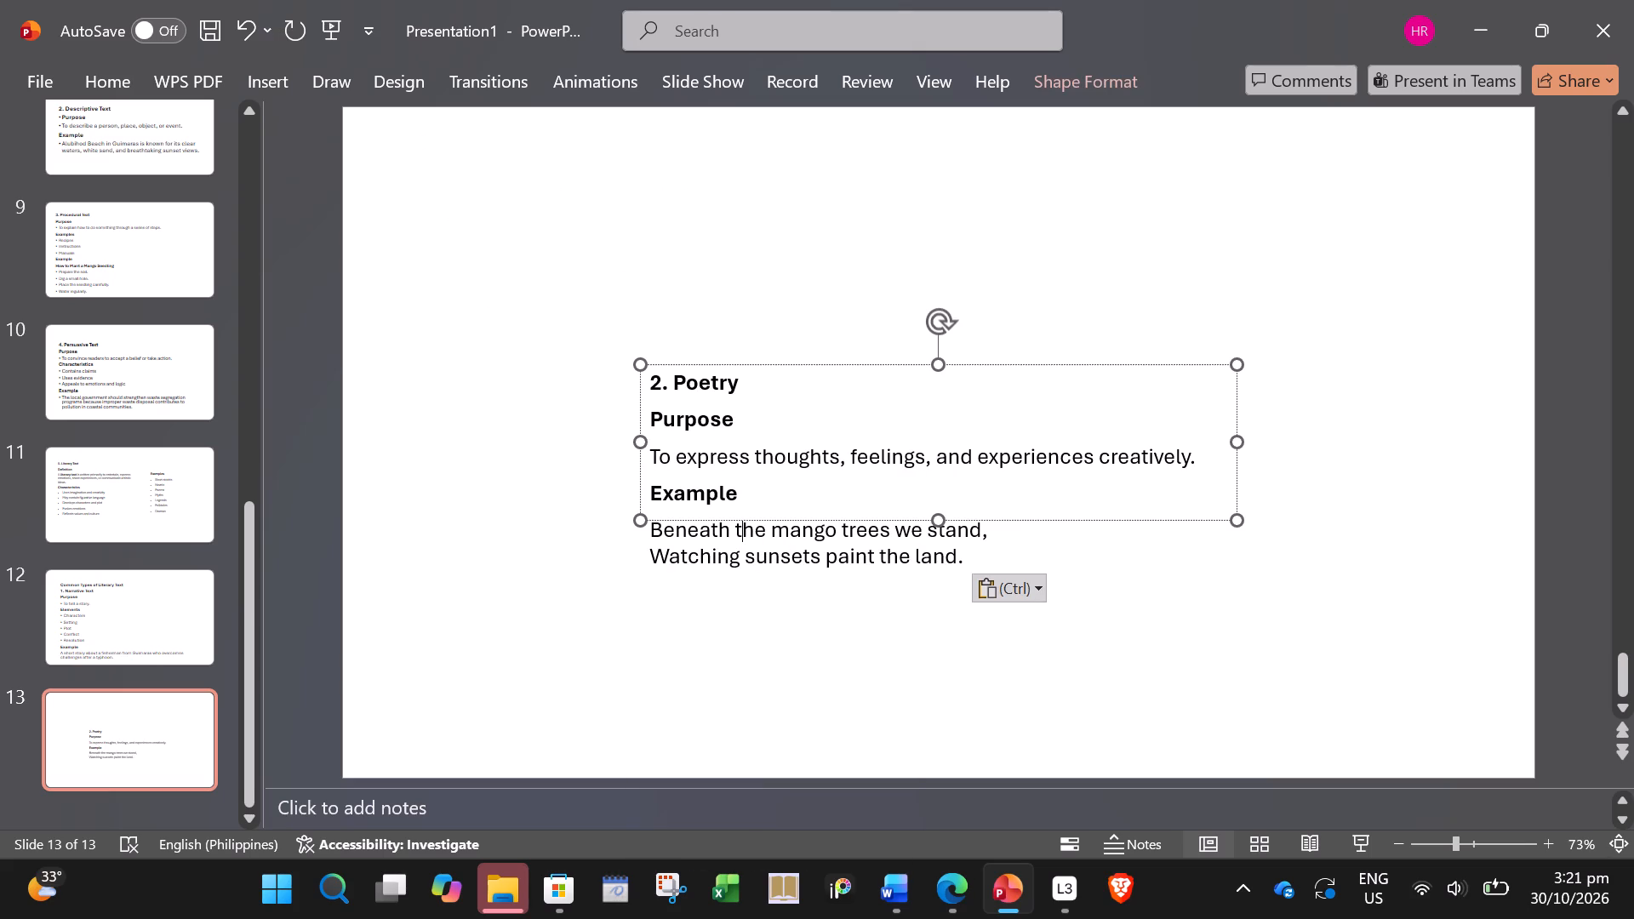
left_click_drag(638, 361, 433, 196)
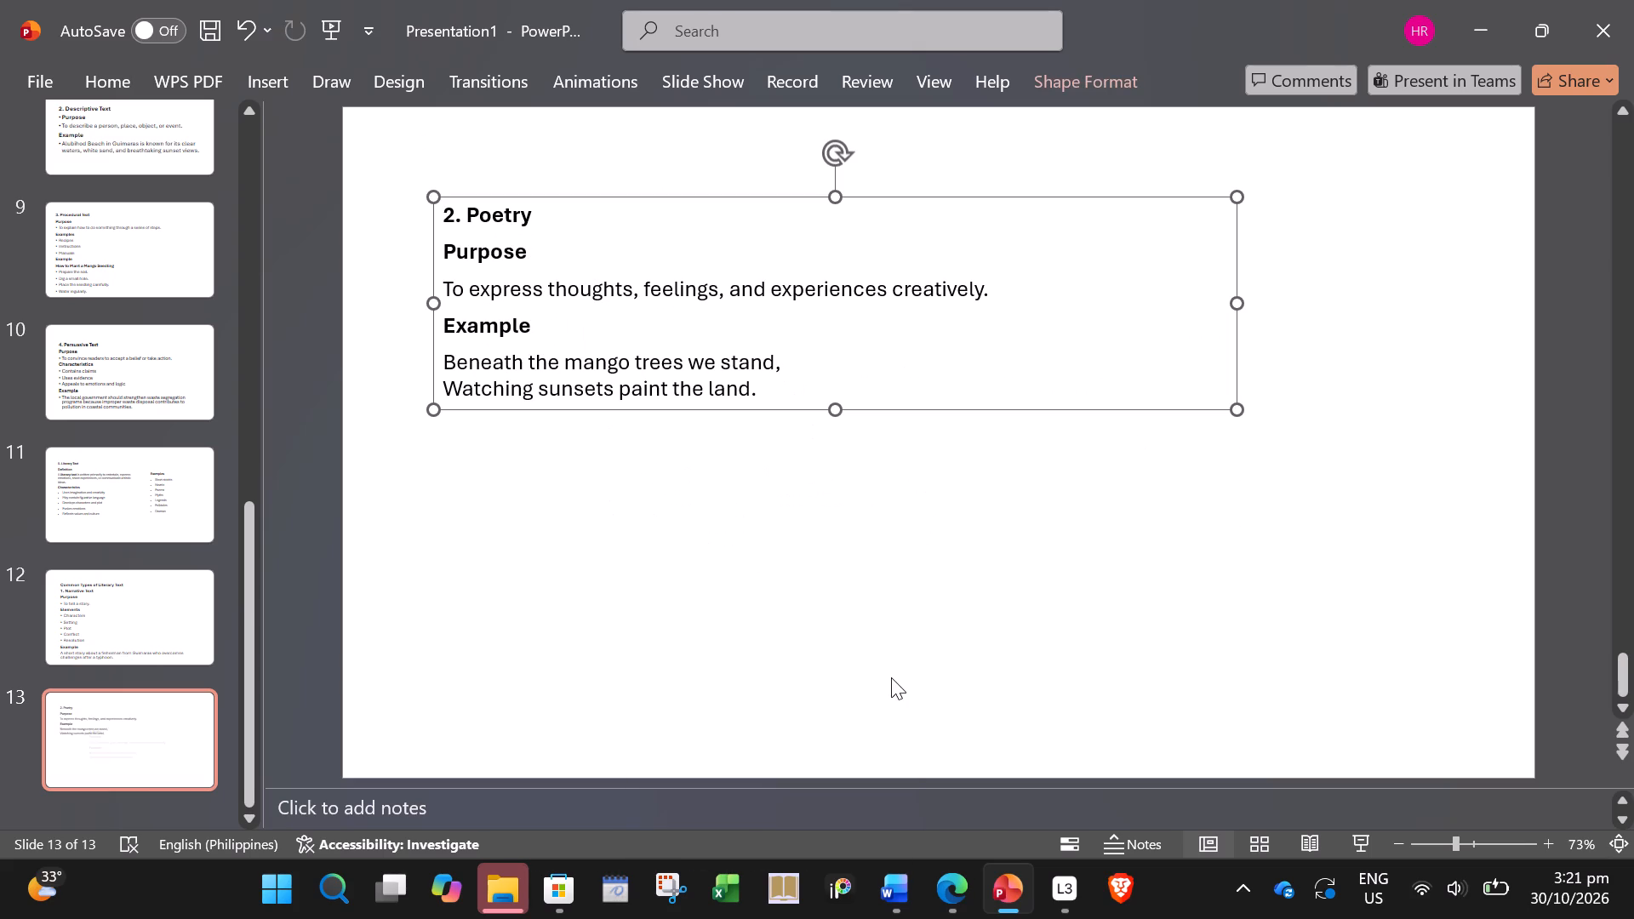
Switch to Document2 in Word and copy from "3. Drama" through the introductory sentence under "Text Structures in Informational Texts".
left_click(980, 866)
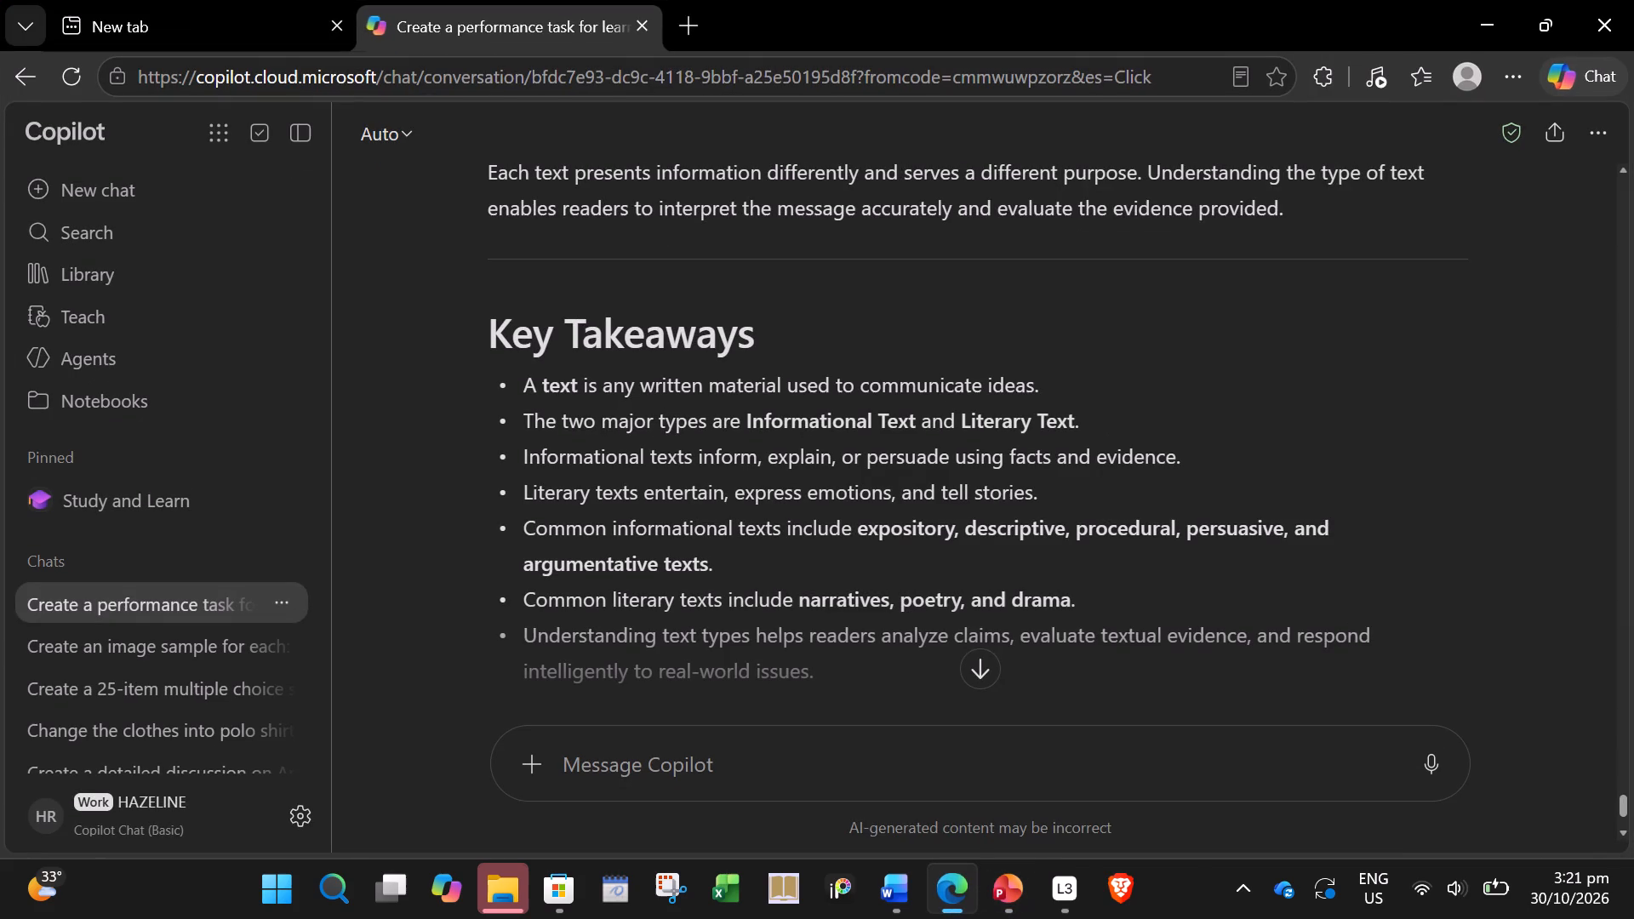
left_click(908, 882)
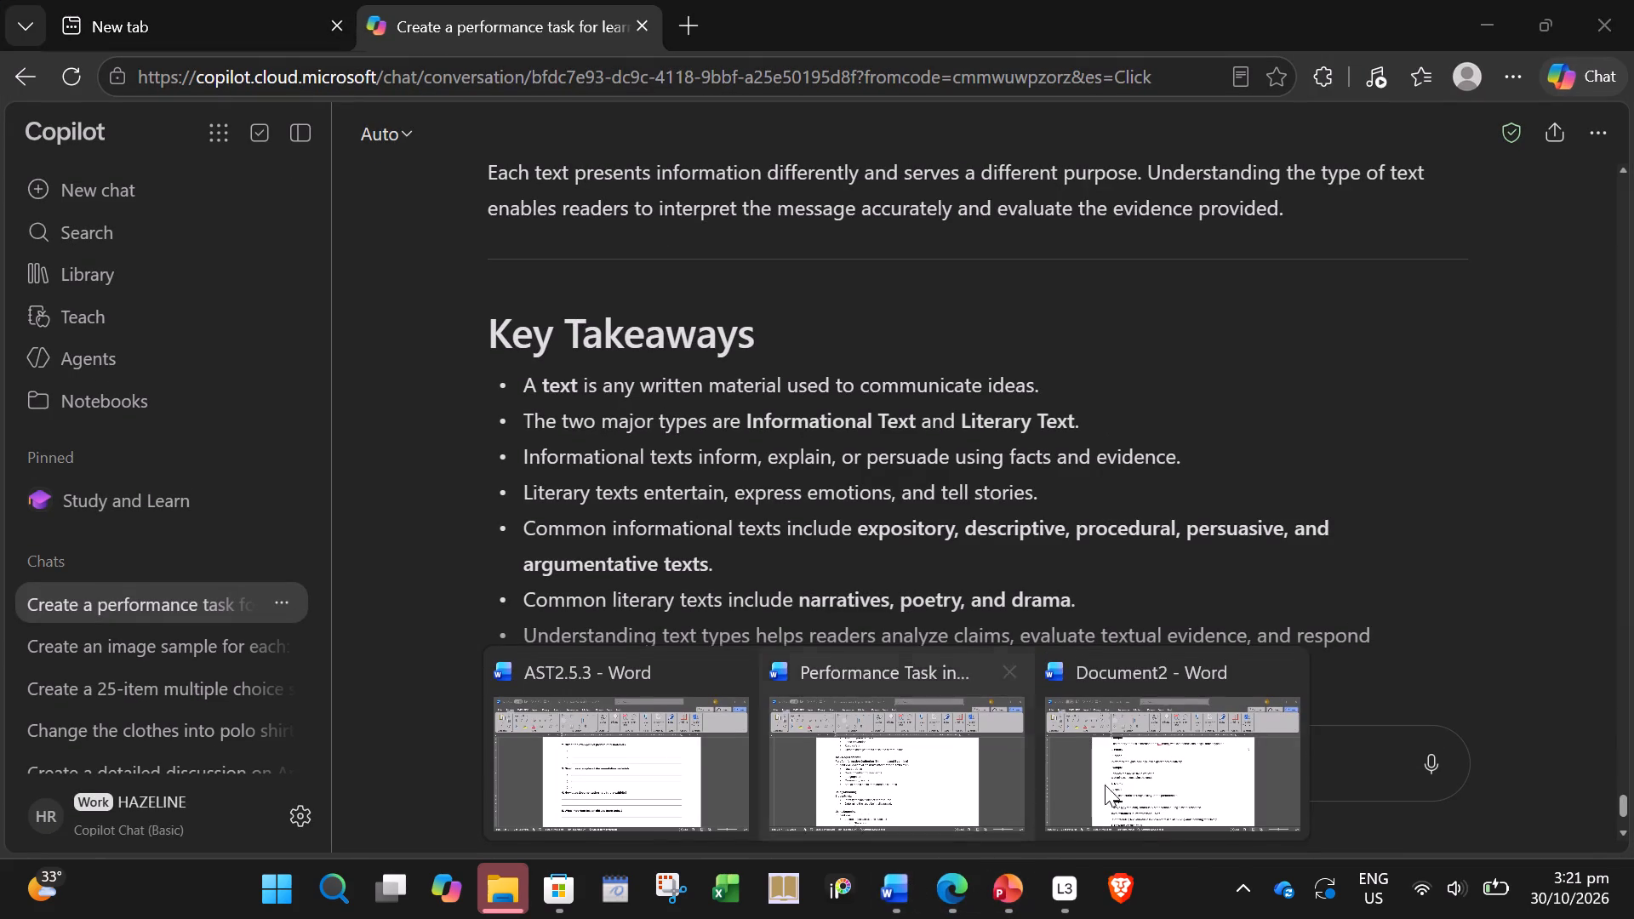
left_click(1146, 775)
scroll(1100, 571, "down", 1)
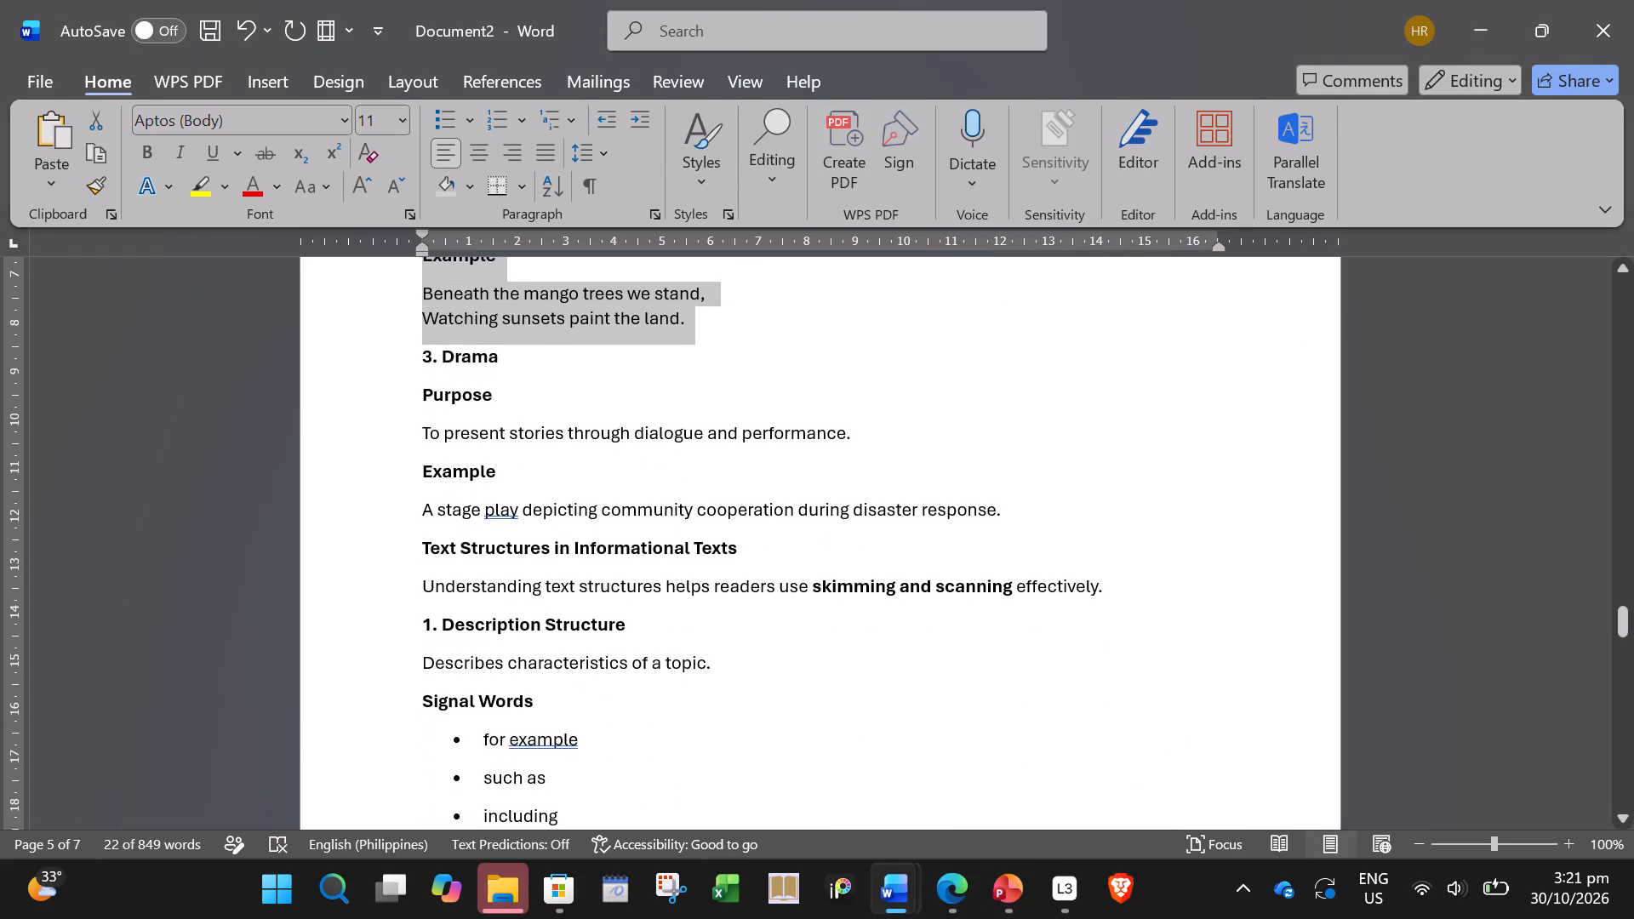
left_click_drag(427, 358, 772, 507)
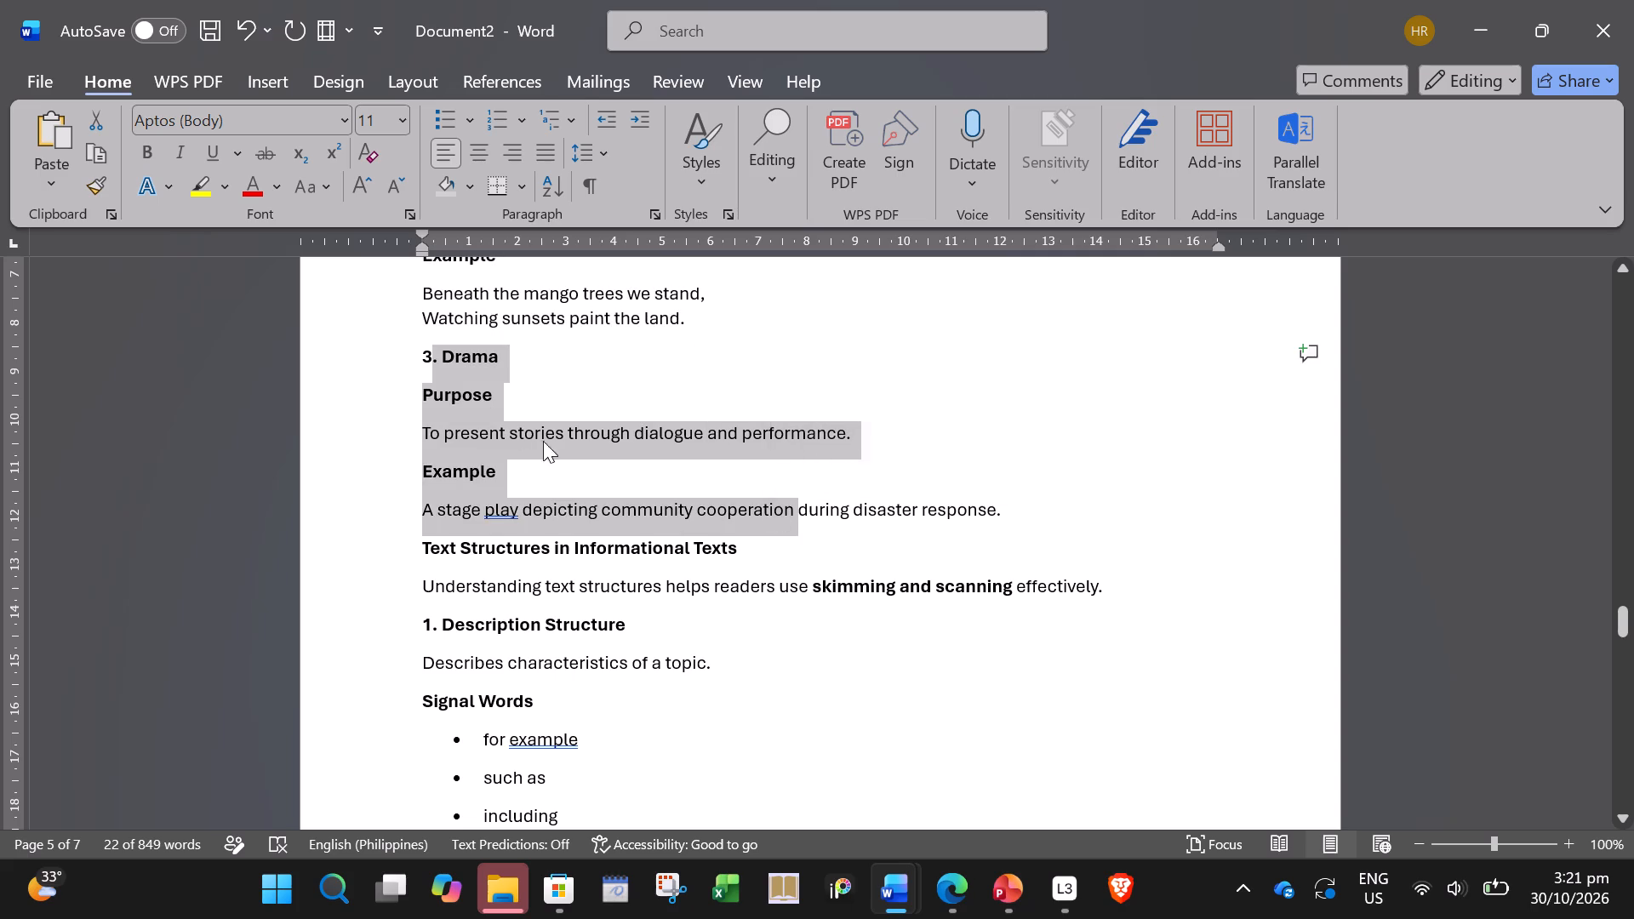
left_click_drag(418, 356, 1046, 593)
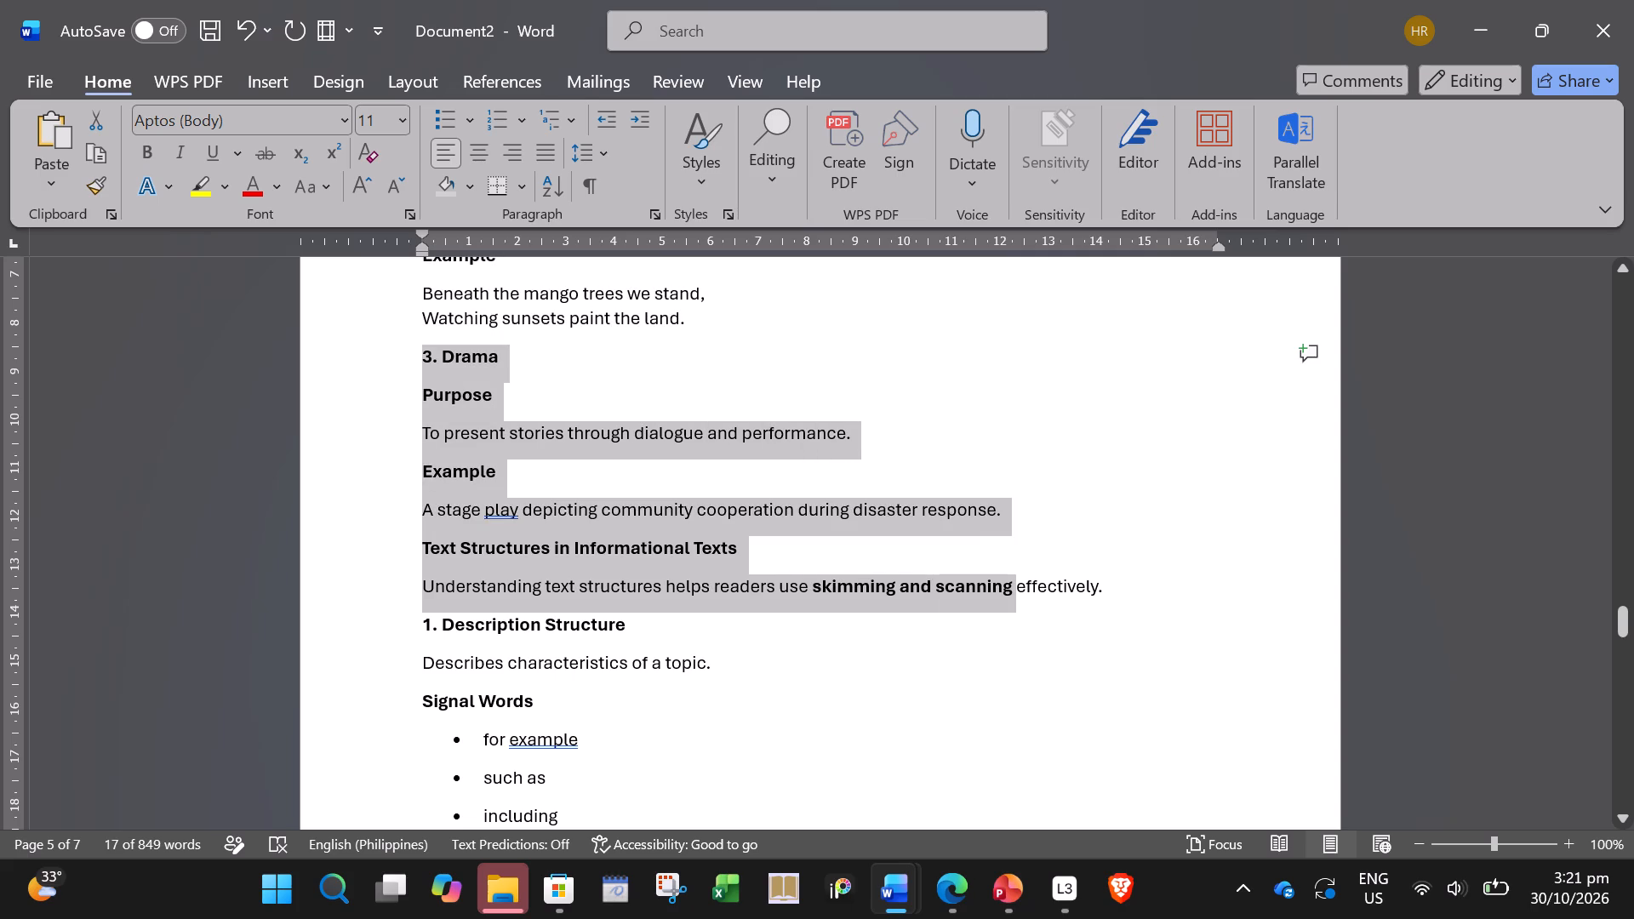
left_click_drag(1046, 593, 1121, 591)
key("ctrl+c")
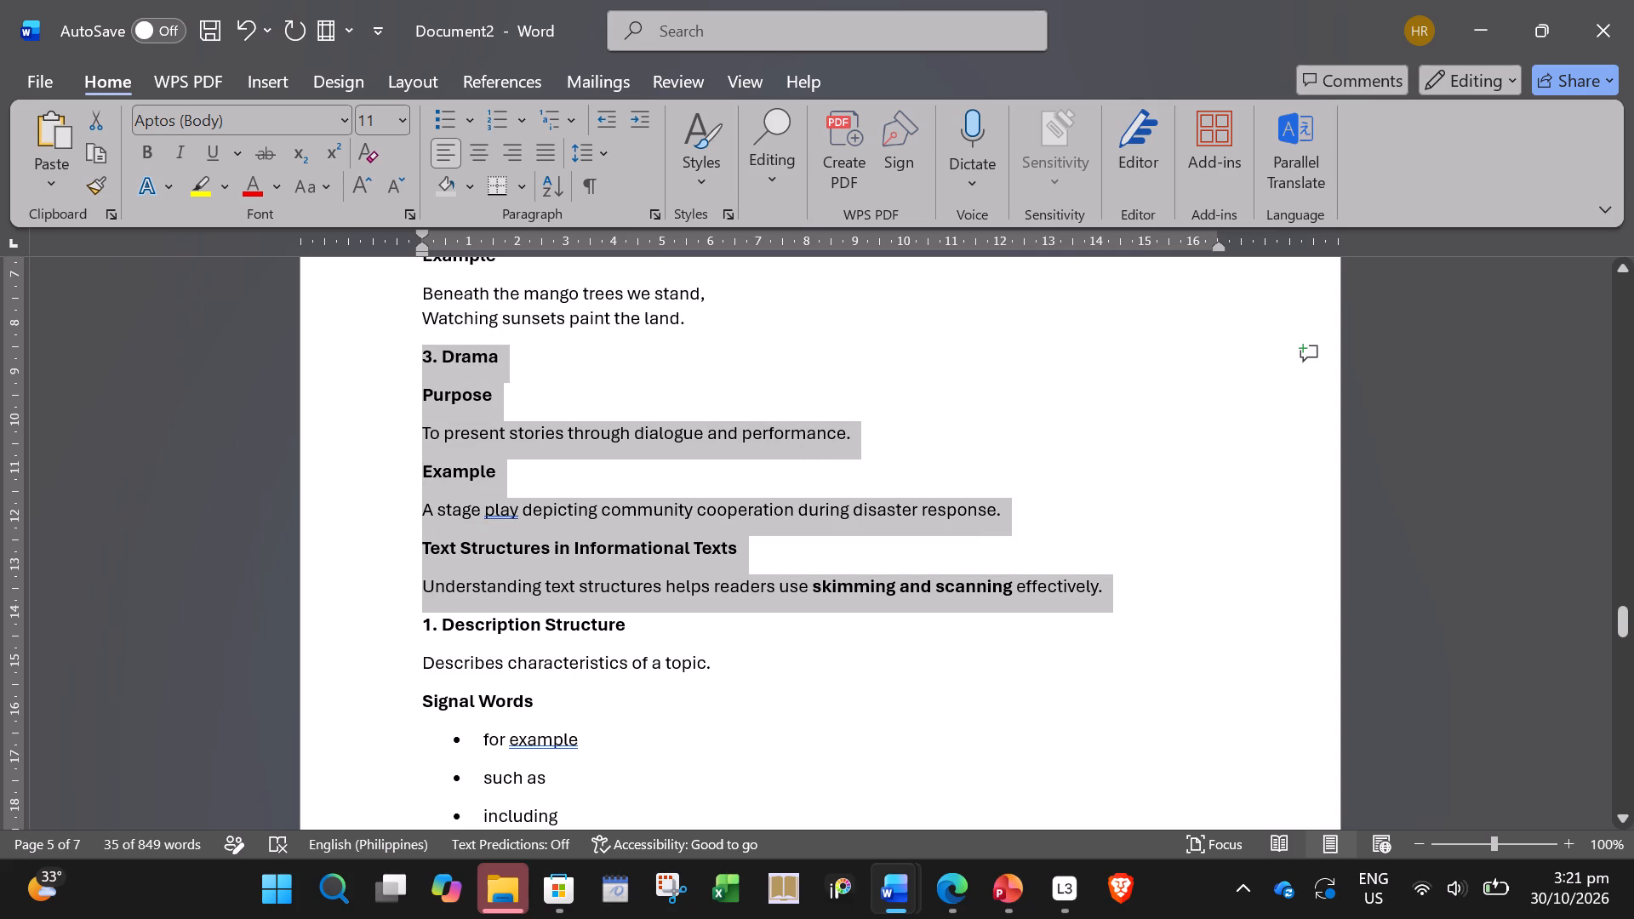
Switch to PowerPoint and paste the copied Drama and Text Structures content below the Poetry example on slide 13.
left_click(1014, 893)
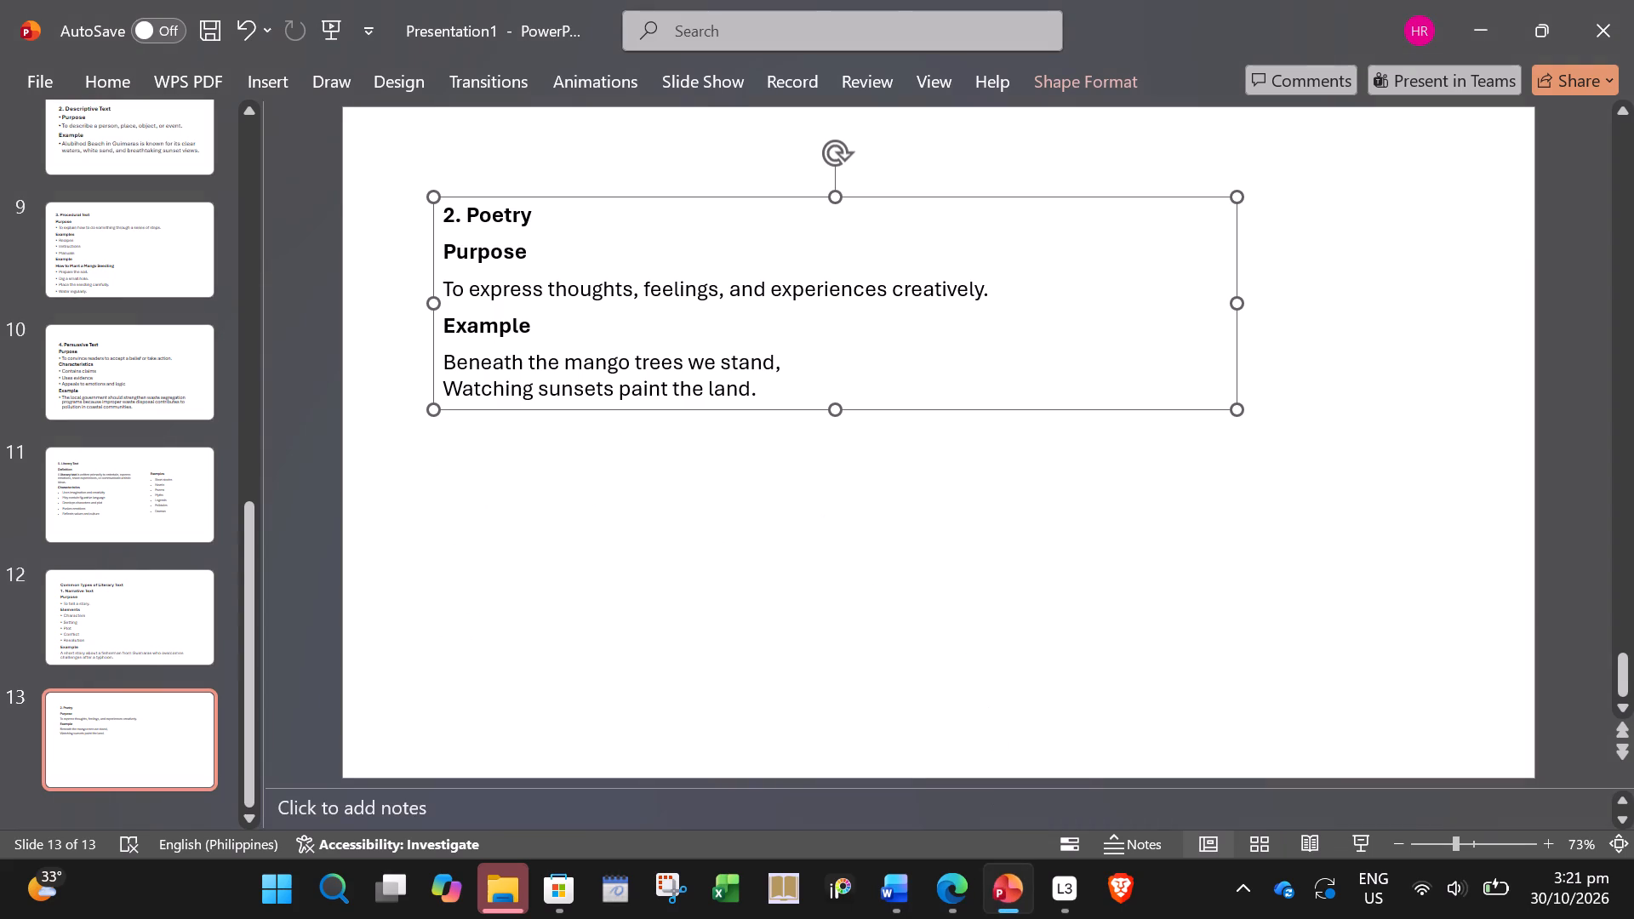
left_click(768, 393)
key("Return")
key("ctrl+v")
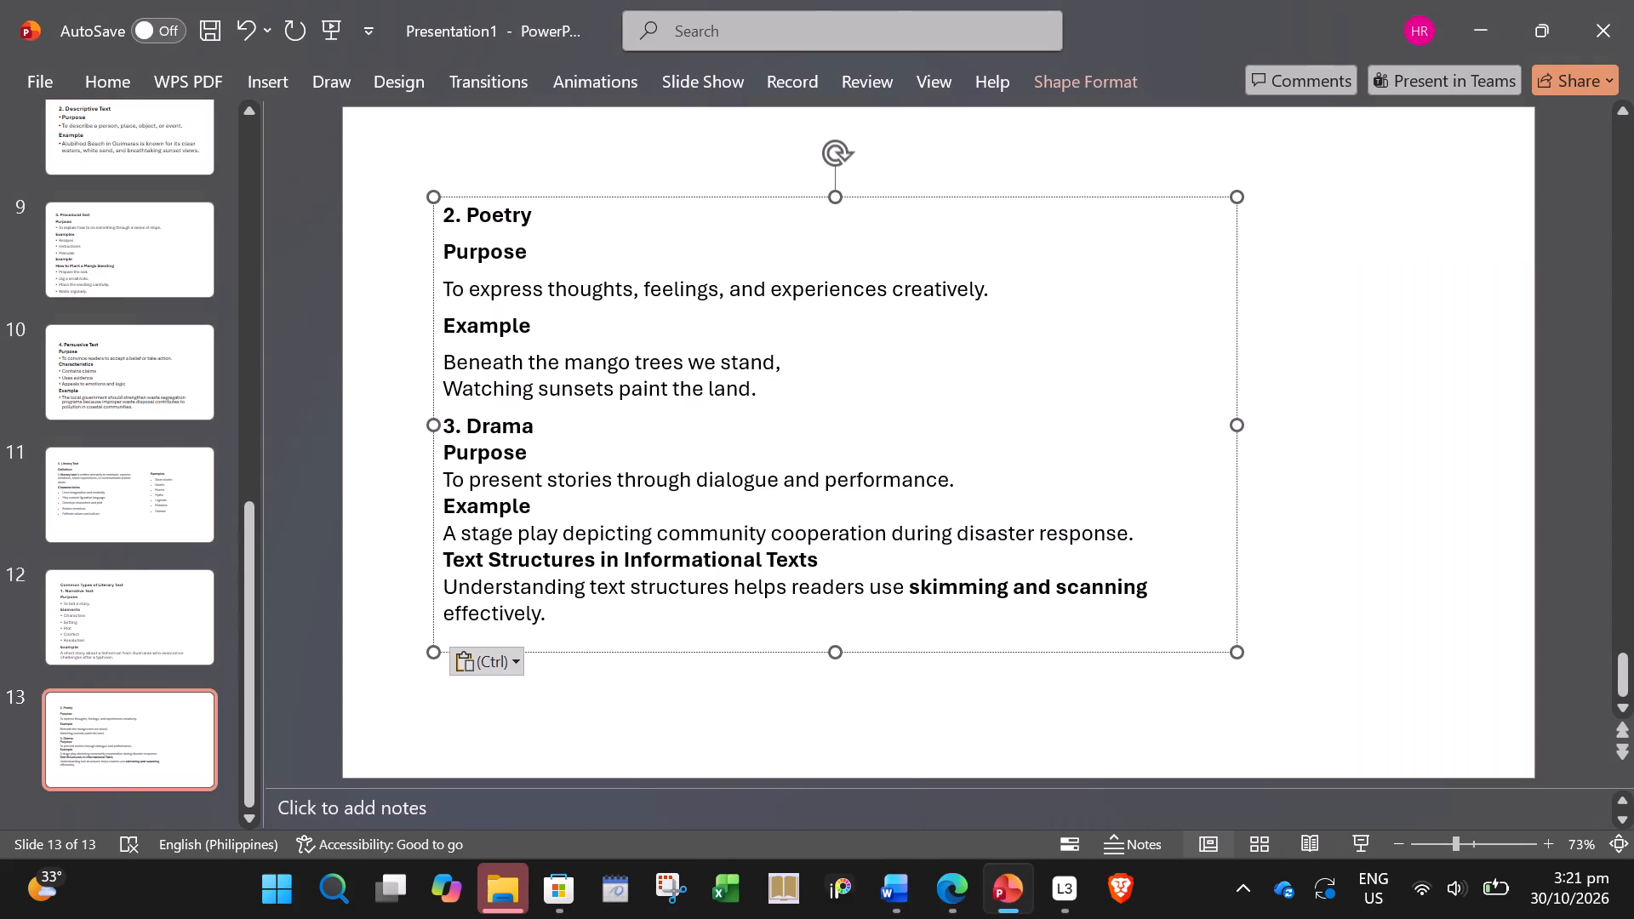
Enlarge all the text on slide 13 to 24 pt and move its text box up to fit on the slide.
left_click(580, 551)
key("ctrl+a")
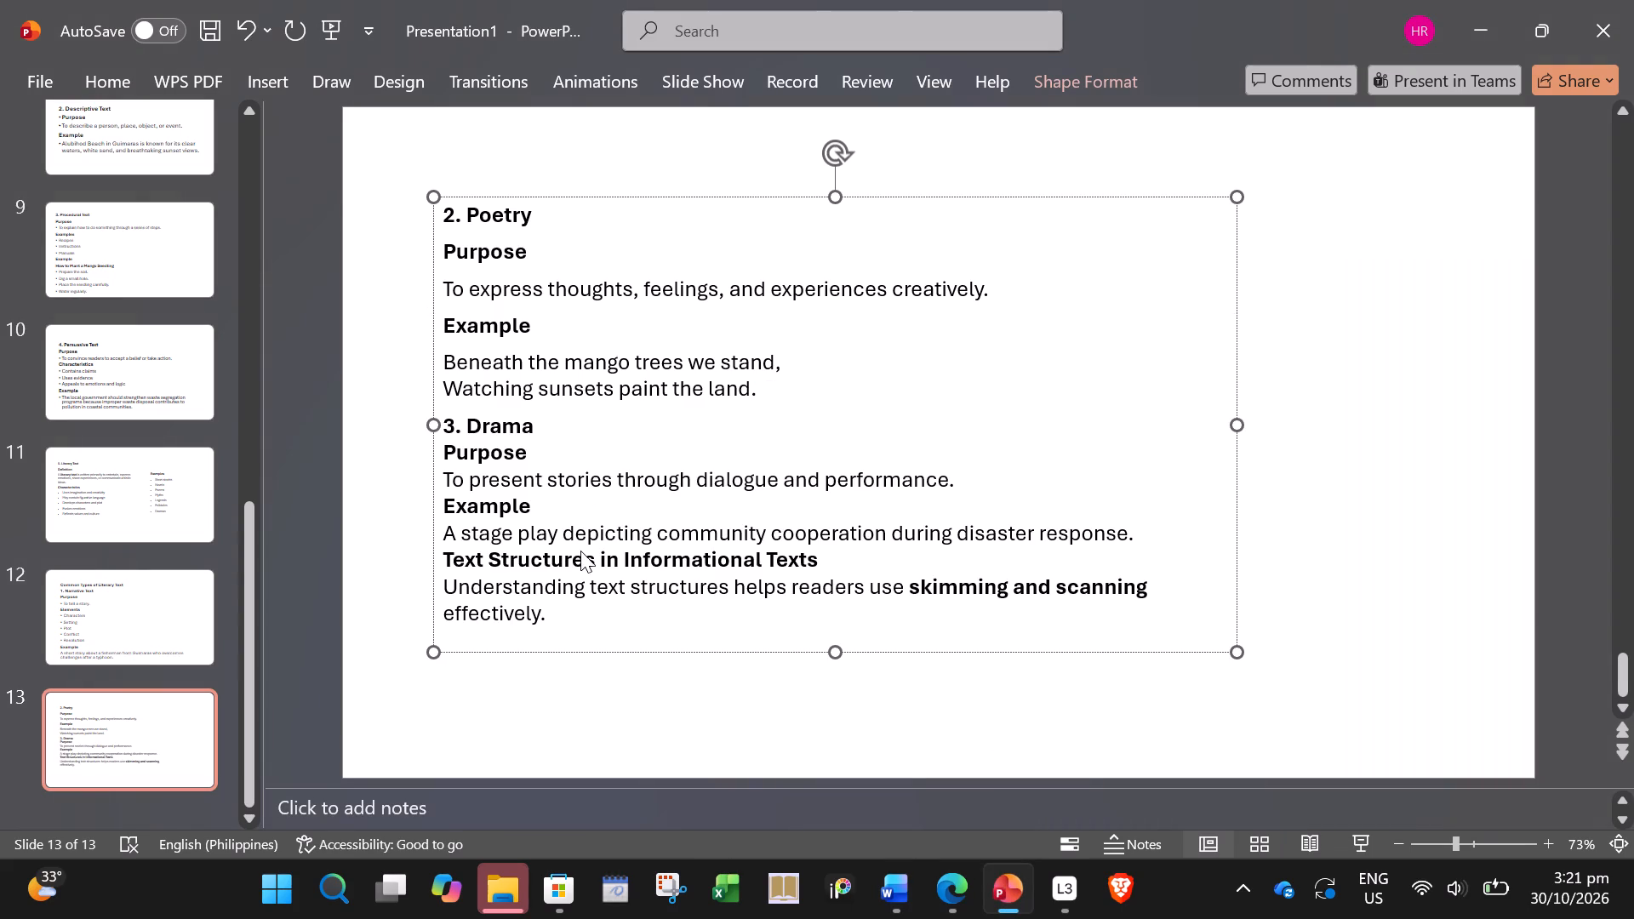
left_click(105, 85)
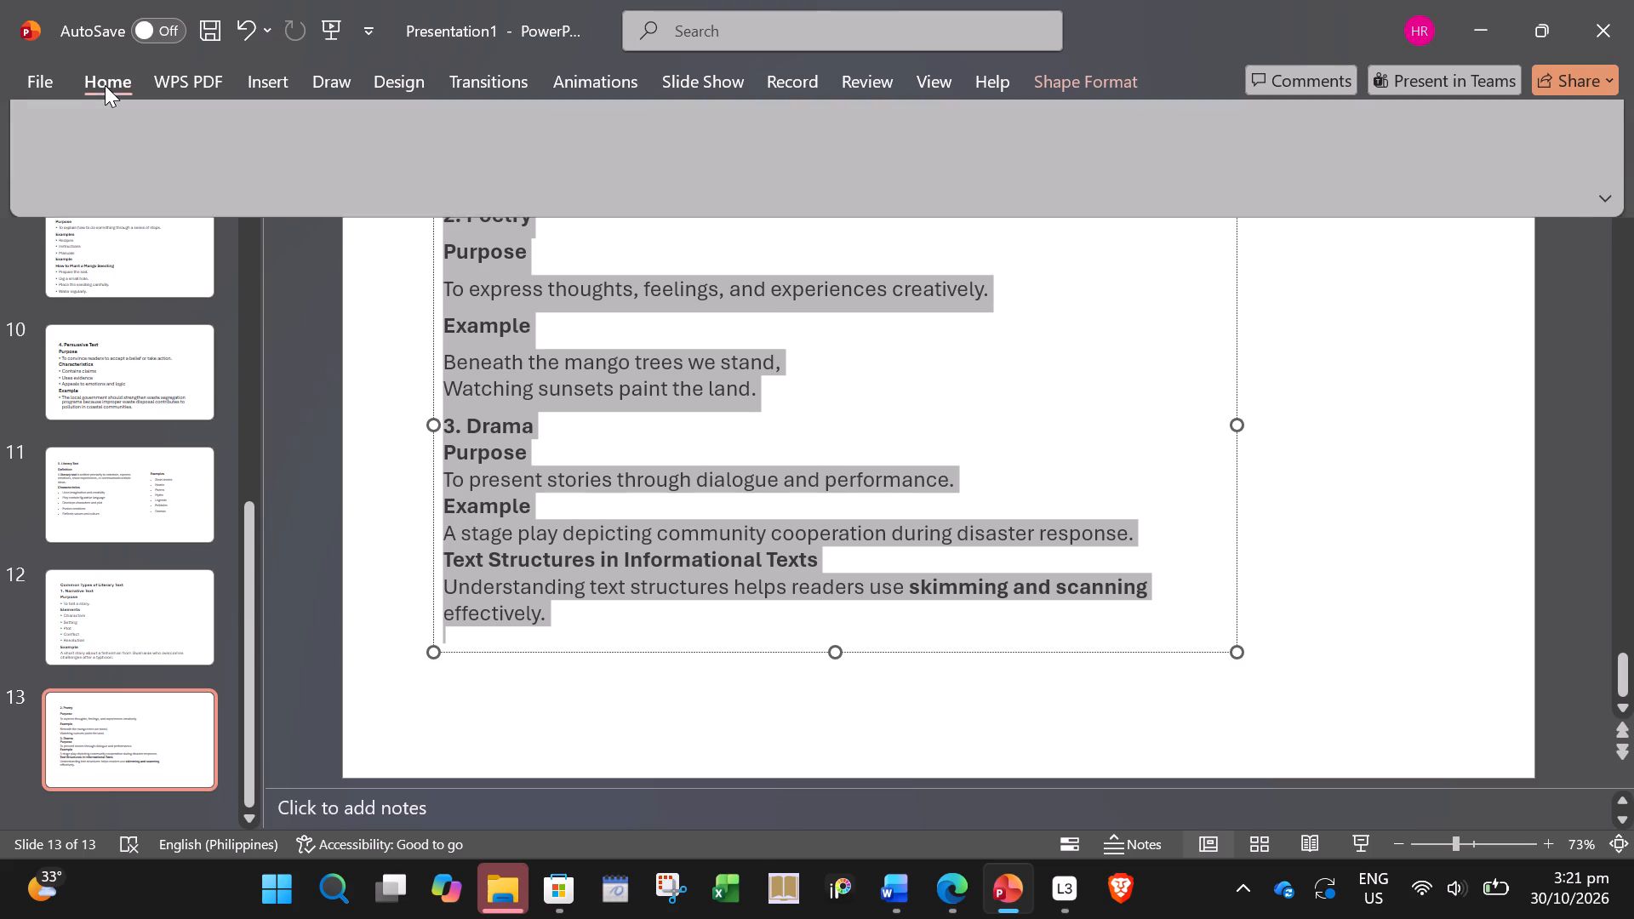
left_click(475, 191)
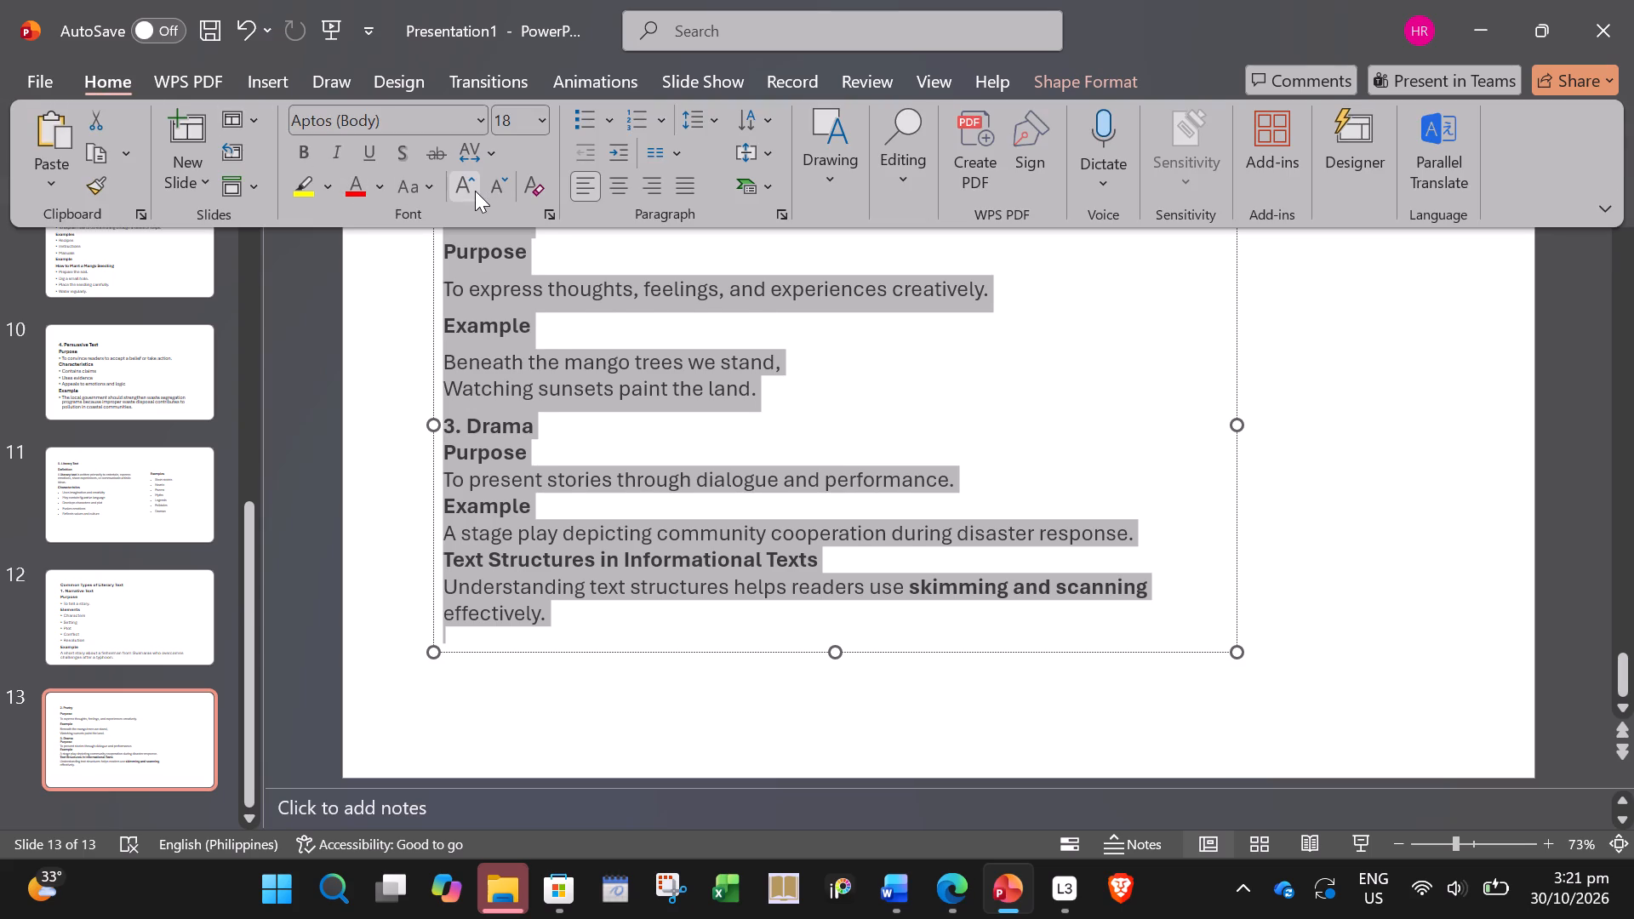
left_click(475, 191)
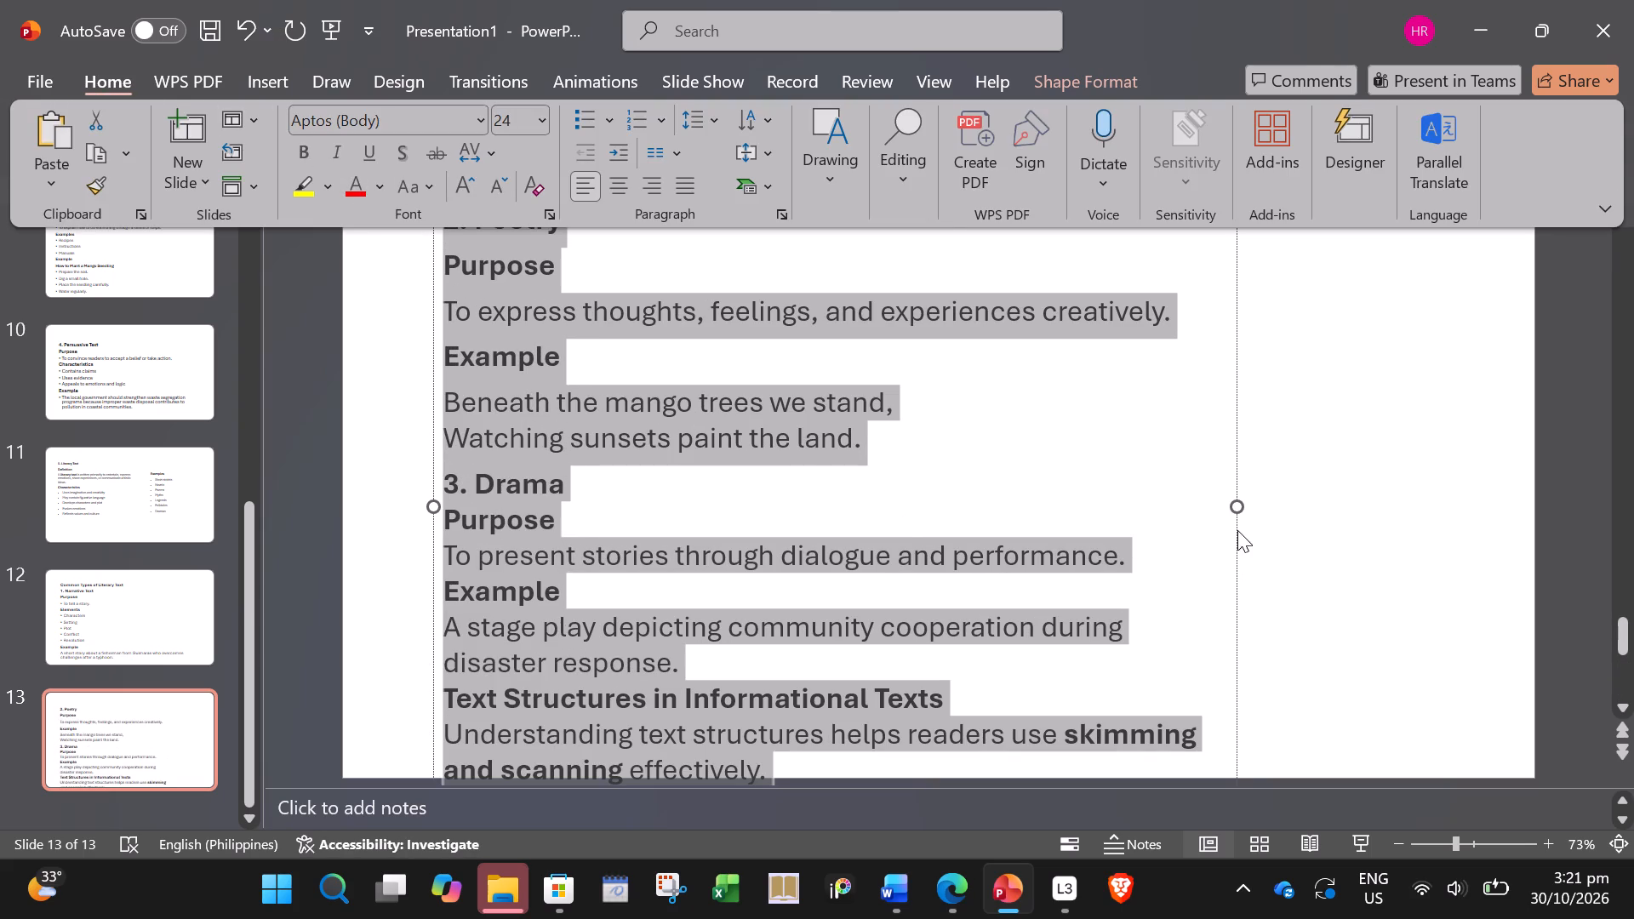
left_click(1237, 528)
left_click(1236, 497)
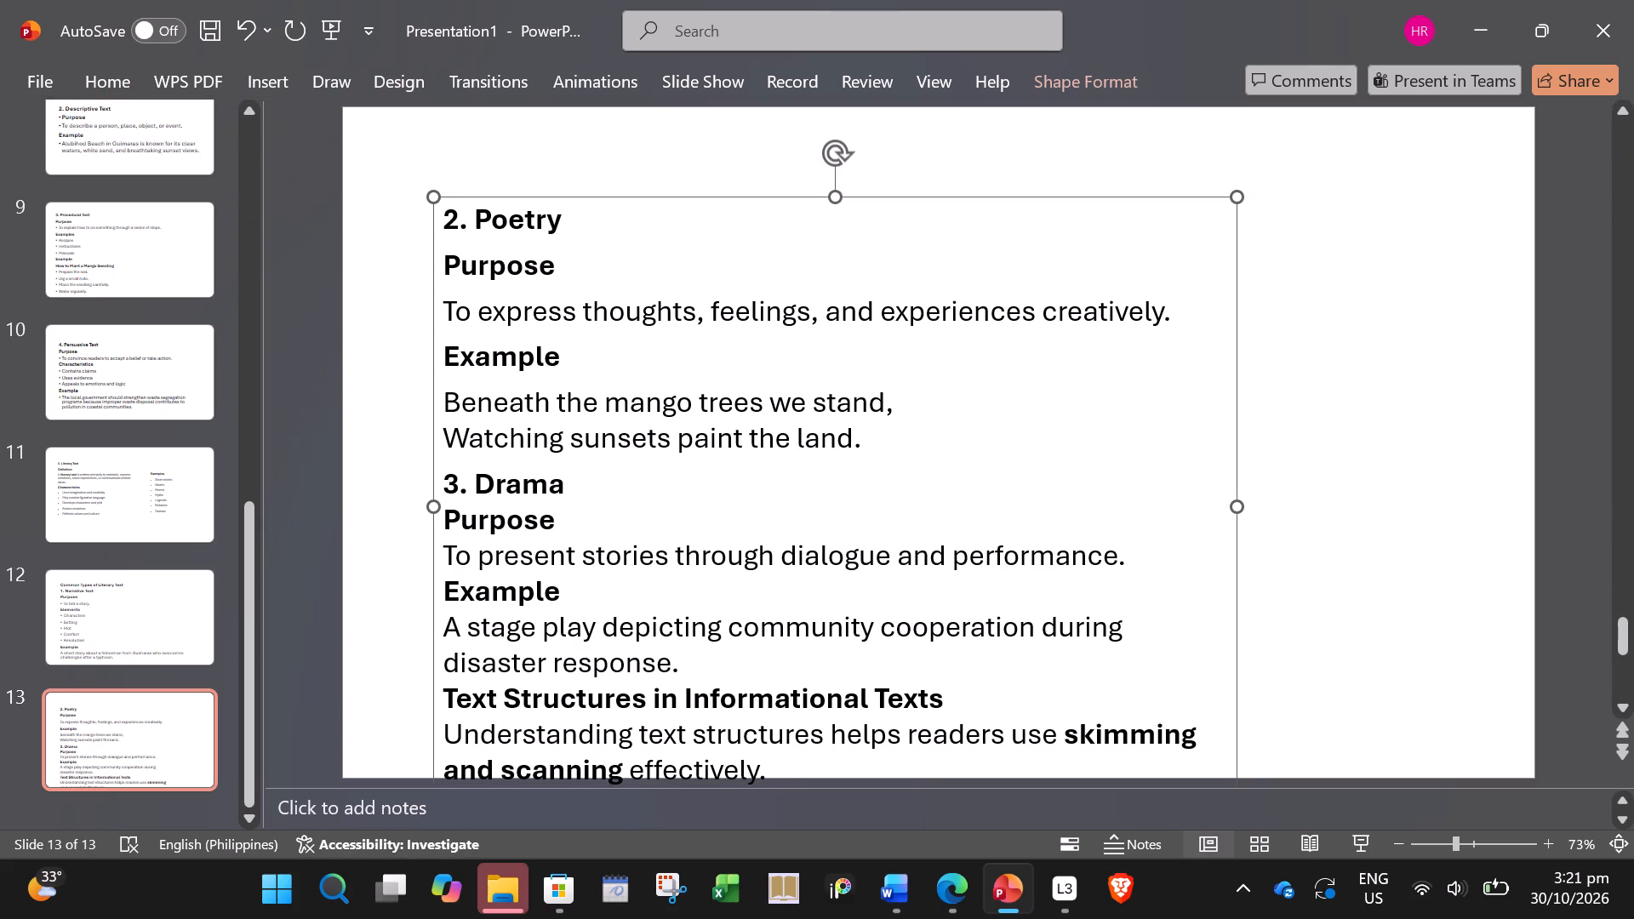
left_click_drag(1236, 497, 1225, 439)
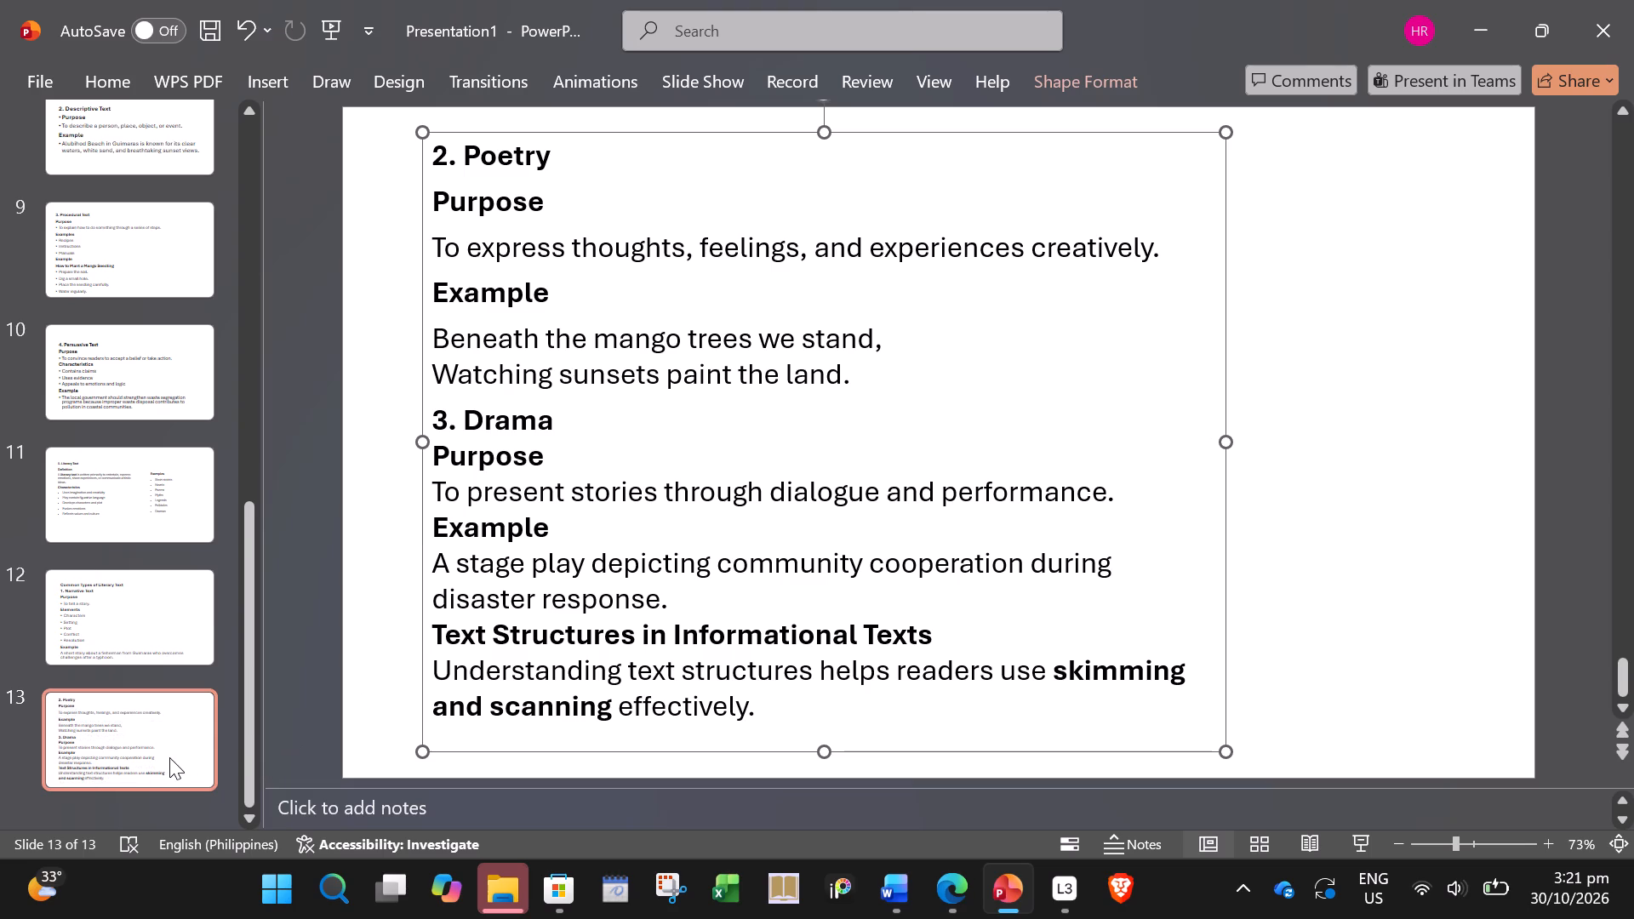
Add a new slide after slide 13.
left_click(169, 757)
key("Return")
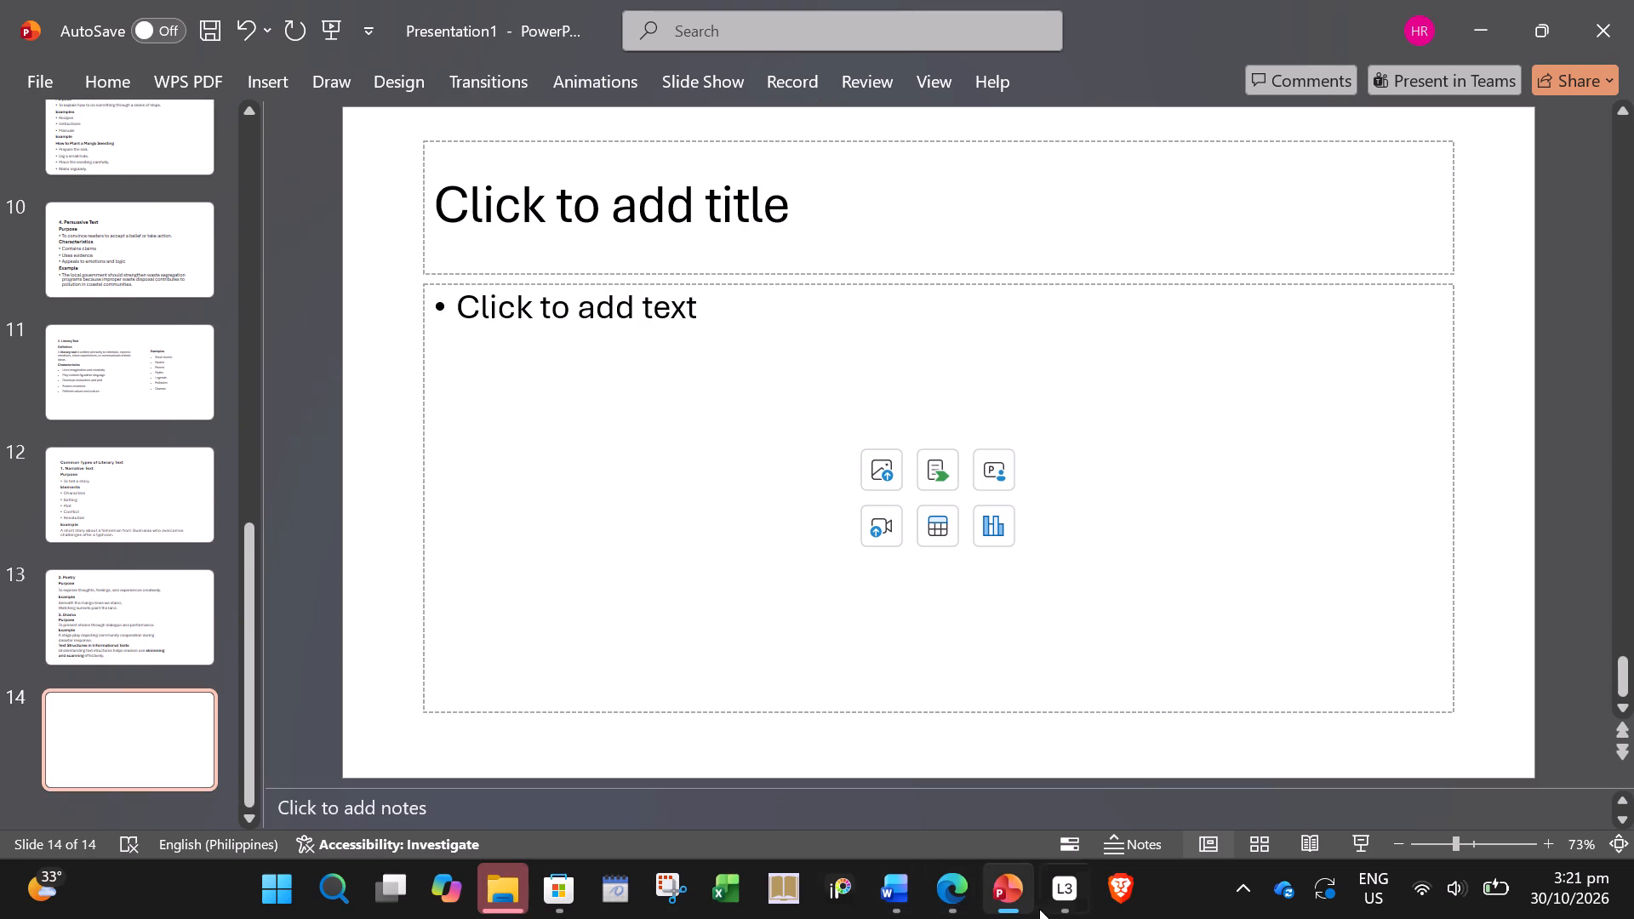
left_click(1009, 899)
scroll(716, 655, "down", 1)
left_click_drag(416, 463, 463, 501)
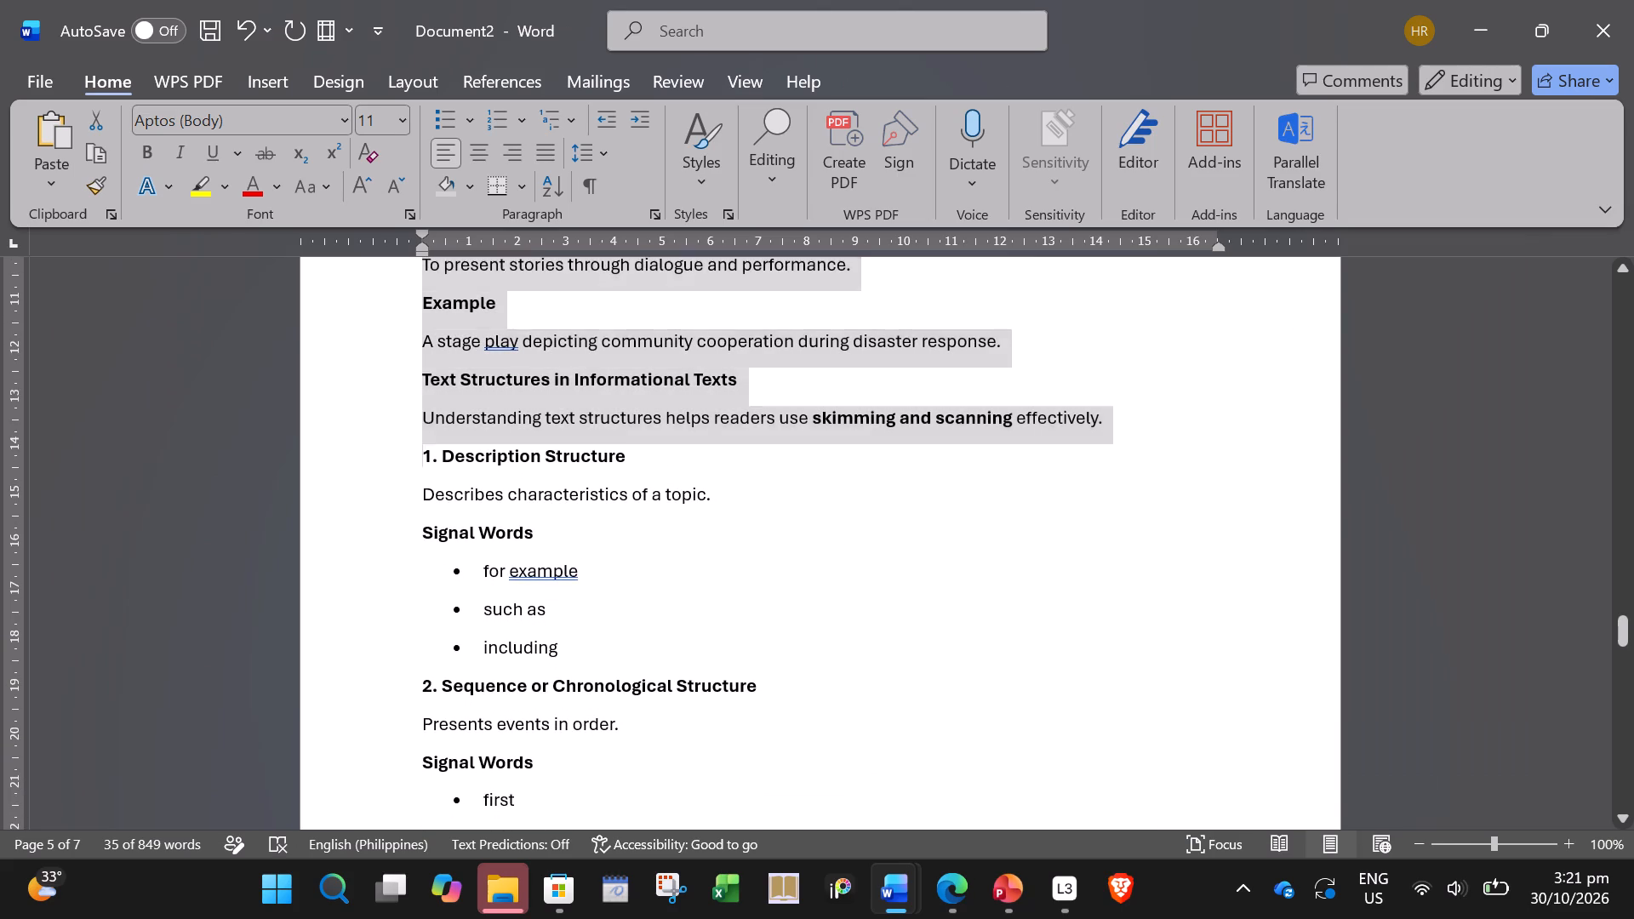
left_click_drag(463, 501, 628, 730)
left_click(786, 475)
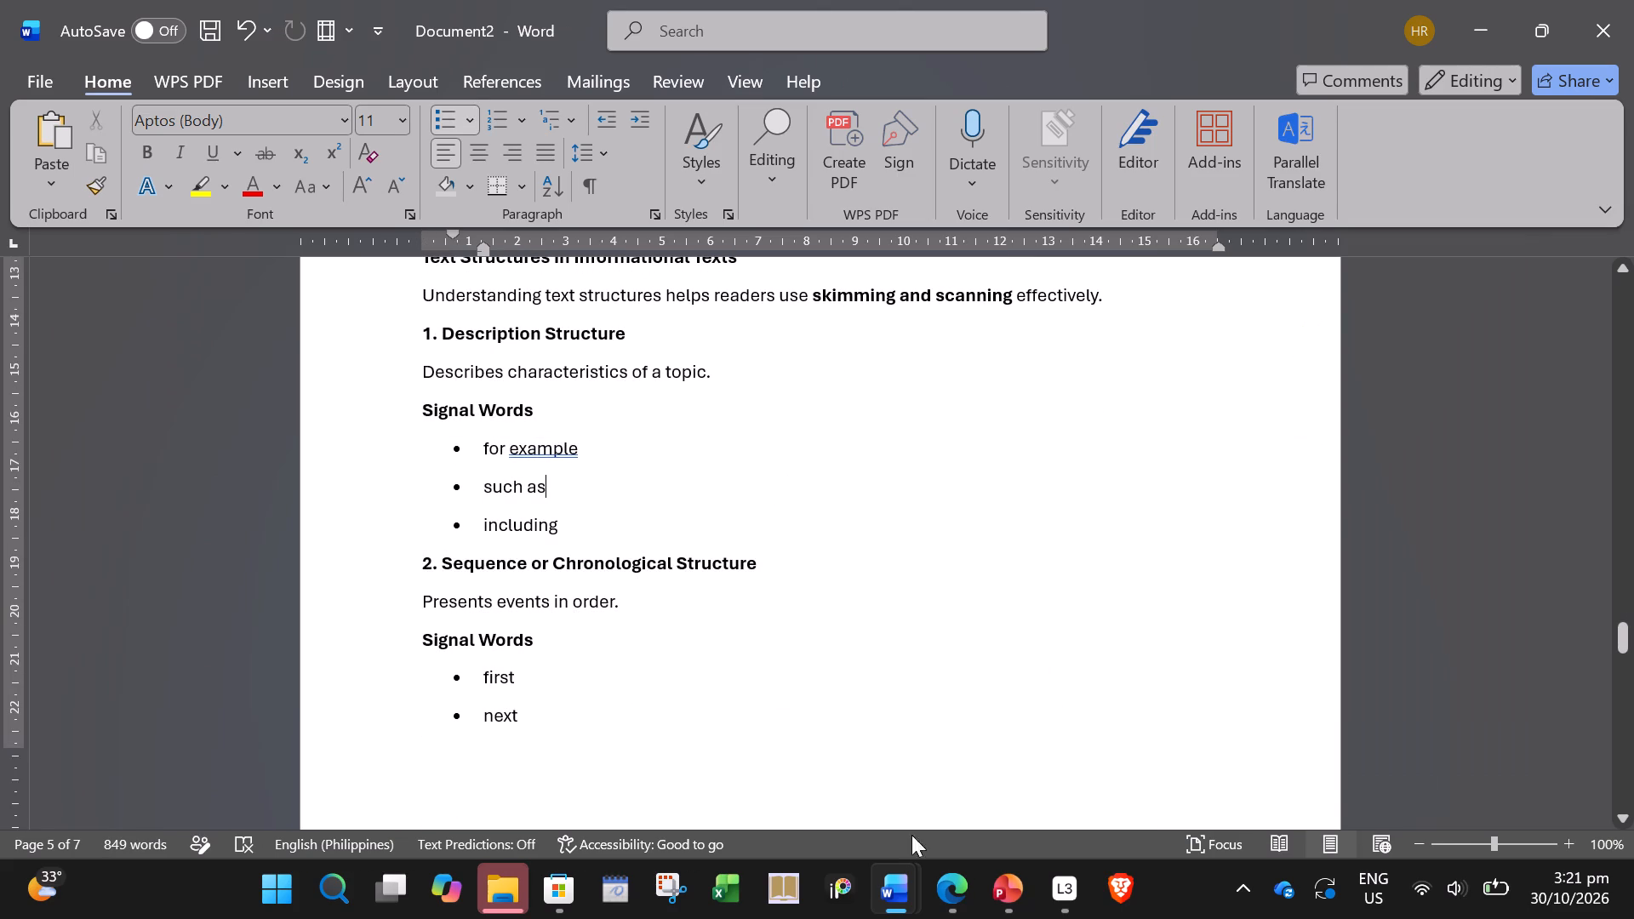
In PowerPoint, cut the "Text Structures in Informational Texts" heading and sentence from slide 13 and paste them into slide 14's content placeholder.
left_click(1008, 876)
left_click(168, 614)
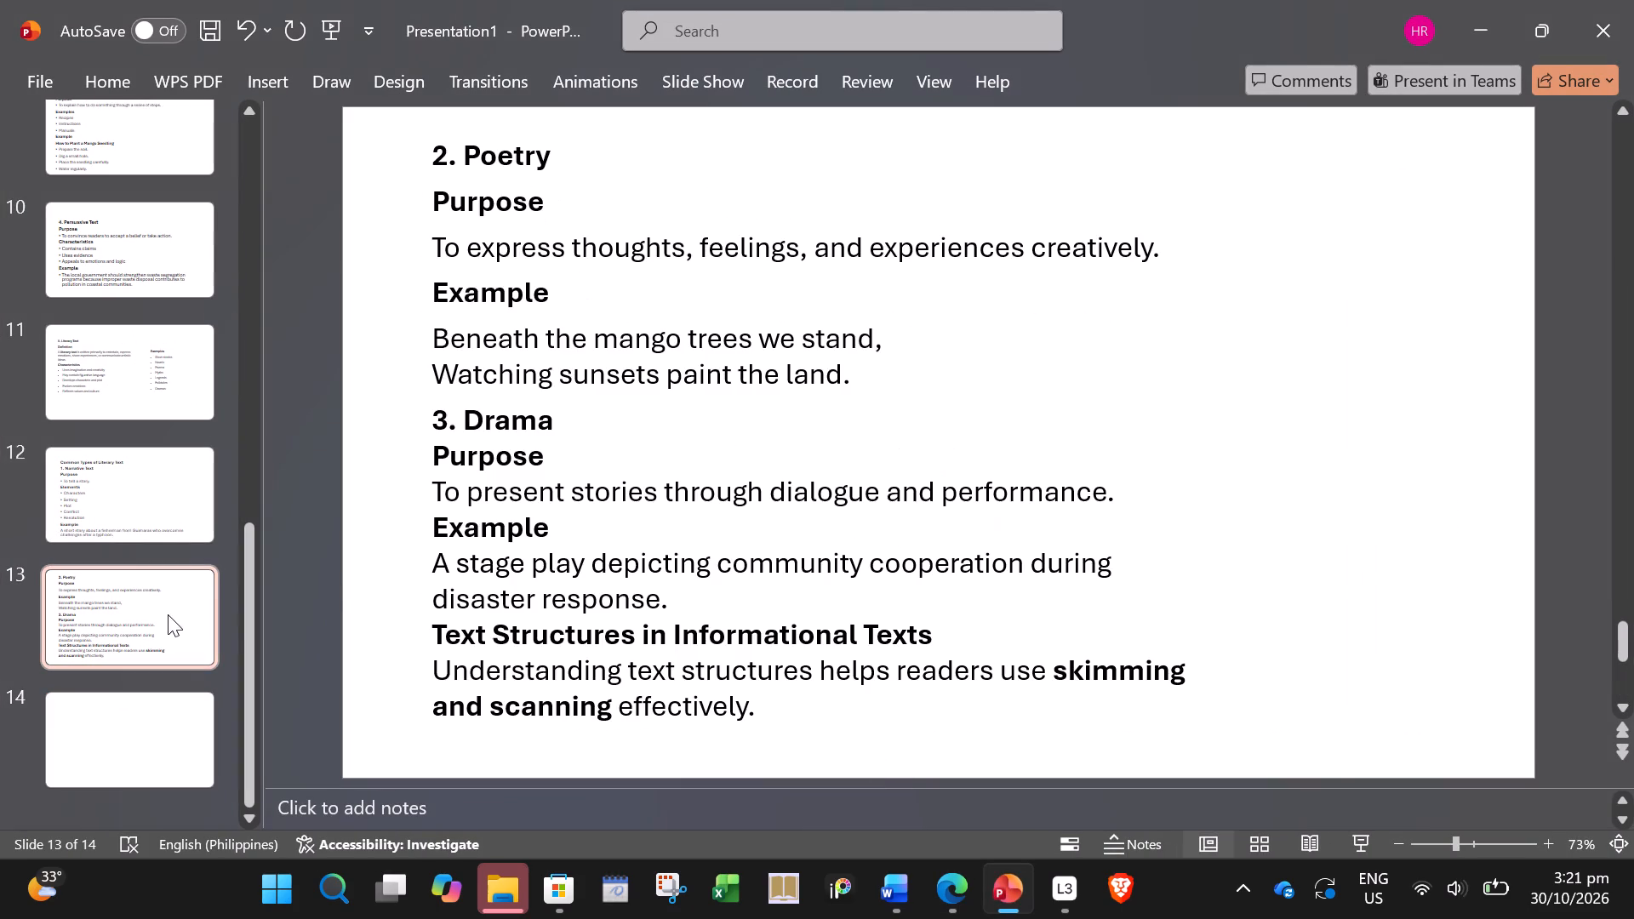
left_click_drag(432, 631, 788, 705)
right_click(624, 676)
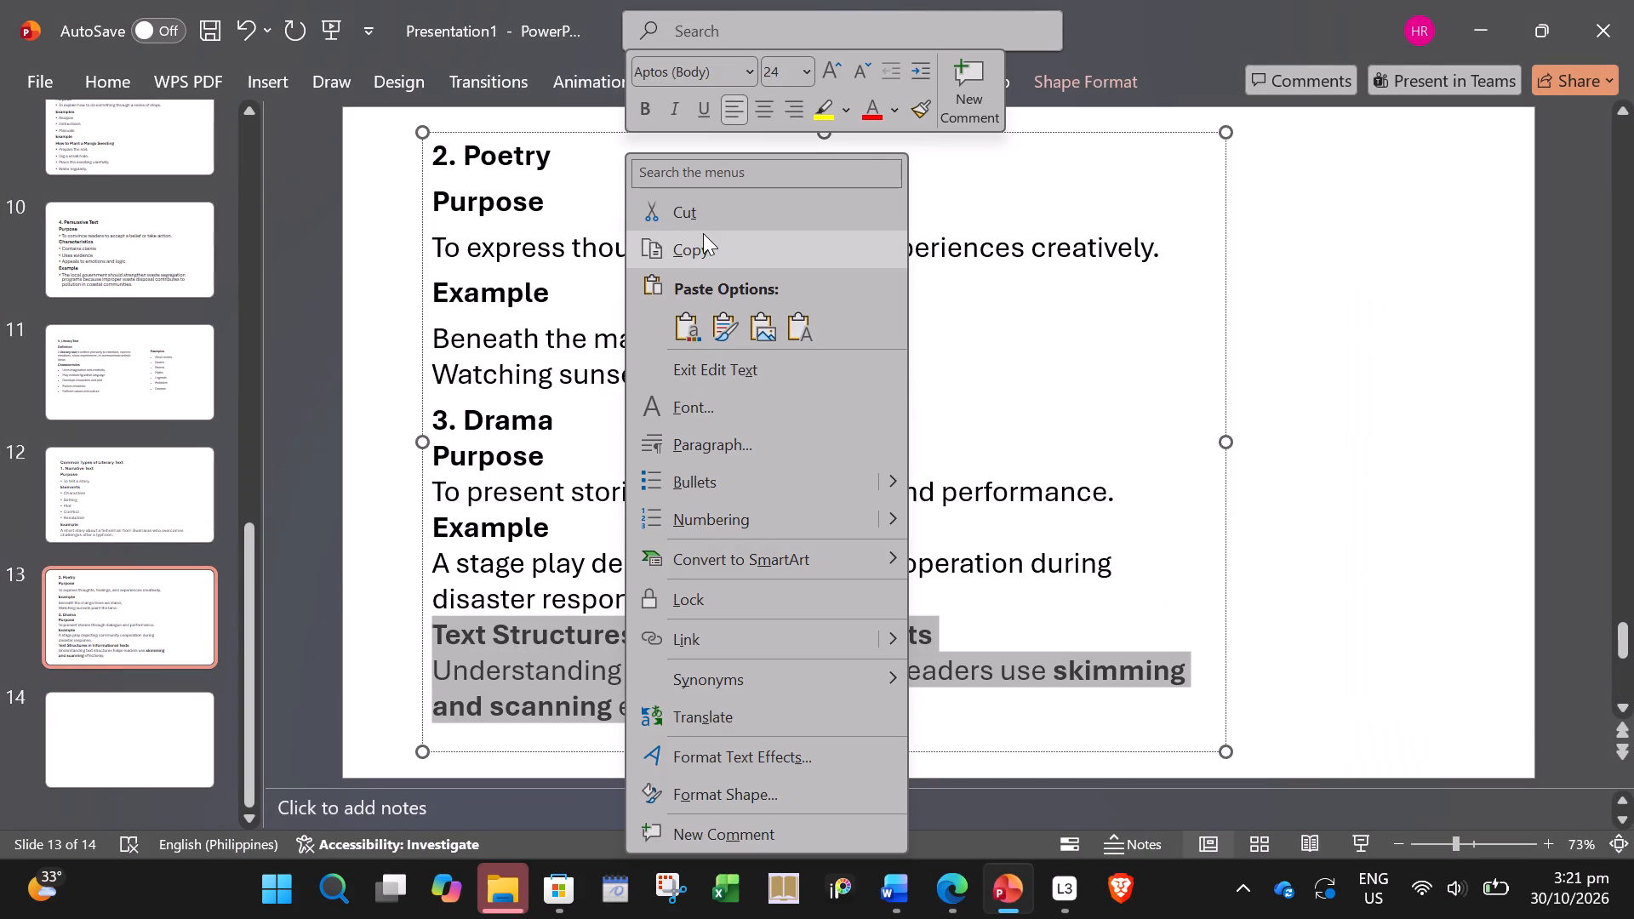
left_click(693, 212)
left_click(170, 735)
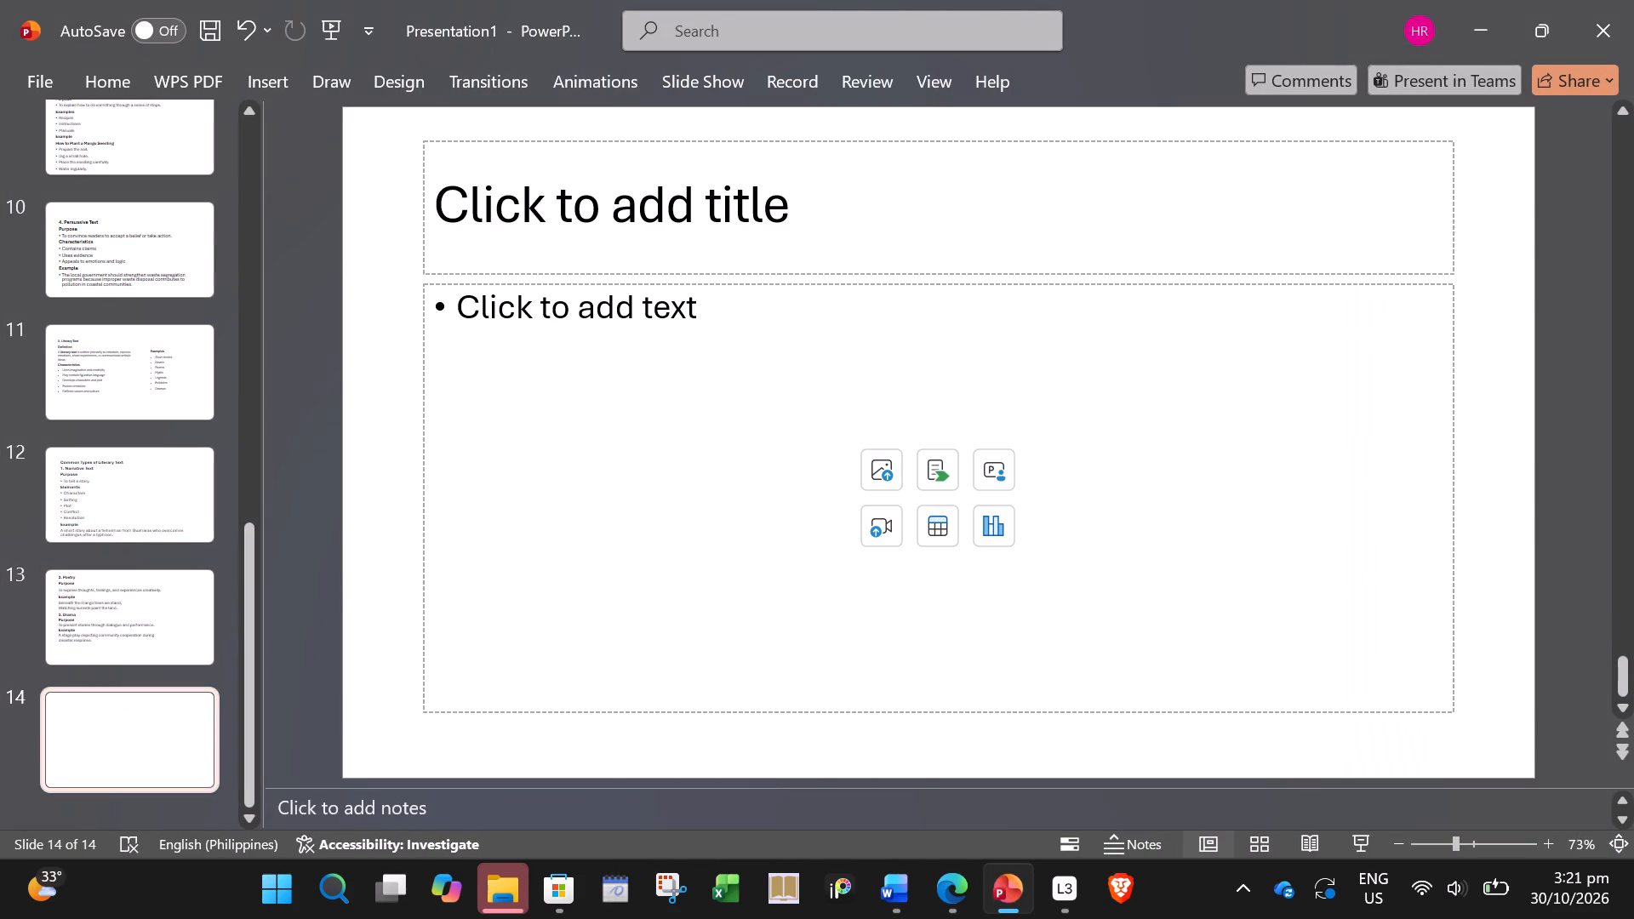
left_click(691, 481)
key("ctrl+v")
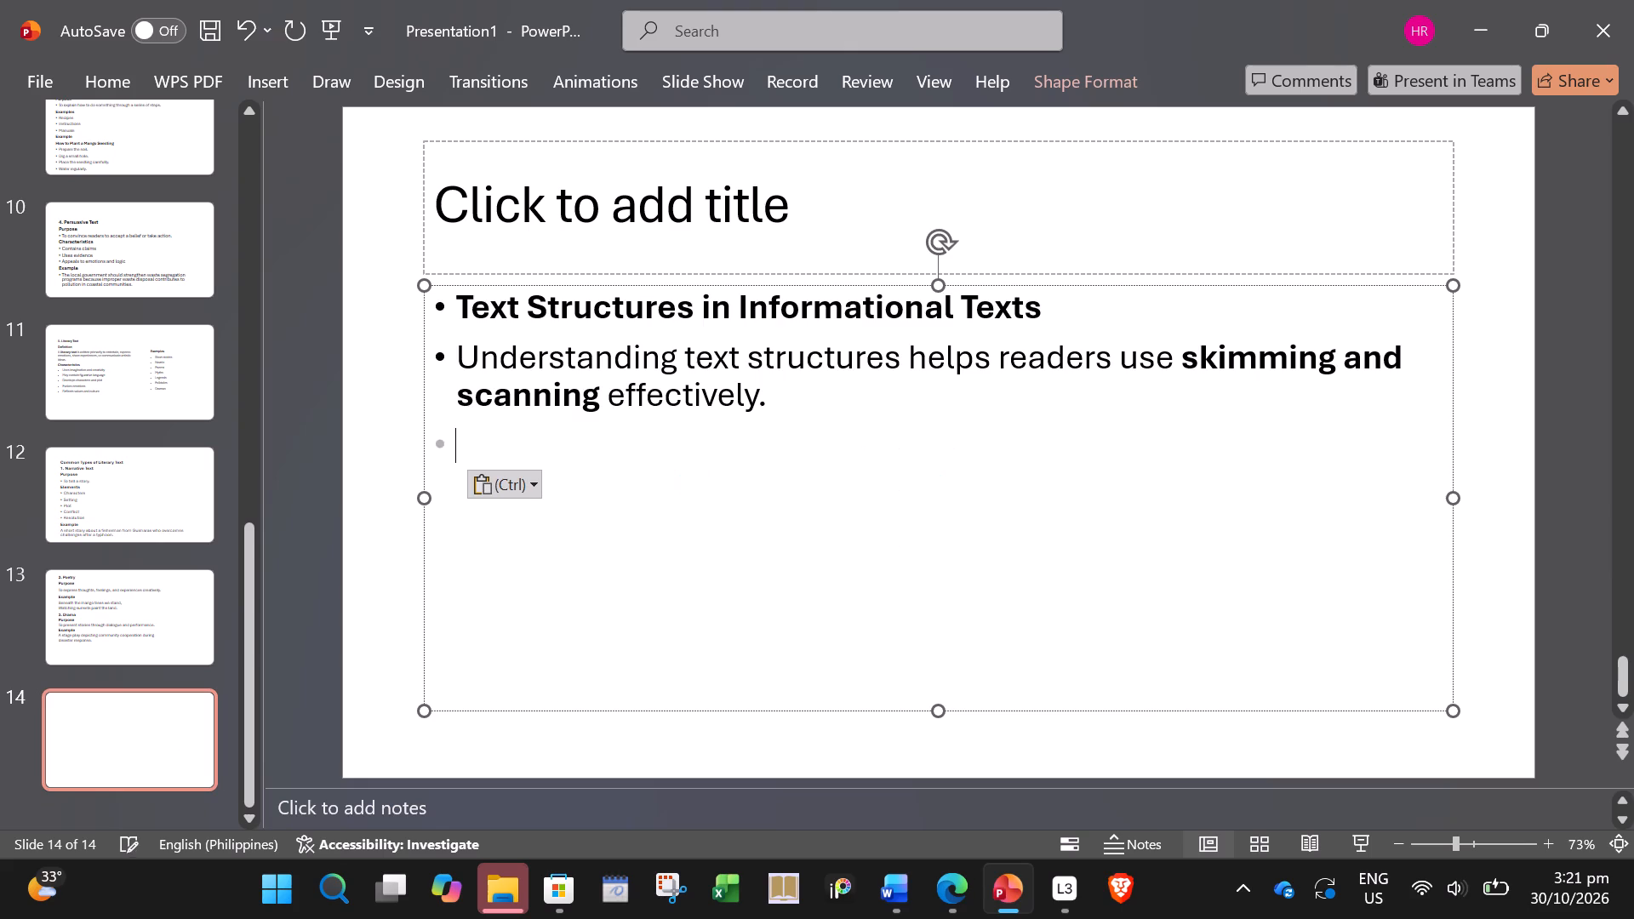
Remove the bullets from the Text Structures heading and its introductory sentence on slide 14.
left_click(456, 305)
key("BackSpace")
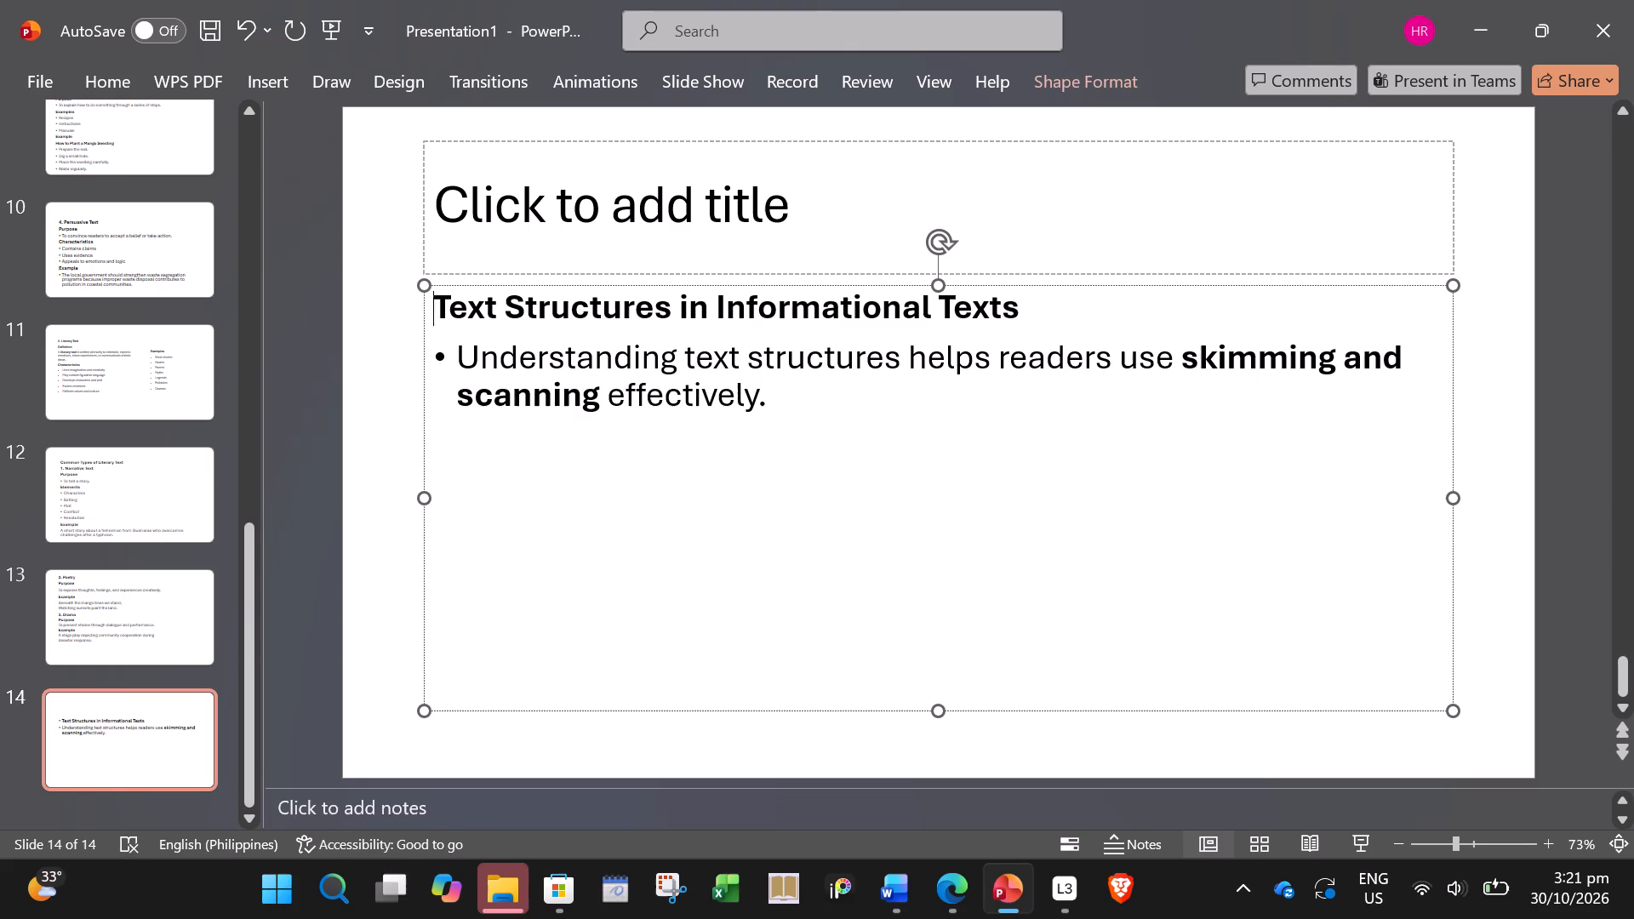
left_click(458, 351)
key("BackSpace")
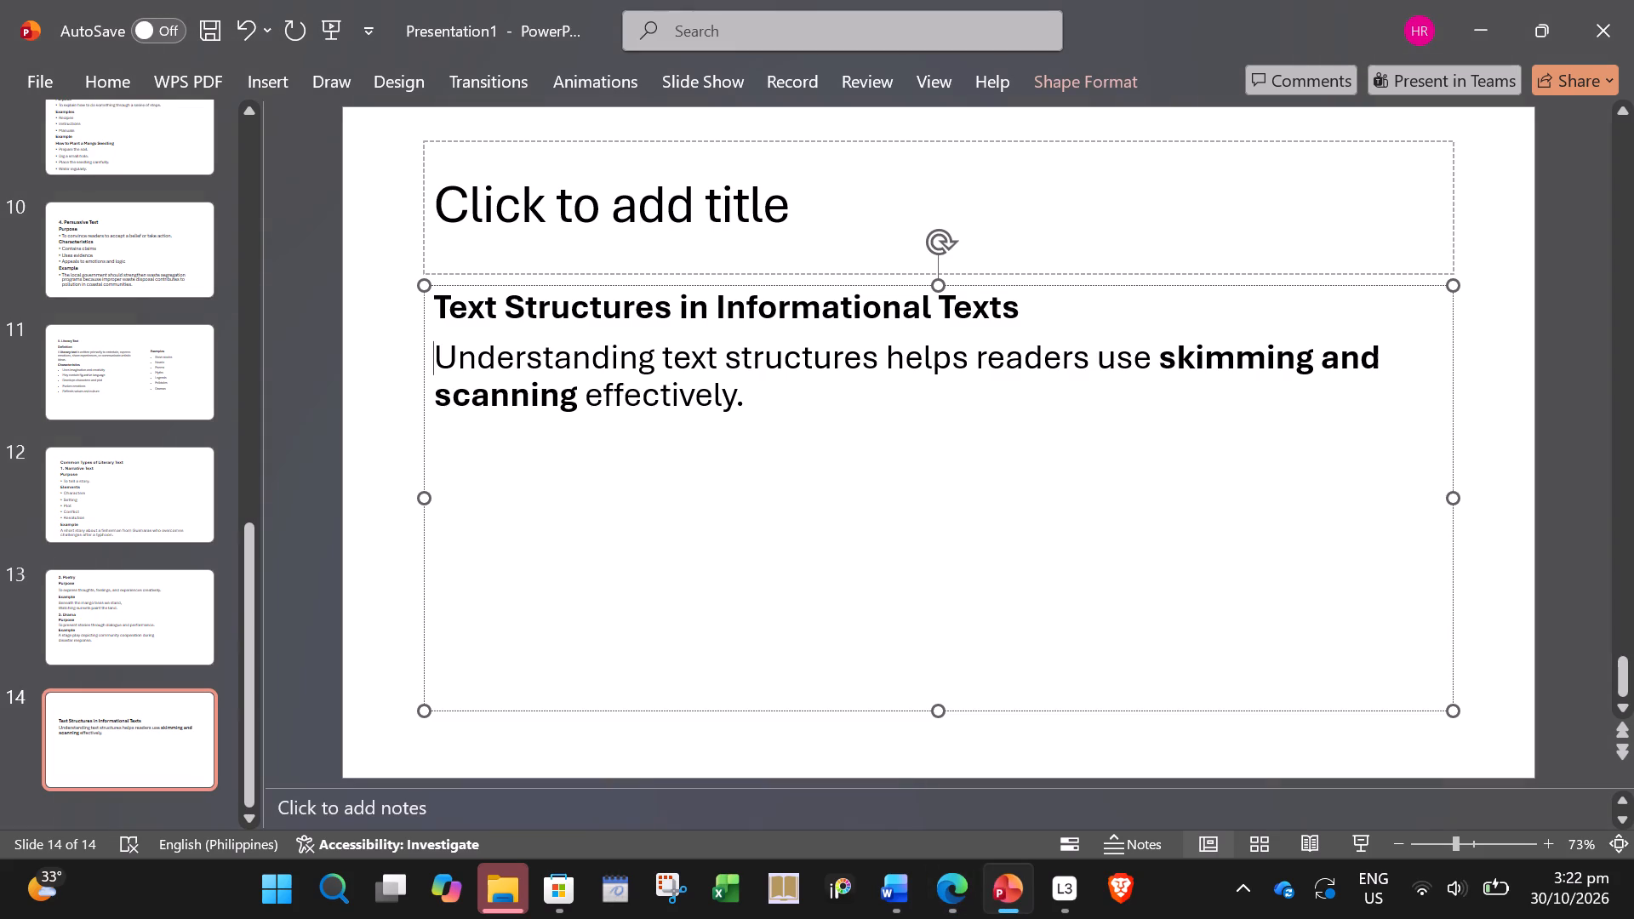
Switch to File Explorer and cancel running the KuroWindows-win-Setup installer.
left_click(501, 868)
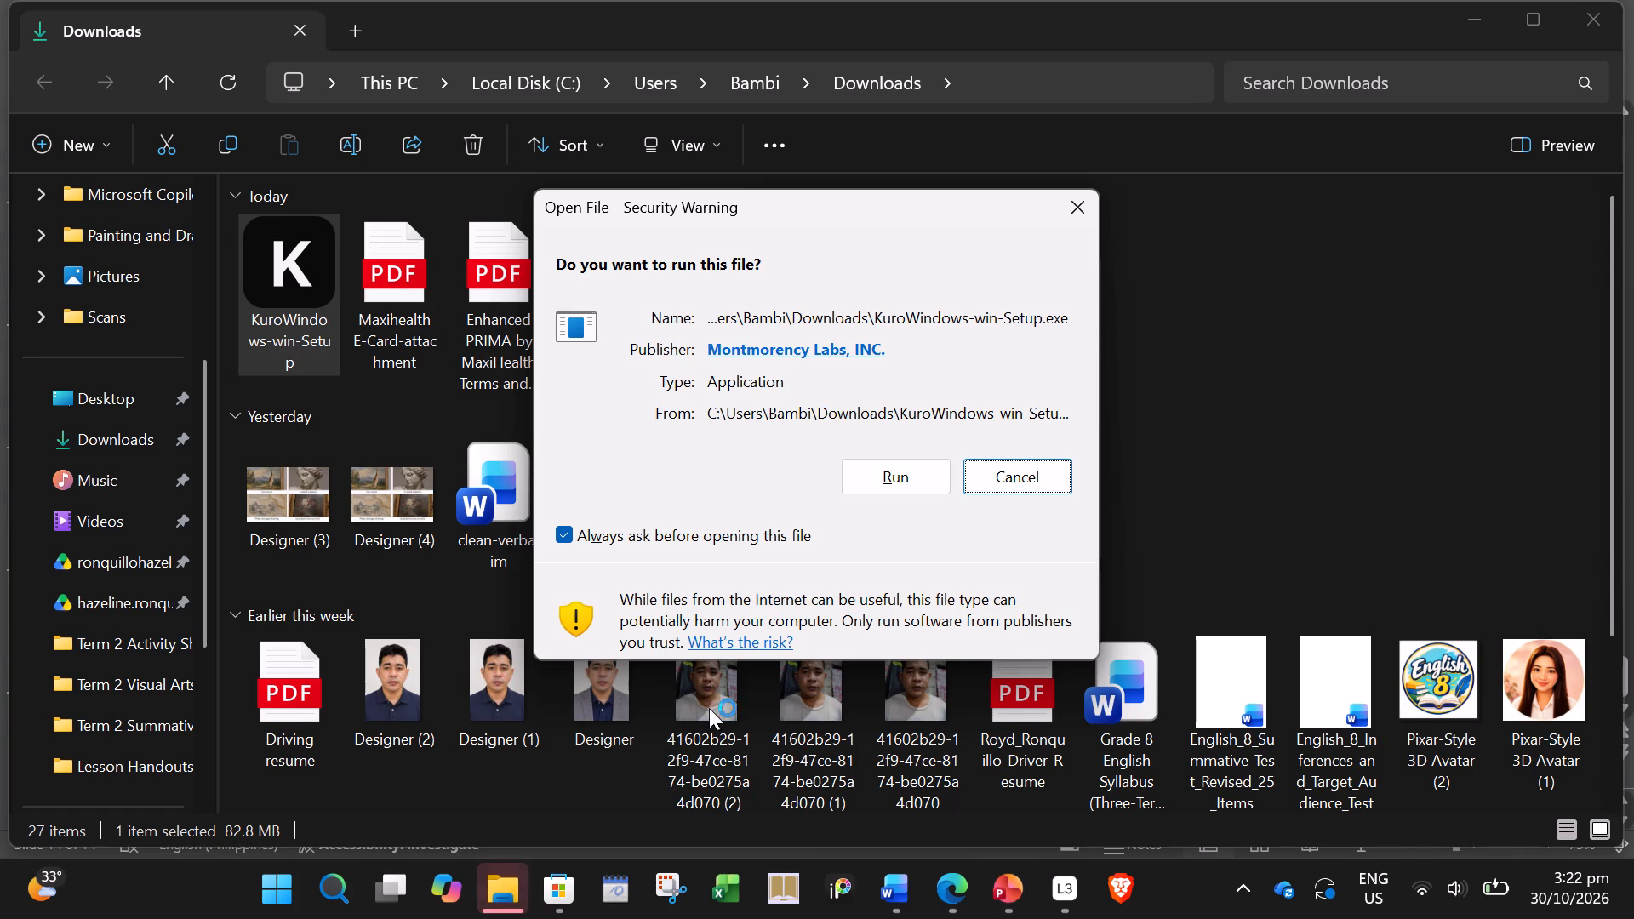
left_click(1071, 197)
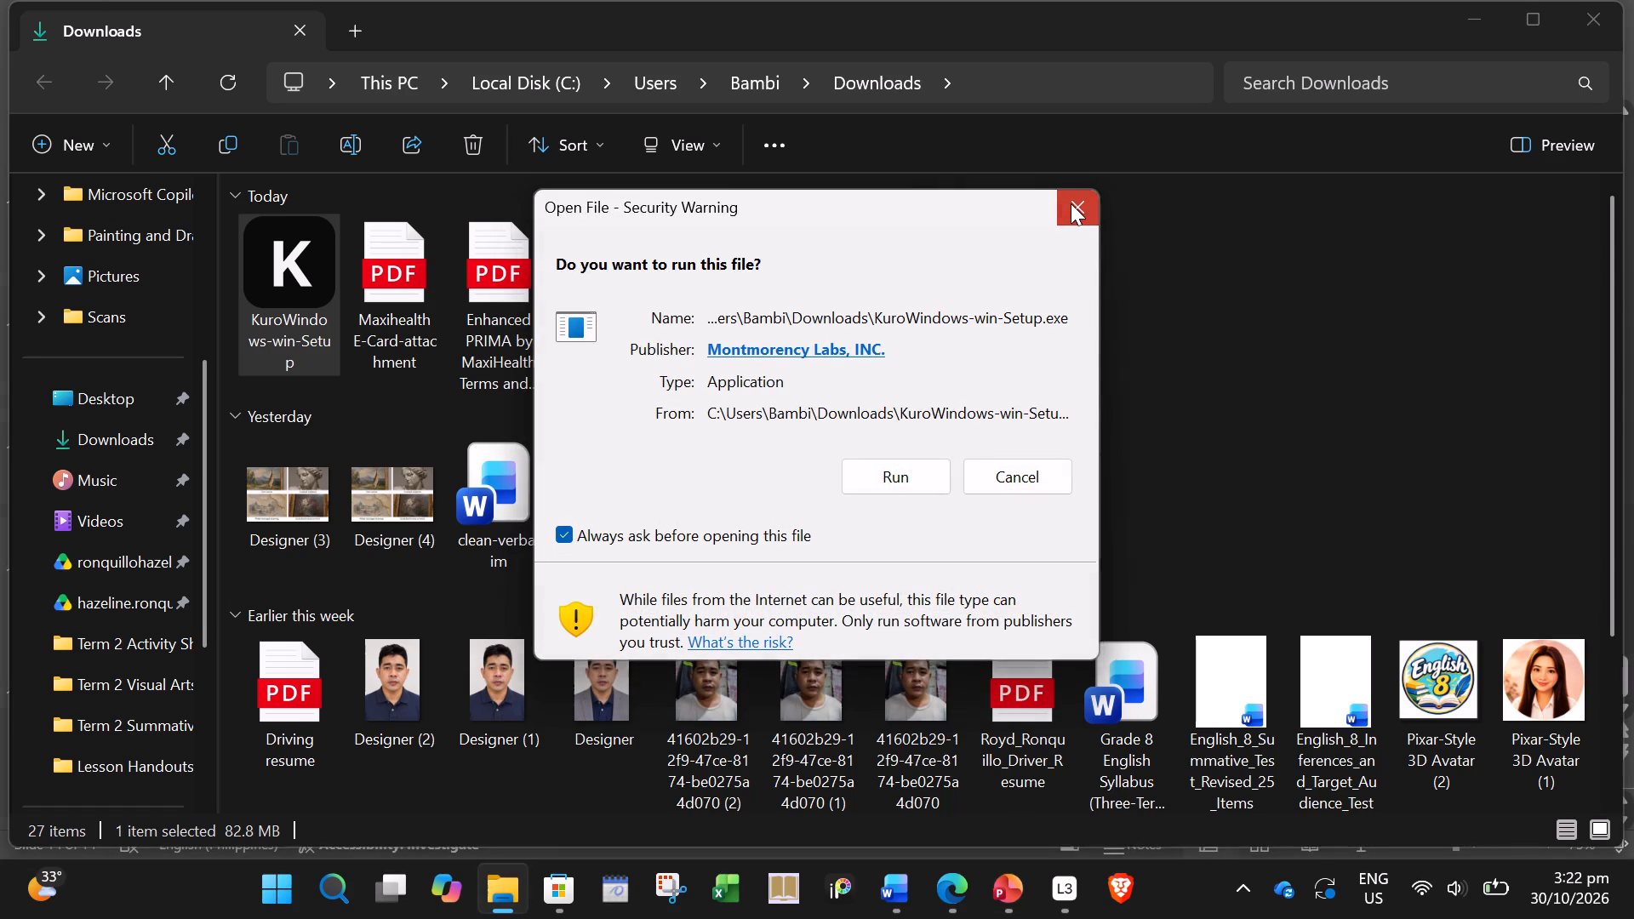
left_click(1071, 203)
left_click(1021, 484)
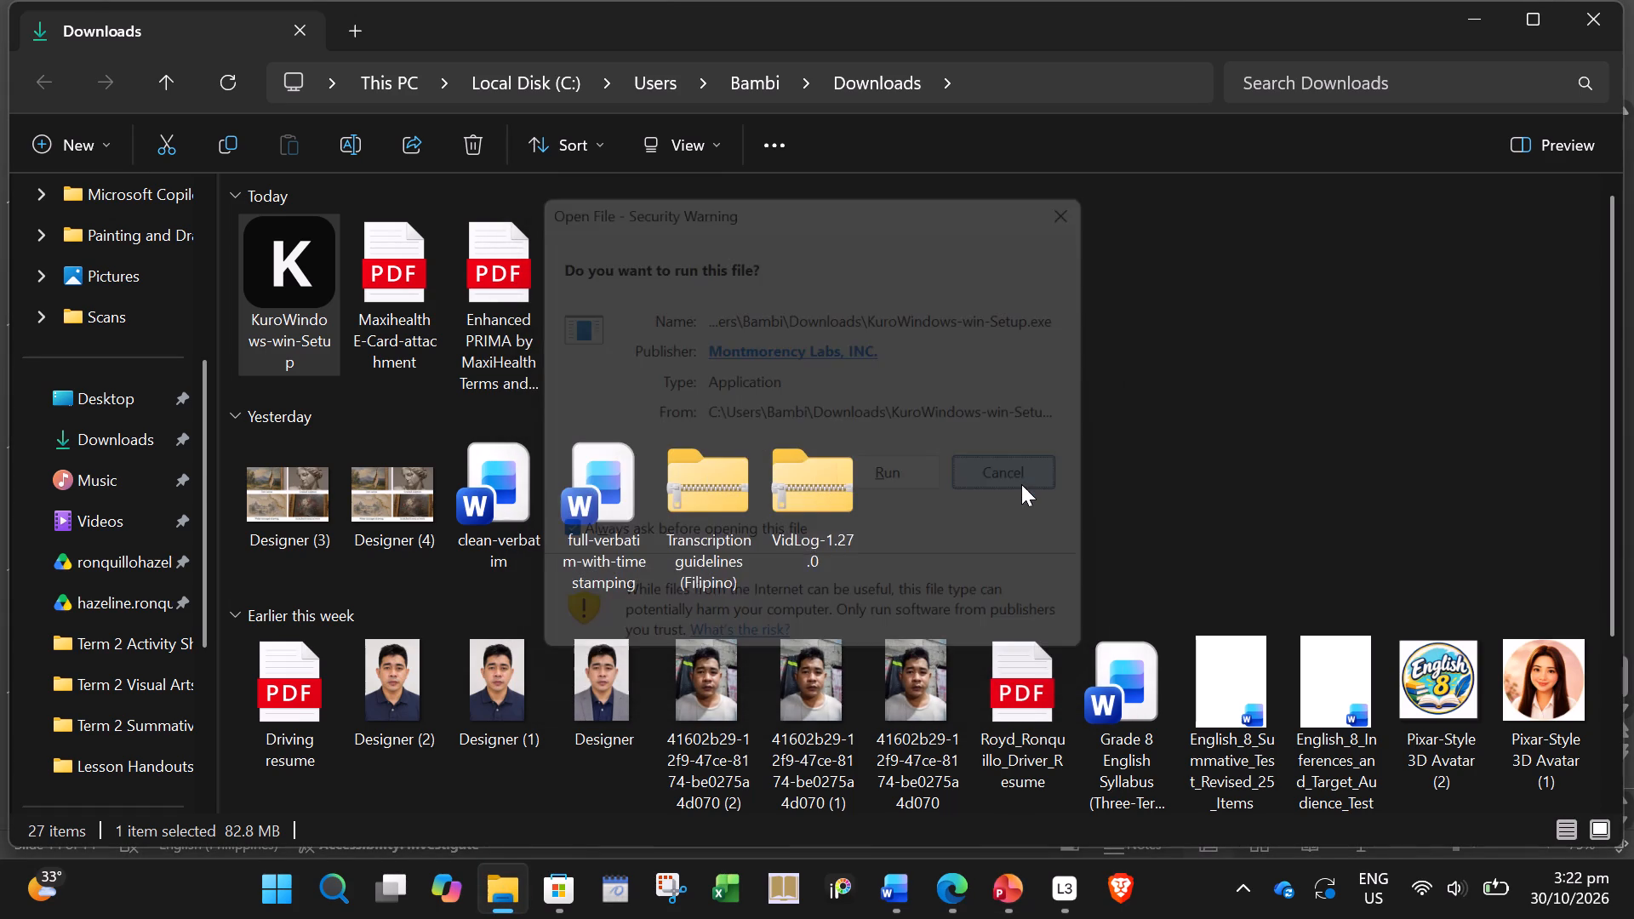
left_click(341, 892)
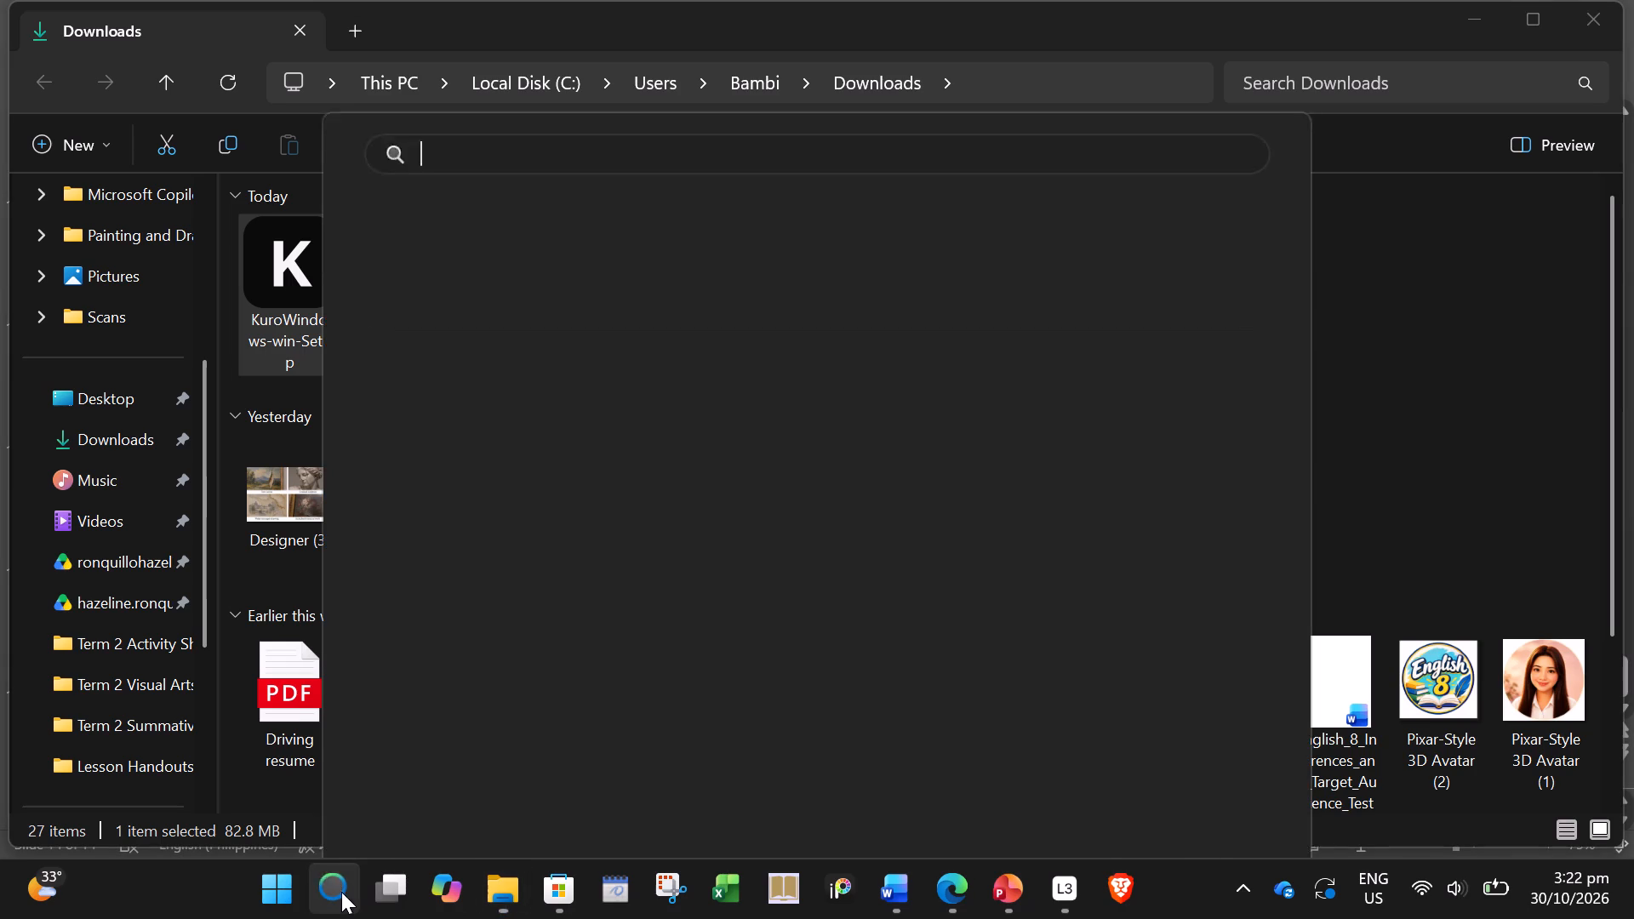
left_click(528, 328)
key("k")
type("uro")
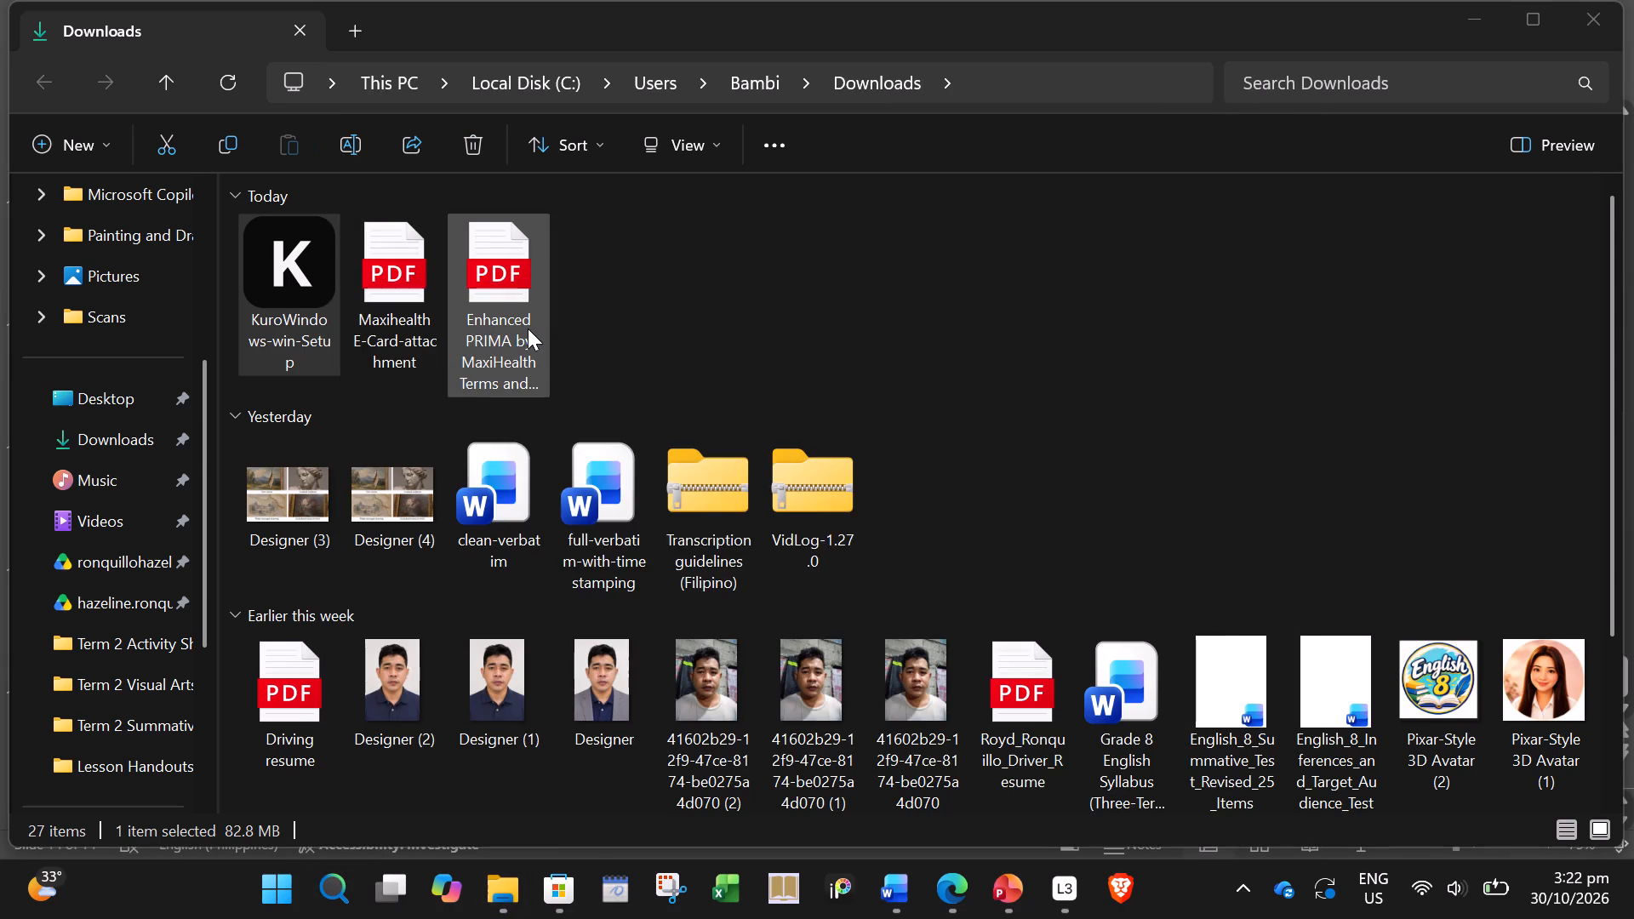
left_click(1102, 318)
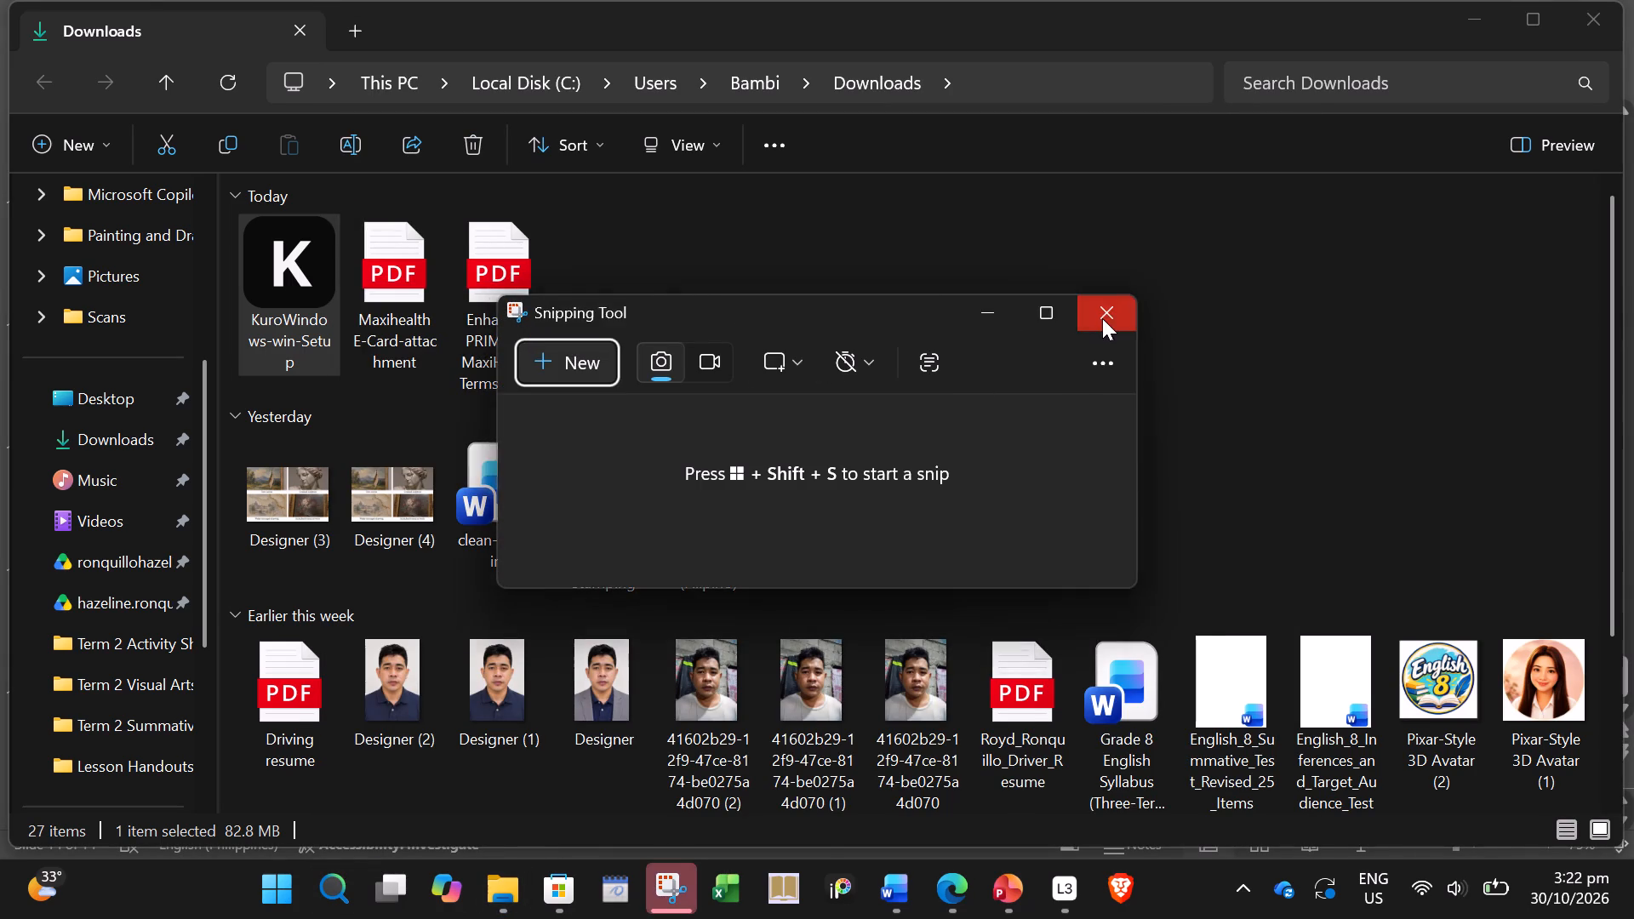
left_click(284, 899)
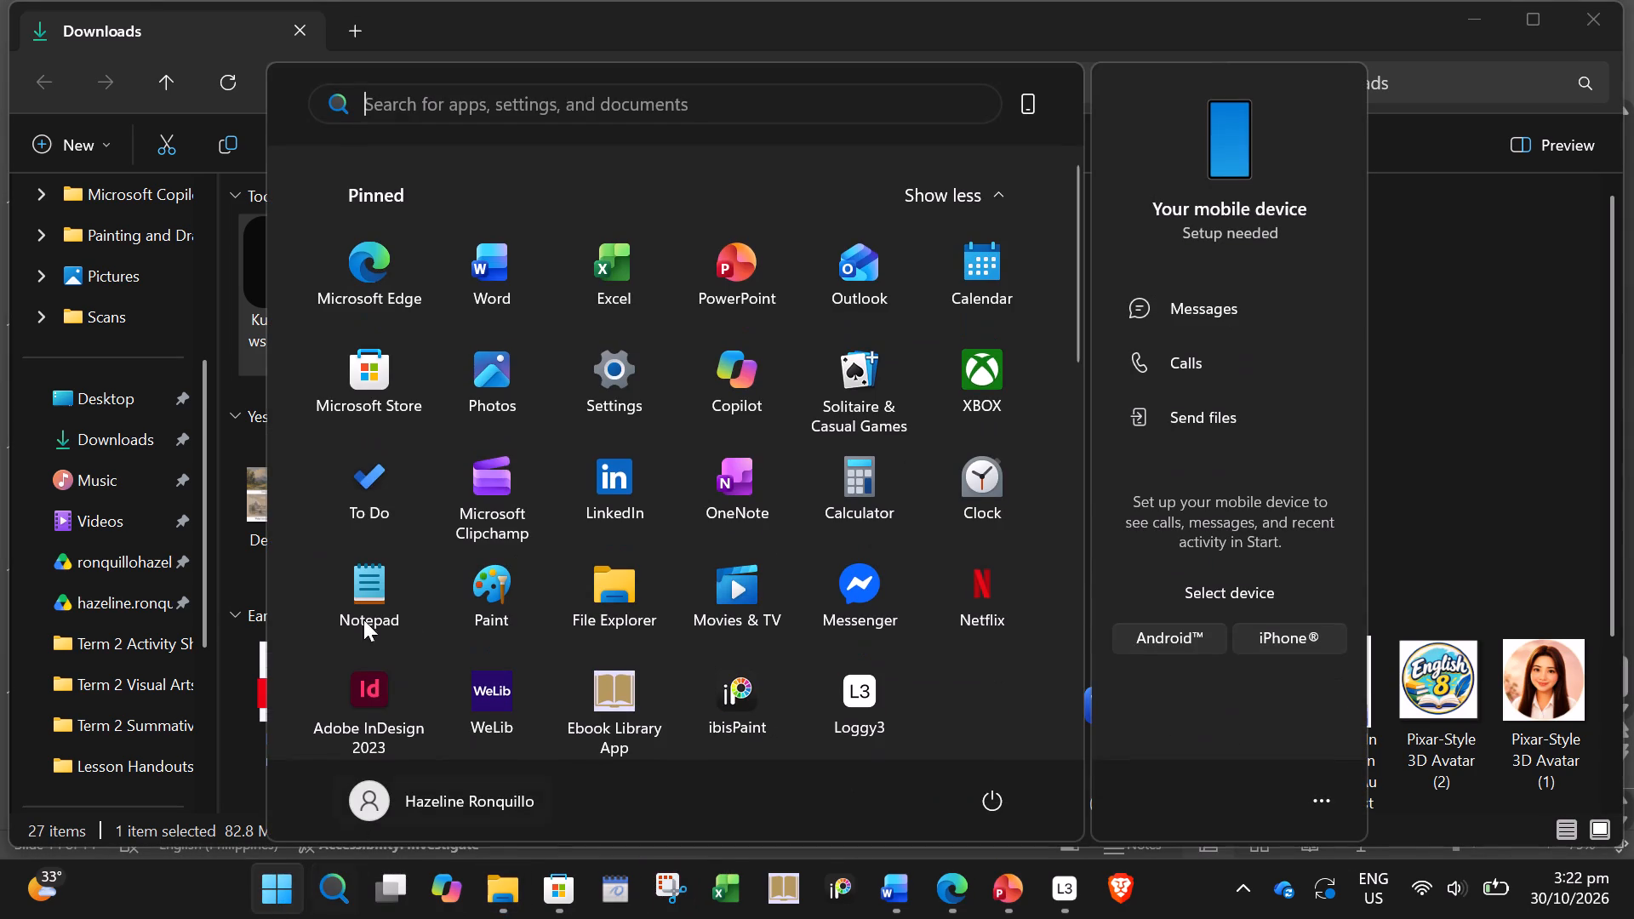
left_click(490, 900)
Pin the Kuro app from the recent Windows searches to the taskbar.
left_click(334, 881)
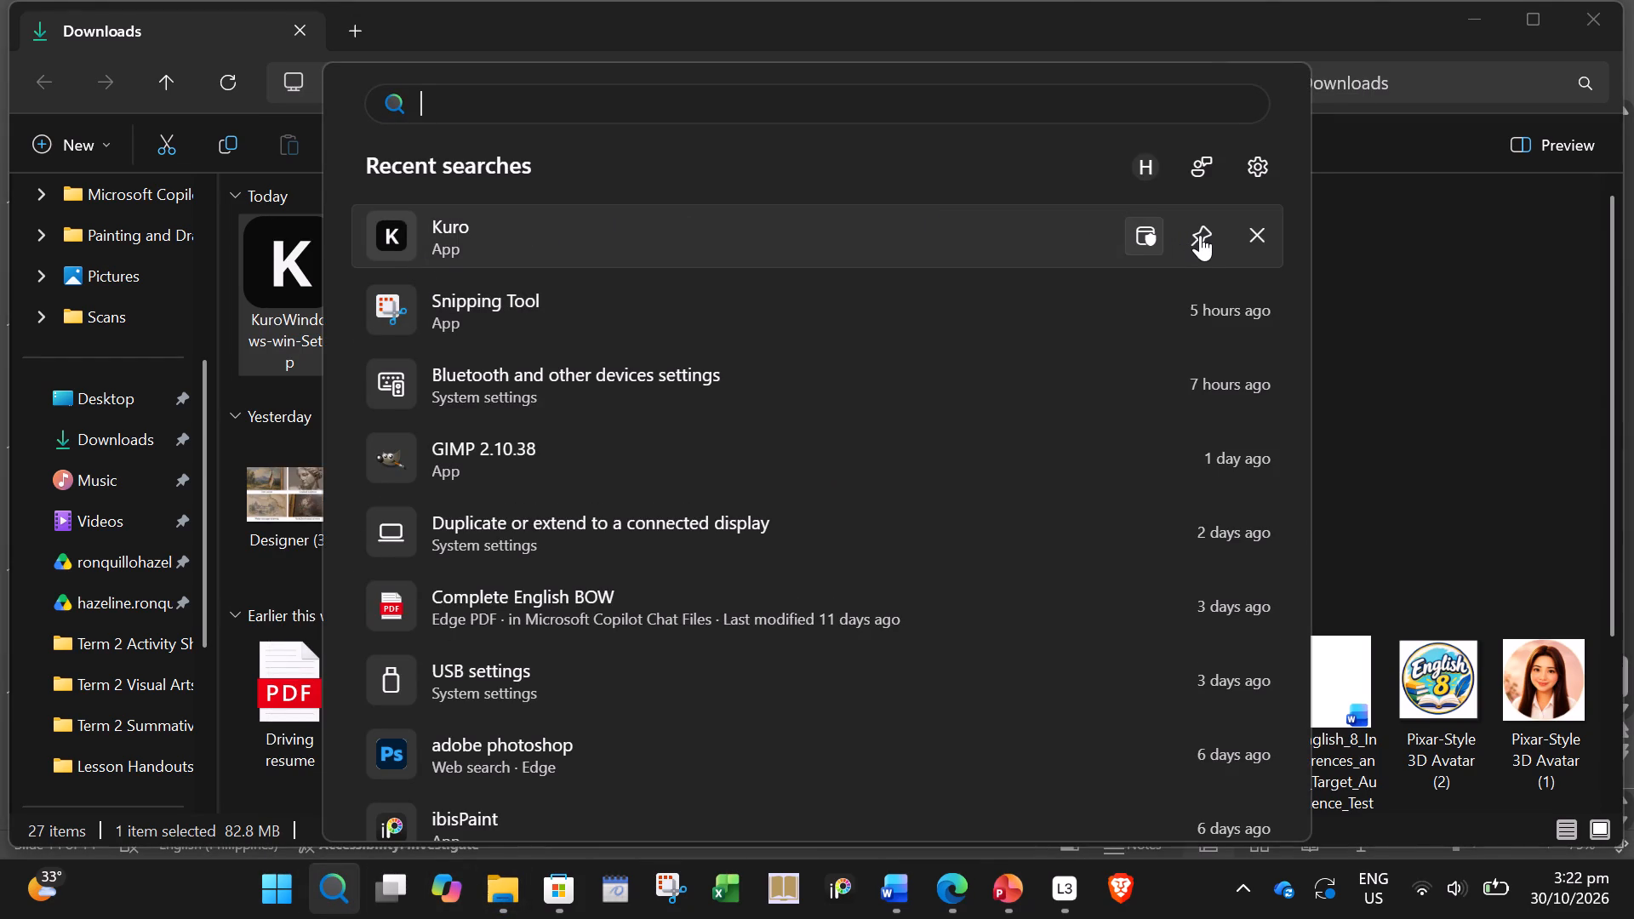
left_click(1203, 235)
left_click(1203, 235)
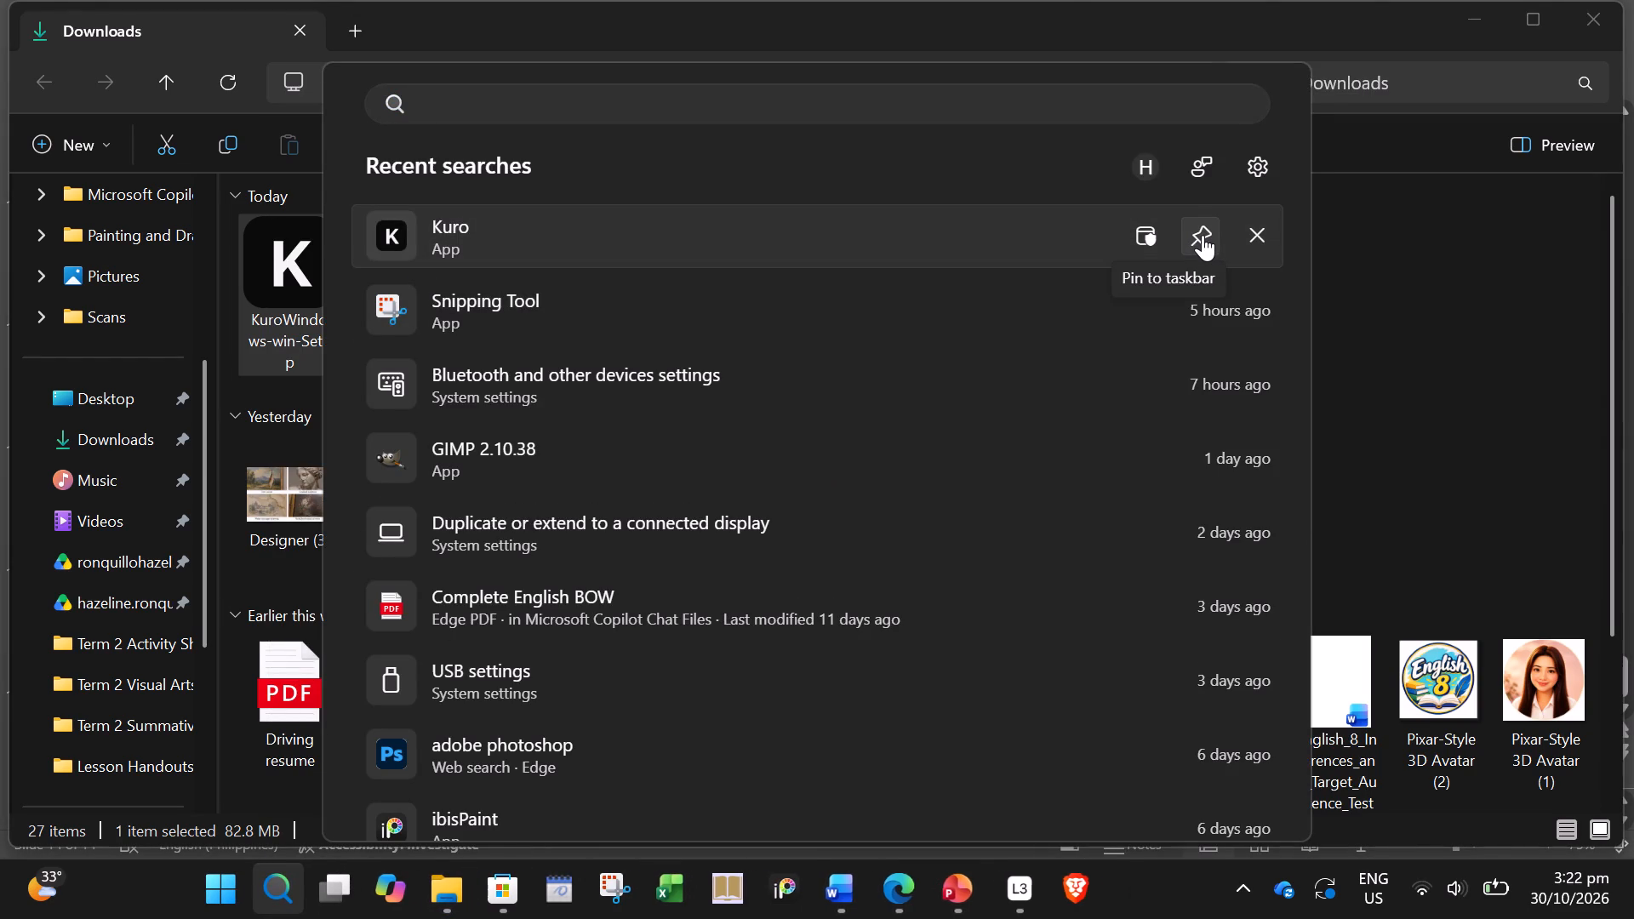
left_click(1203, 235)
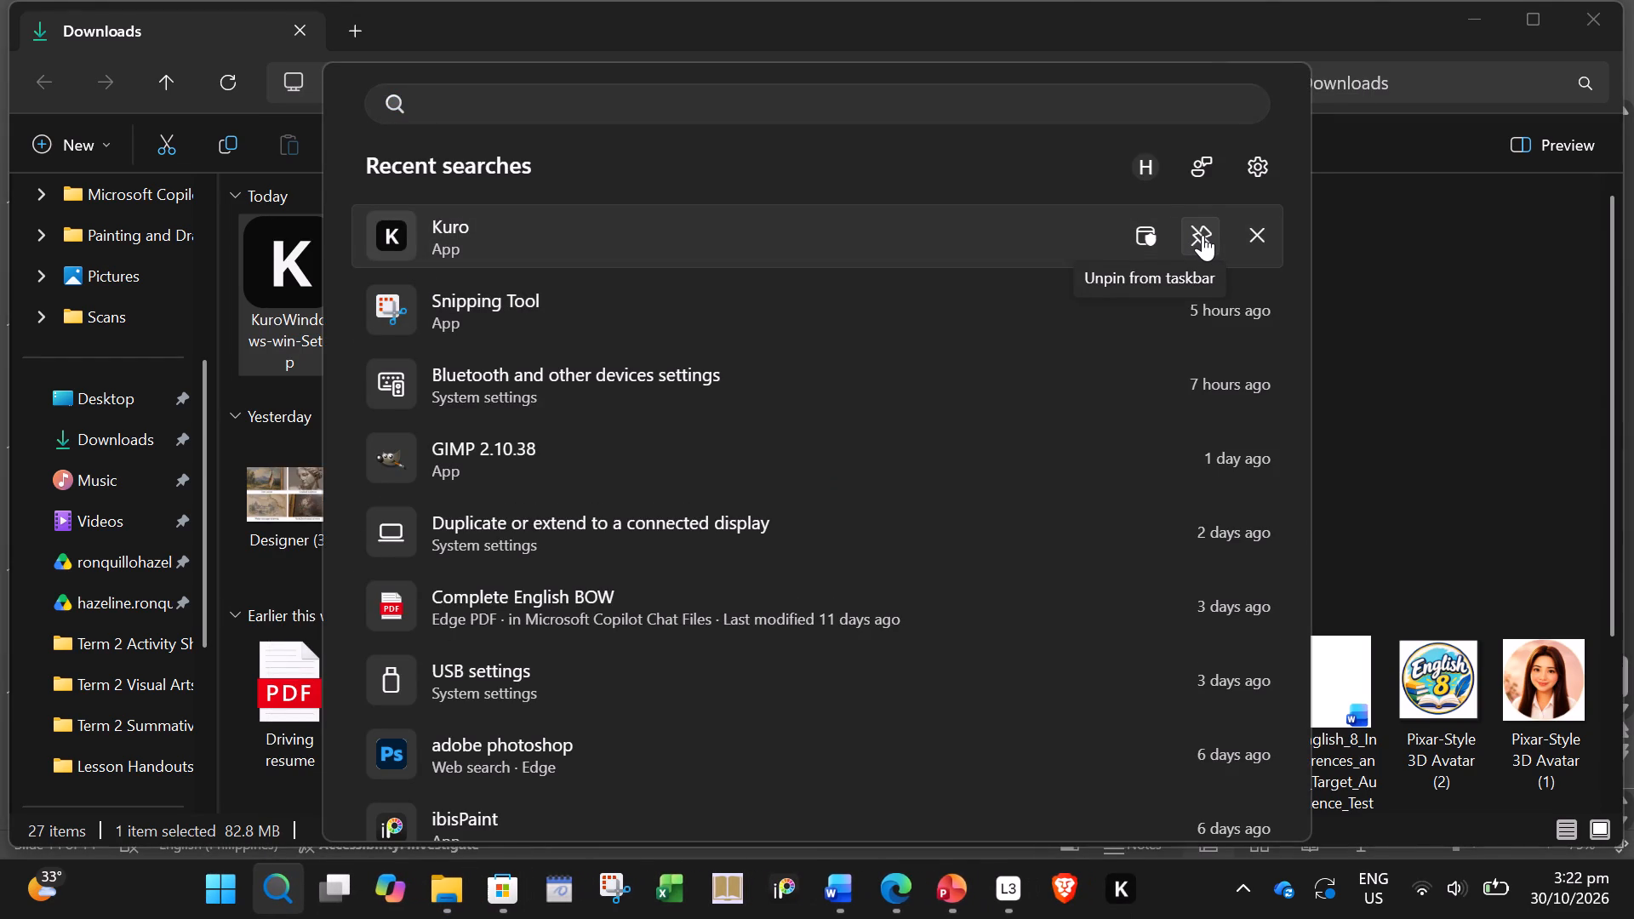
left_click(1369, 378)
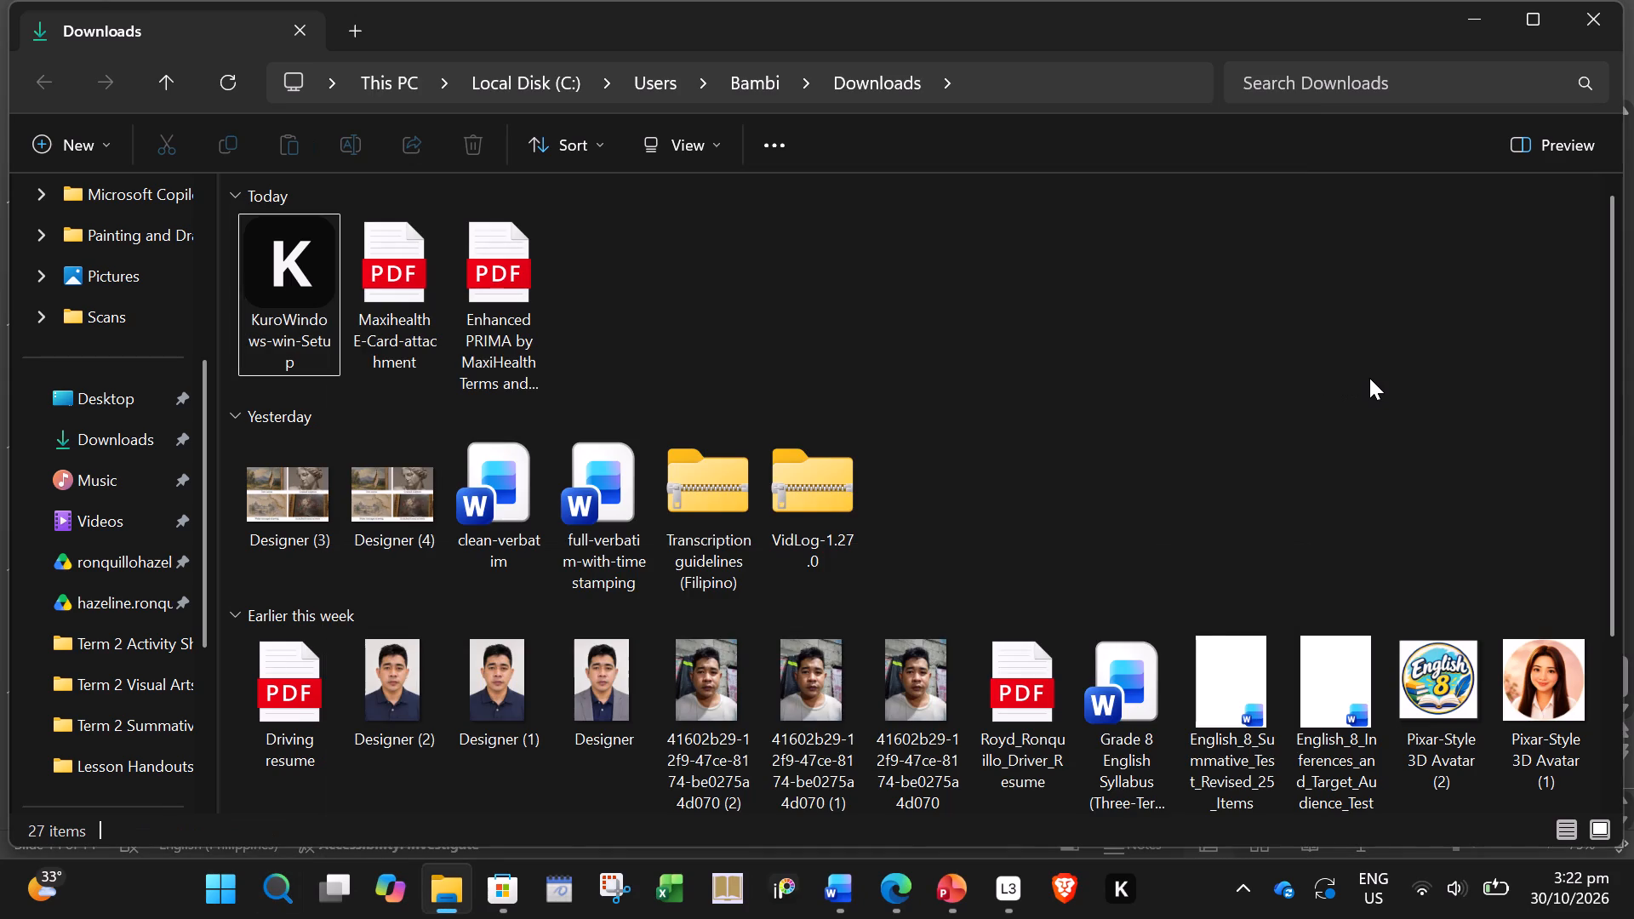
Close the Downloads window in File Explorer.
left_click(1630, 3)
left_click(1603, 9)
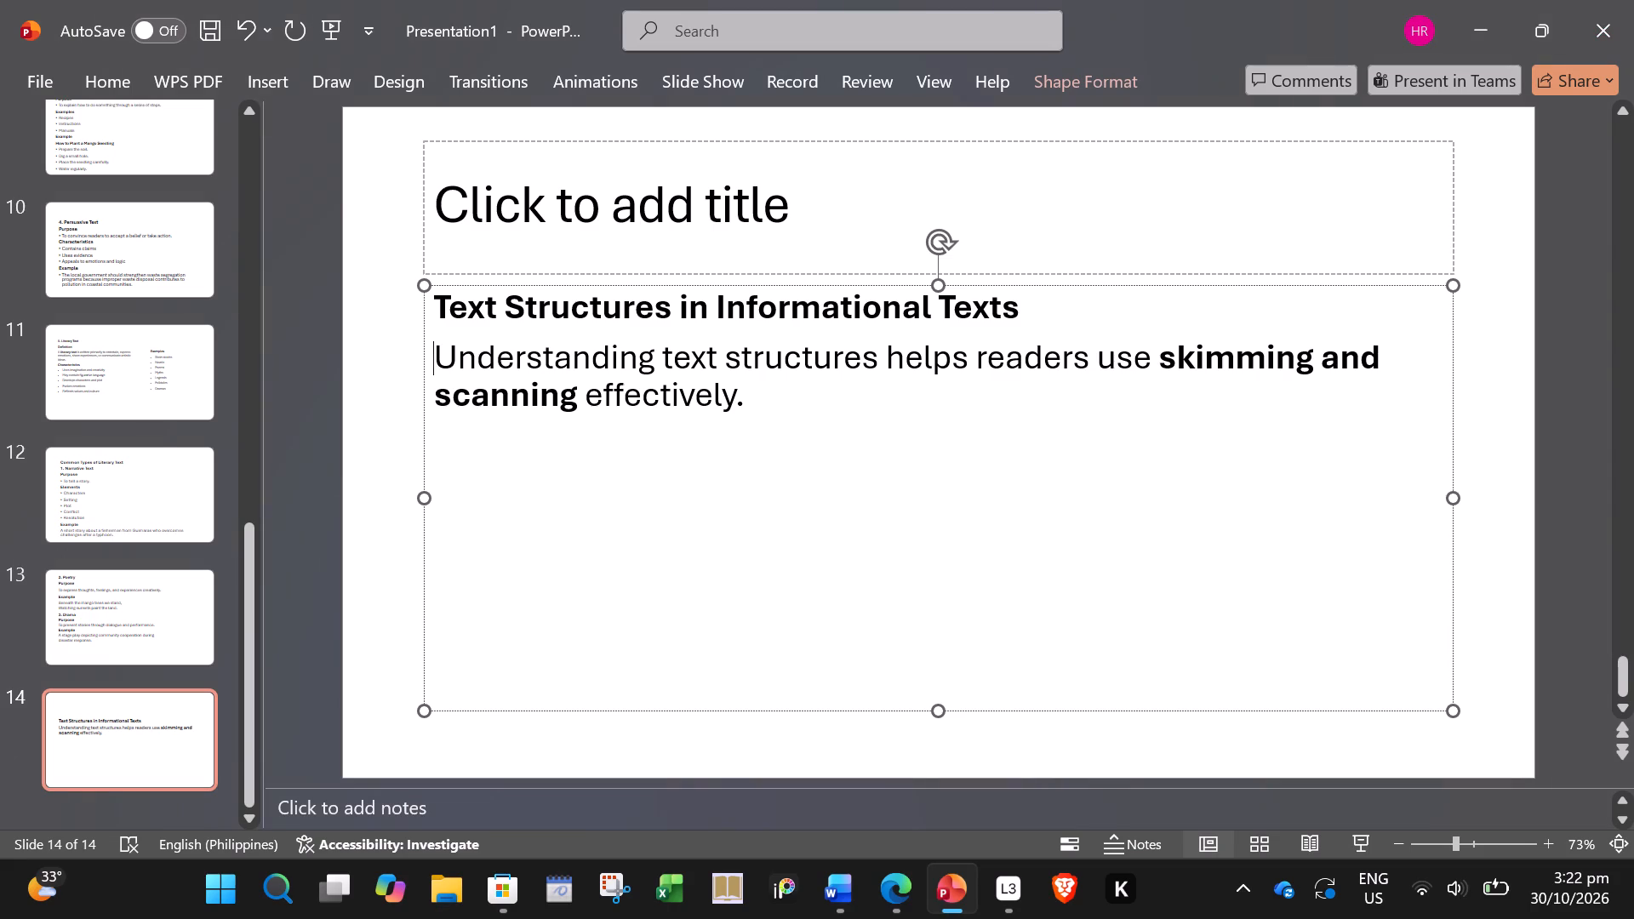
Switch to Loggy3, stop the current recording, start a new one and minimize the window.
left_click(1014, 881)
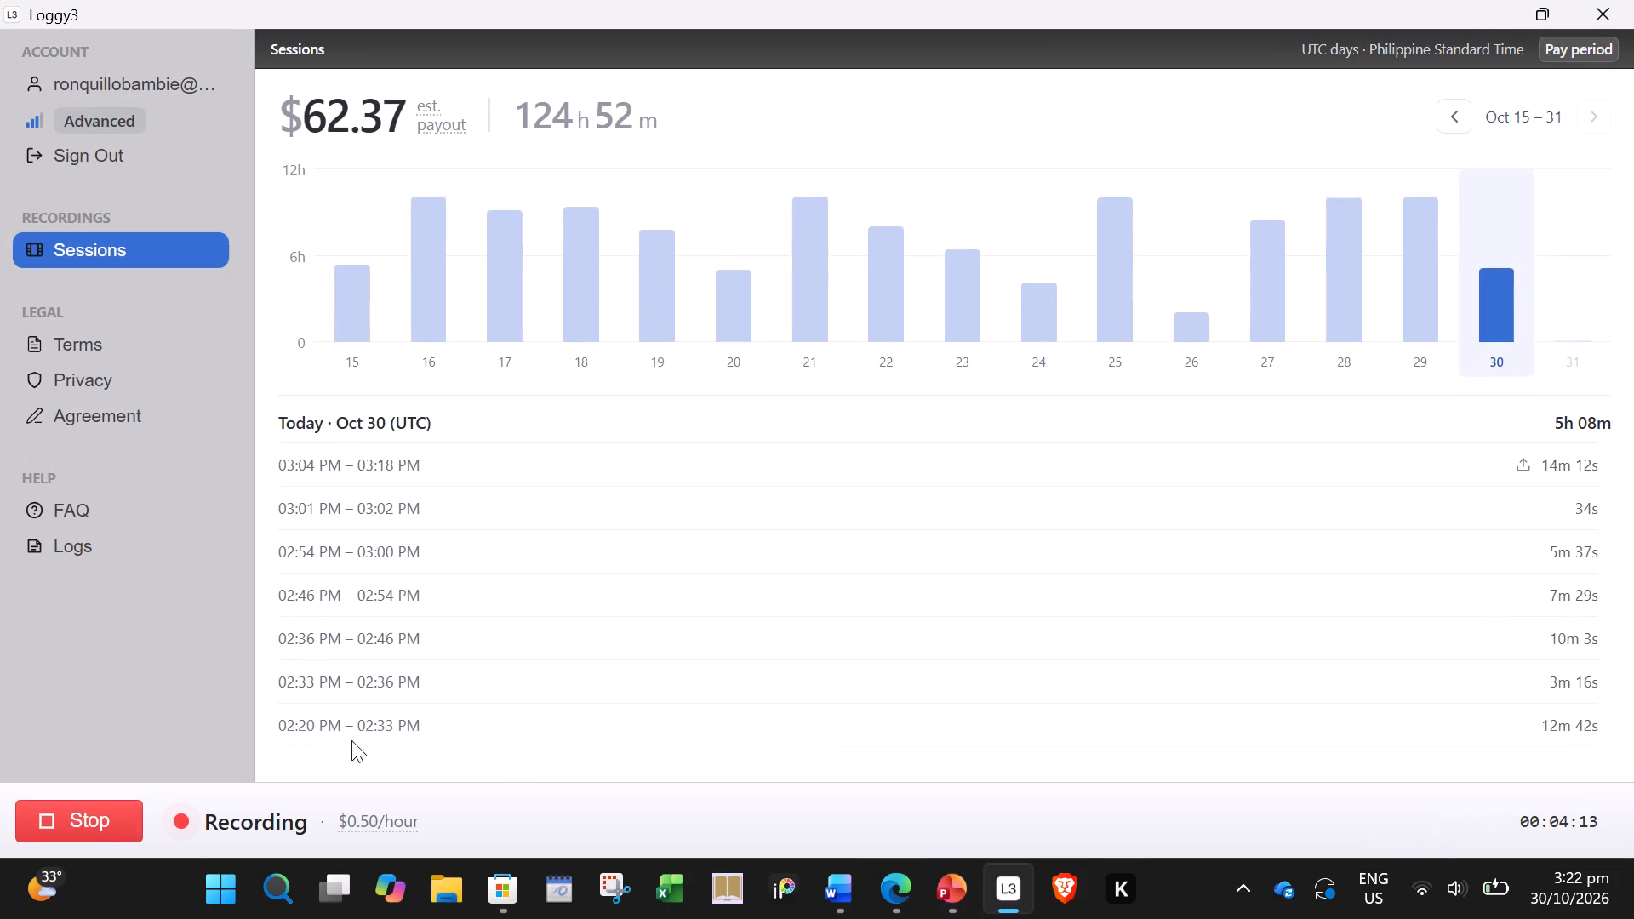
left_click(97, 813)
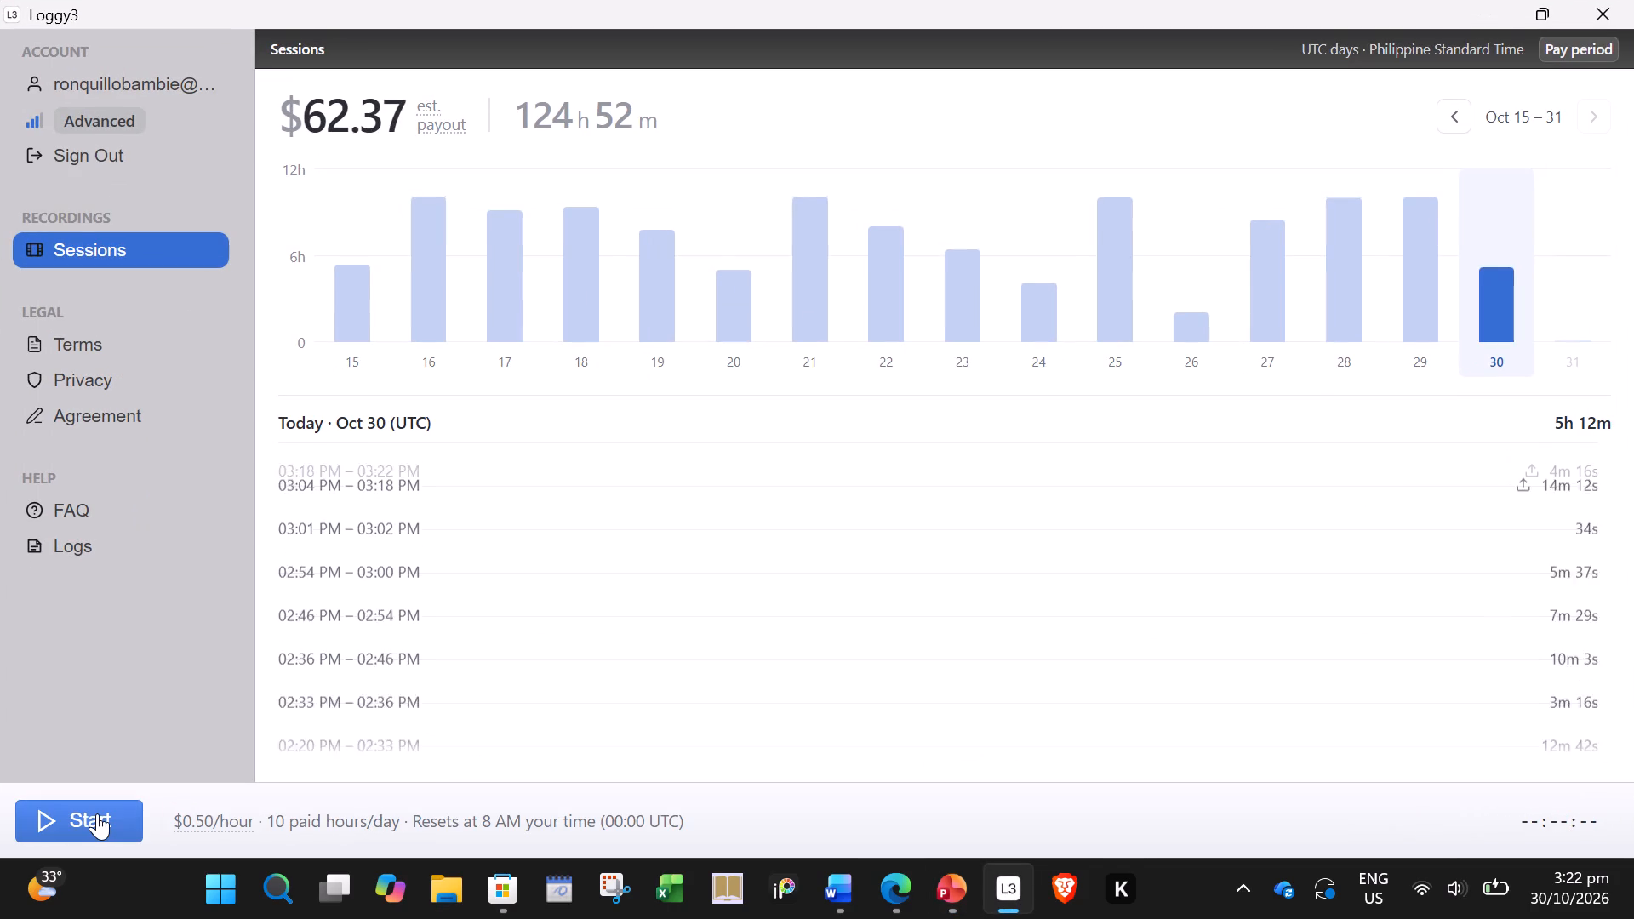
left_click(97, 813)
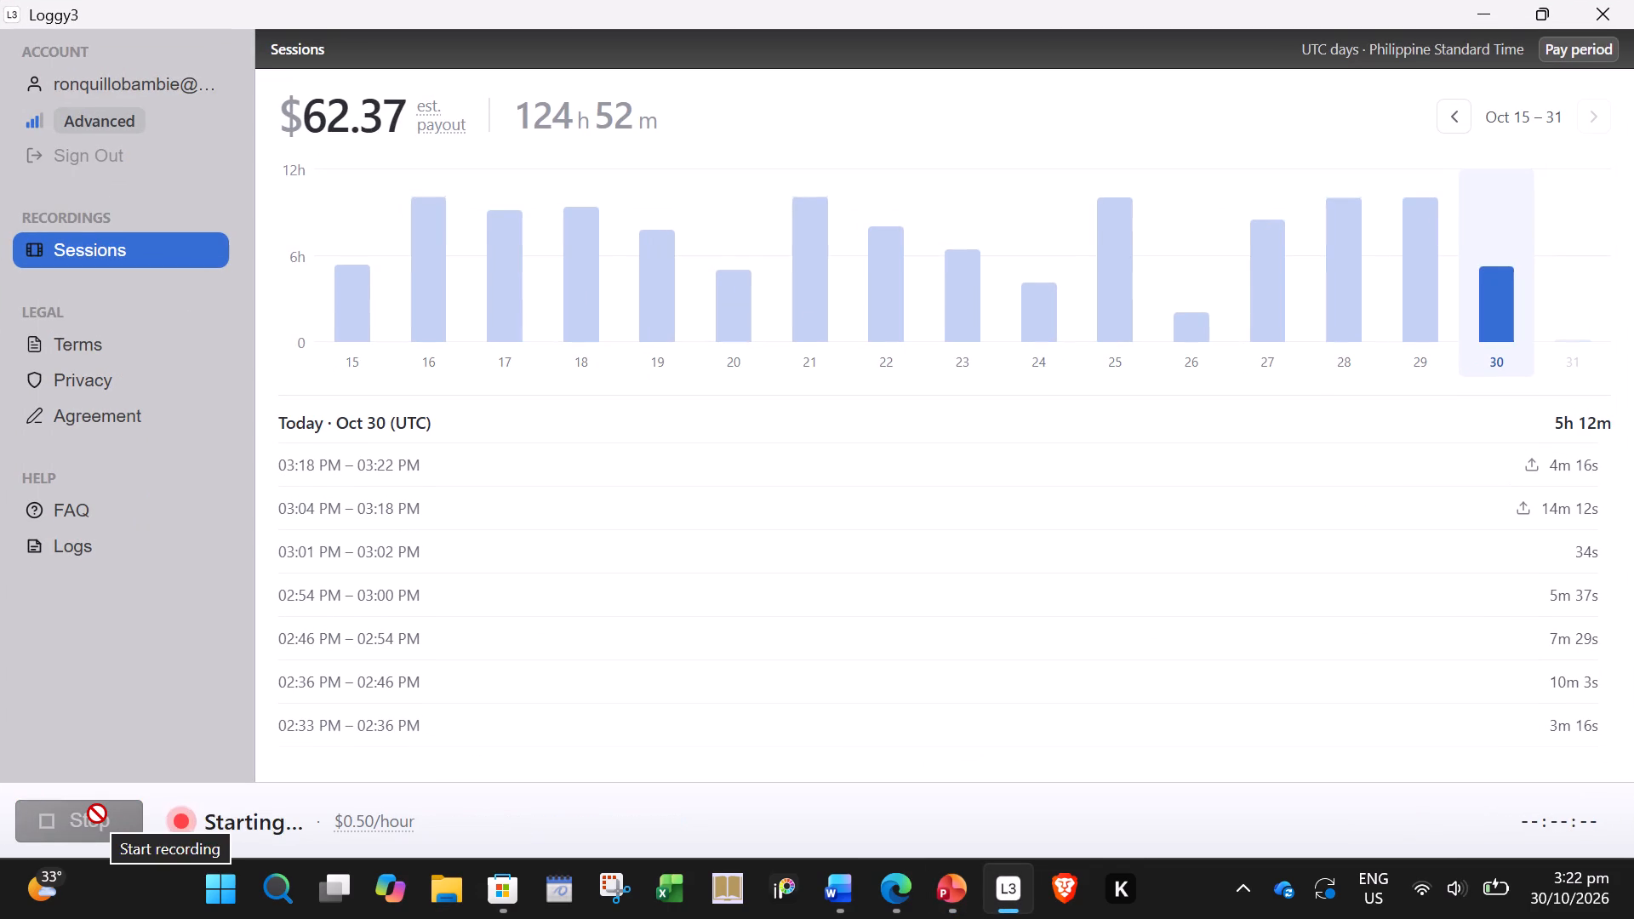
left_click(1489, 26)
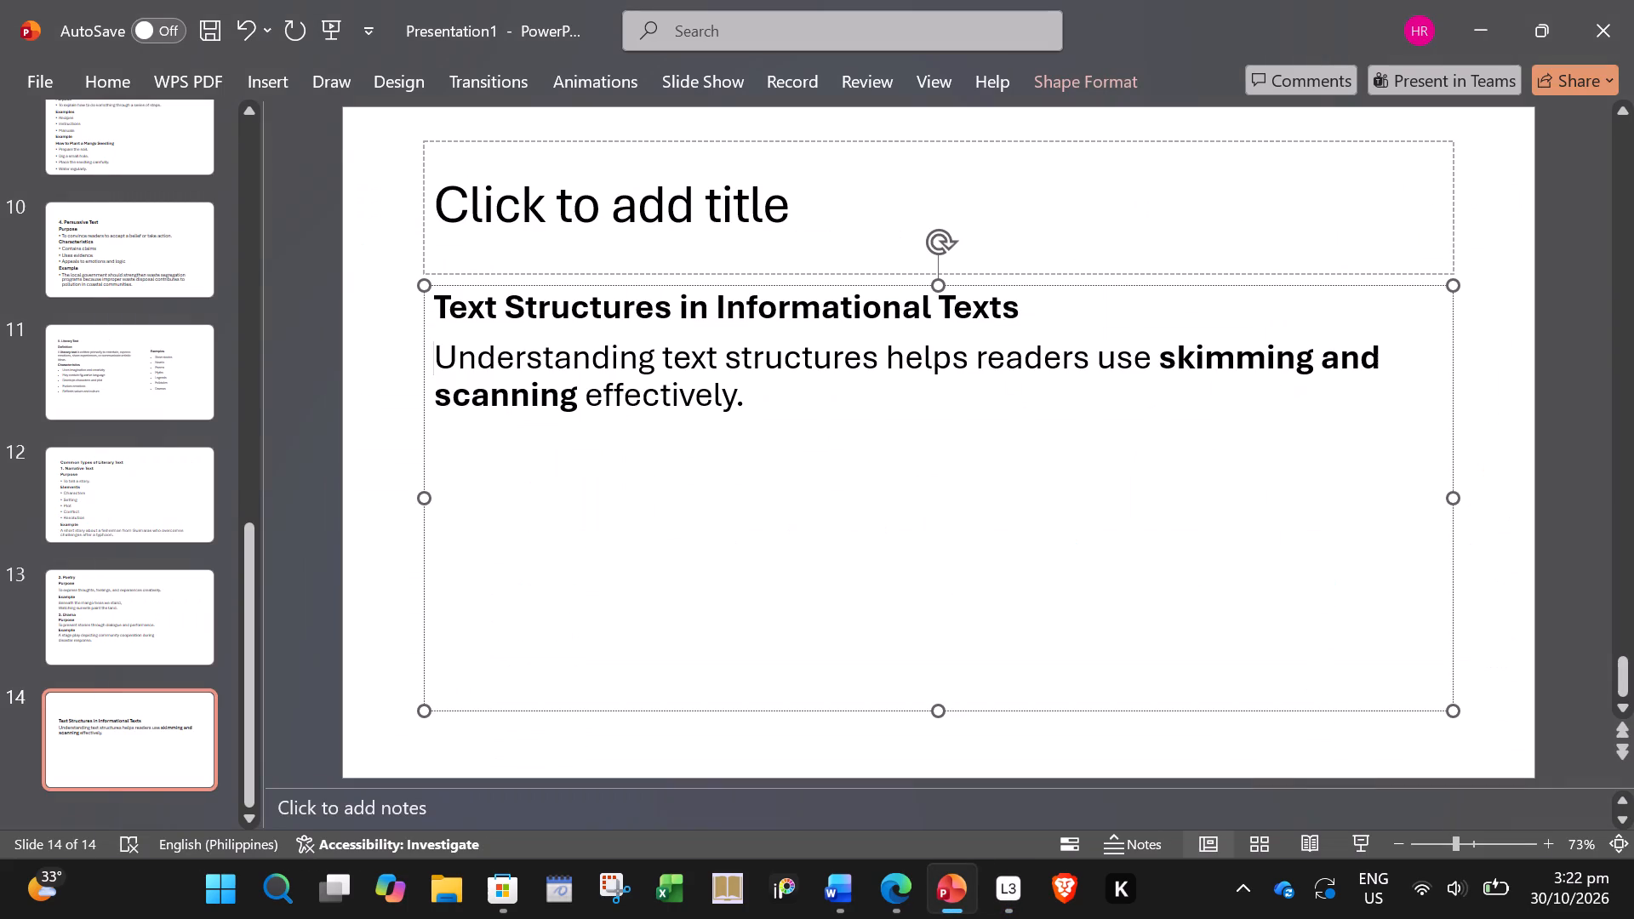
Switch to Document2 in Word and go to the Text Structures in Informational Texts section.
left_click(844, 894)
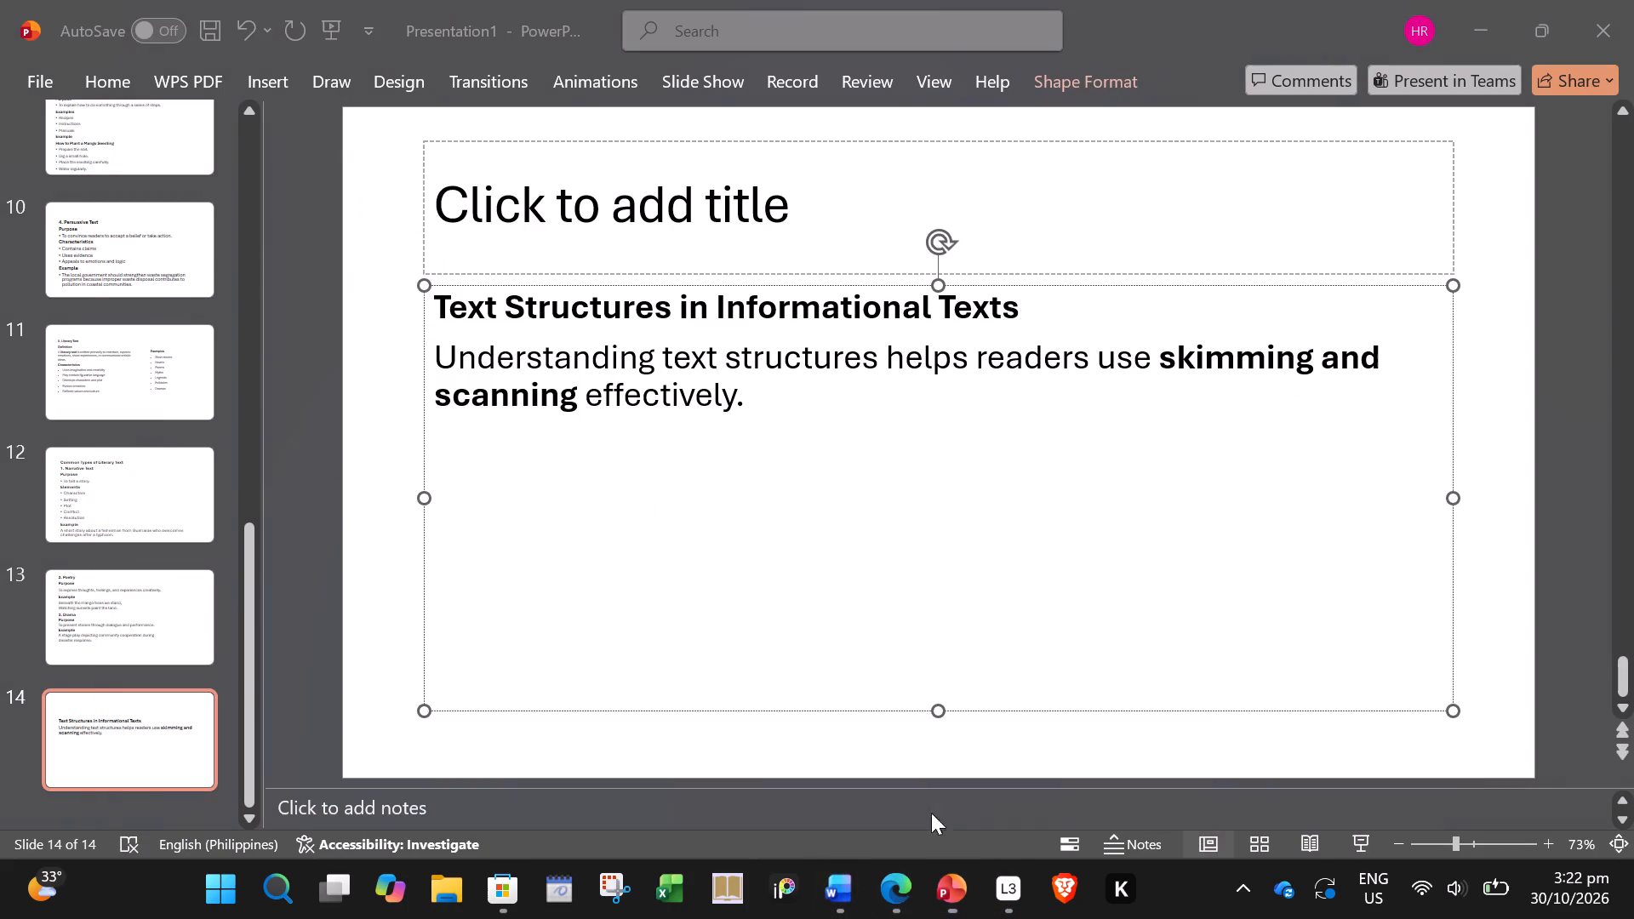
left_click(827, 891)
left_click(840, 893)
left_click(836, 872)
left_click(1015, 769)
scroll(933, 613, "up", 1)
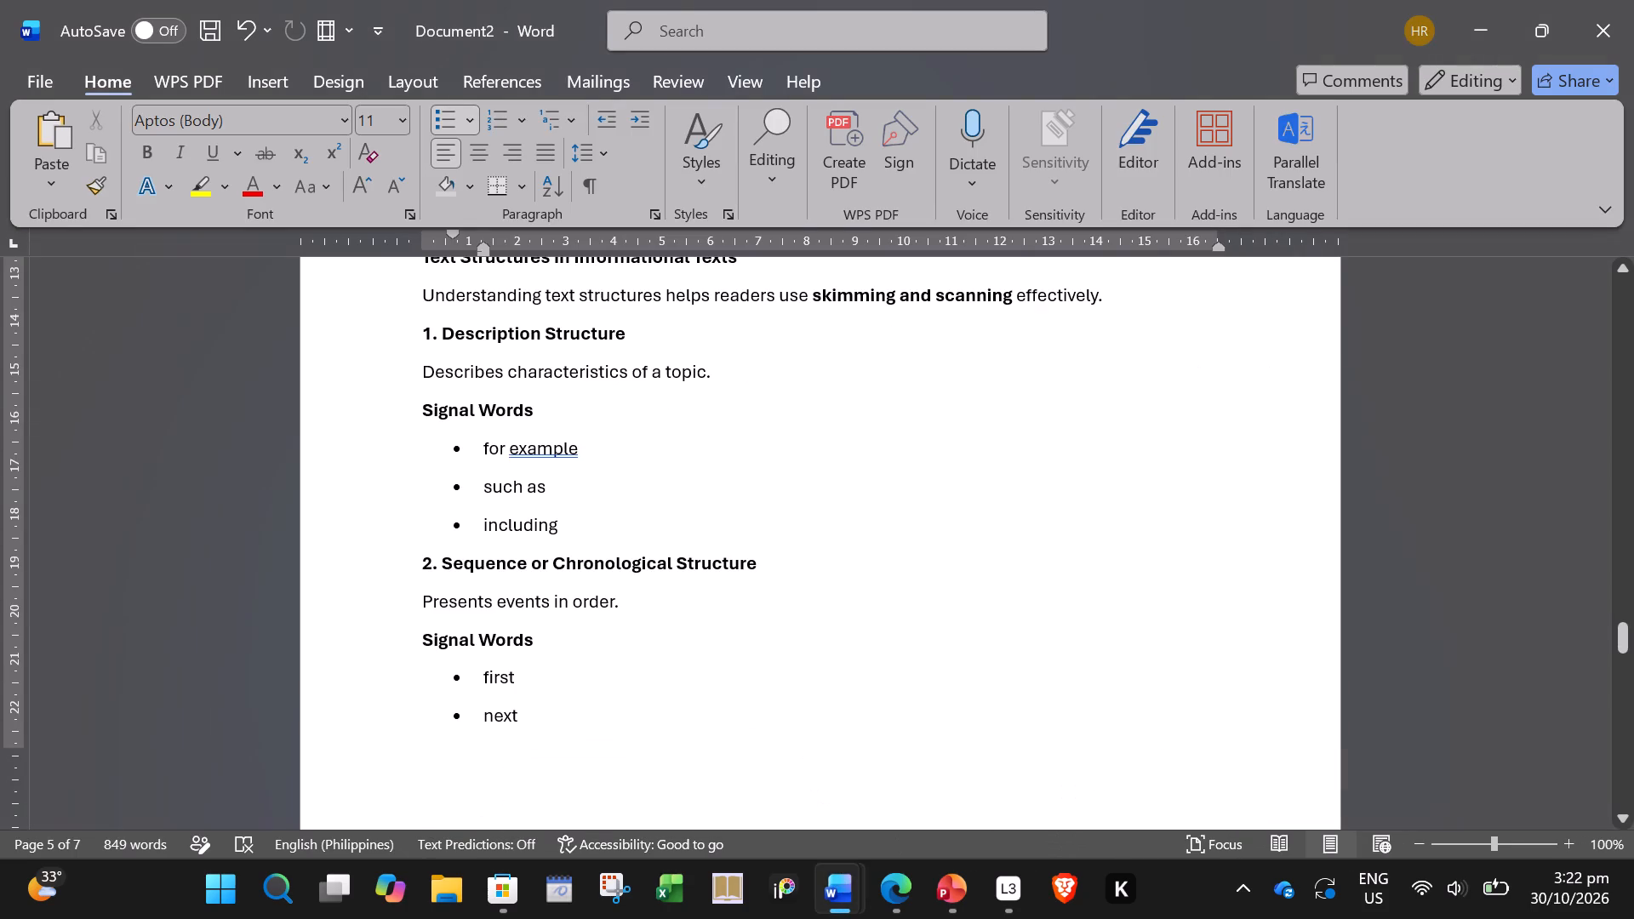
scroll(933, 613, "up", 1)
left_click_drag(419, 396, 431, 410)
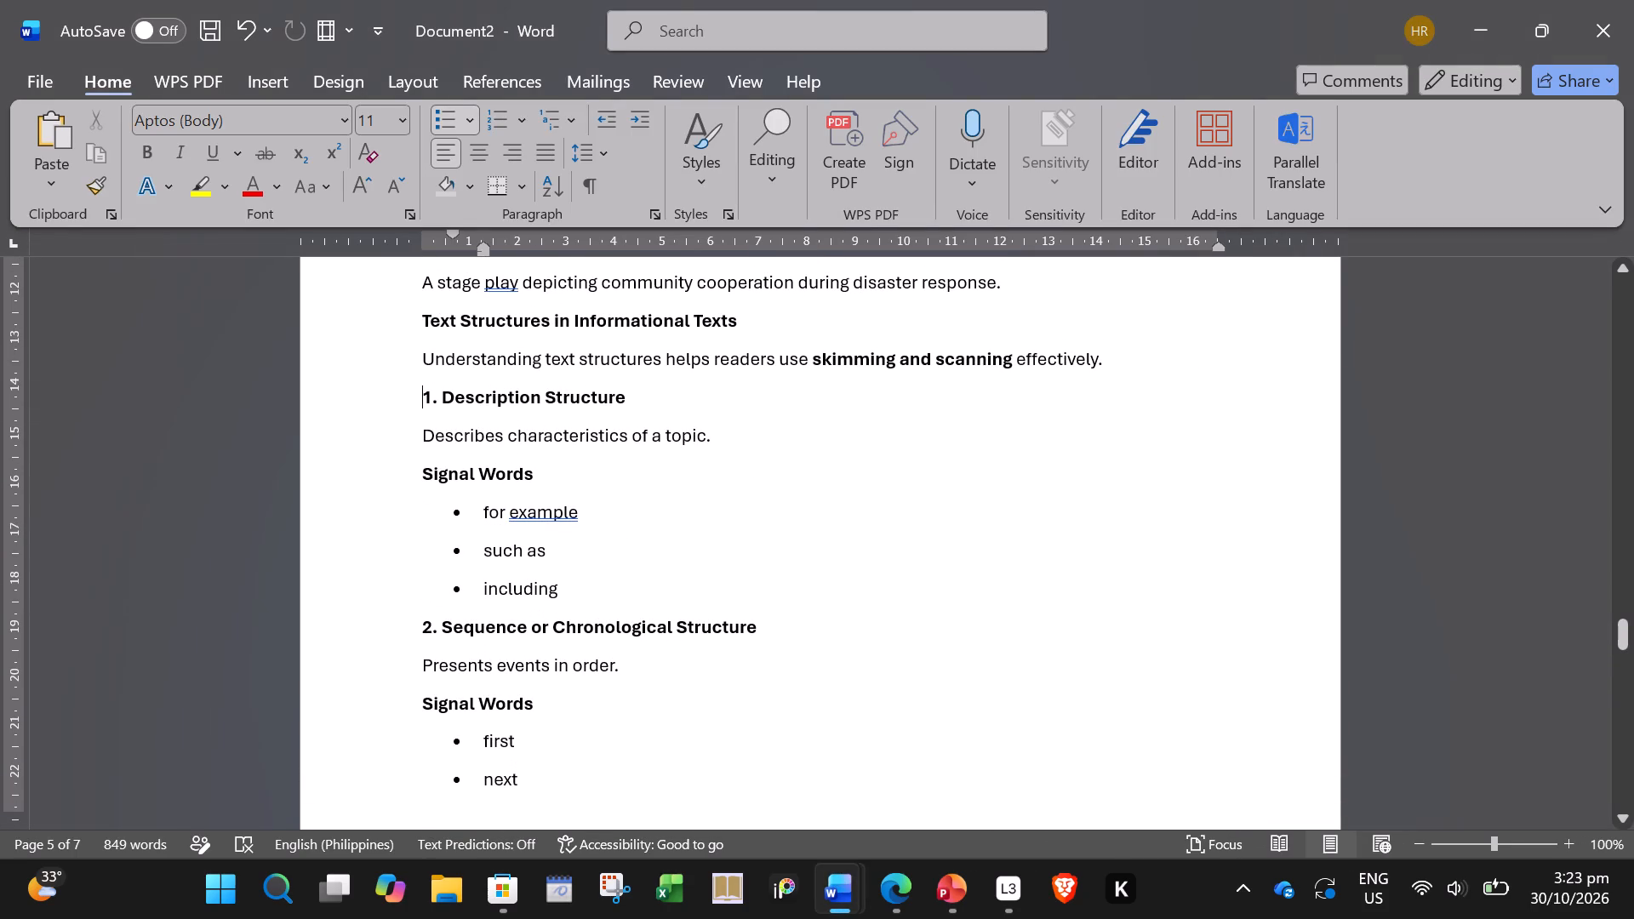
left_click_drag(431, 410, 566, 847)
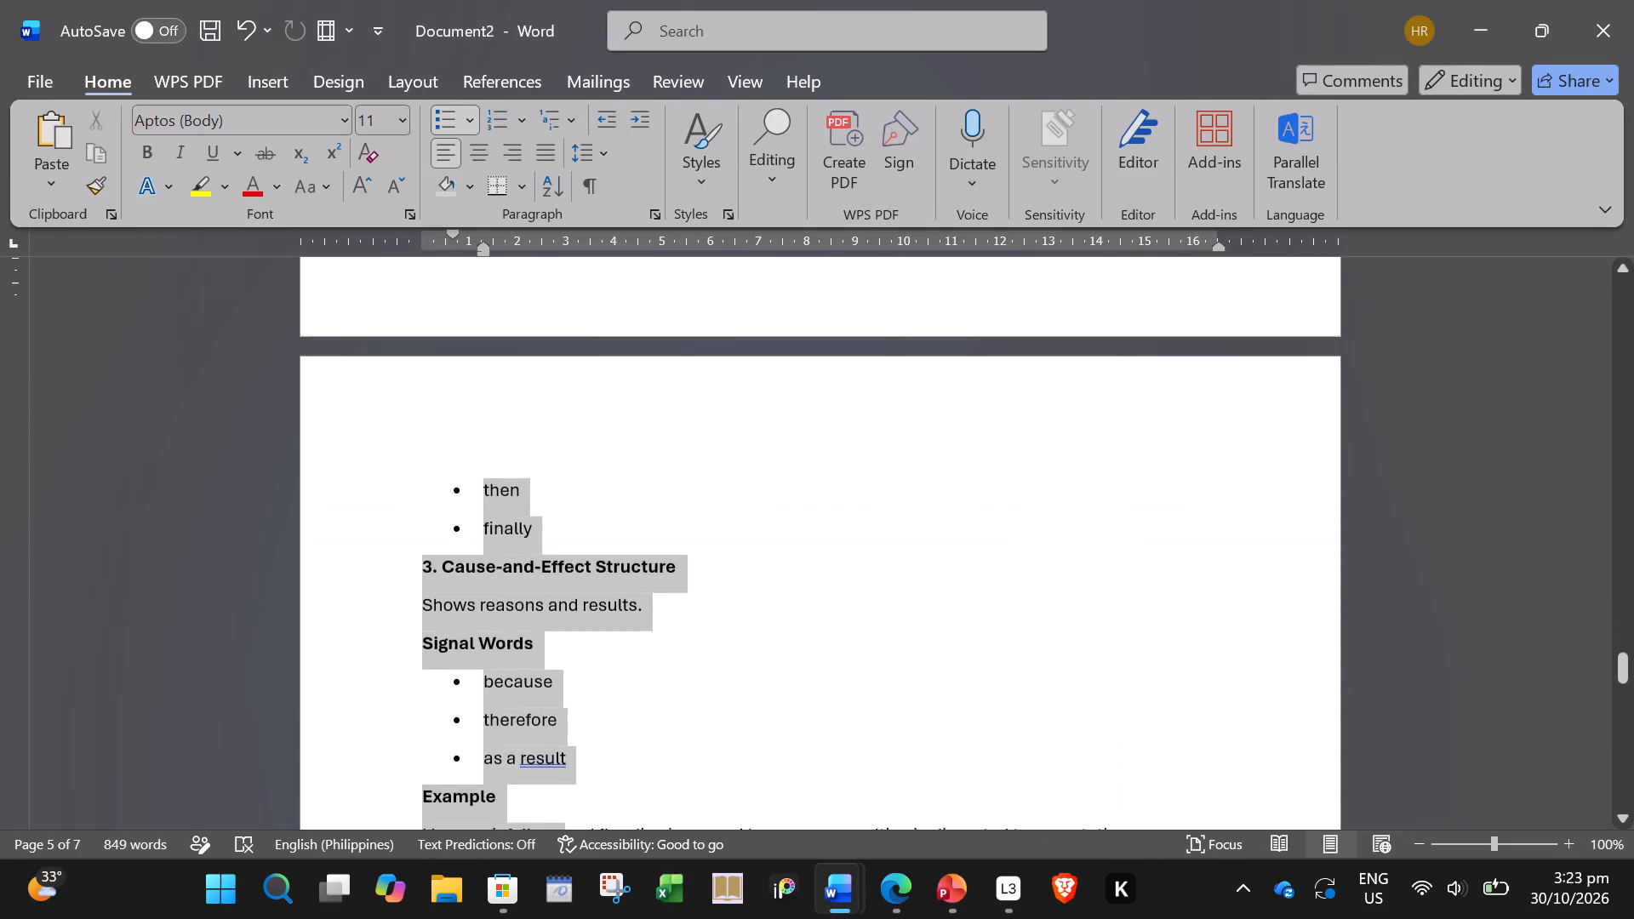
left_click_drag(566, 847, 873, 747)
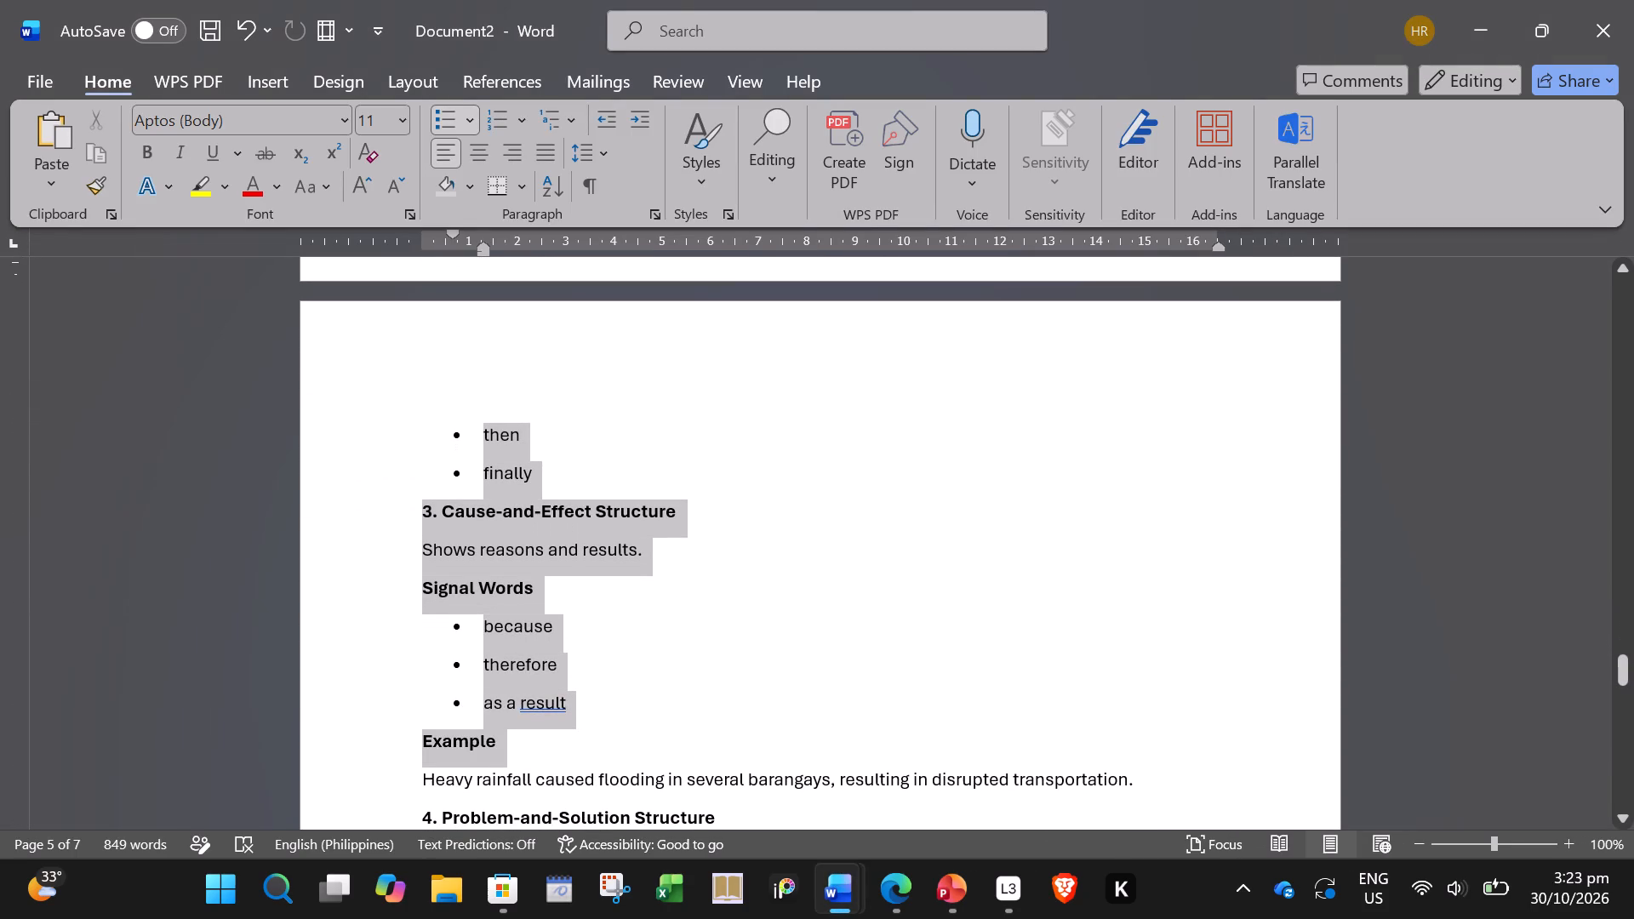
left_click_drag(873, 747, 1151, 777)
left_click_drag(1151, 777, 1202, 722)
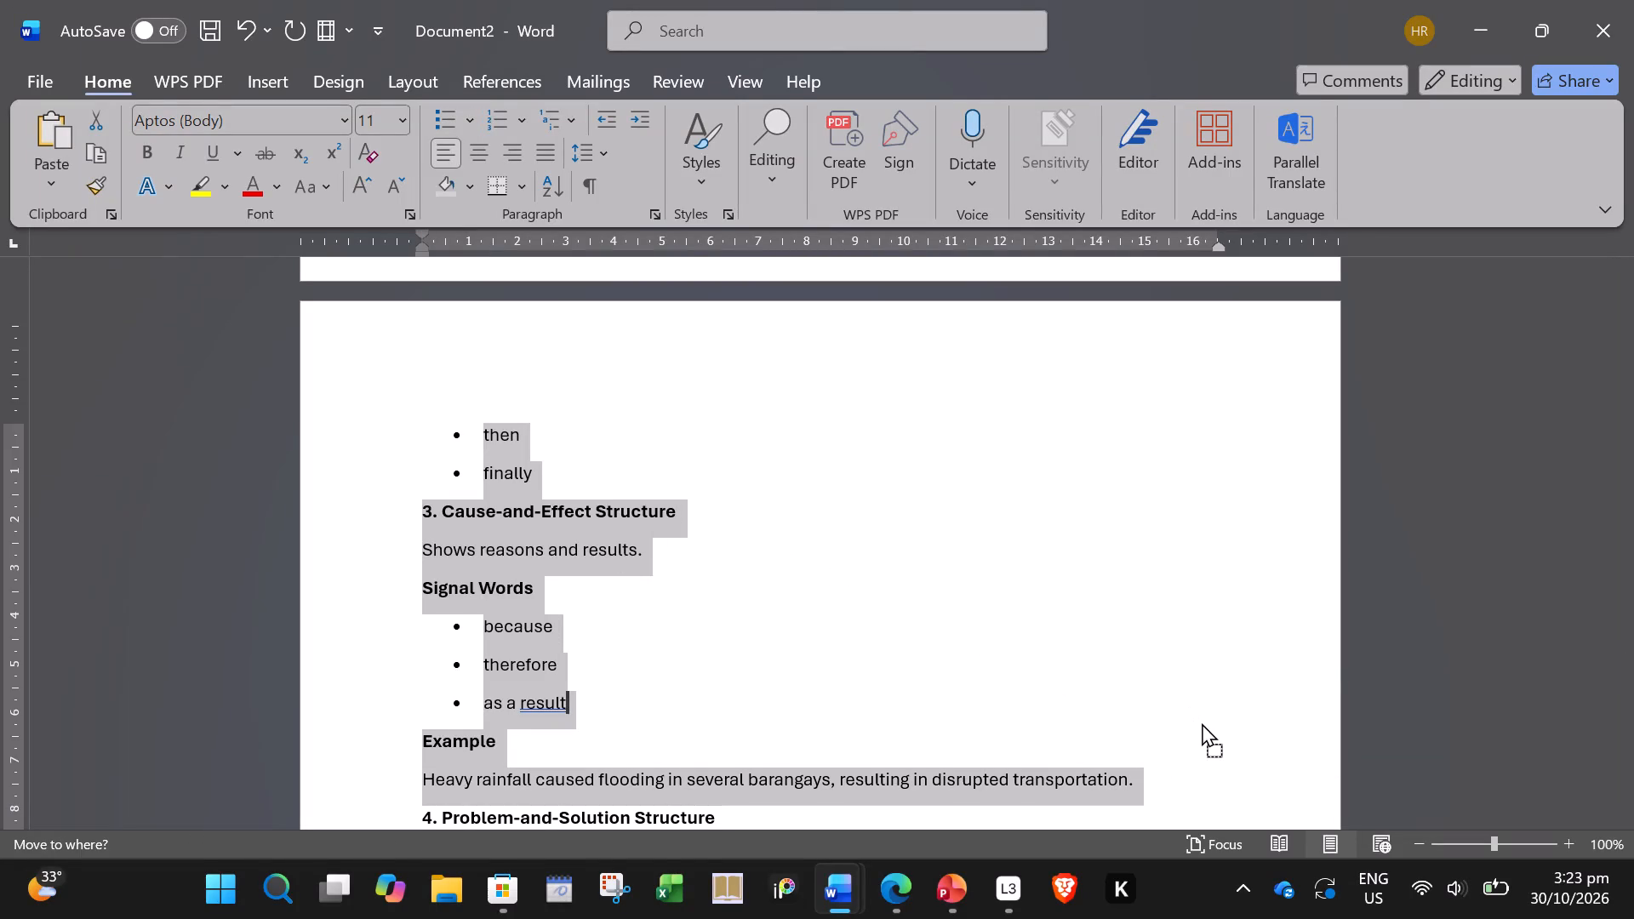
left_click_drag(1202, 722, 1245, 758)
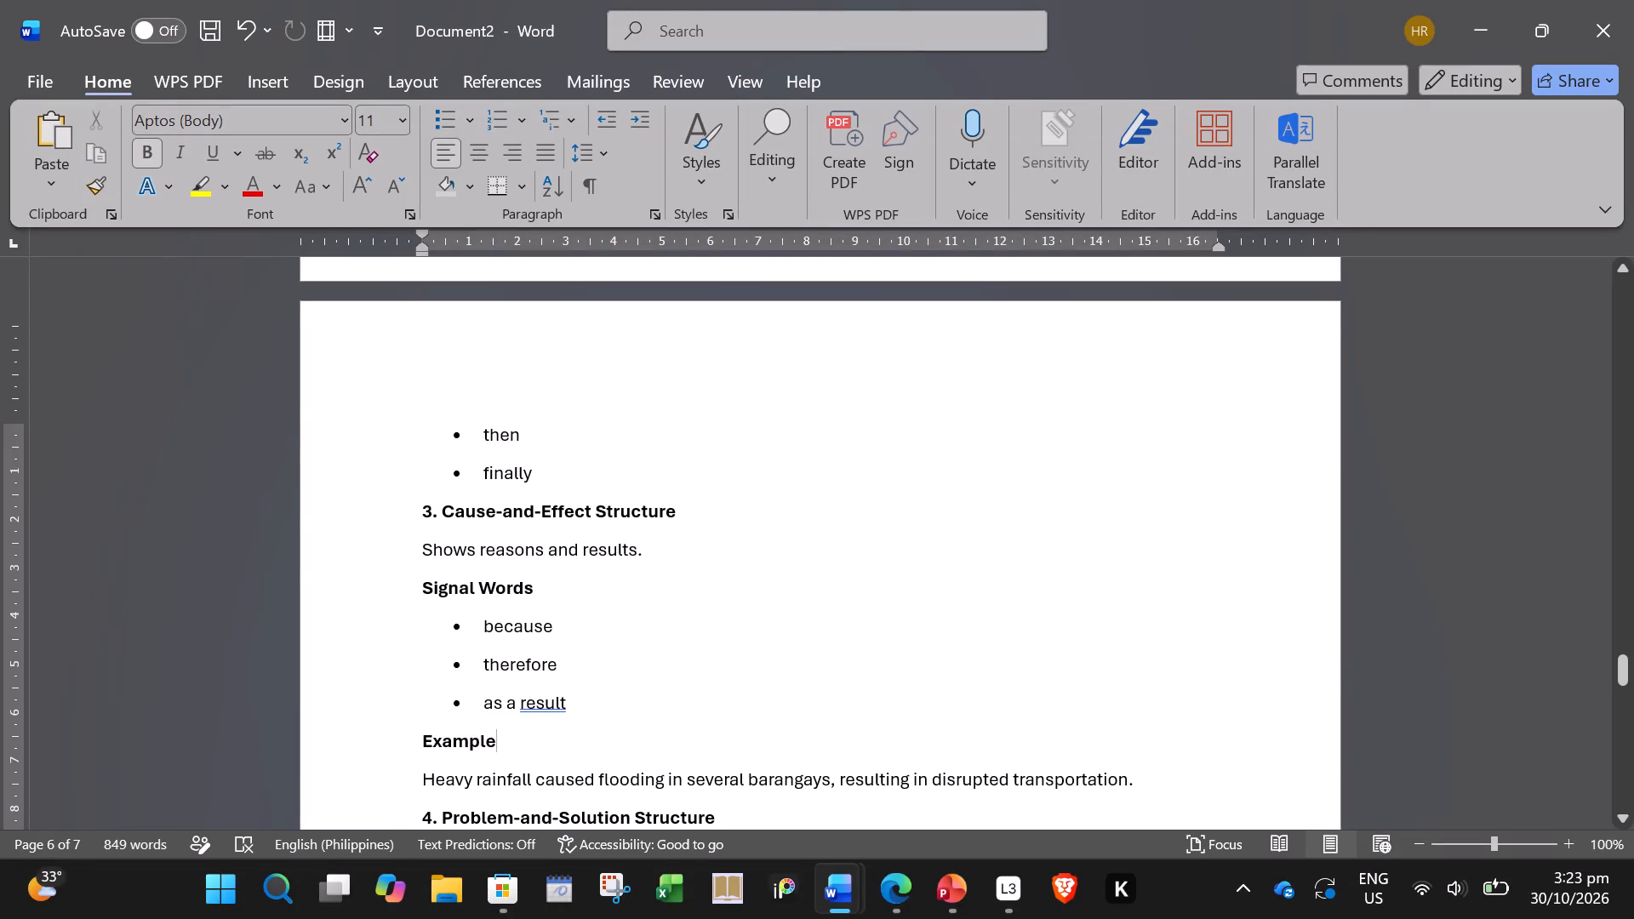
Copy the Description and Sequence or Chronological Structure sections from Word and paste them below the introductory sentence on slide 14 in PowerPoint.
scroll(1071, 728, "up", 2)
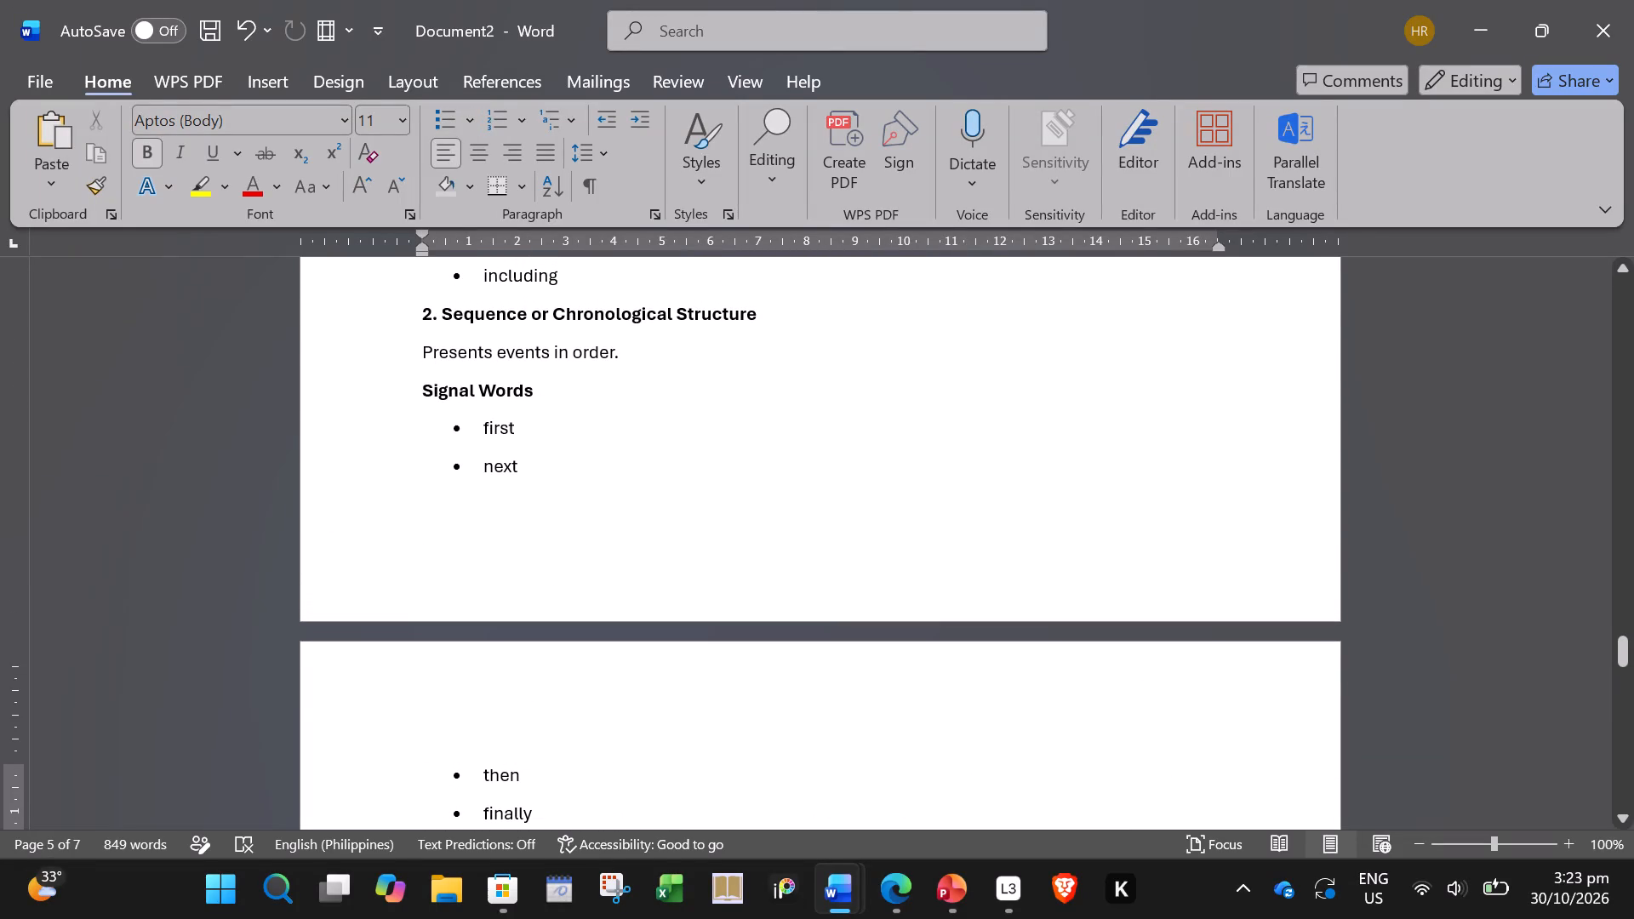
scroll(427, 399, "up", 2)
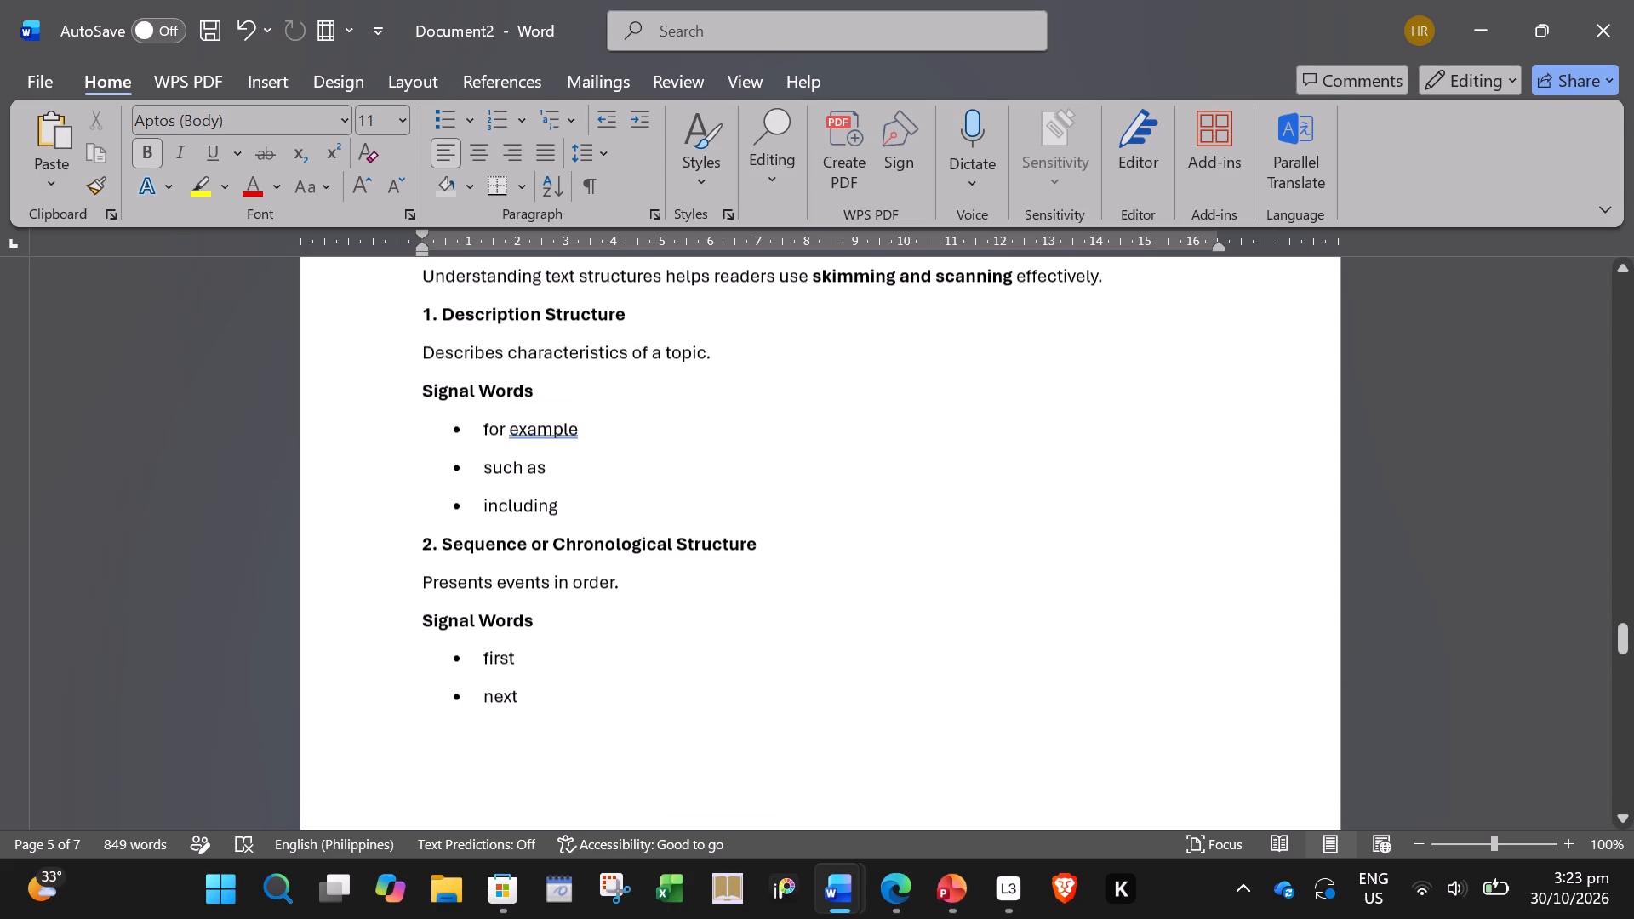
left_click_drag(407, 321, 532, 865)
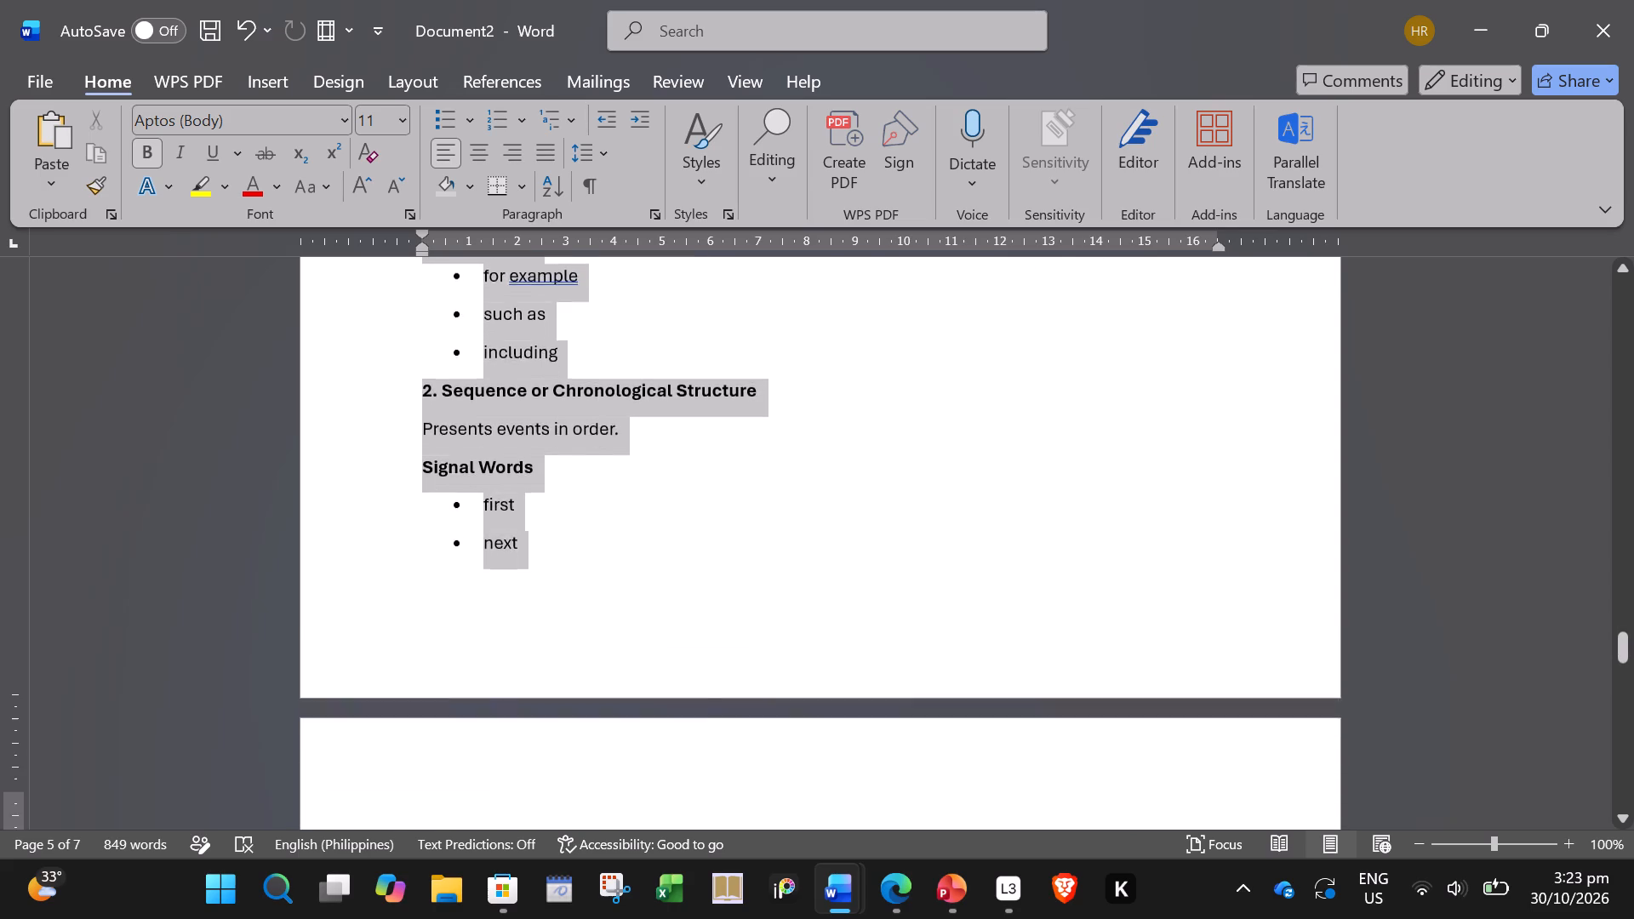
left_click_drag(532, 865, 552, 488)
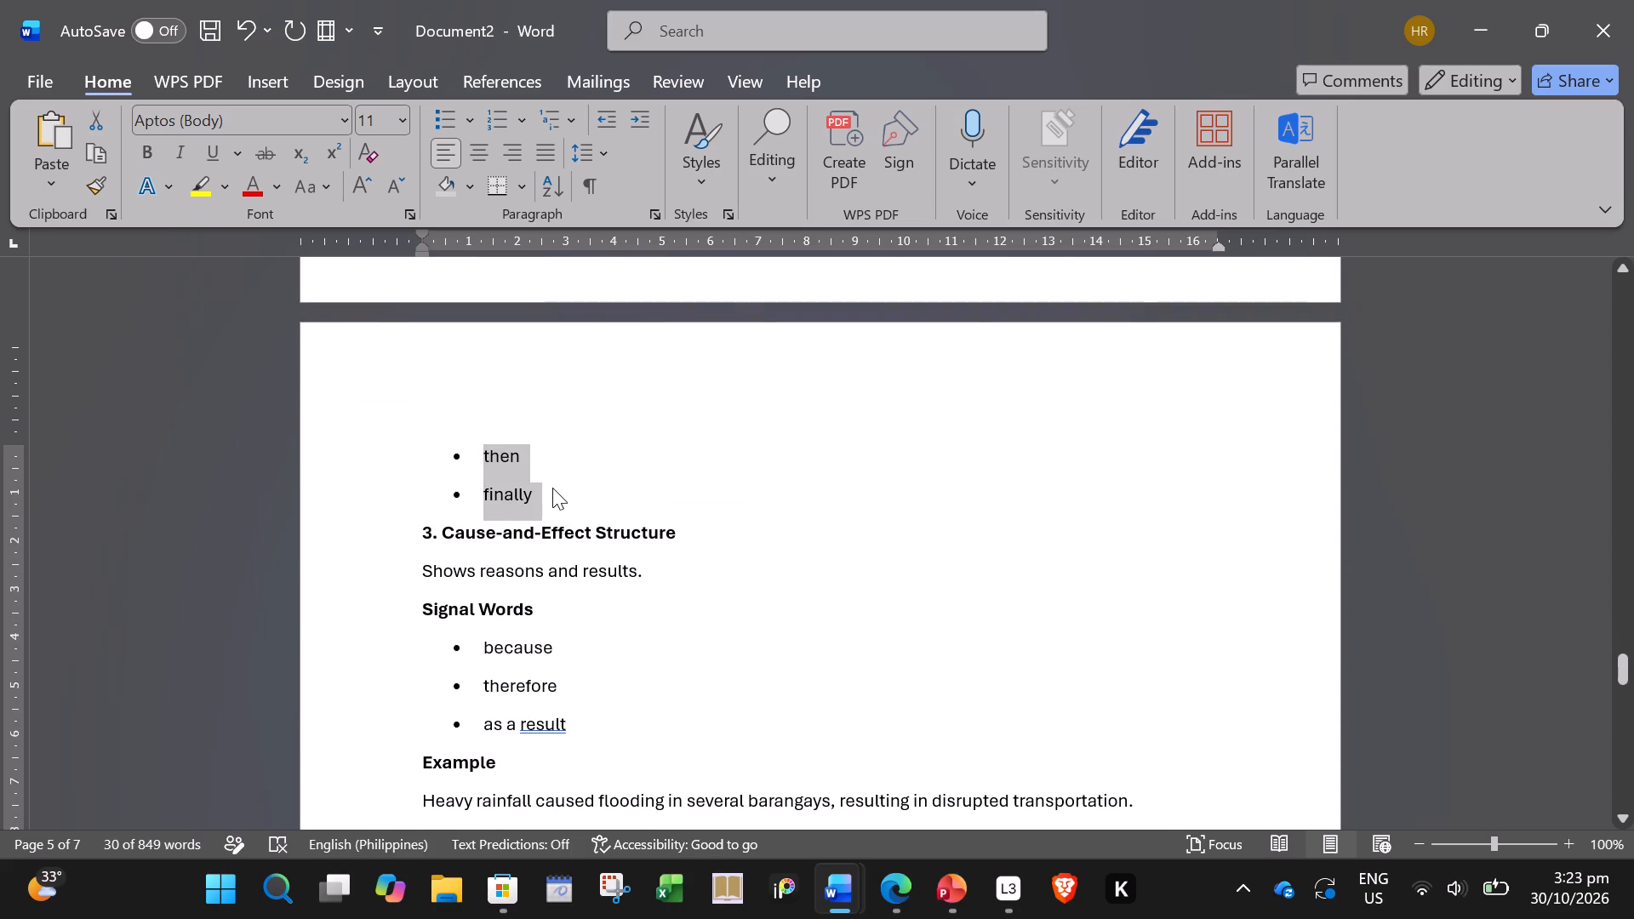
key("ctrl+c")
left_click(940, 878)
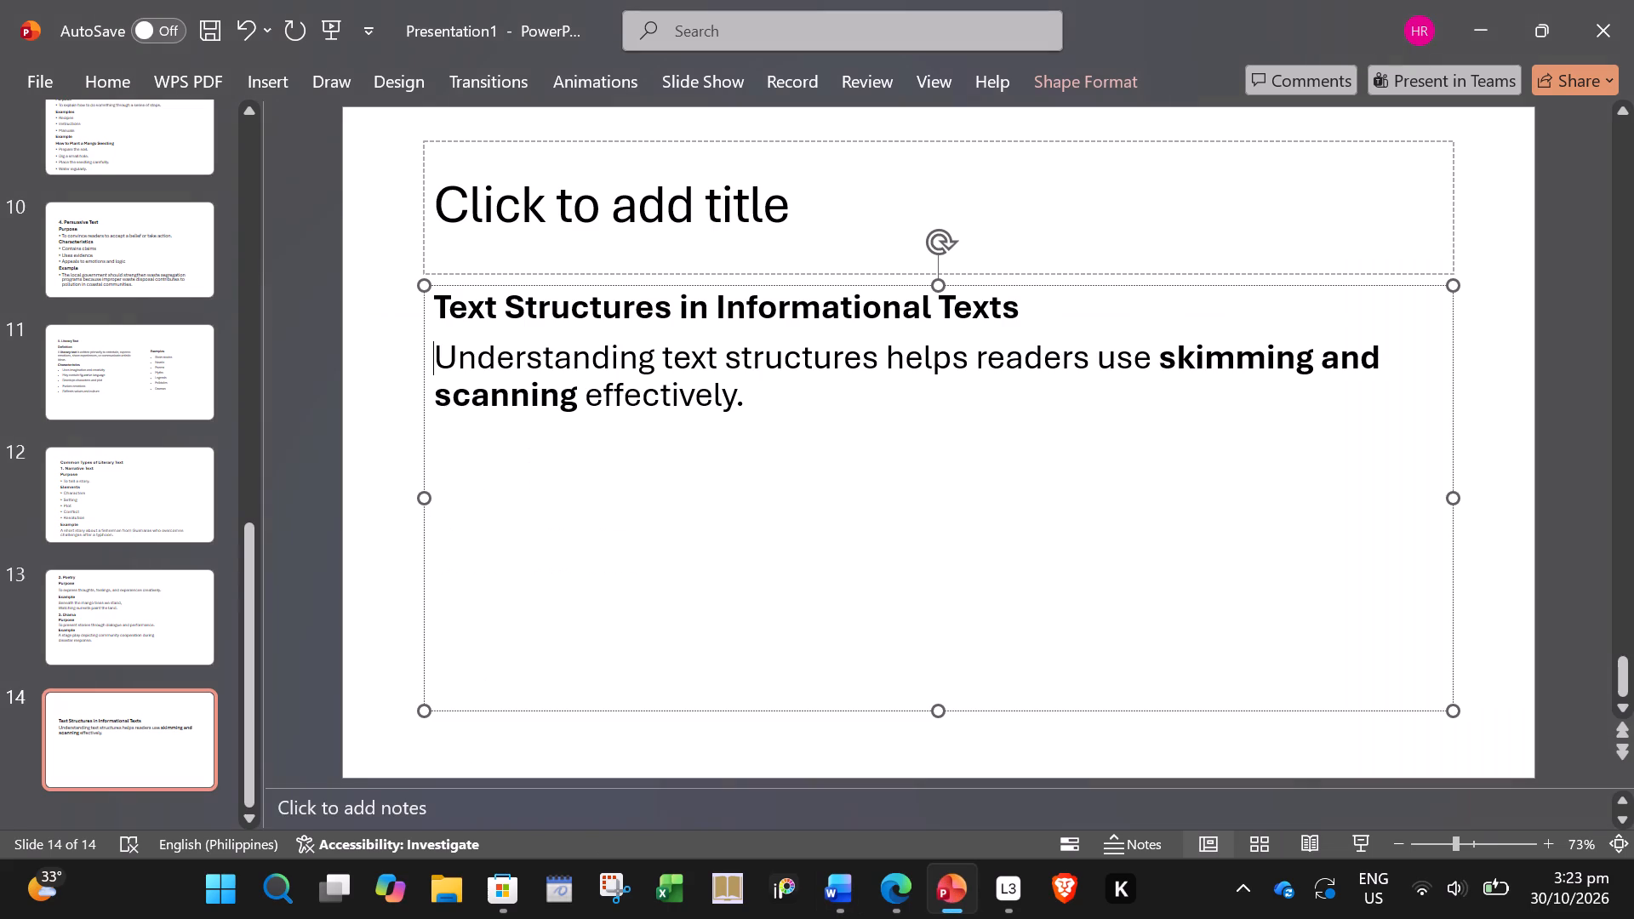
left_click(761, 416)
key("ctrl+v")
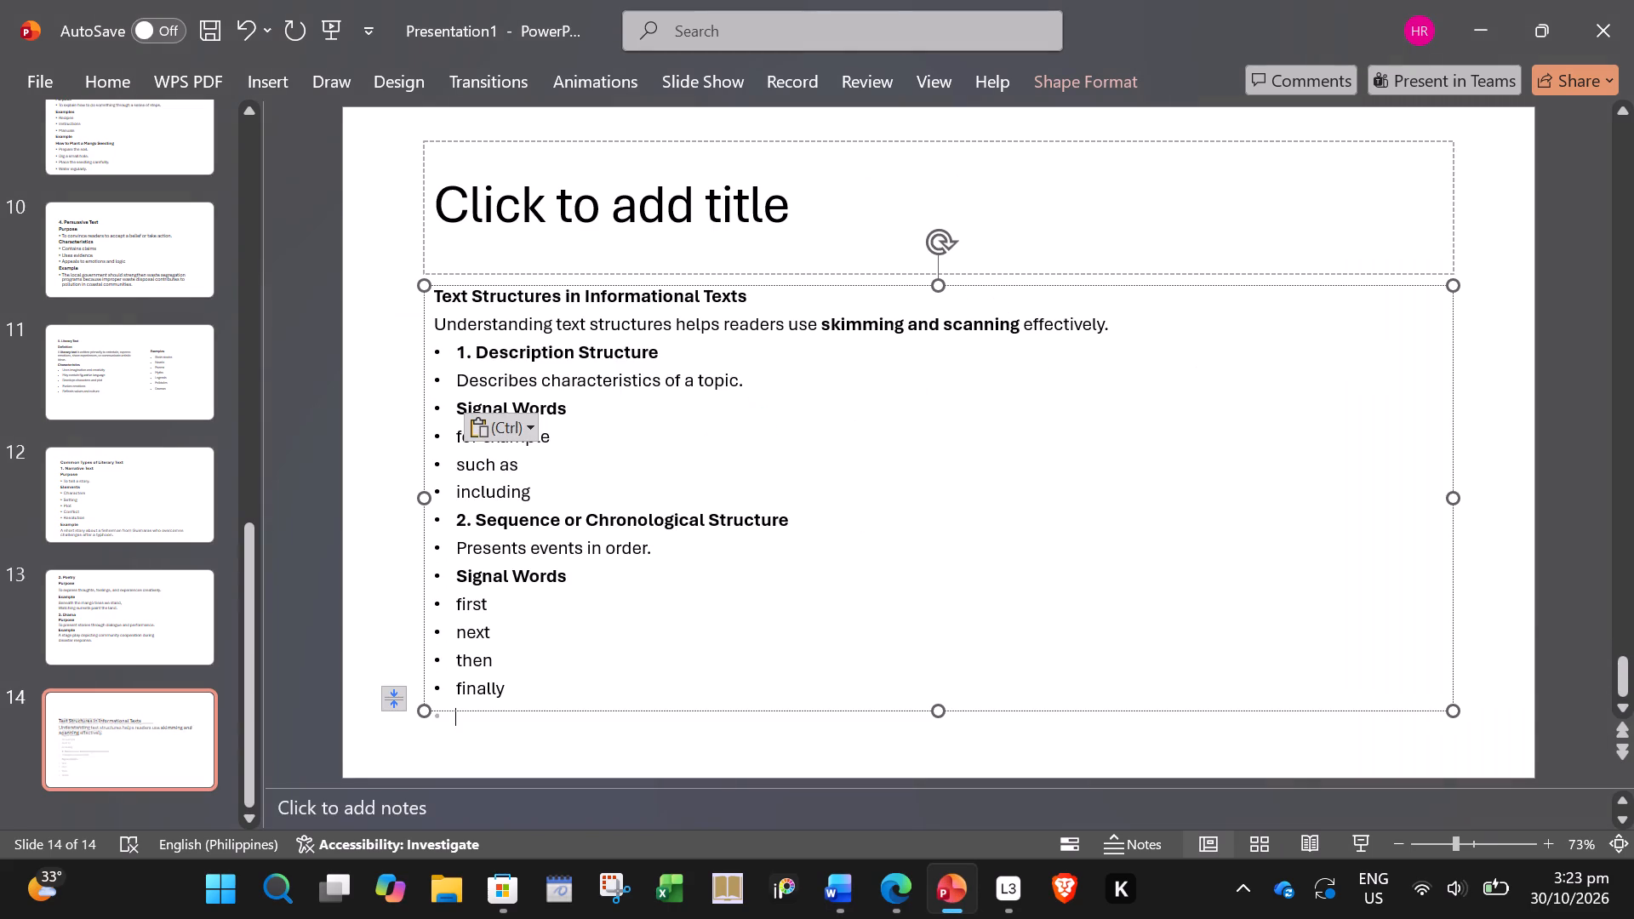
Remove the bullets from the pasted lines, from 1. Description Structure through finally.
left_click_drag(528, 700, 439, 359)
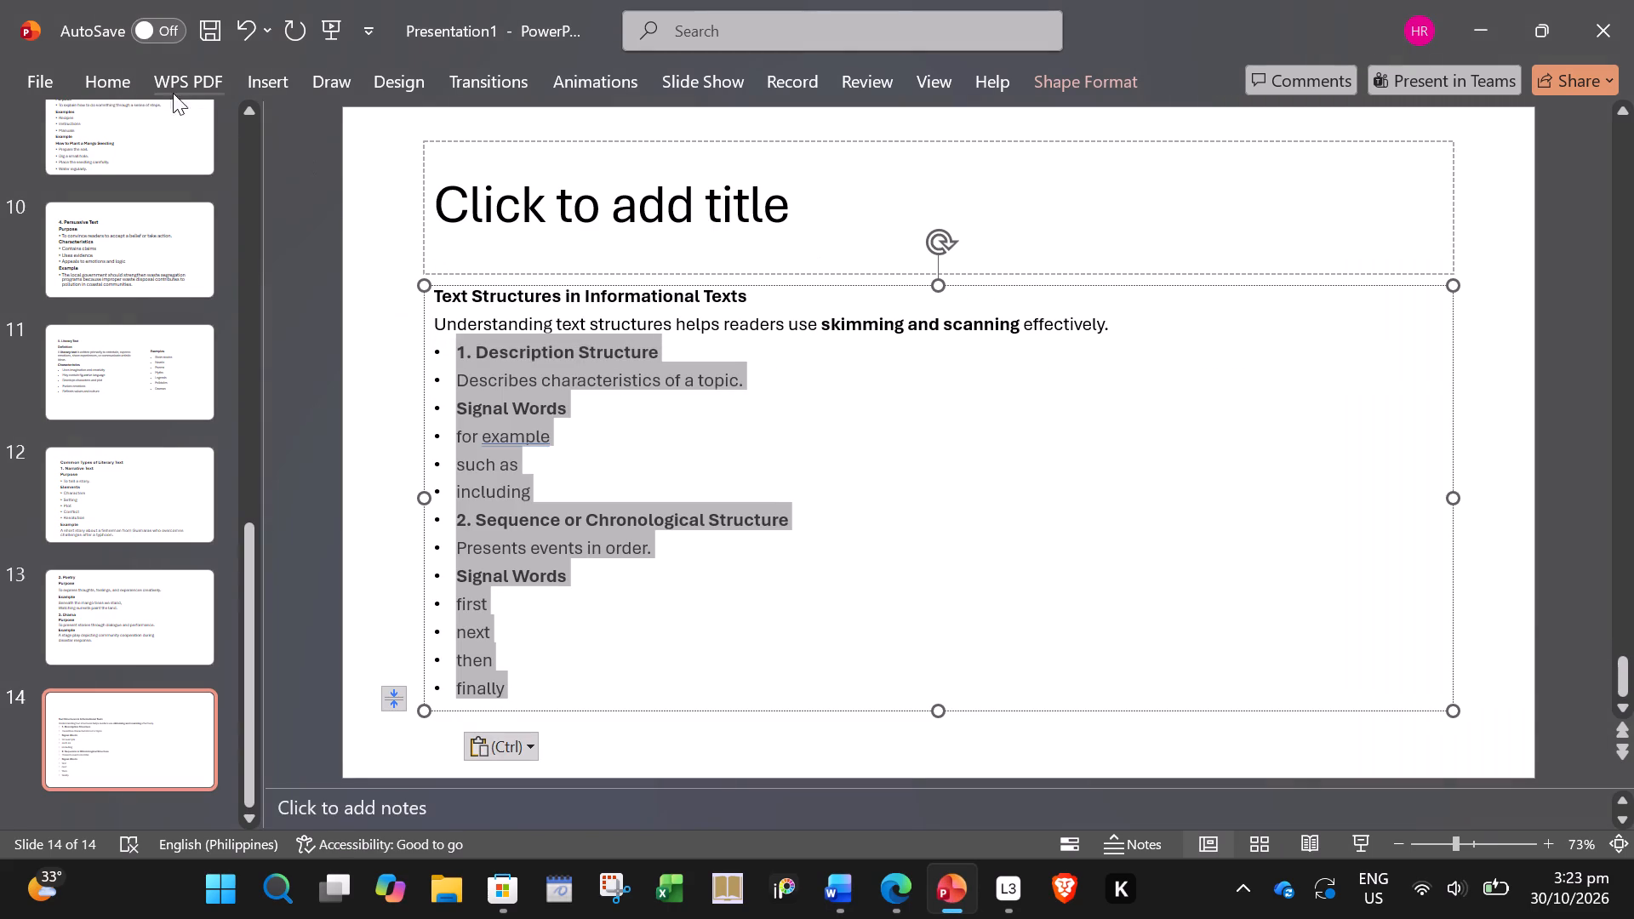
left_click(94, 89)
left_click(591, 126)
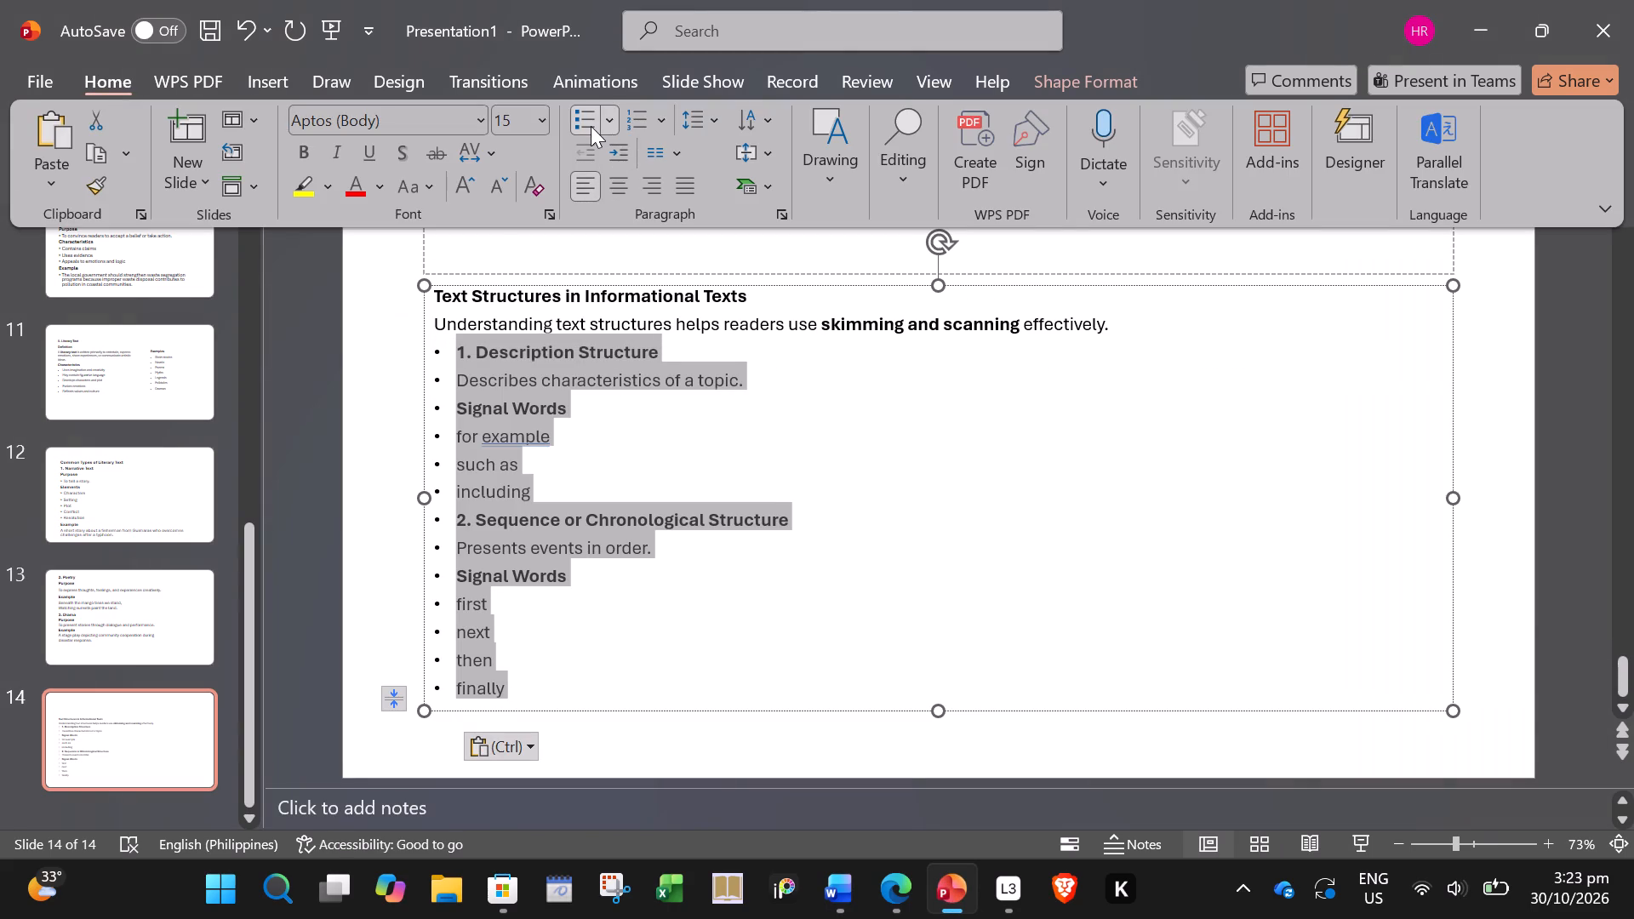
left_click(568, 394)
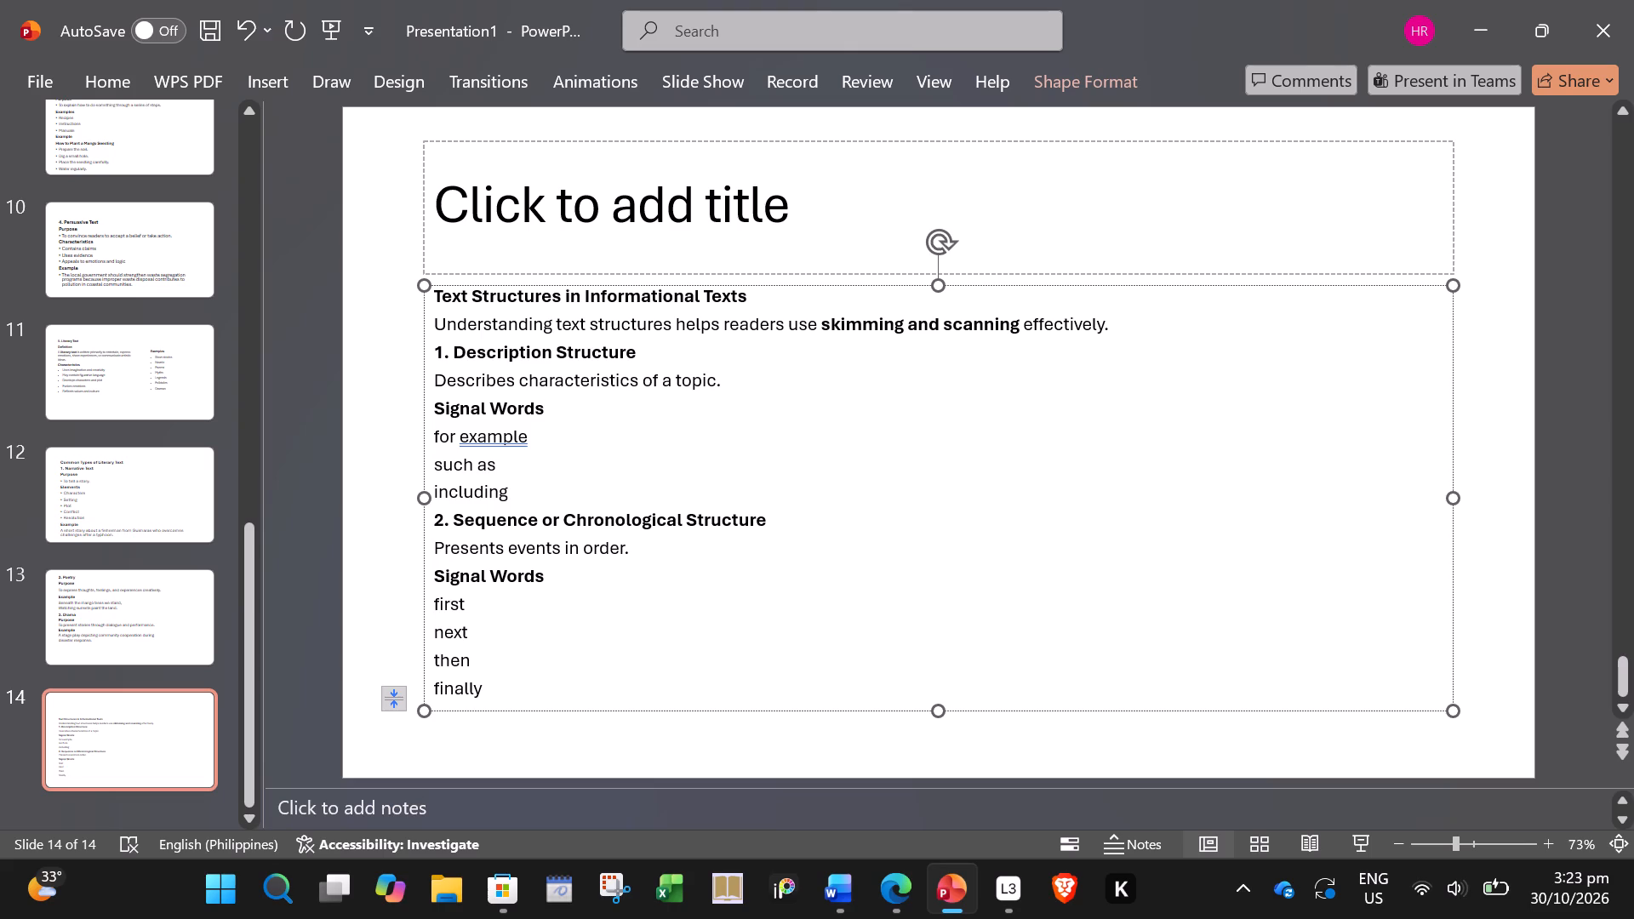
Delete the empty title placeholder from slide 14.
left_click(487, 140)
key("BackSpace")
Move the text box to the top of slide 14 and stretch it down to near the slide's bottom edge.
left_click(512, 311)
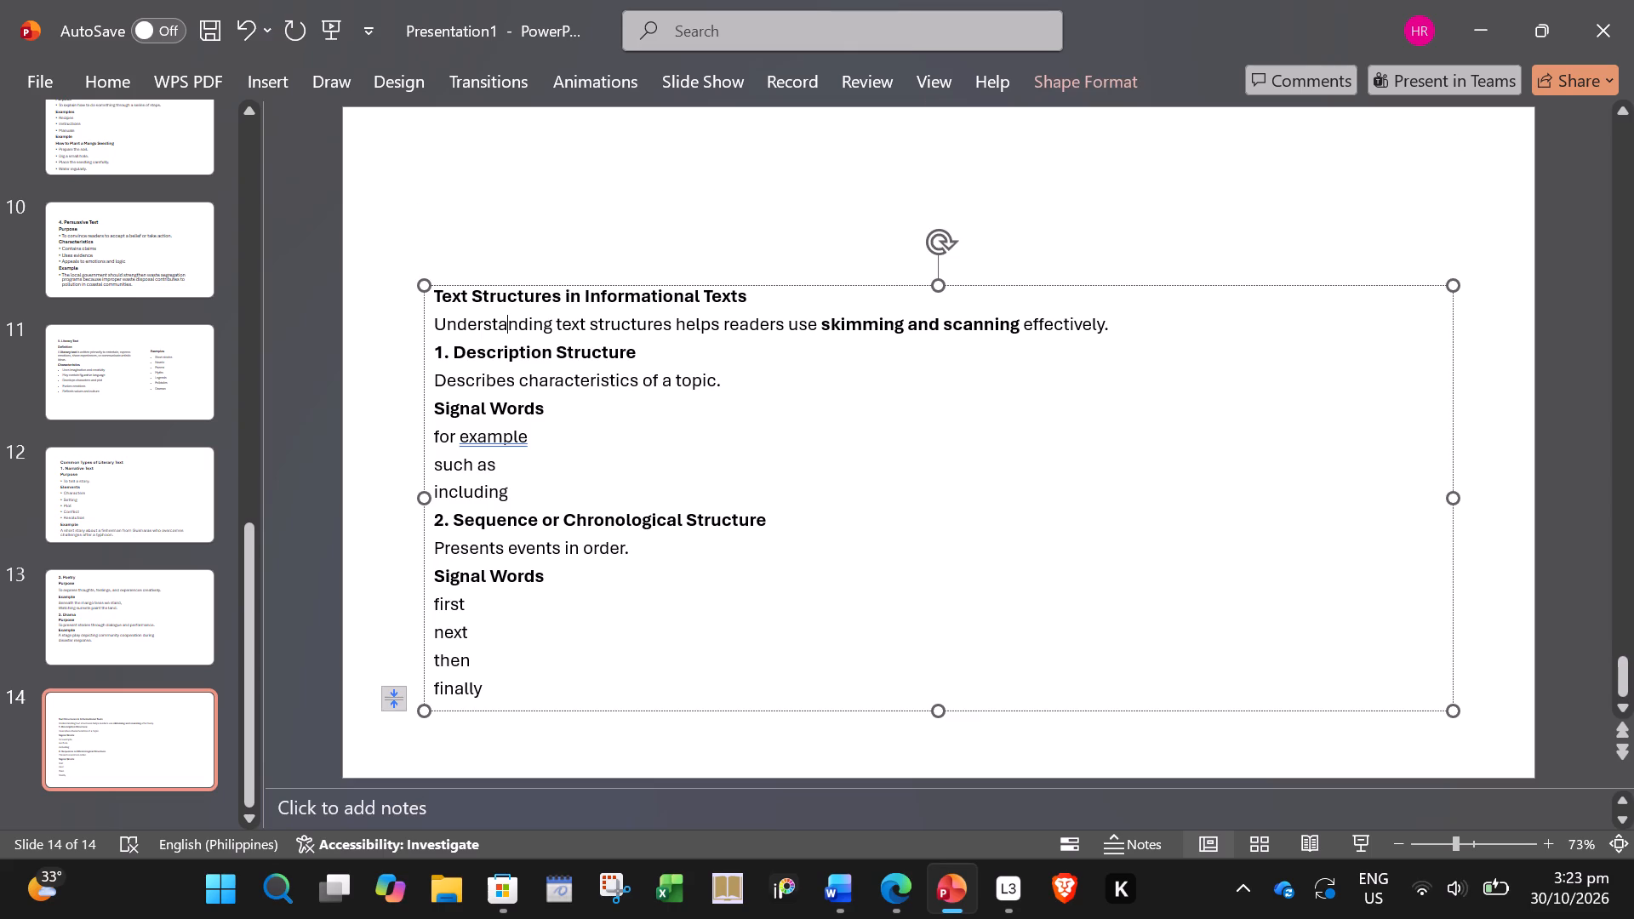
left_click_drag(477, 279, 447, 154)
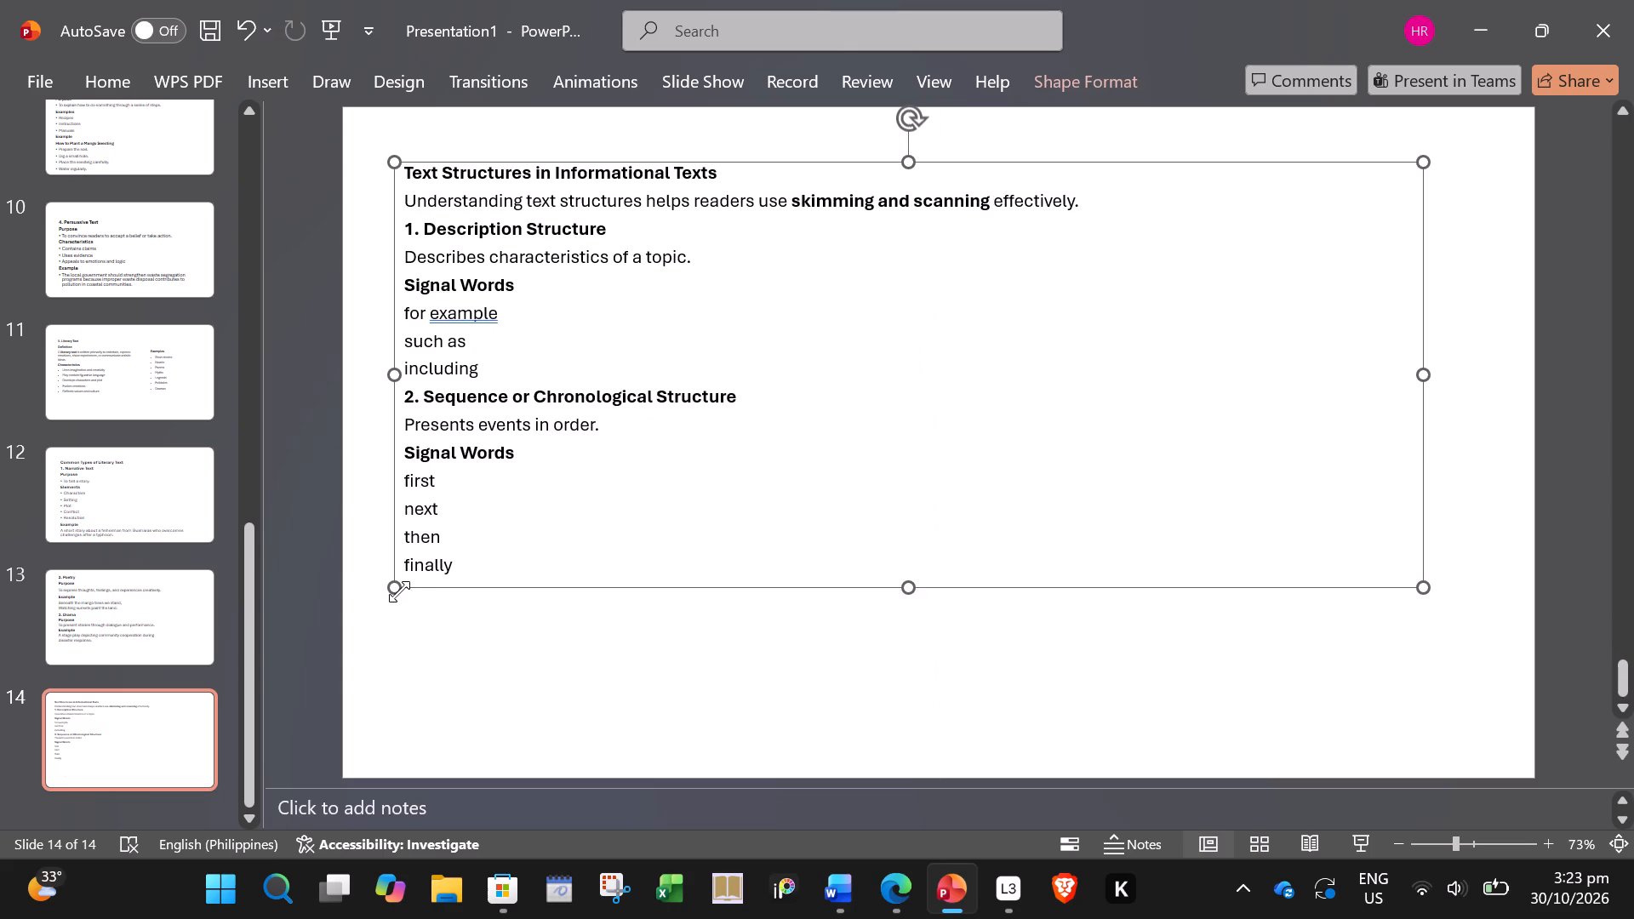
left_click_drag(398, 592, 420, 753)
left_click(826, 653)
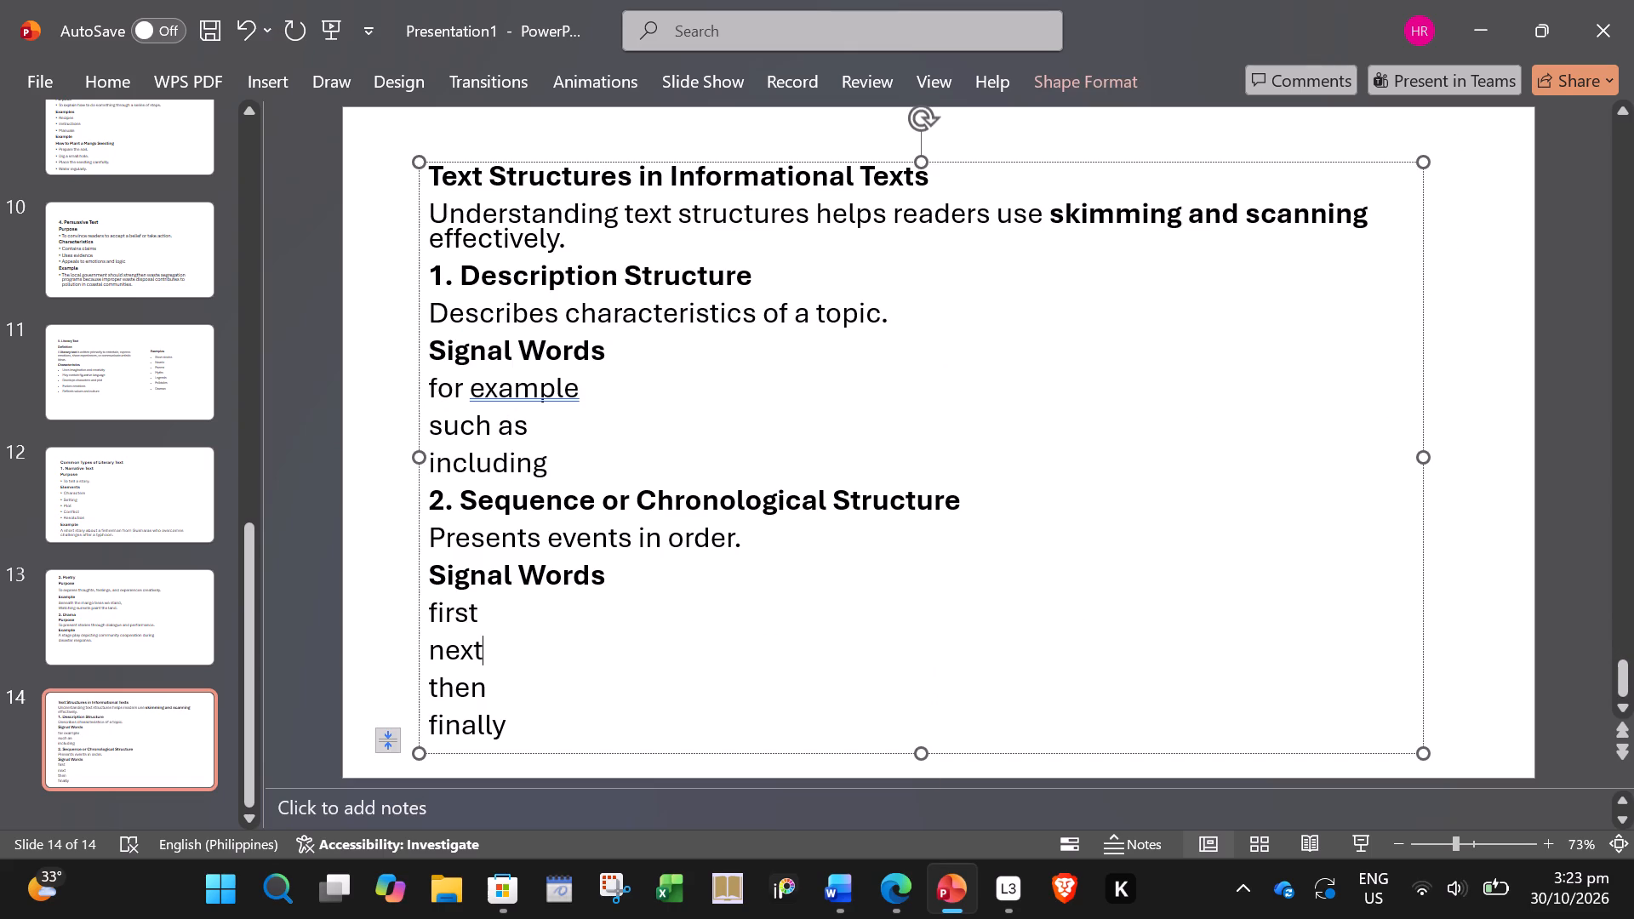
Add a new slide after slide 14.
left_click(135, 755)
key("Return")
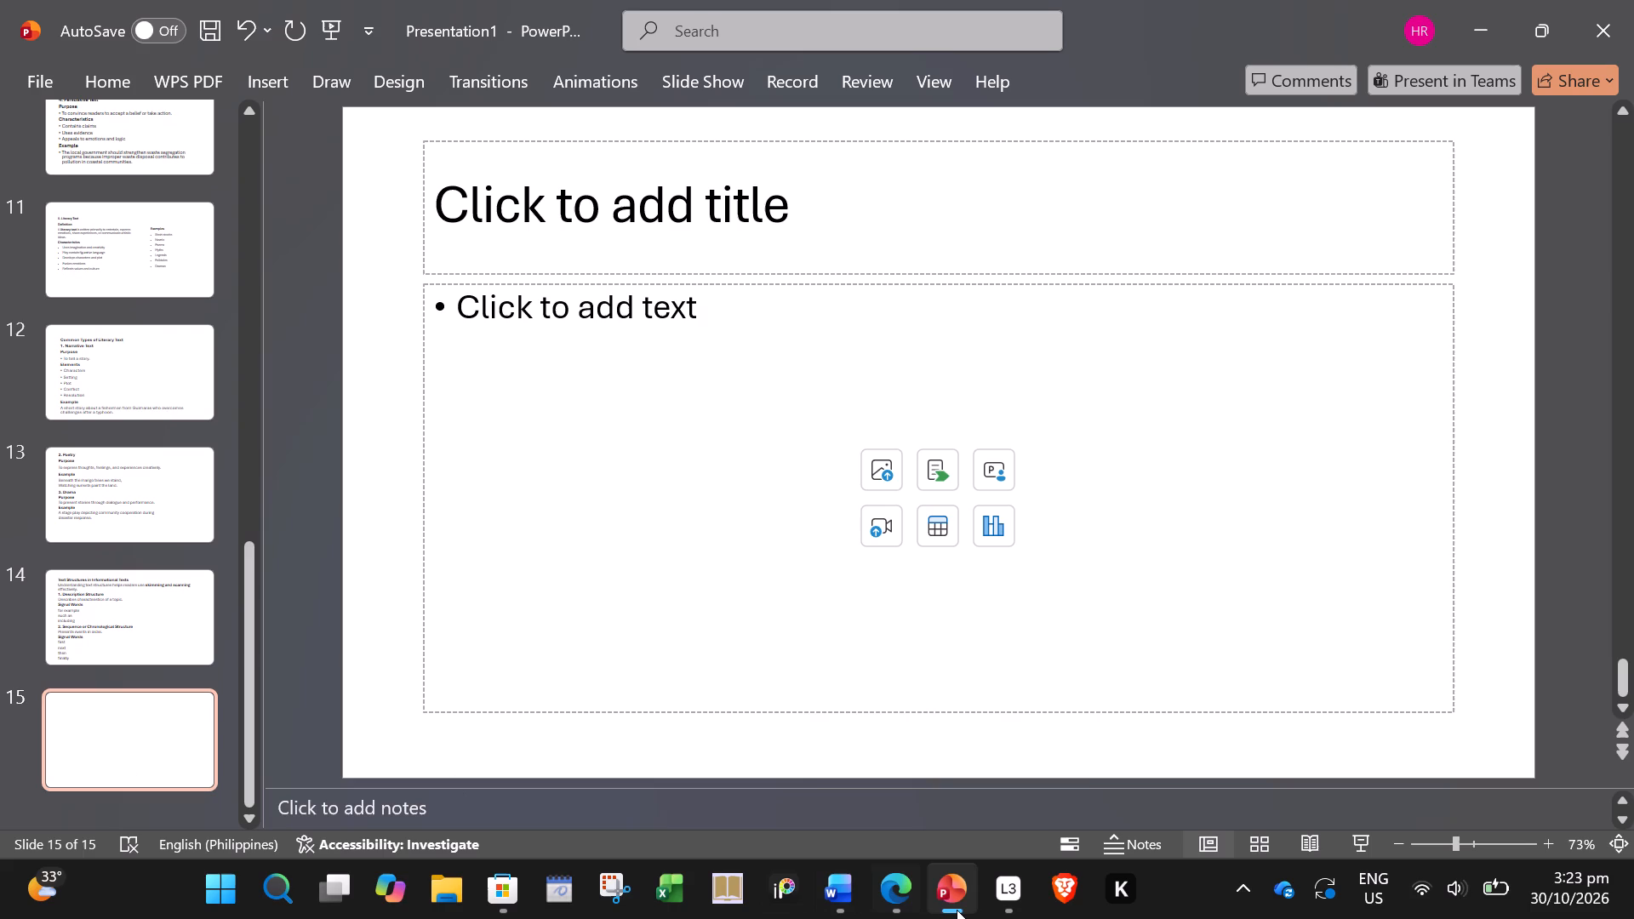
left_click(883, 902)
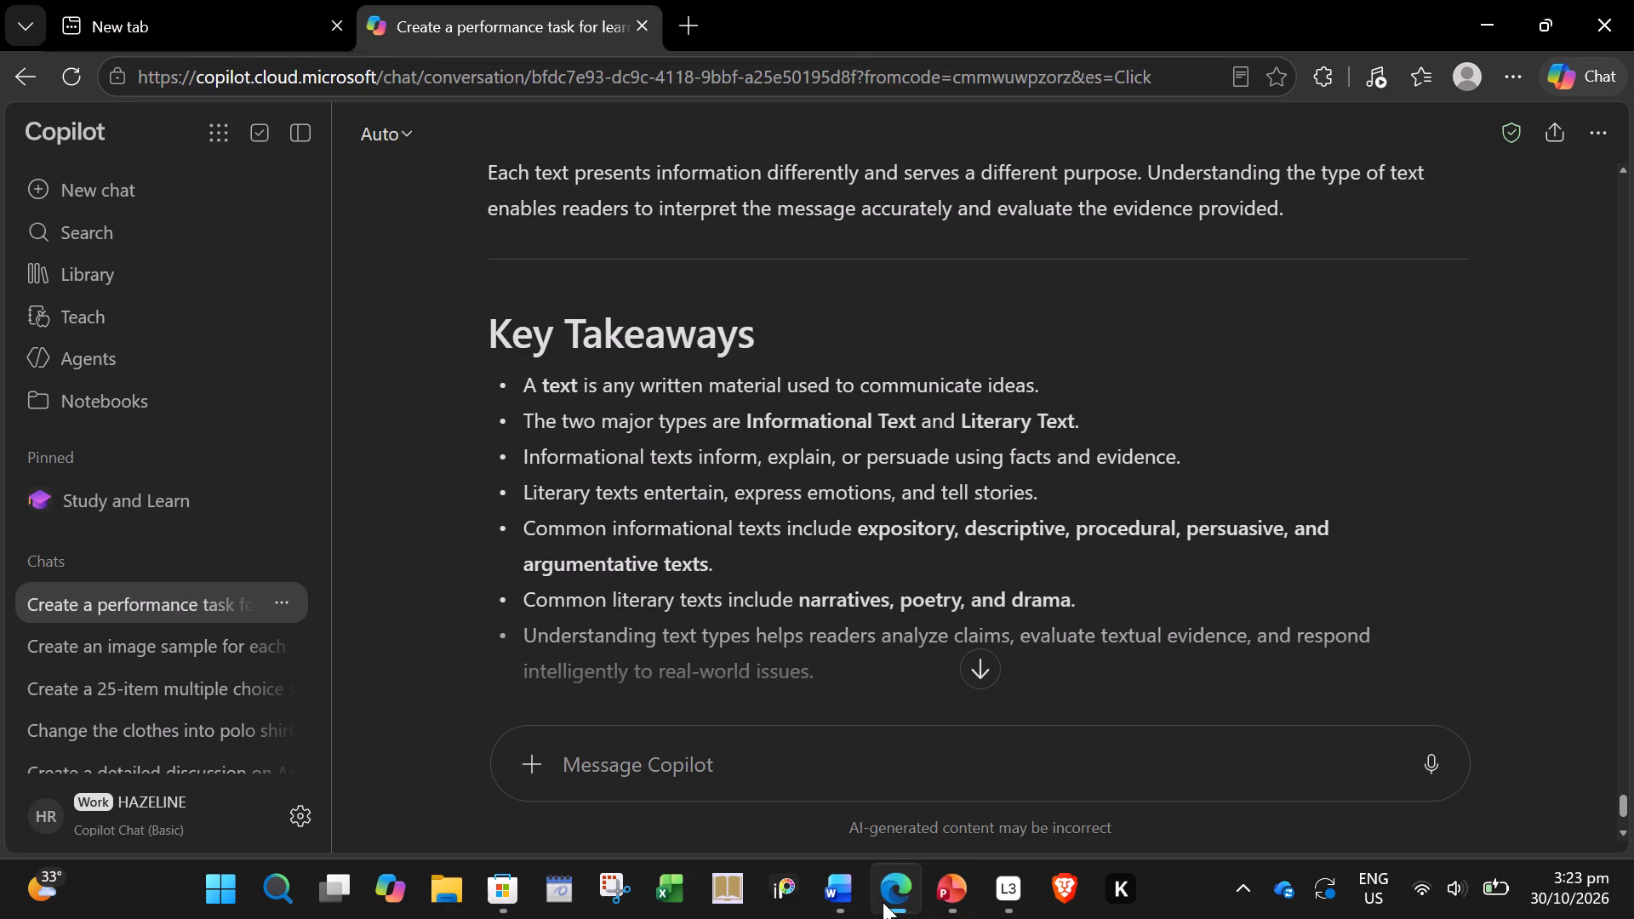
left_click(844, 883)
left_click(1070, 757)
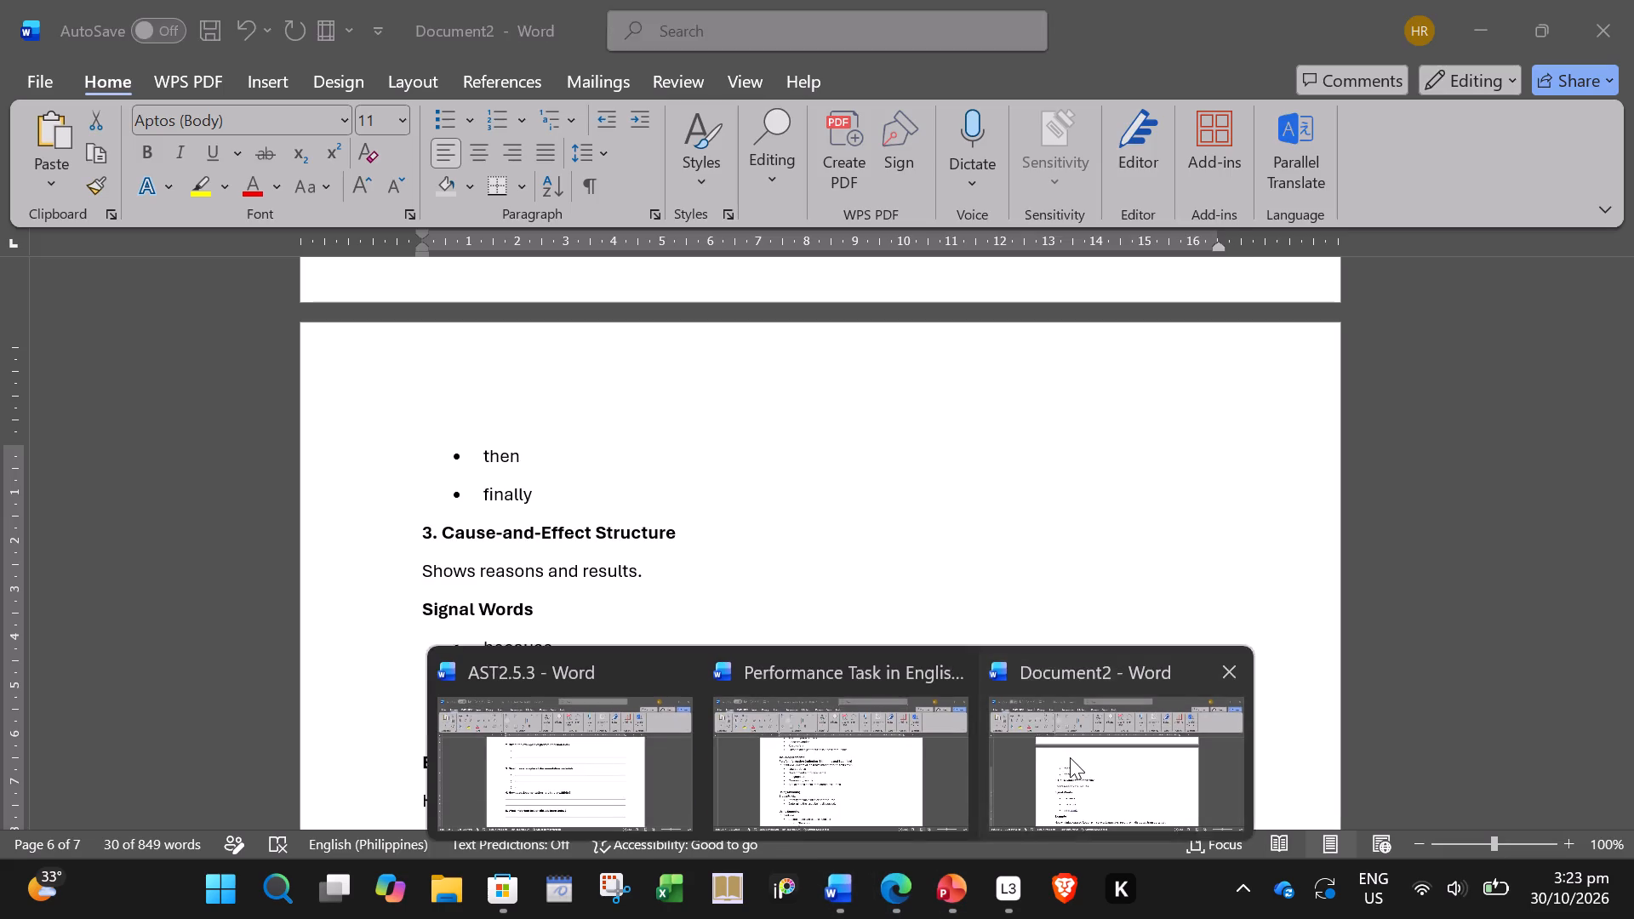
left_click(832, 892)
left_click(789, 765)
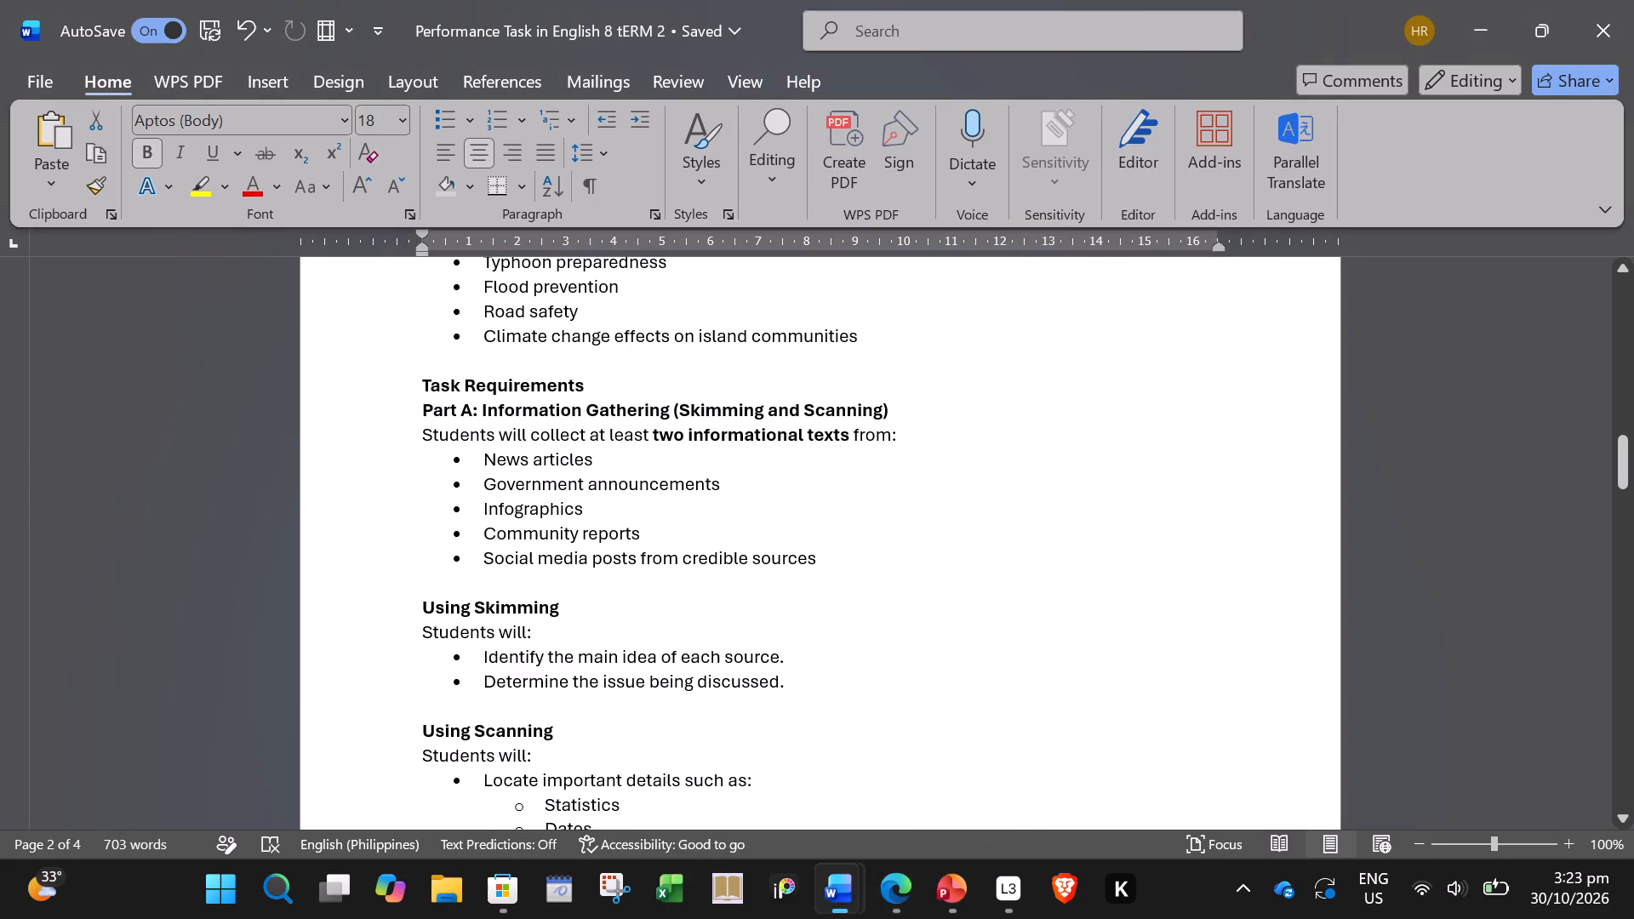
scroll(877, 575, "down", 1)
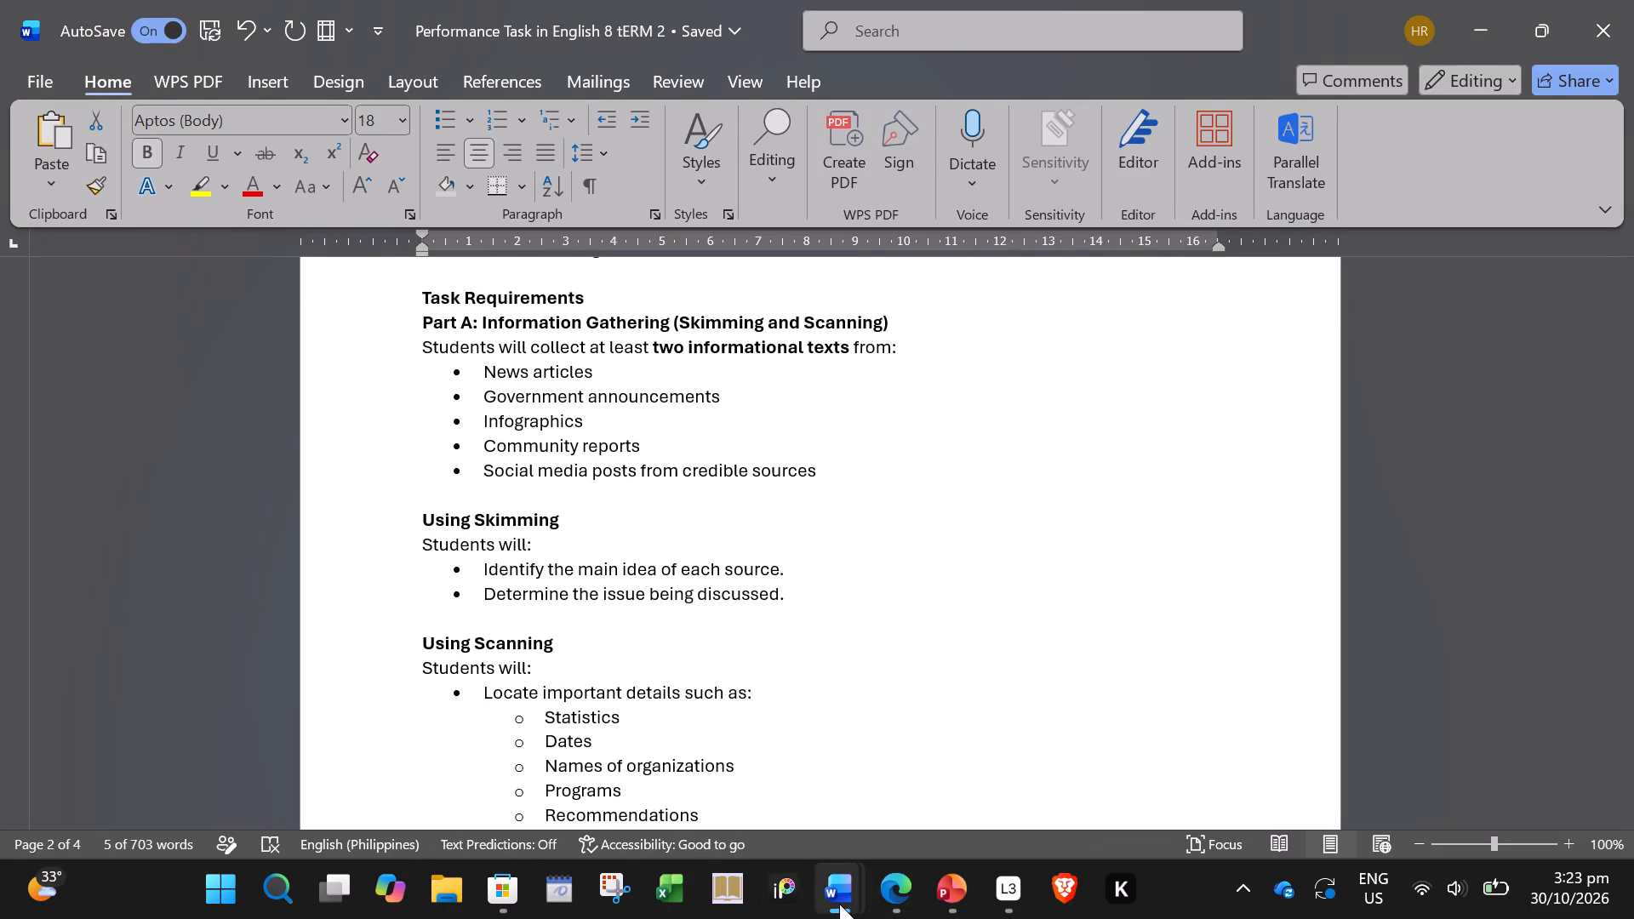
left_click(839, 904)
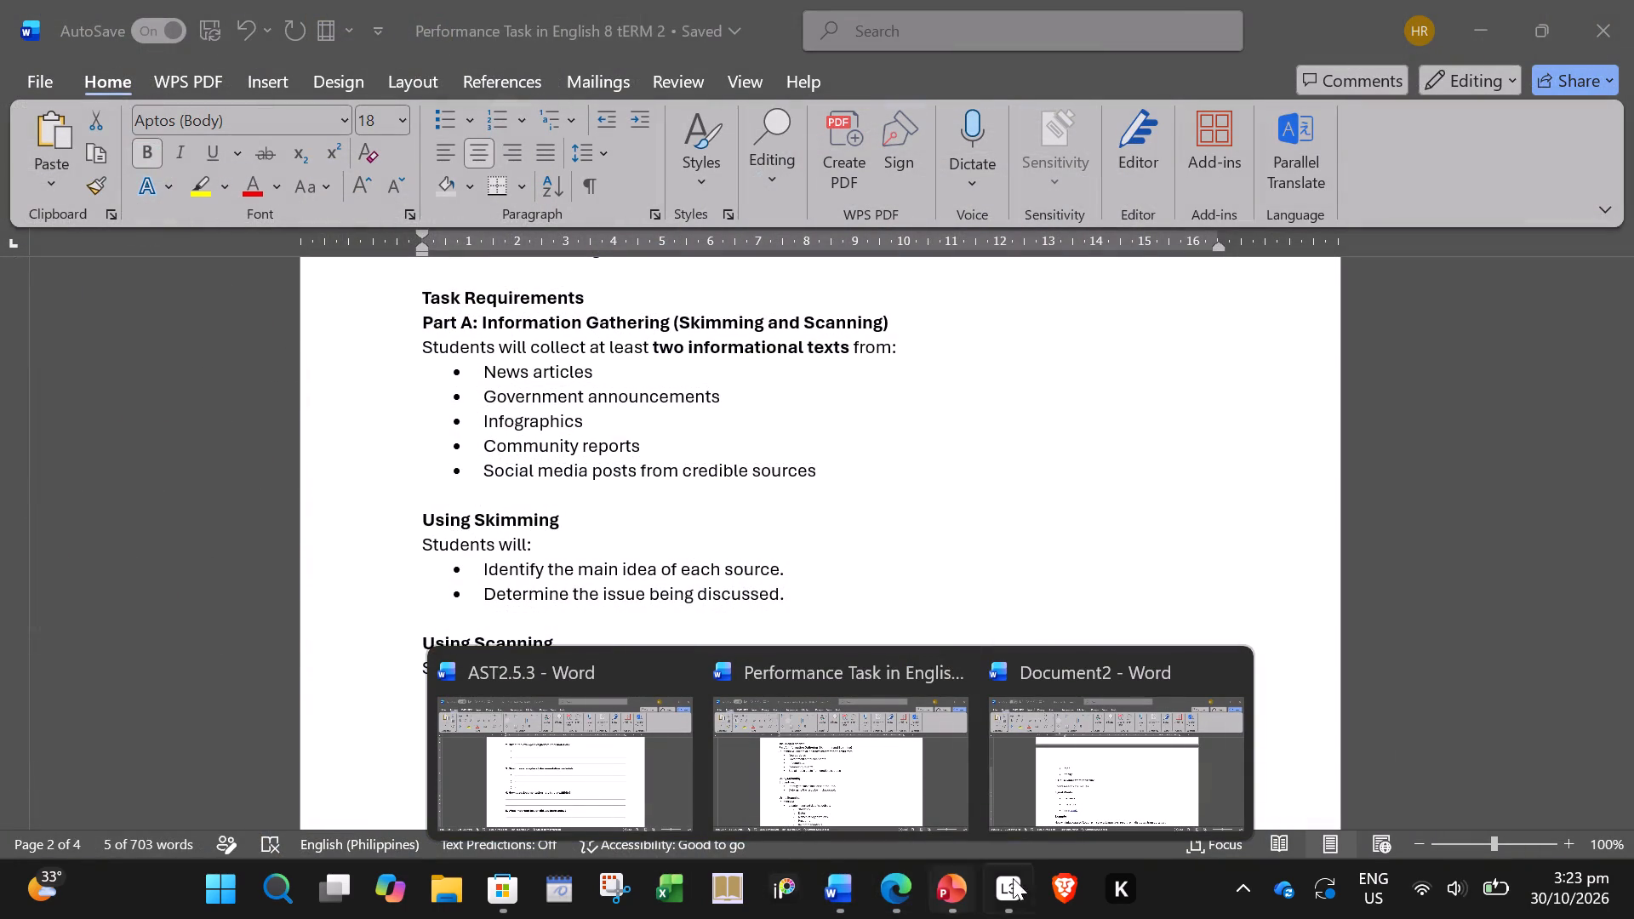
Switch to Loggy3, dismiss the error notification and start a new recording.
left_click(1014, 881)
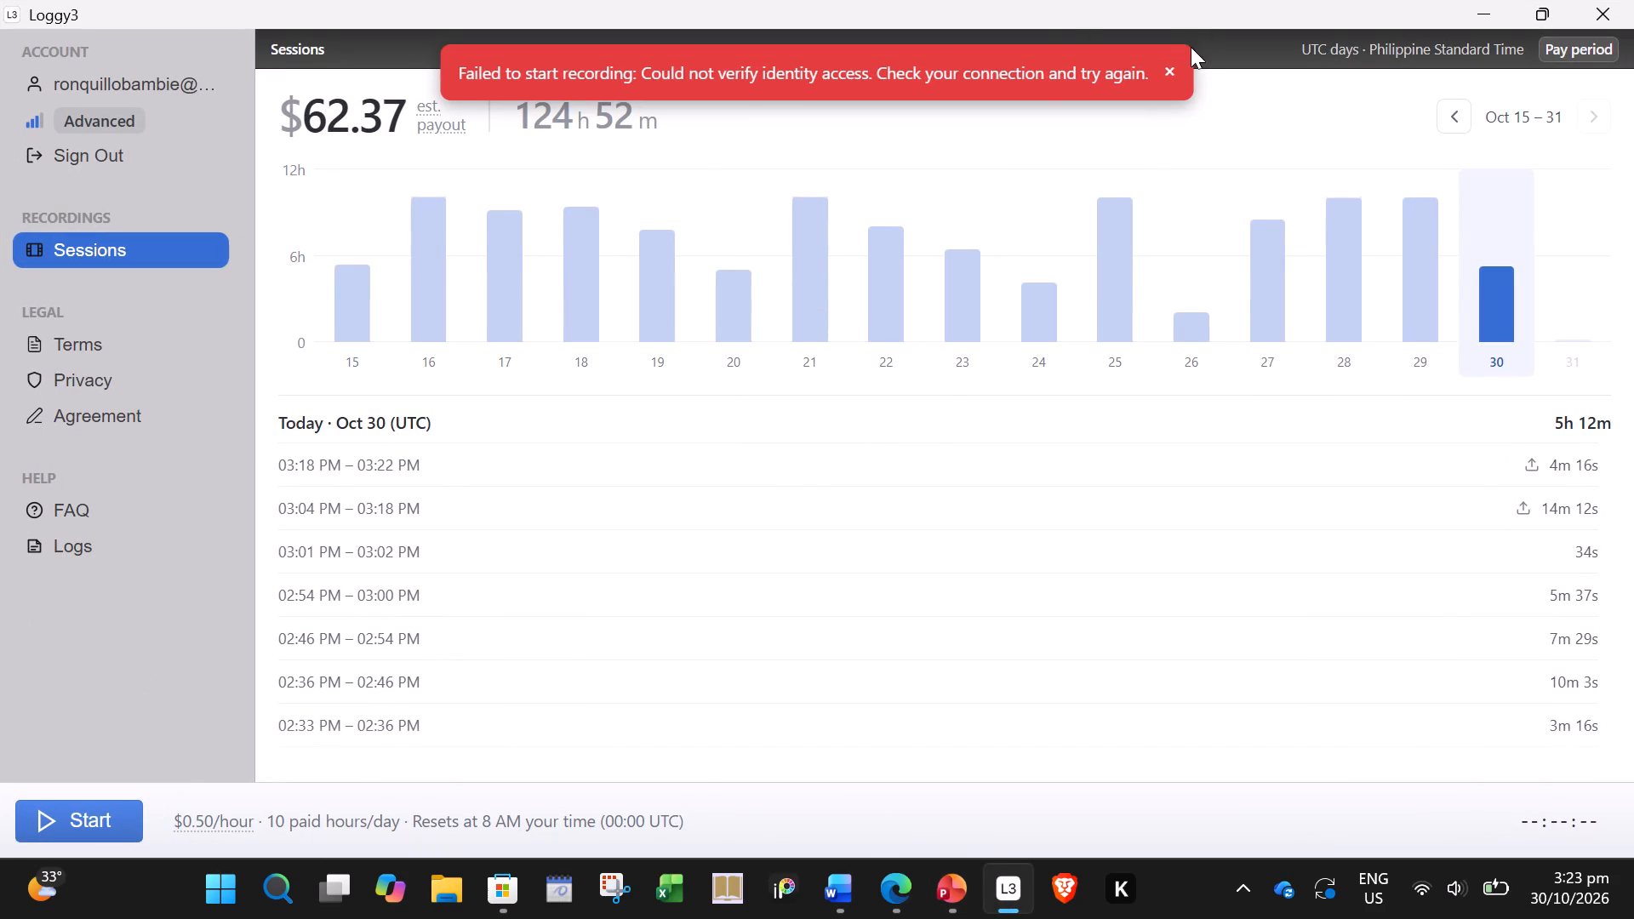
left_click(1177, 71)
left_click(1168, 71)
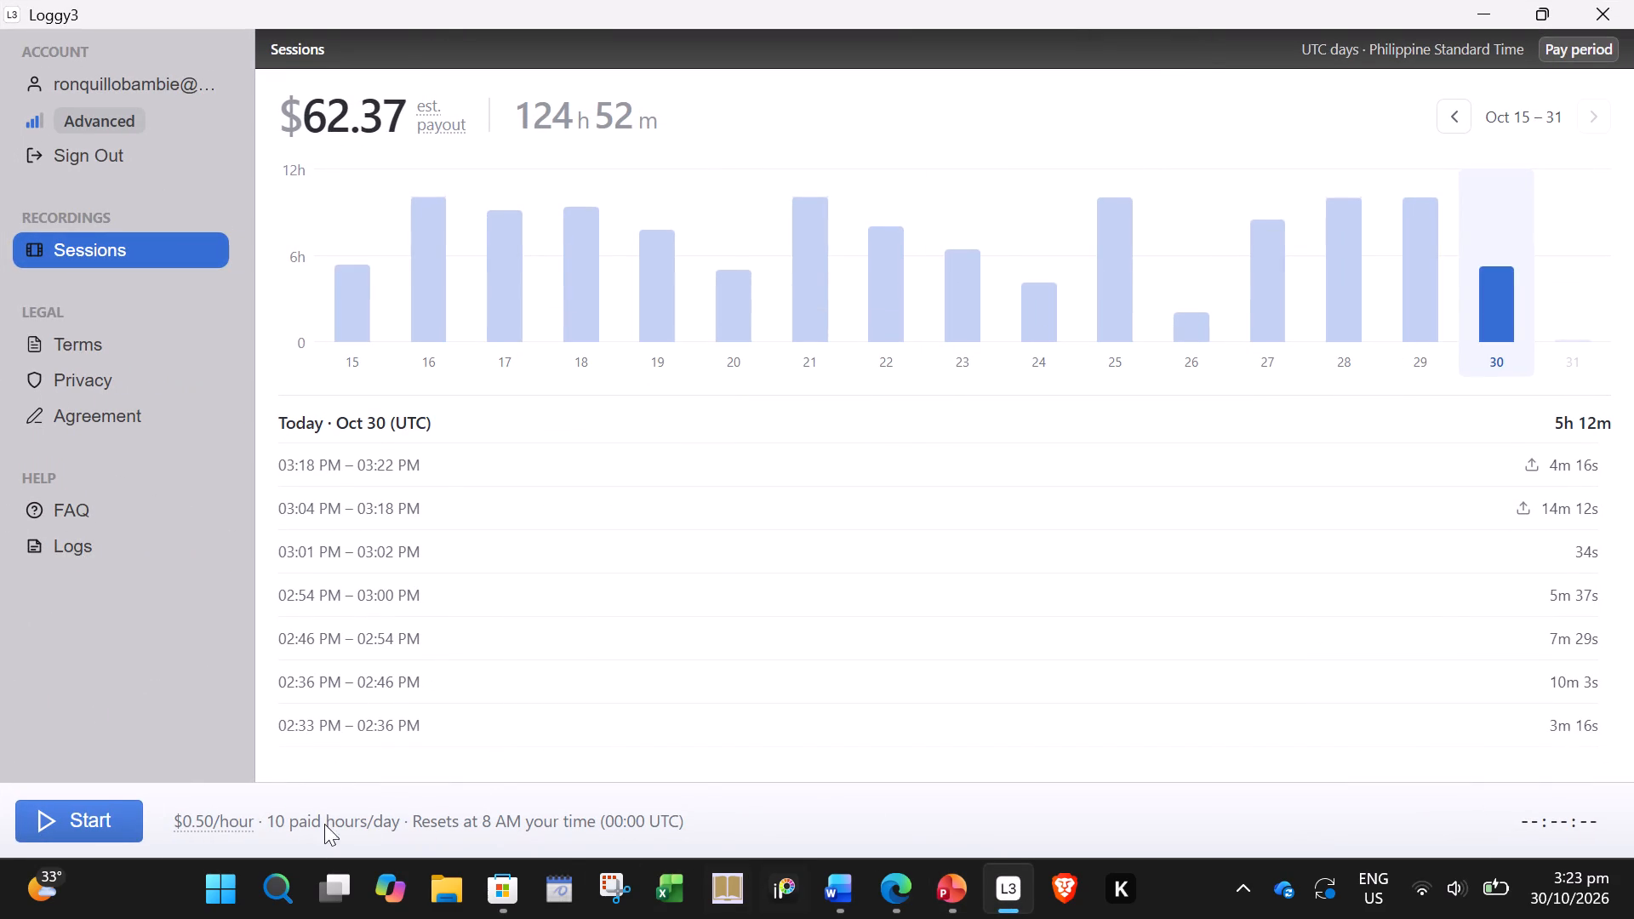
left_click(76, 826)
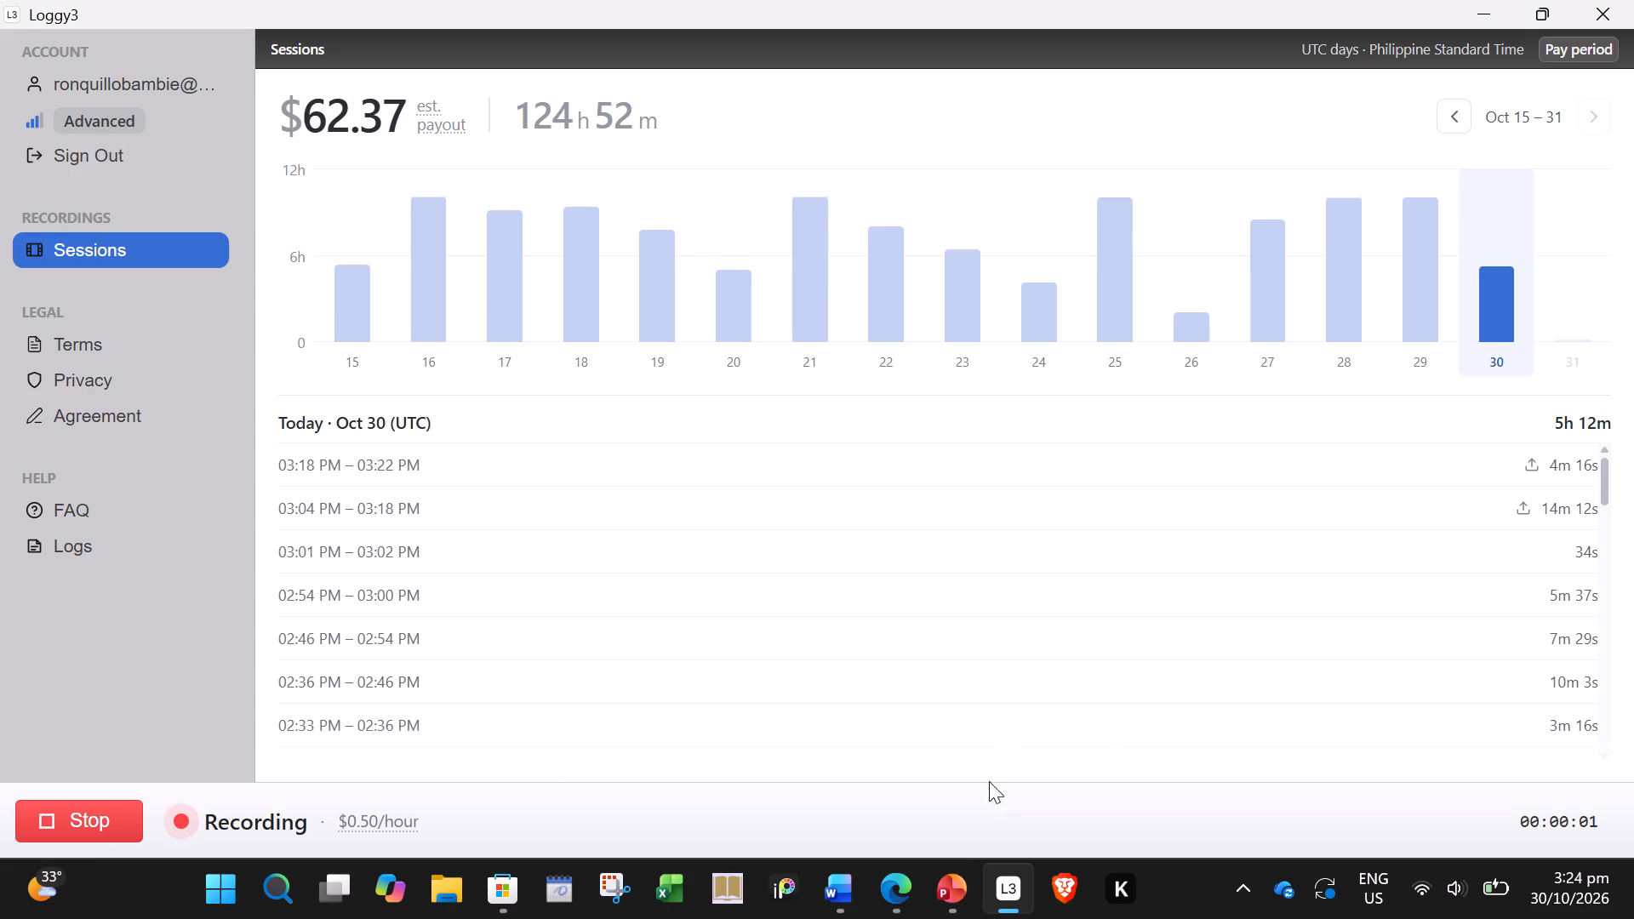
left_click(940, 910)
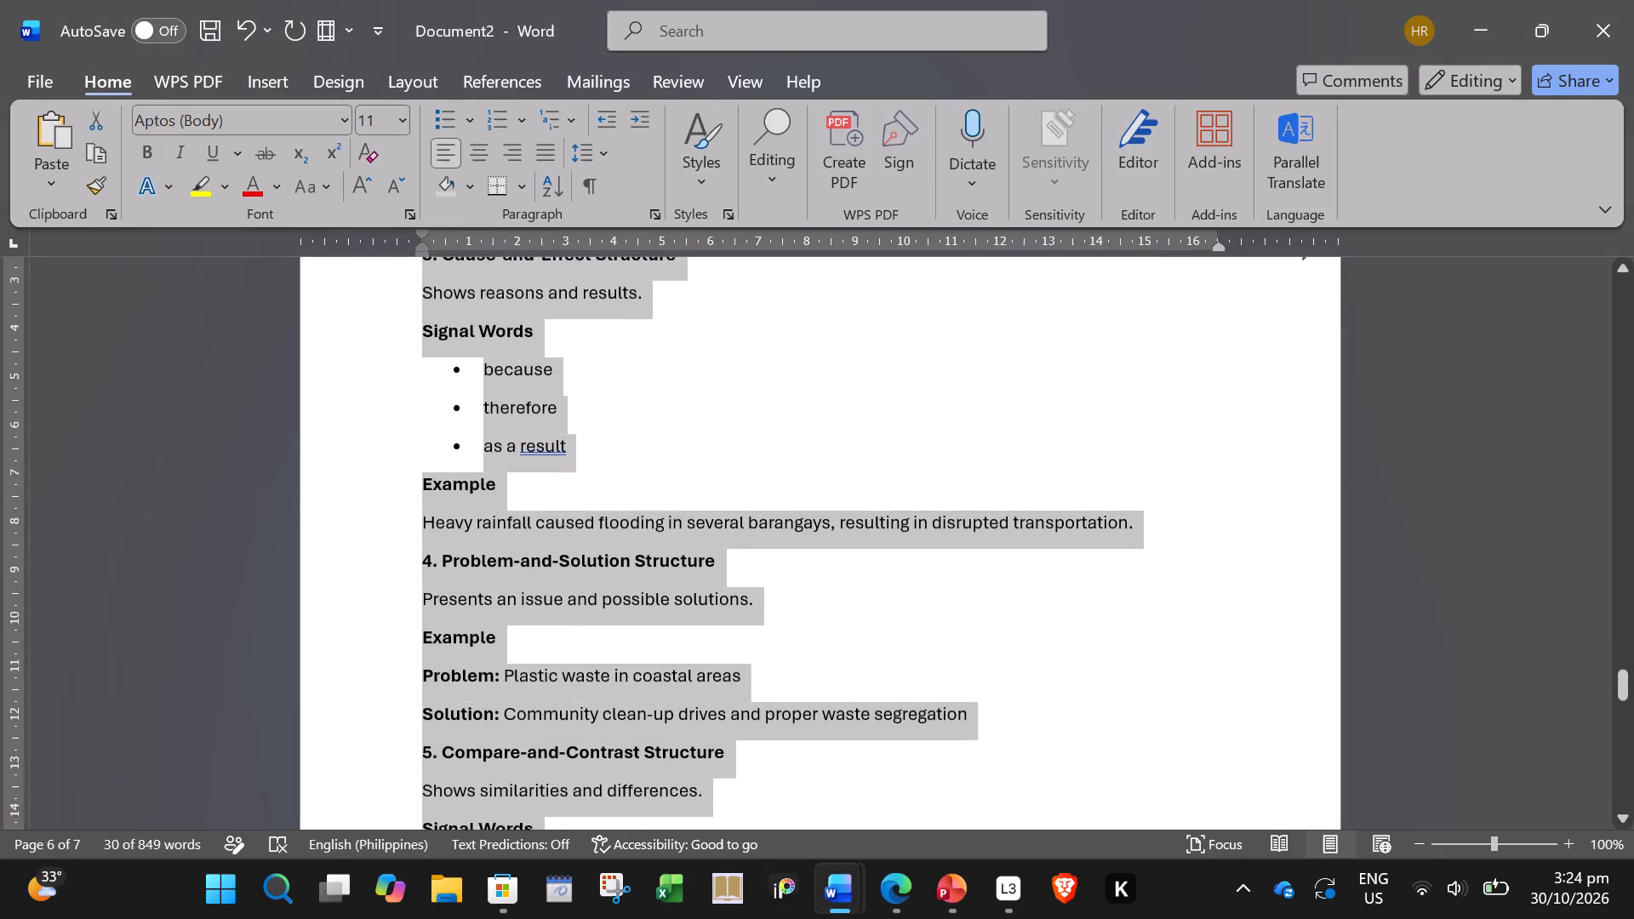
left_click_drag(707, 849, 986, 633)
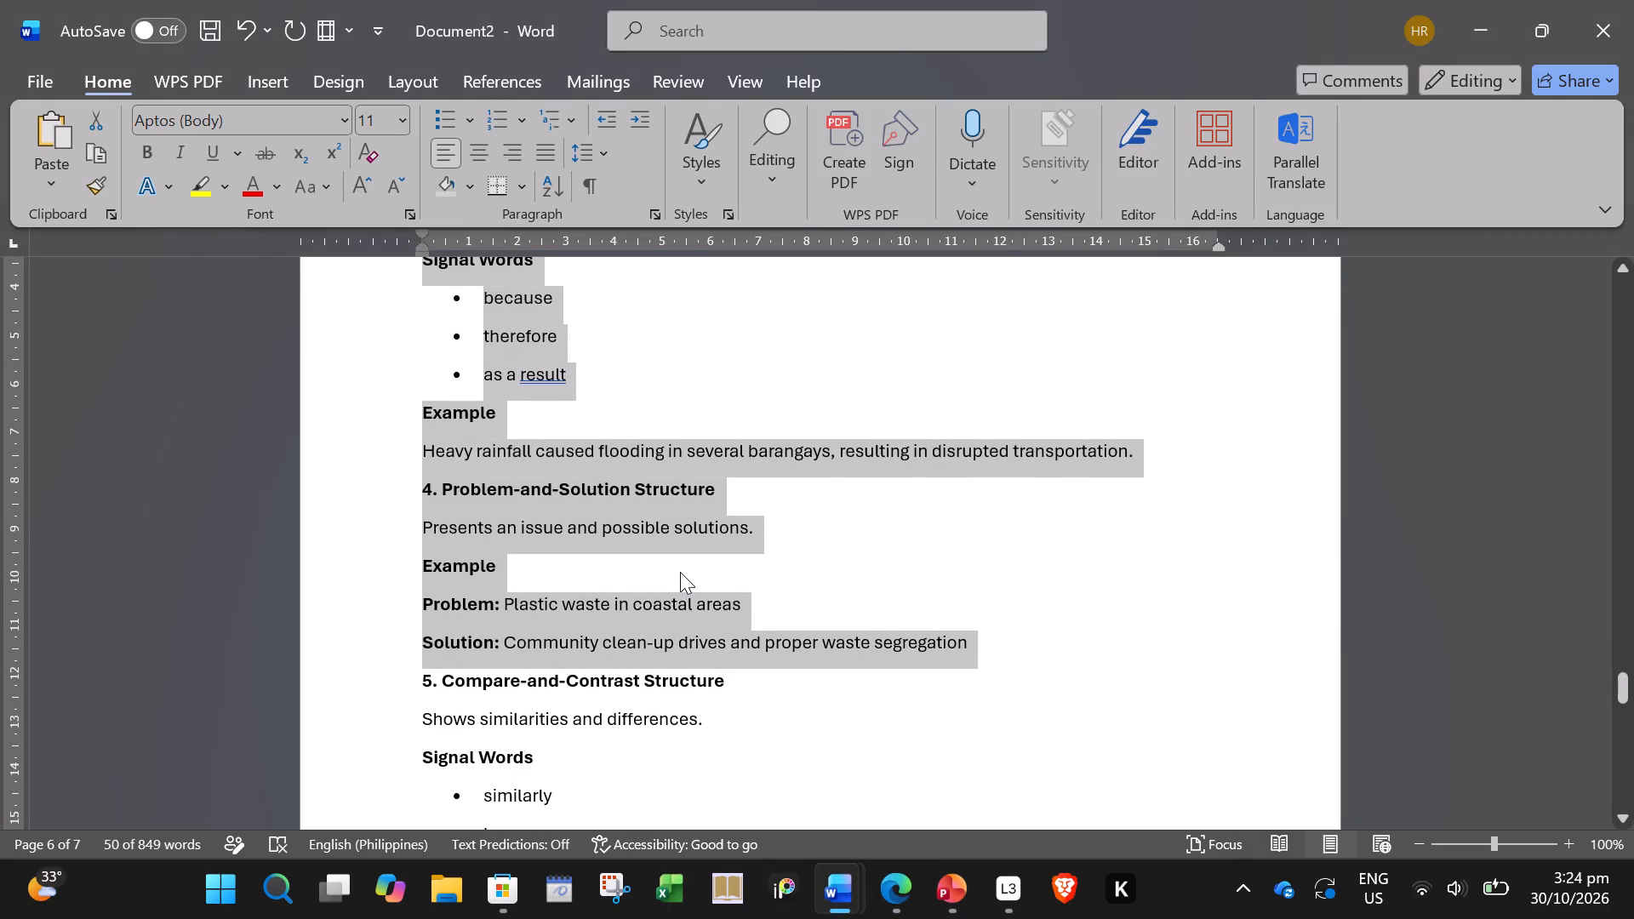
key("ctrl+c")
left_click(953, 918)
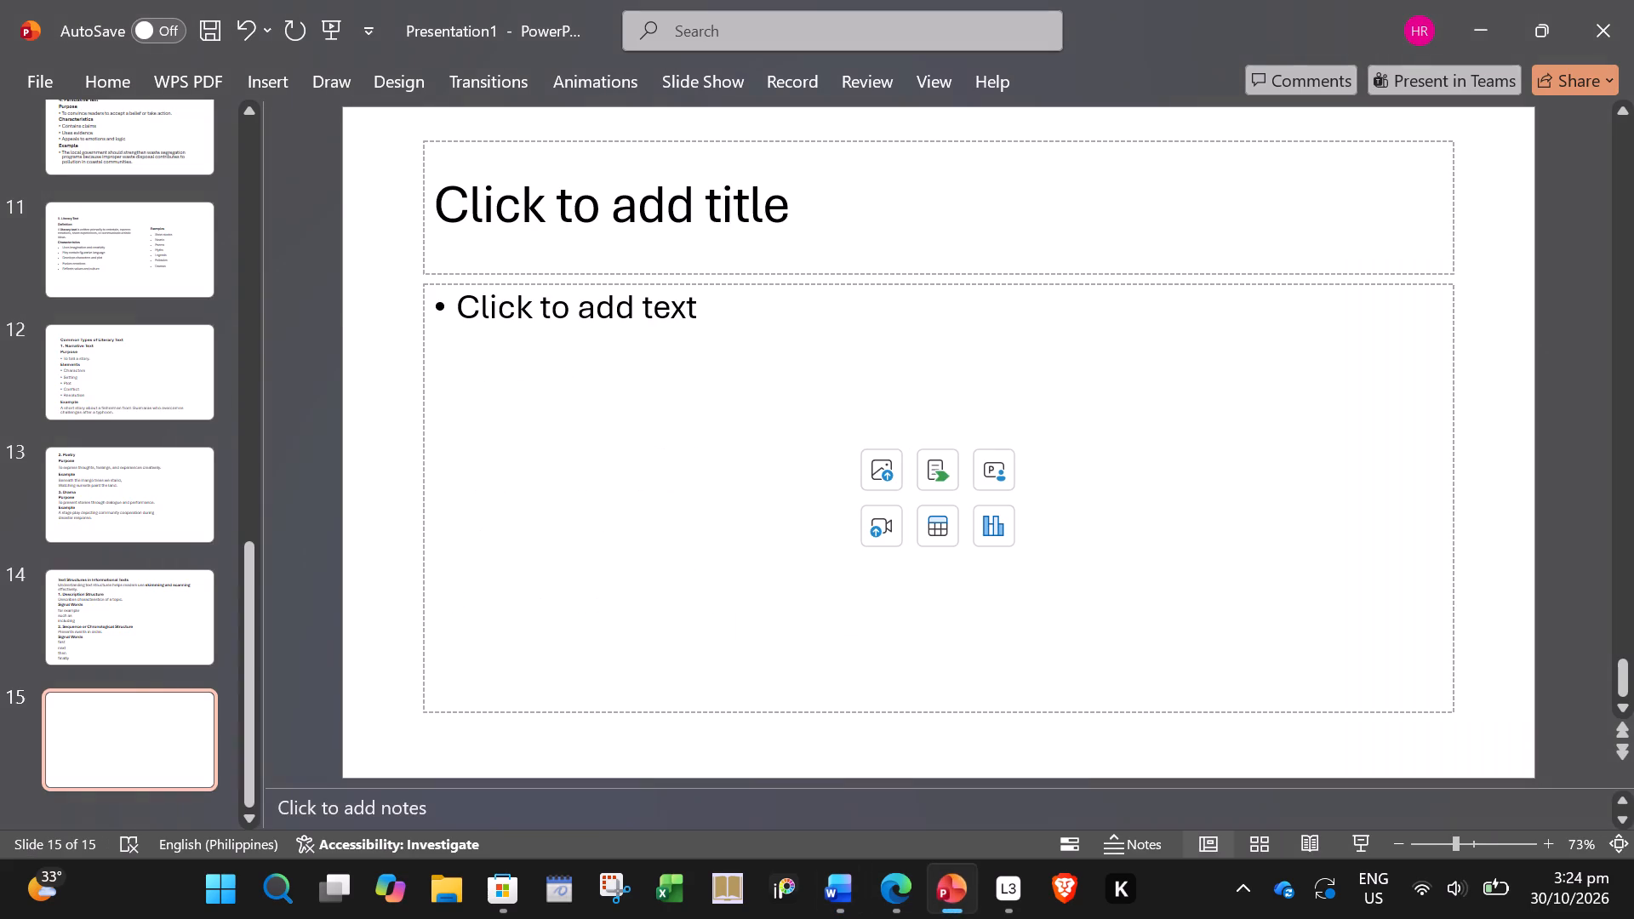
left_click(1013, 908)
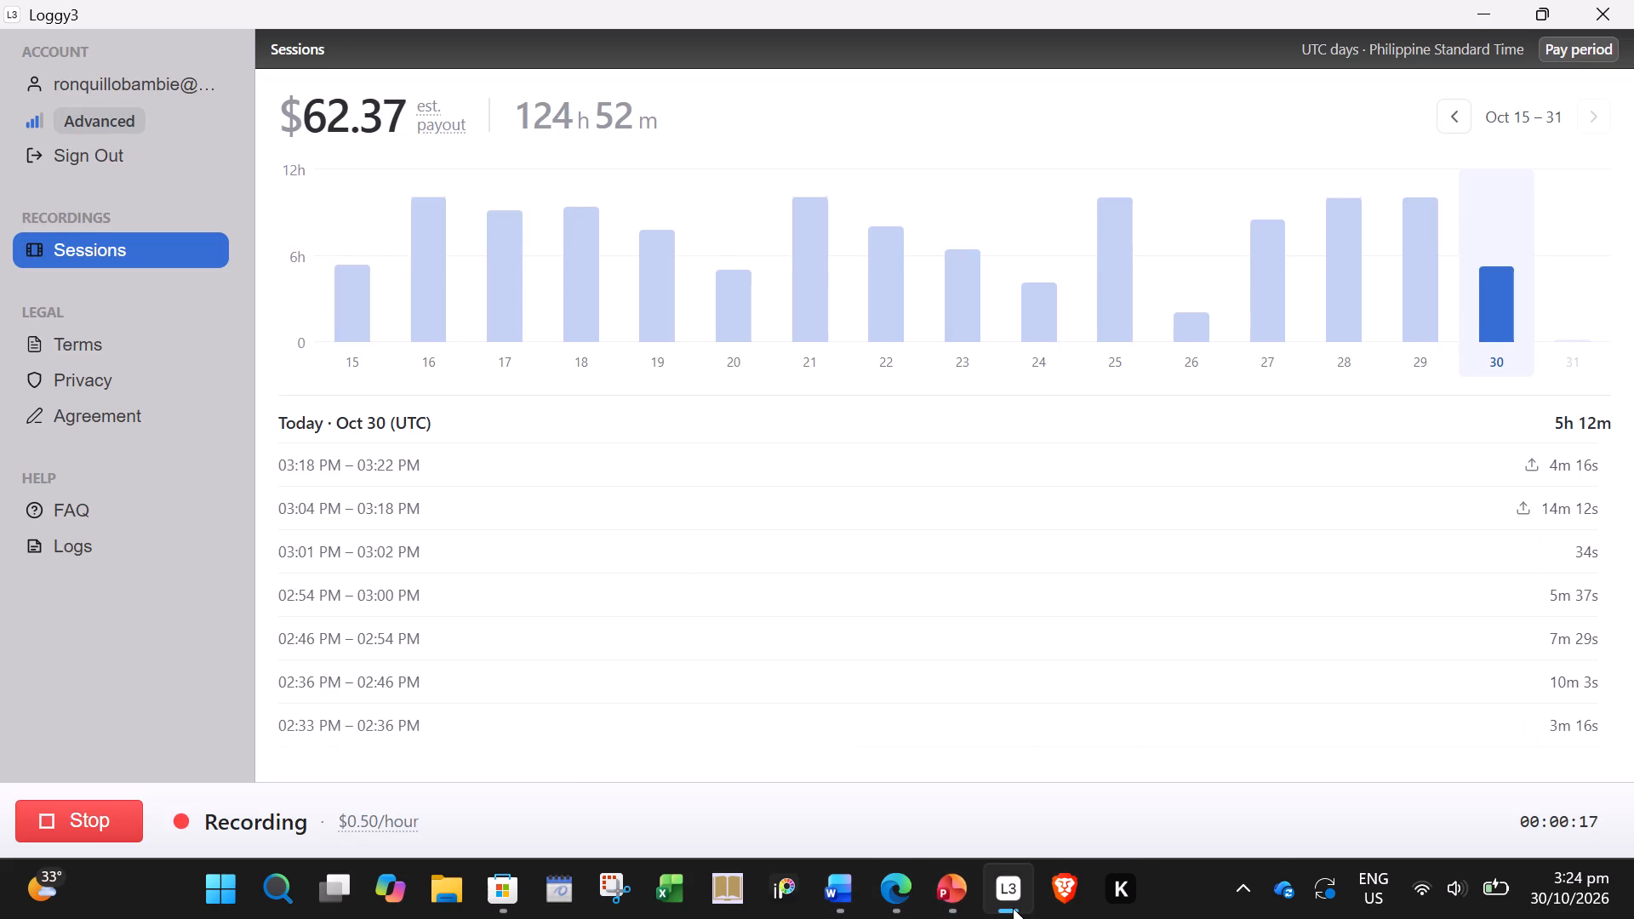
left_click(1013, 908)
left_click(666, 389)
key("BackSpace")
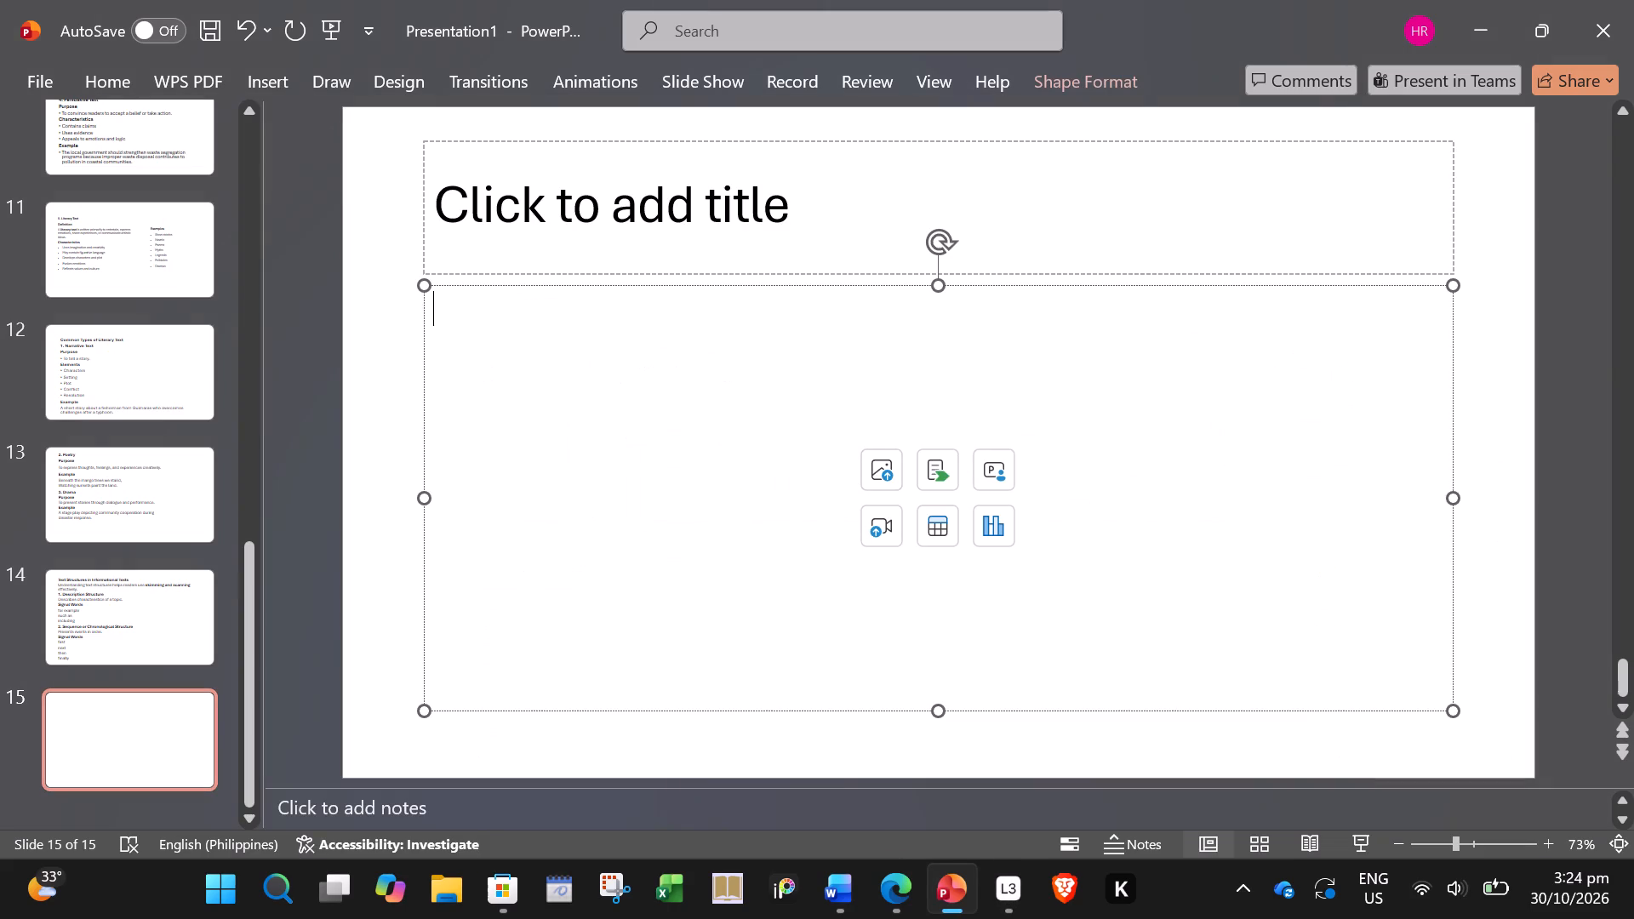
key("ctrl+v")
Delete the empty title placeholder from slide 15.
left_click(594, 276)
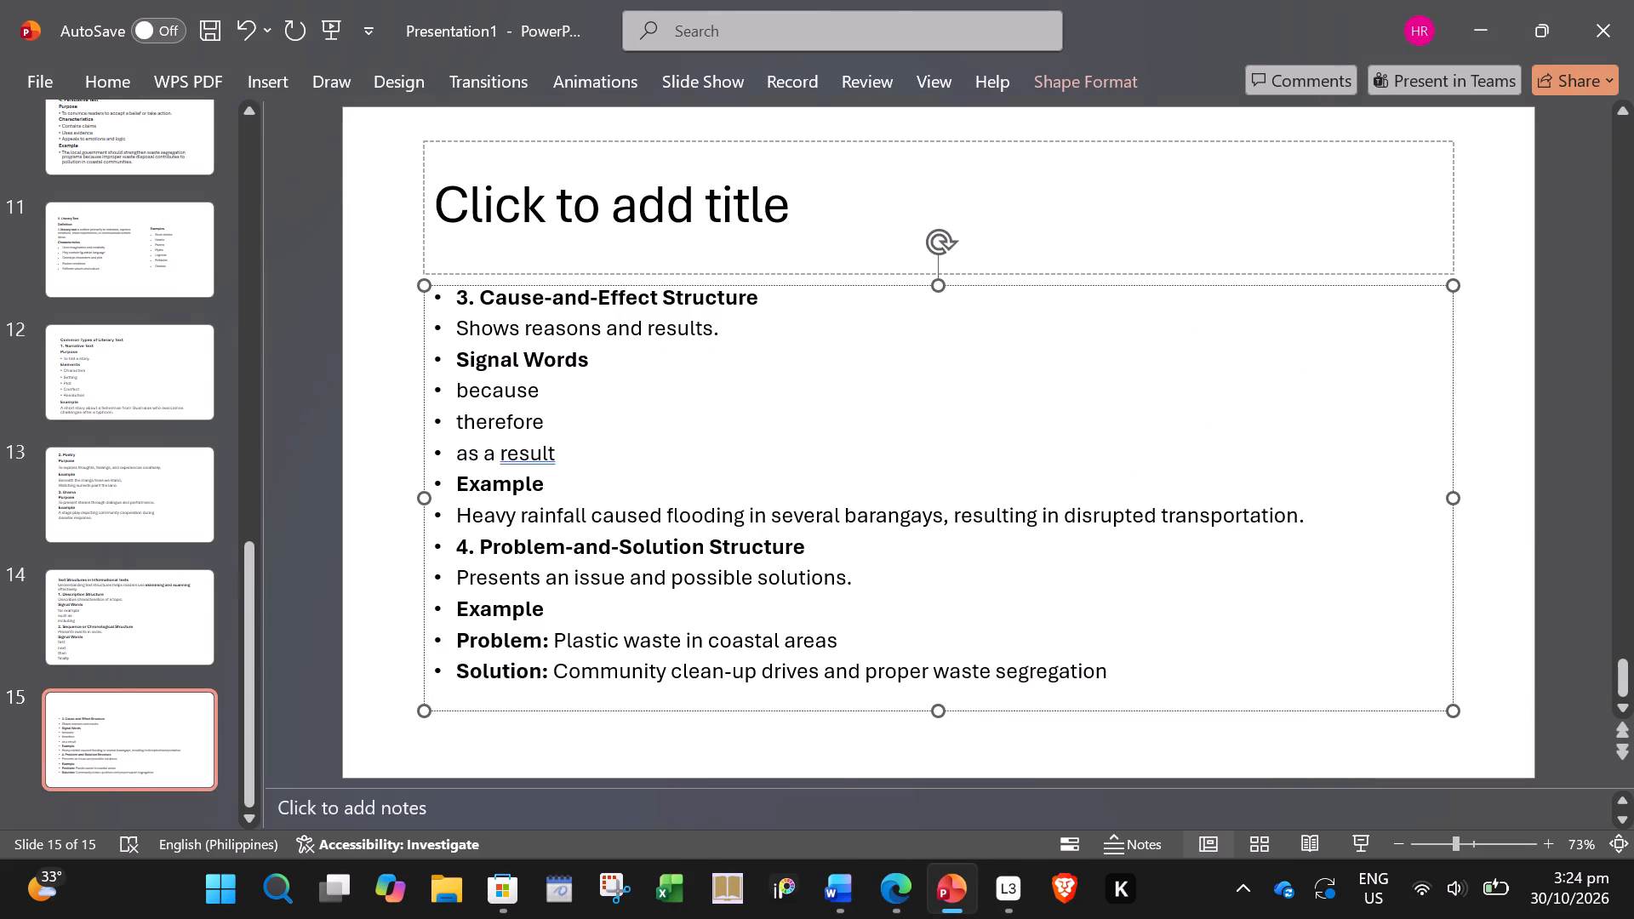
left_click(546, 143)
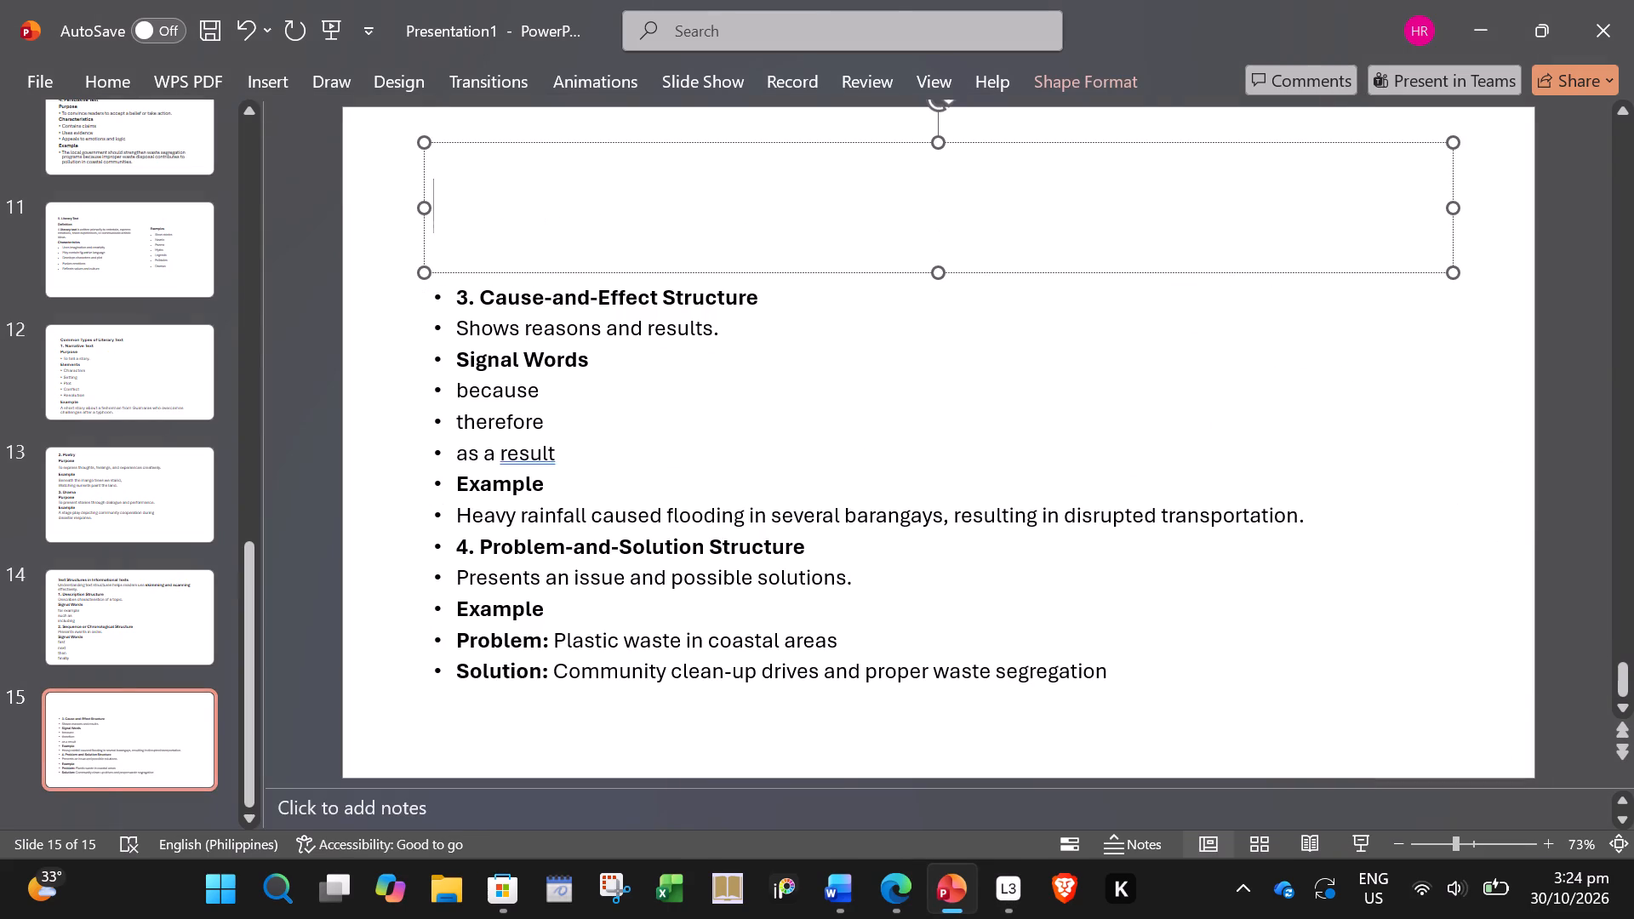
left_click(548, 142)
key("BackSpace")
Remove the bullets from all the text on slide 15.
left_click(519, 390)
key("ctrl+a")
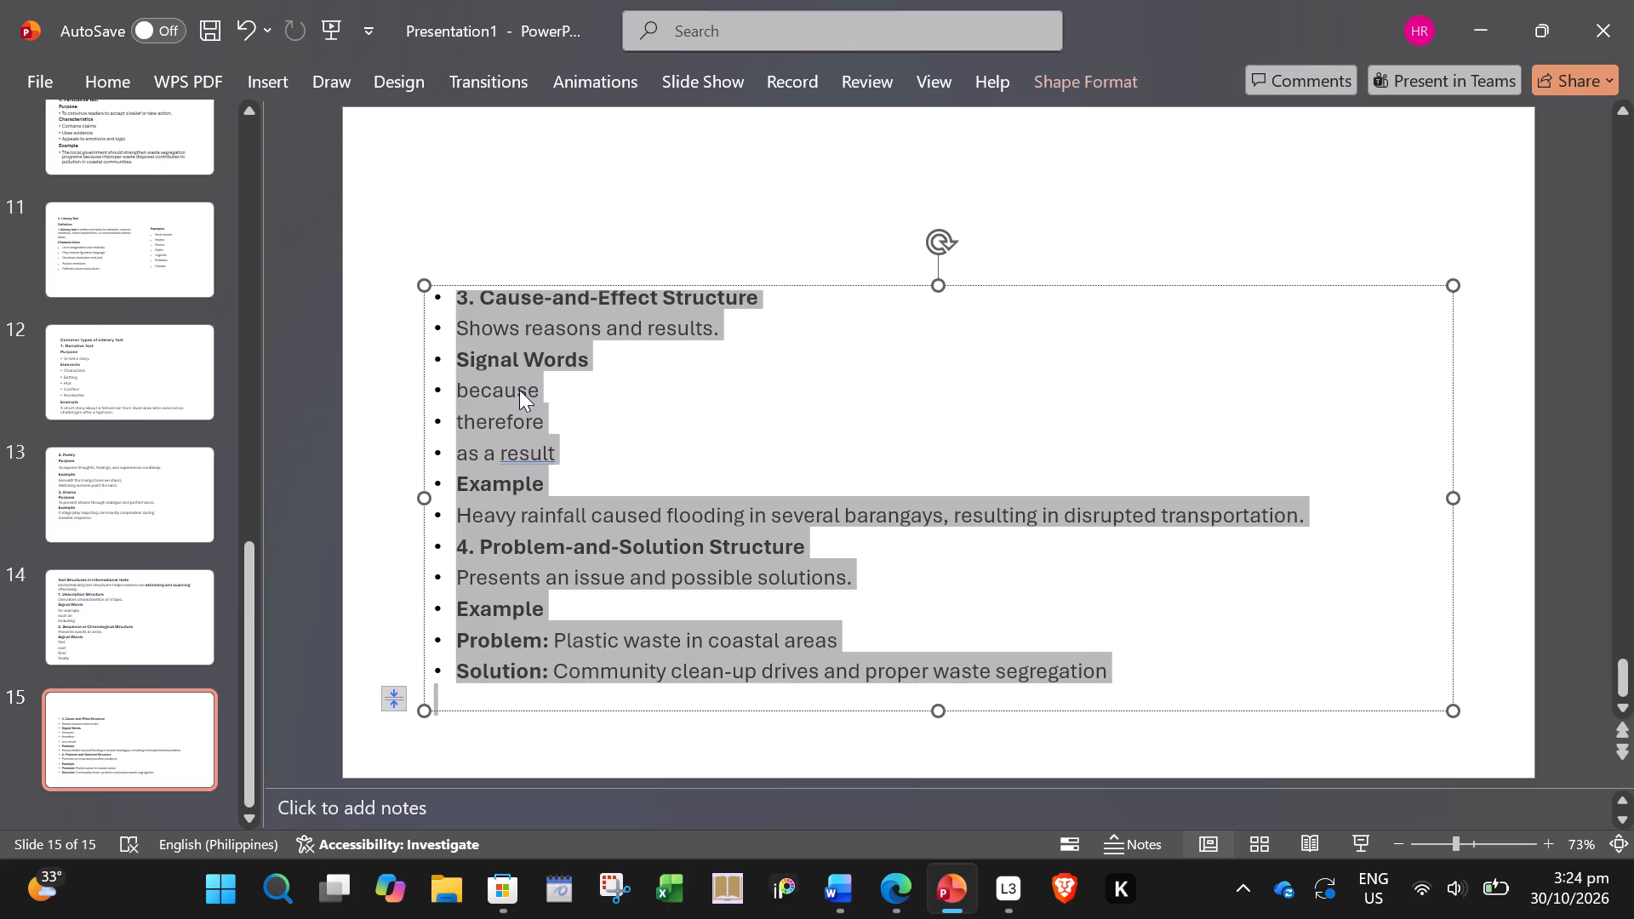
left_click(123, 77)
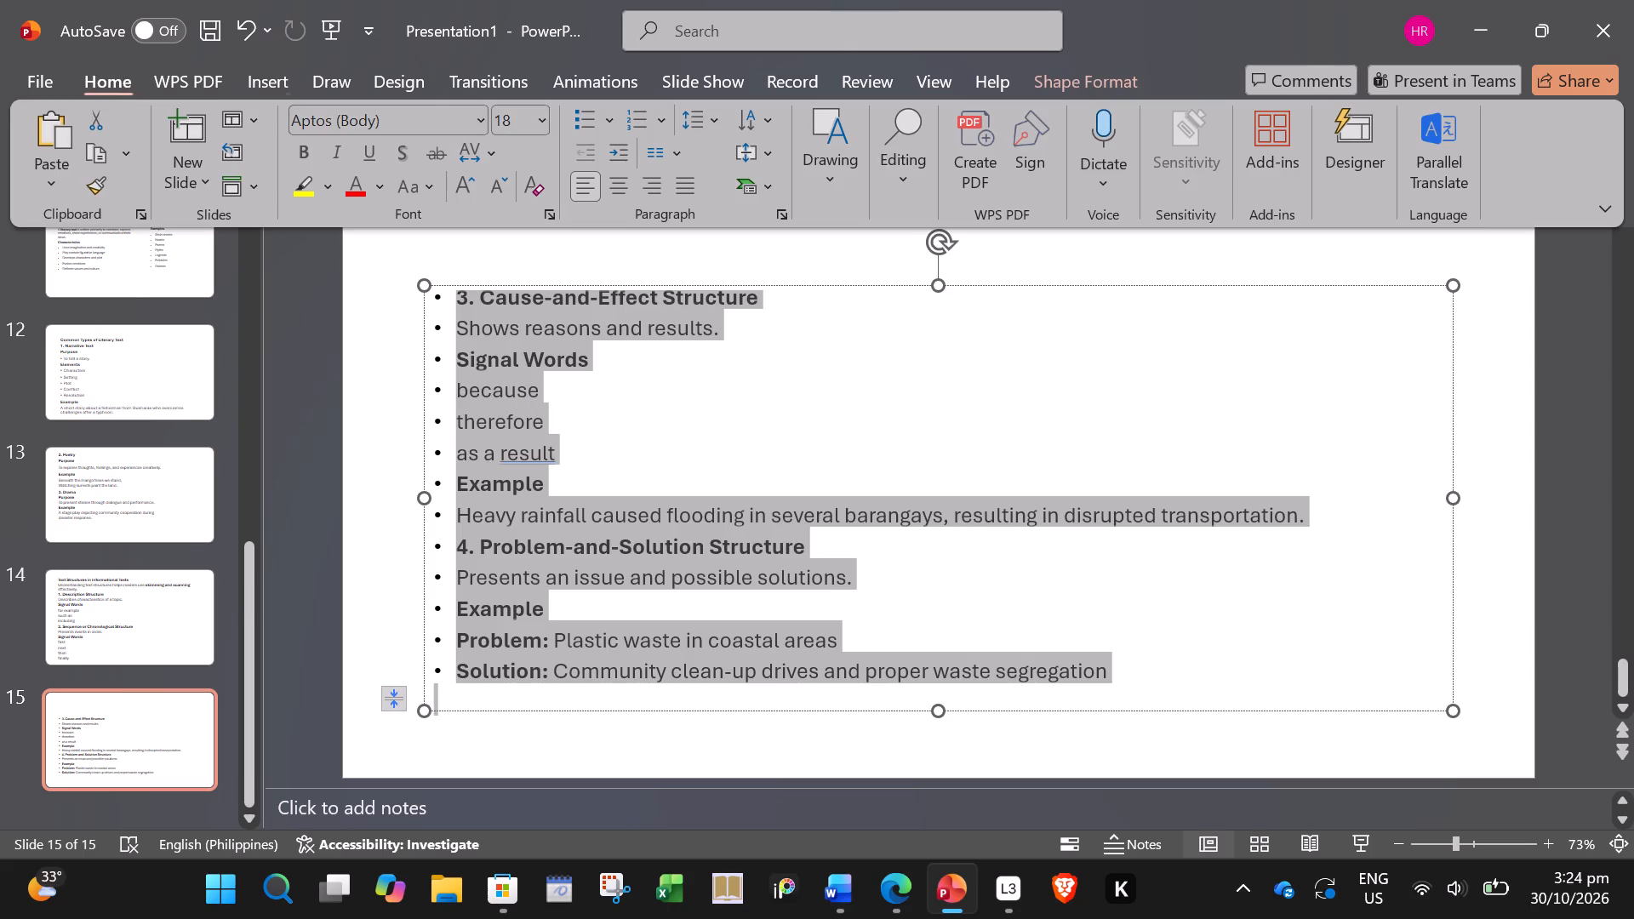
left_click(665, 123)
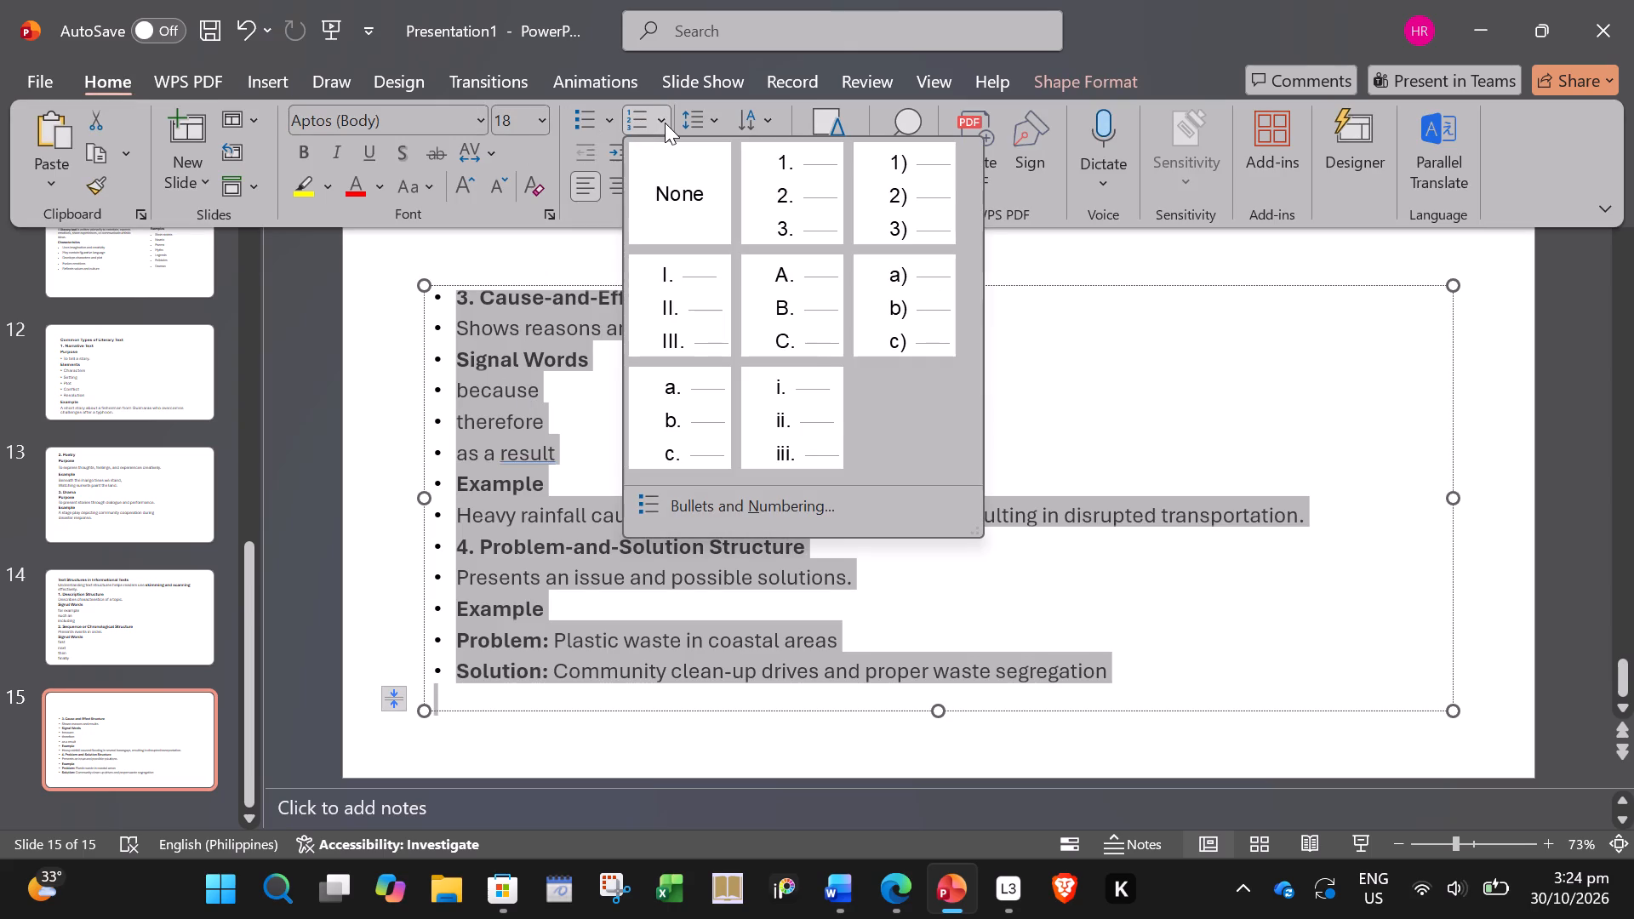
left_click(616, 119)
left_click(648, 215)
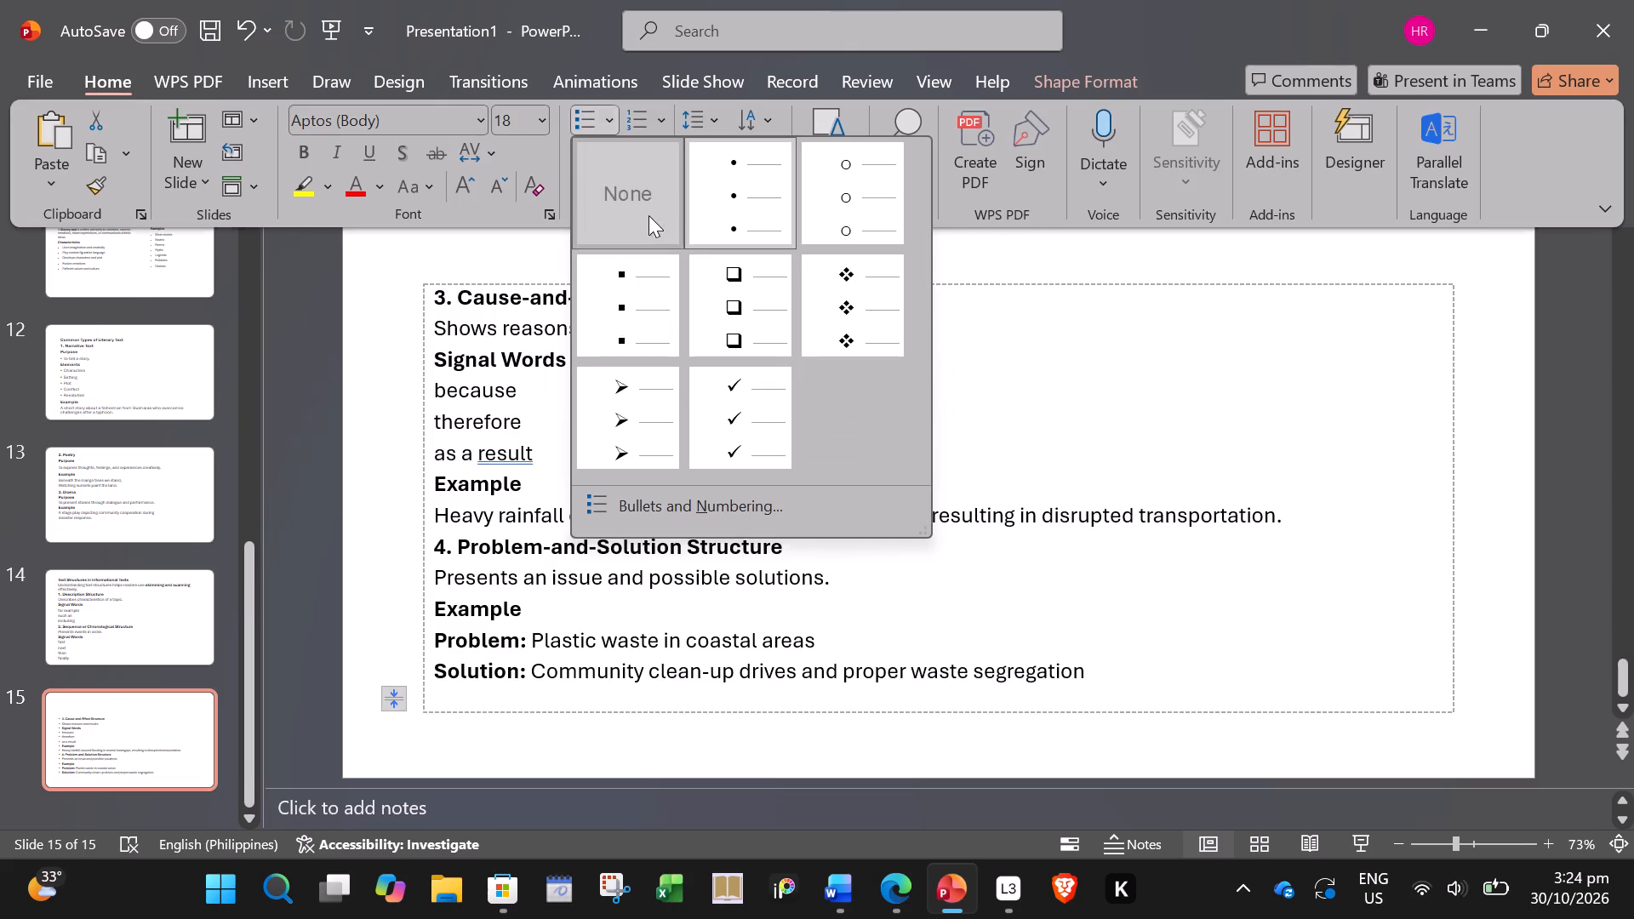
left_click(611, 436)
Enlarge slide 15's text box from its upper-left corner so it reaches near the top of the slide.
left_click_drag(420, 282, 413, 223)
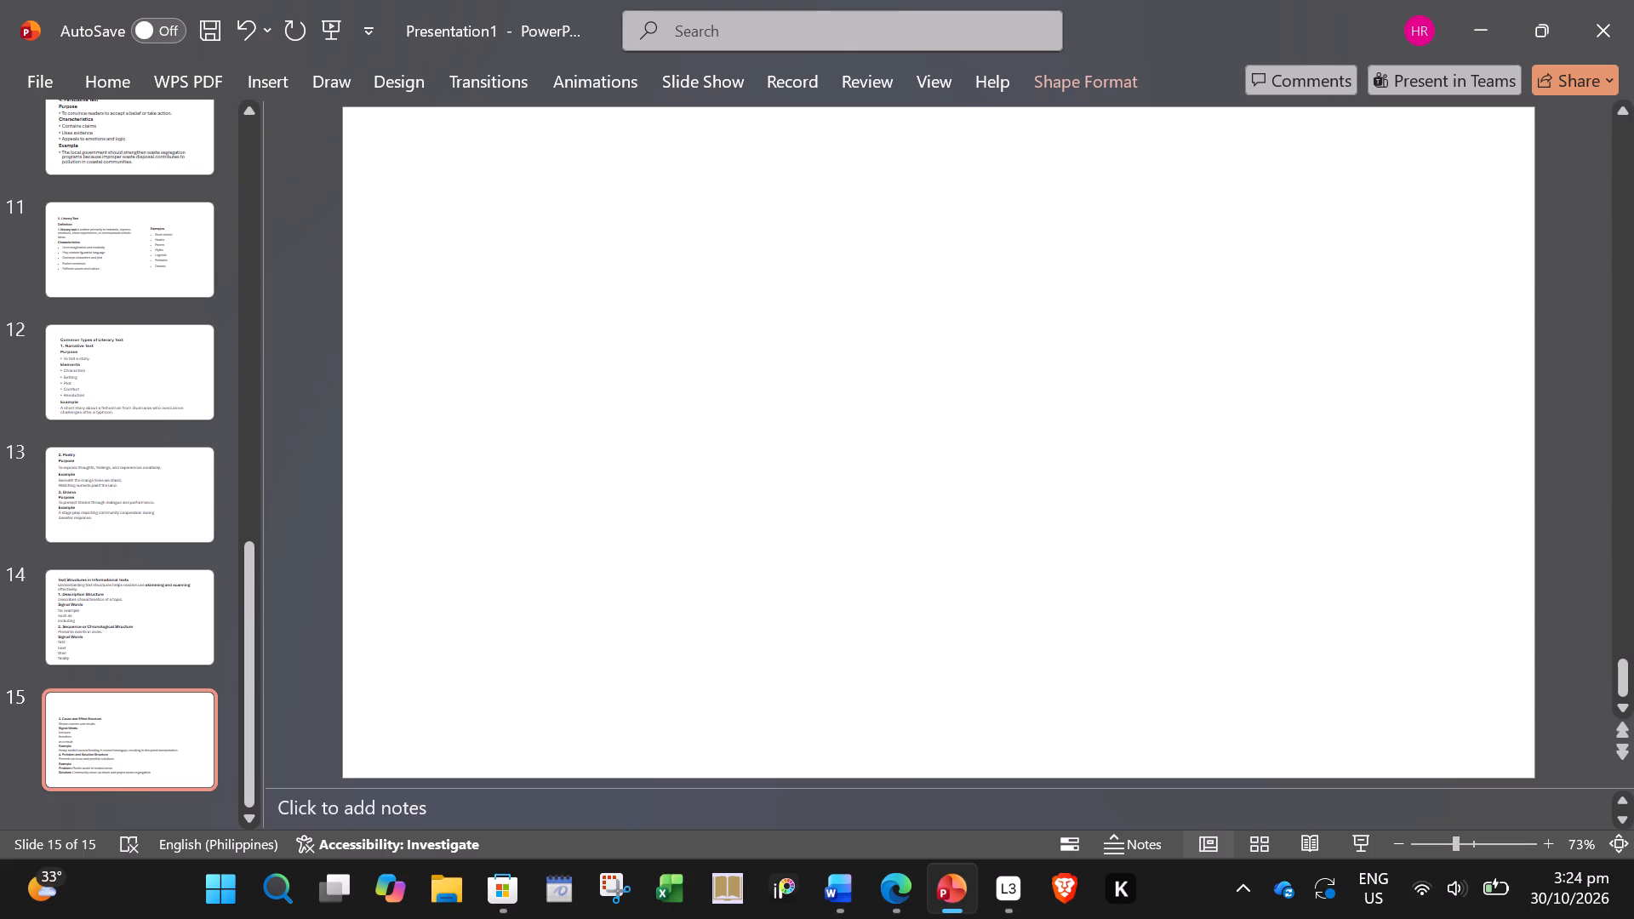
left_click_drag(413, 223, 391, 156)
Add a new slide after slide 15.
left_click(175, 702)
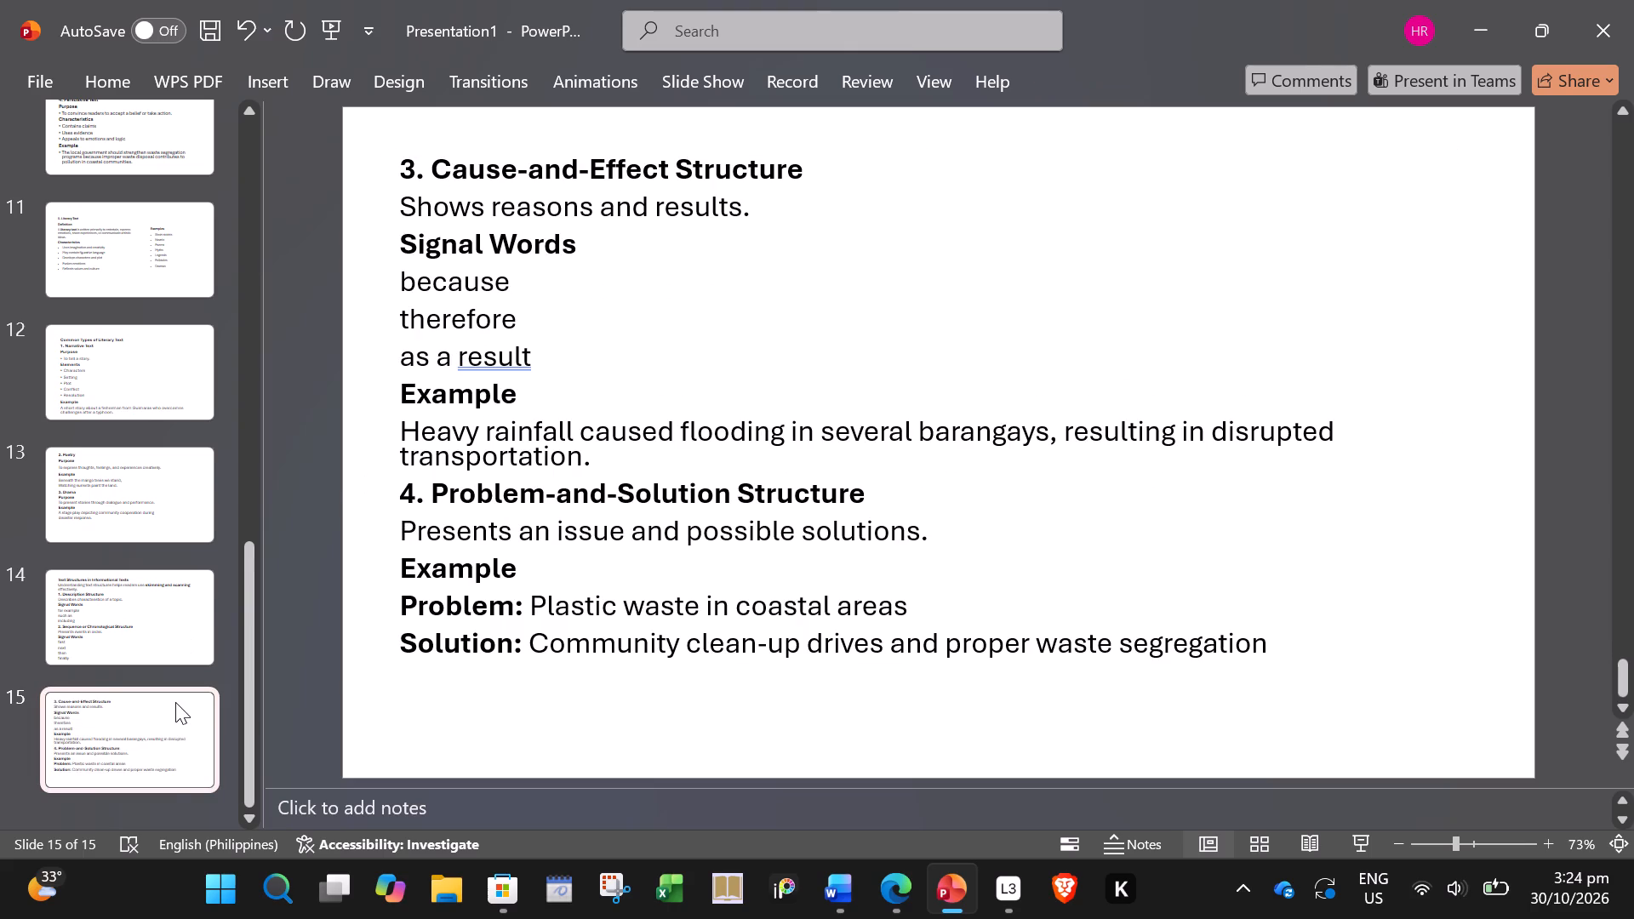
key("Return")
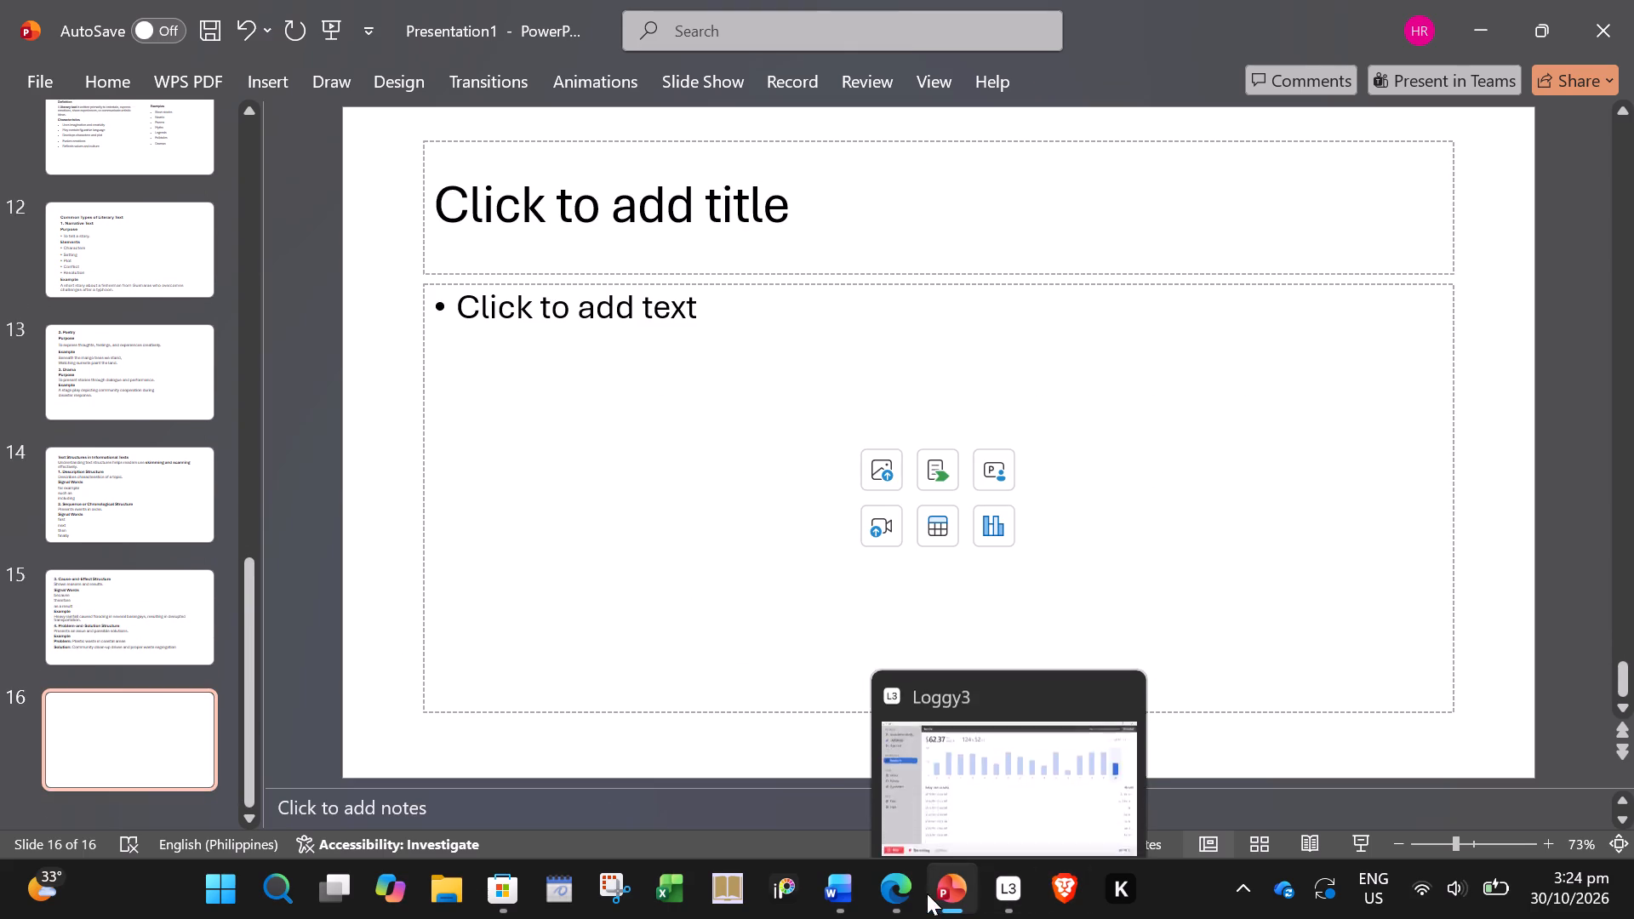
Copy the text from 5. Compare-and-Contrast Structure through Analyze claims and supporting evidence from Word's Document2 into slide 16's body in PowerPoint.
left_click(900, 896)
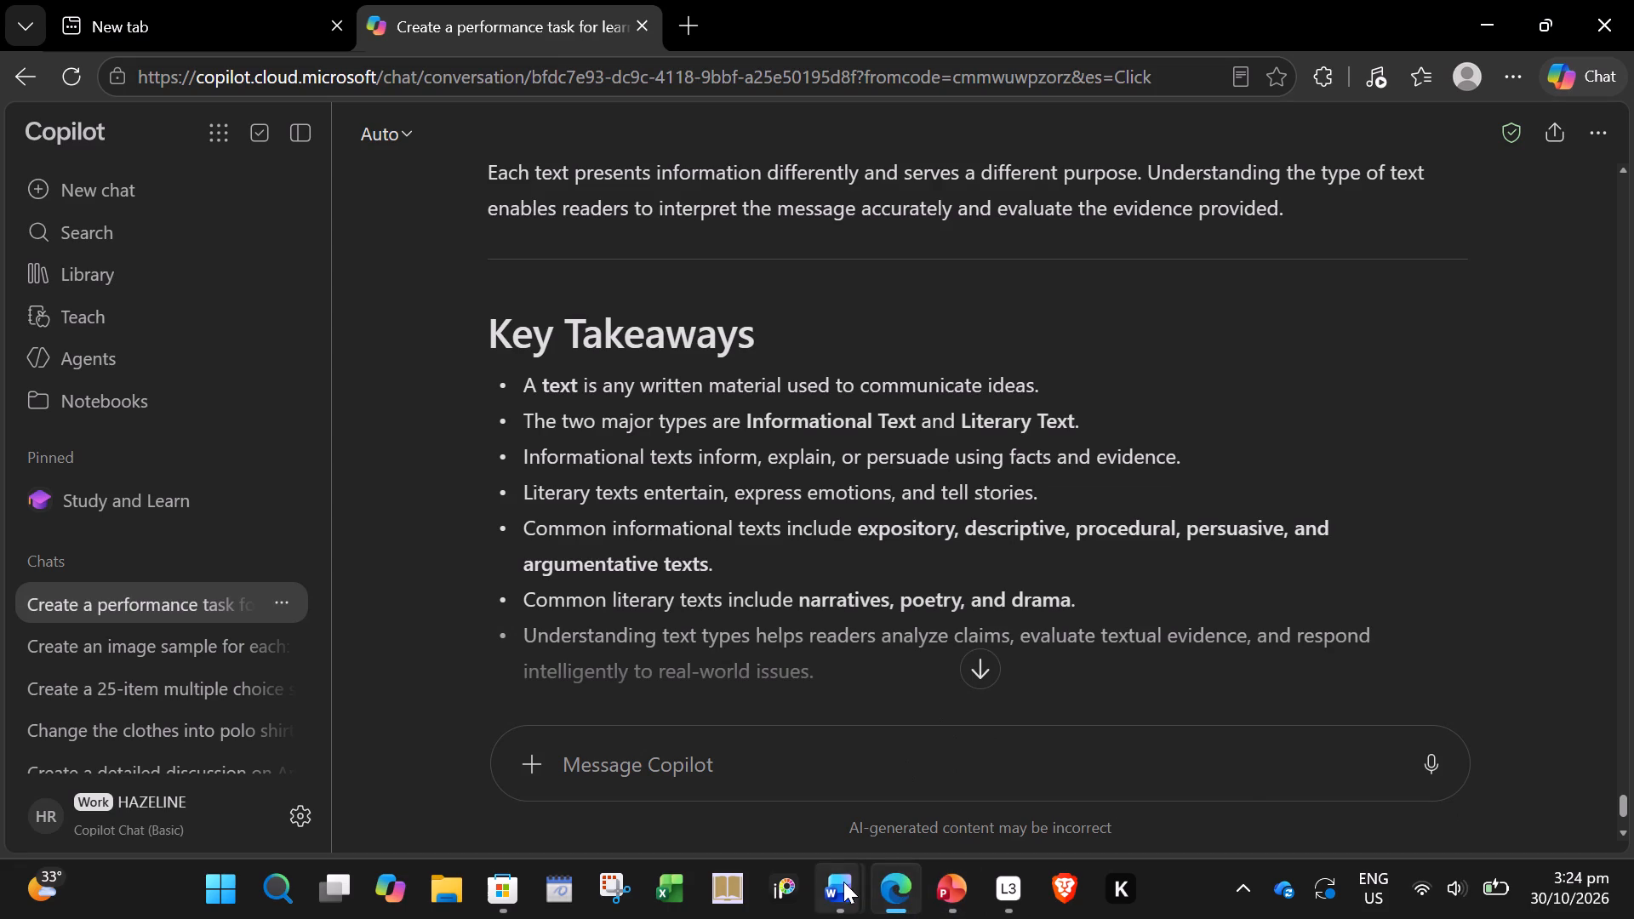
left_click(843, 882)
left_click(1052, 812)
scroll(1019, 616, "down", 1)
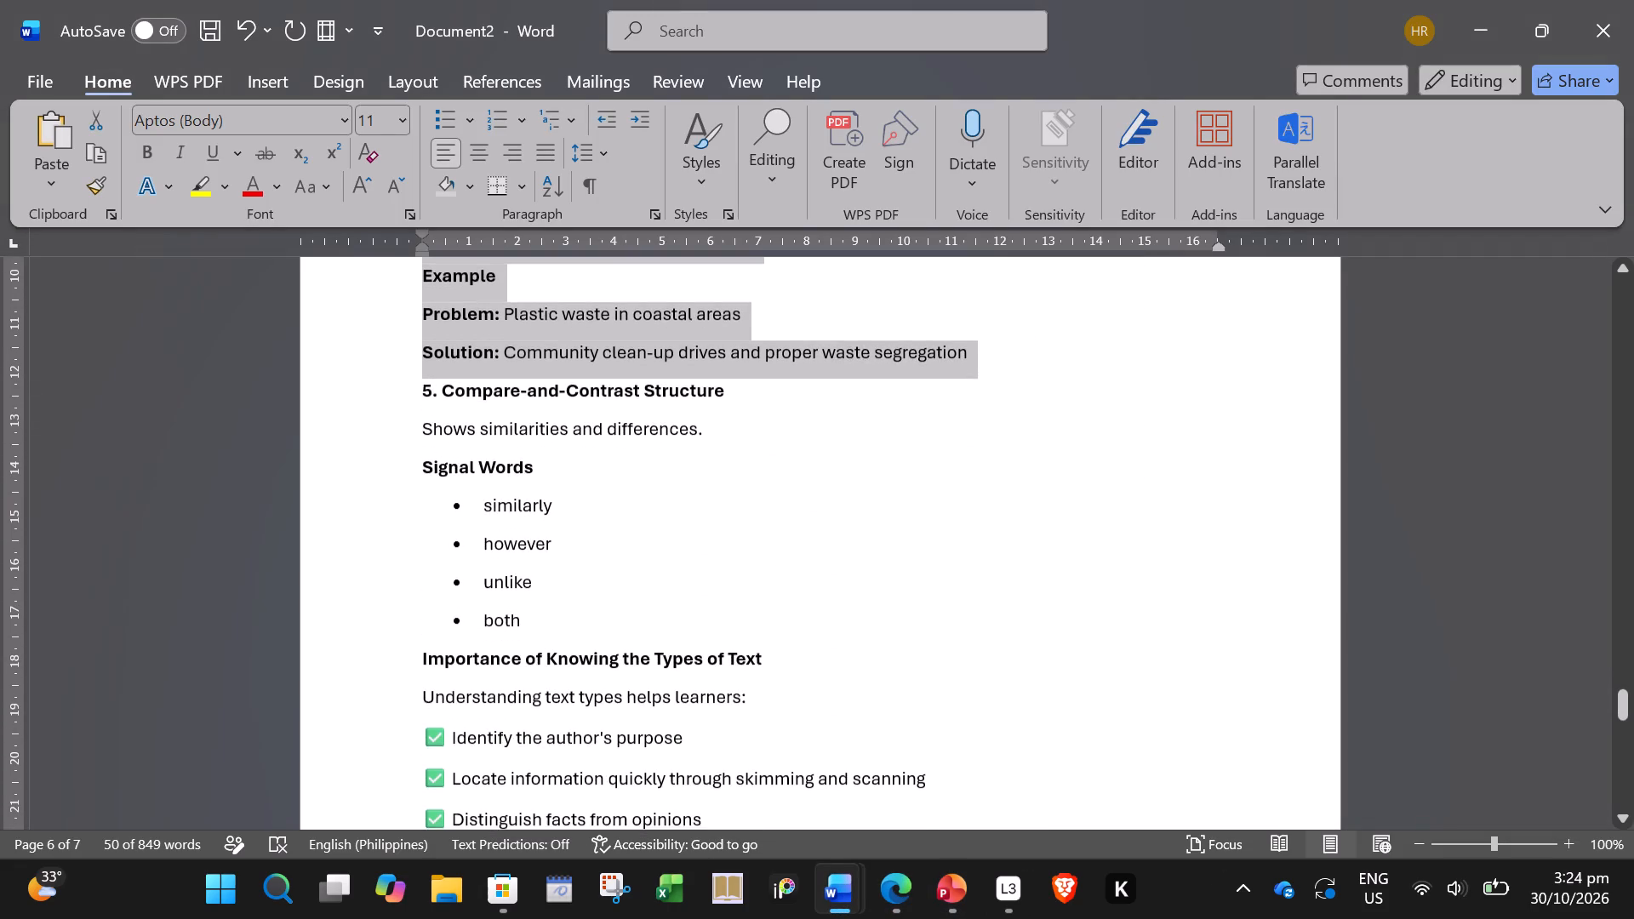
scroll(1019, 616, "down", 1)
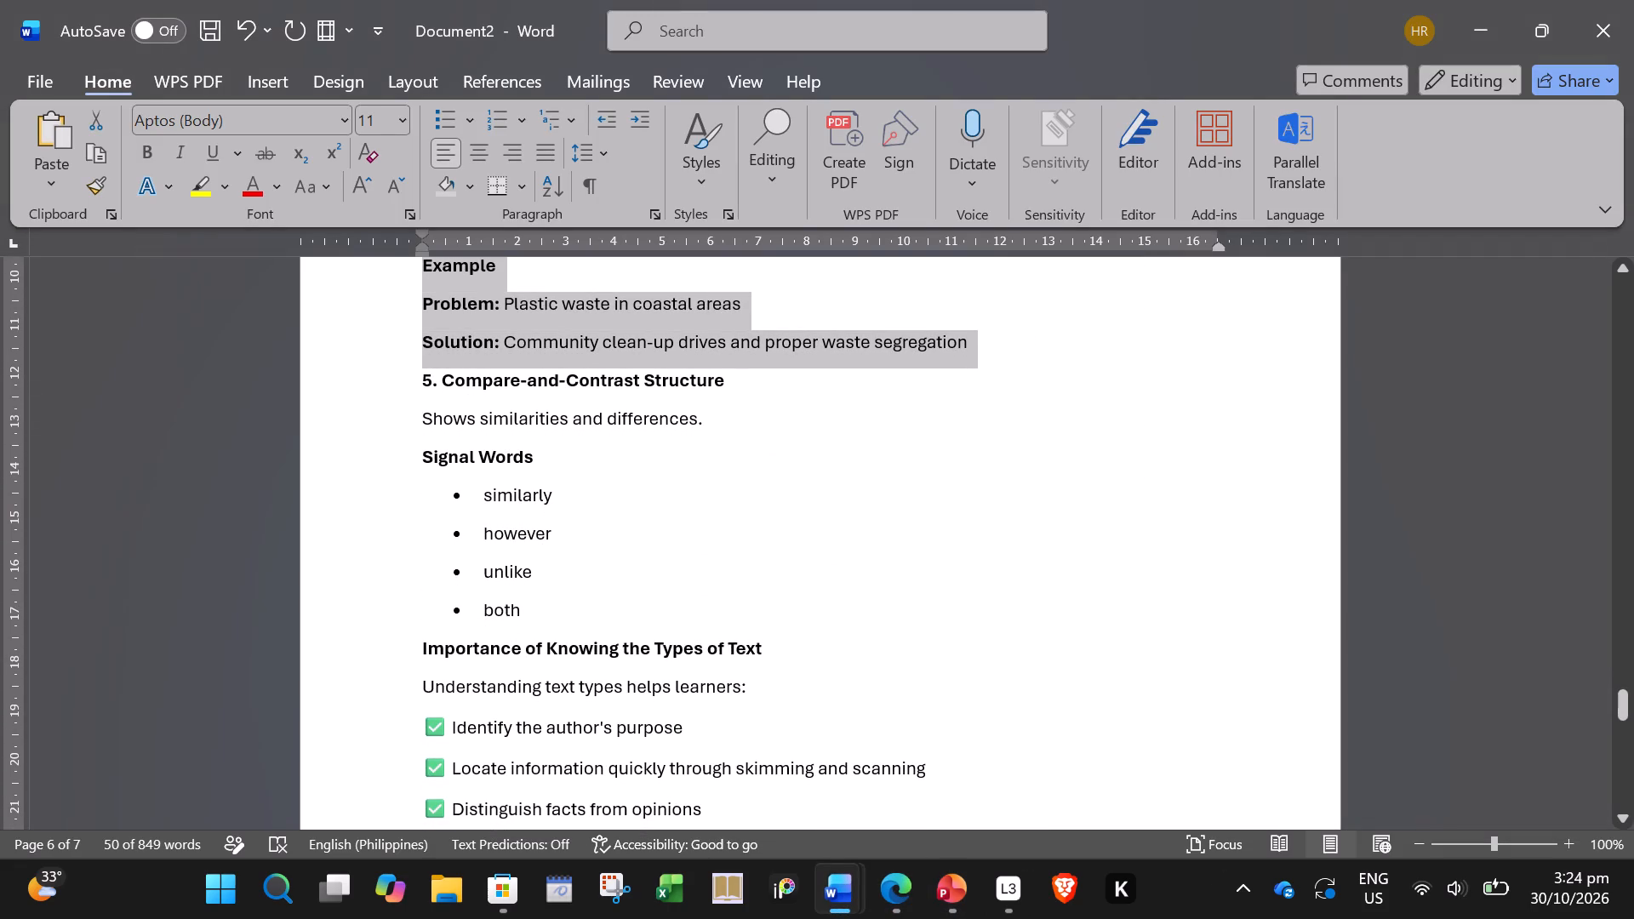
left_click_drag(410, 385, 590, 843)
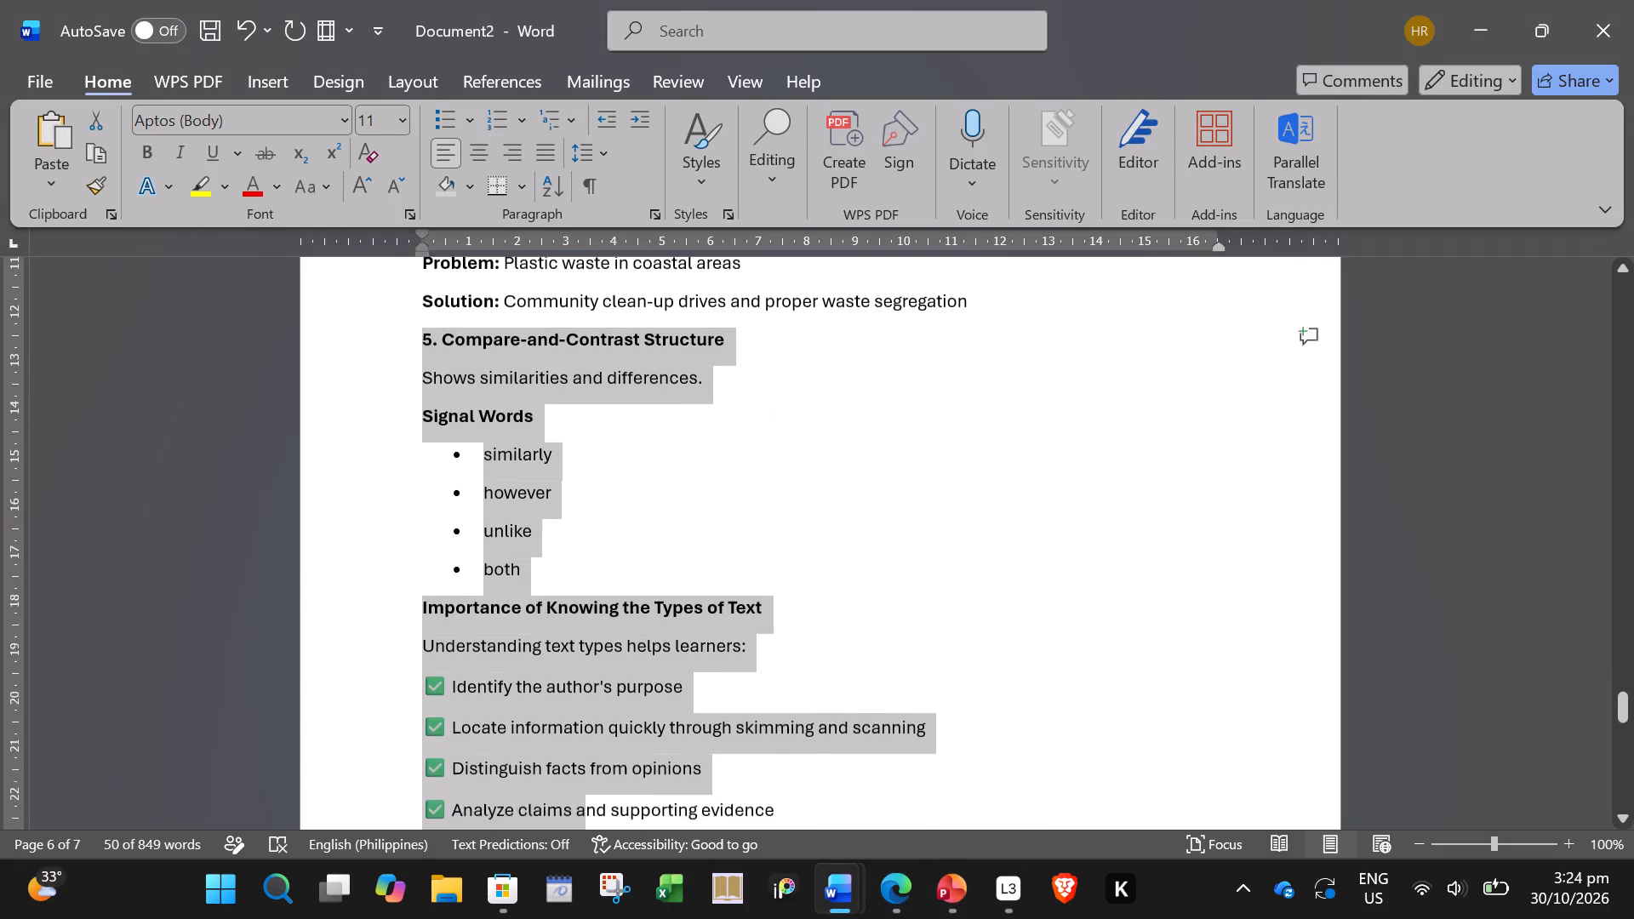
left_click_drag(590, 843, 799, 682)
key("ctrl+c")
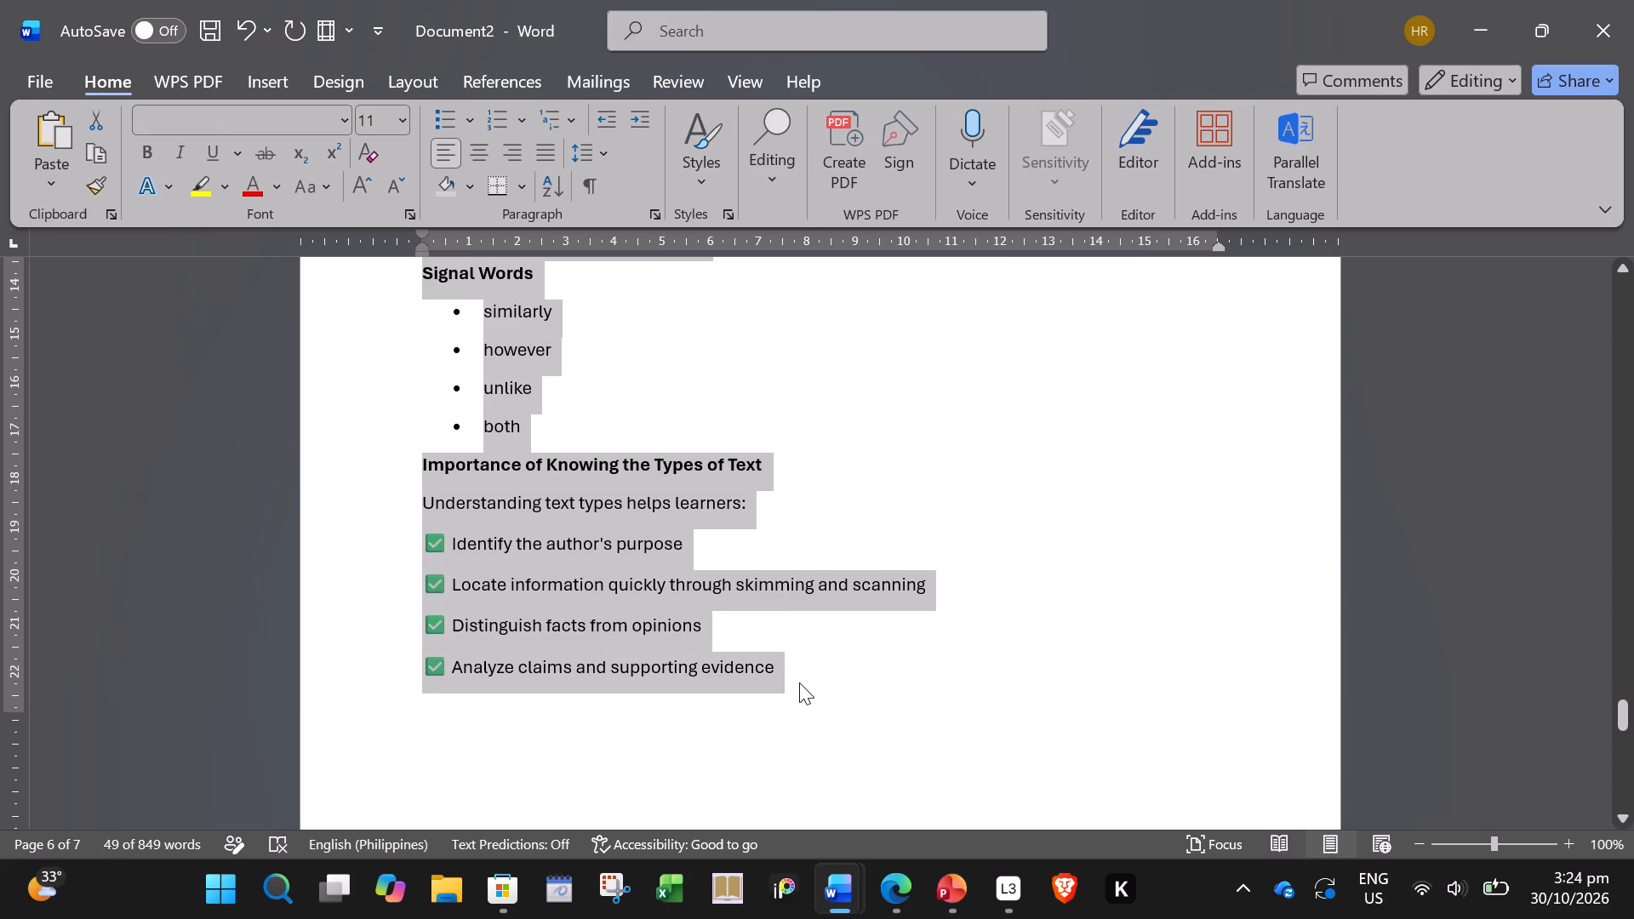
left_click(951, 911)
left_click(572, 305)
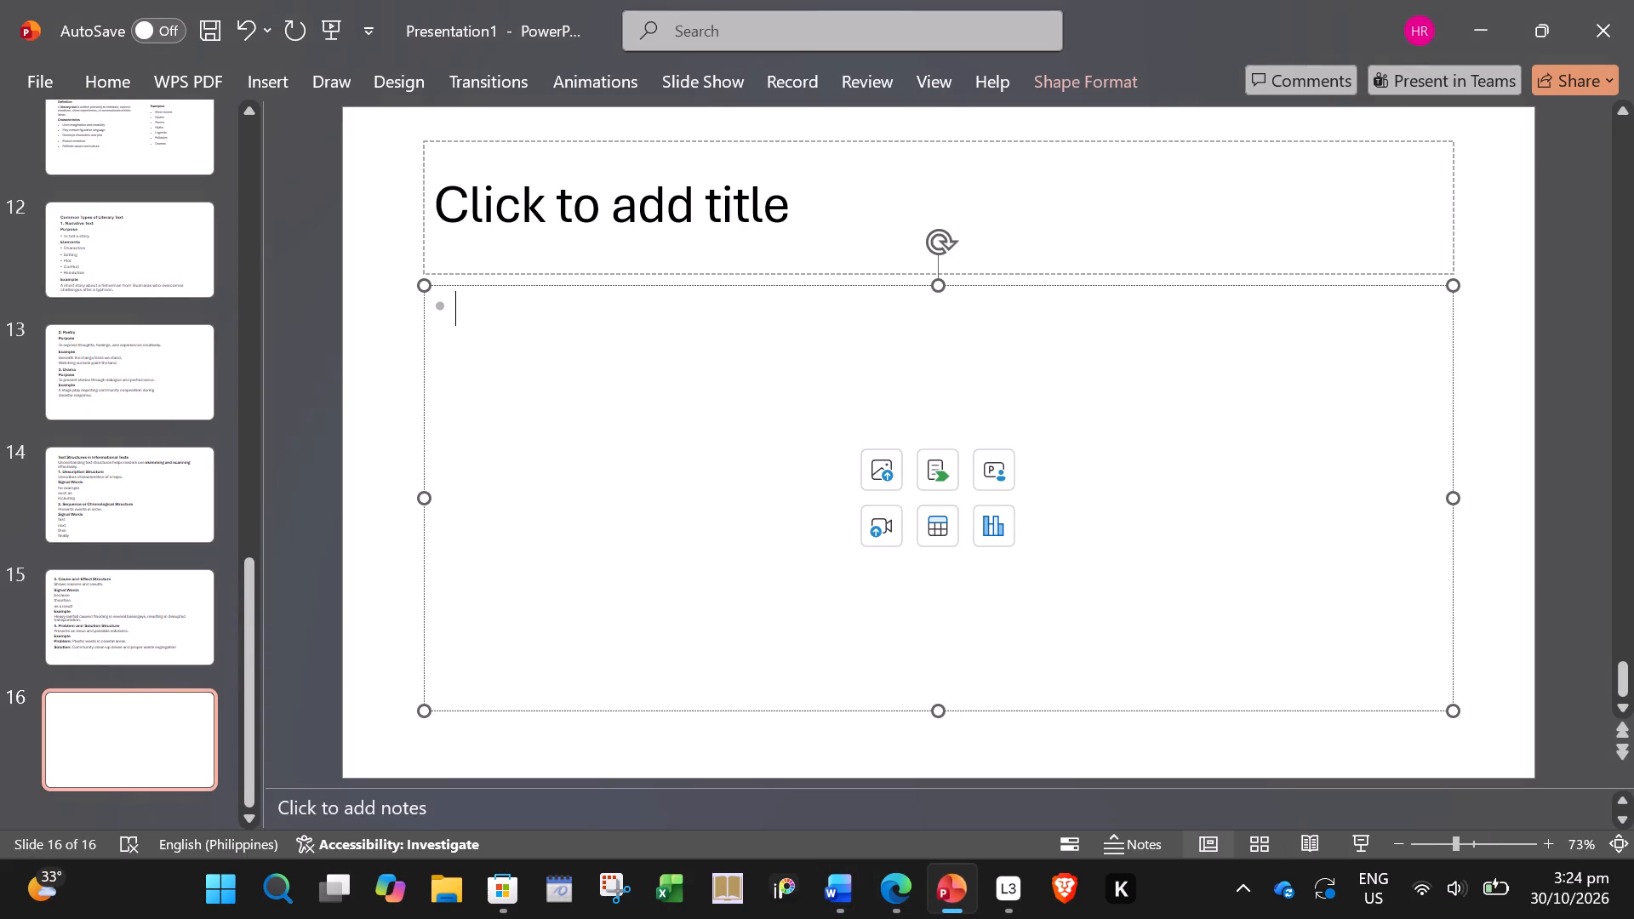
key("BackSpace")
key("ctrl+v")
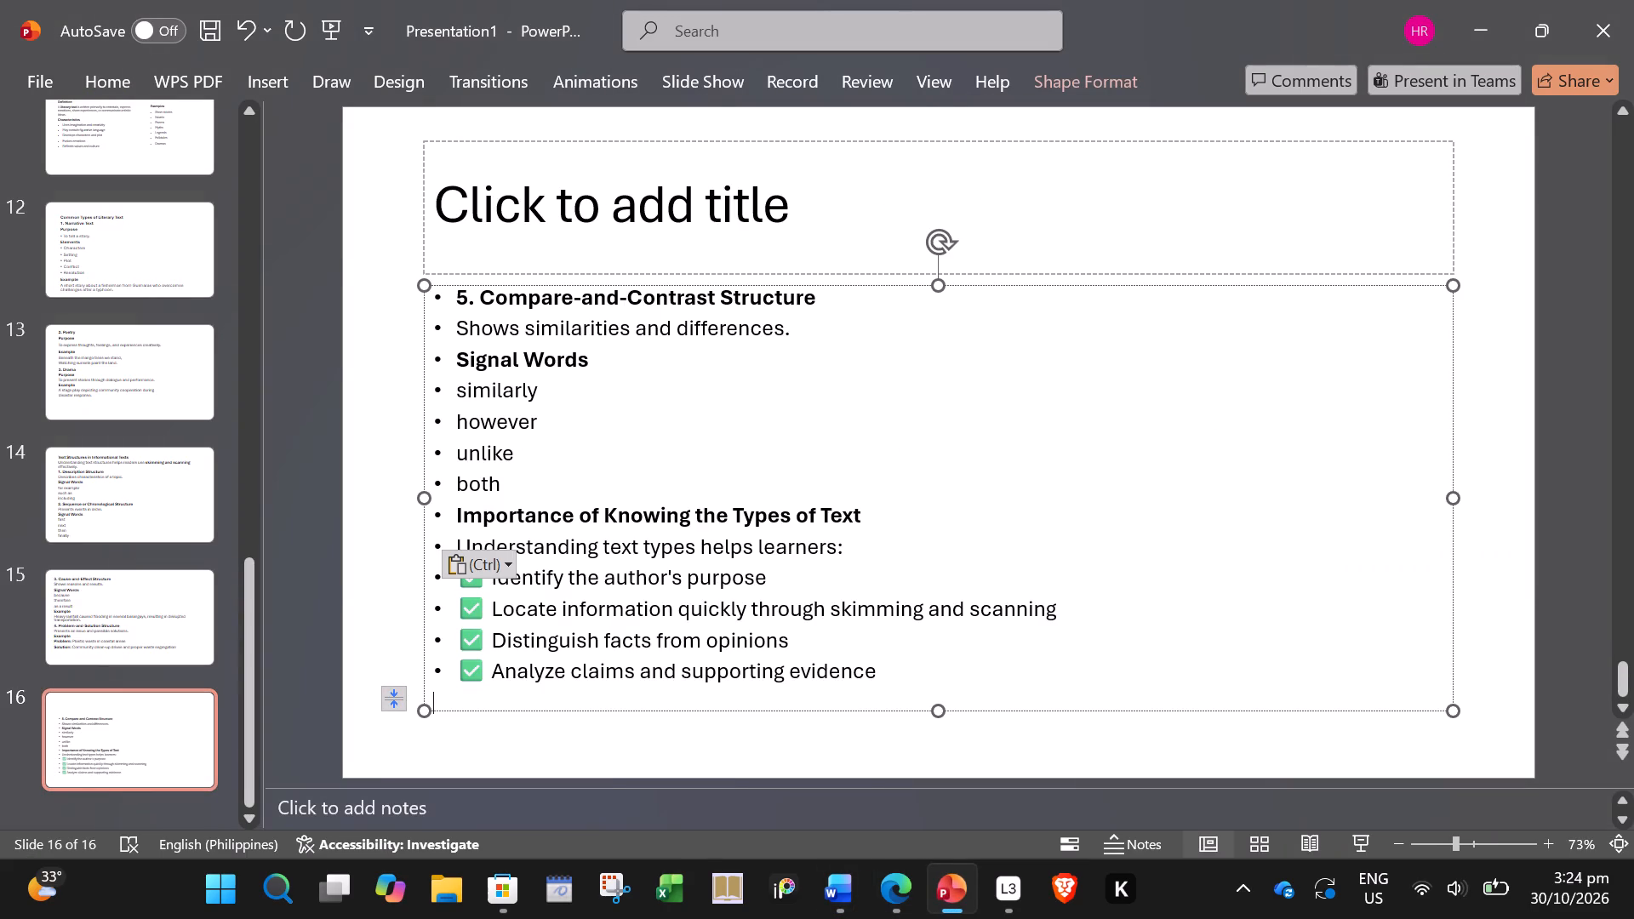
Delete the empty title placeholder from slide 16.
left_click(532, 147)
left_click(528, 140)
key("BackSpace")
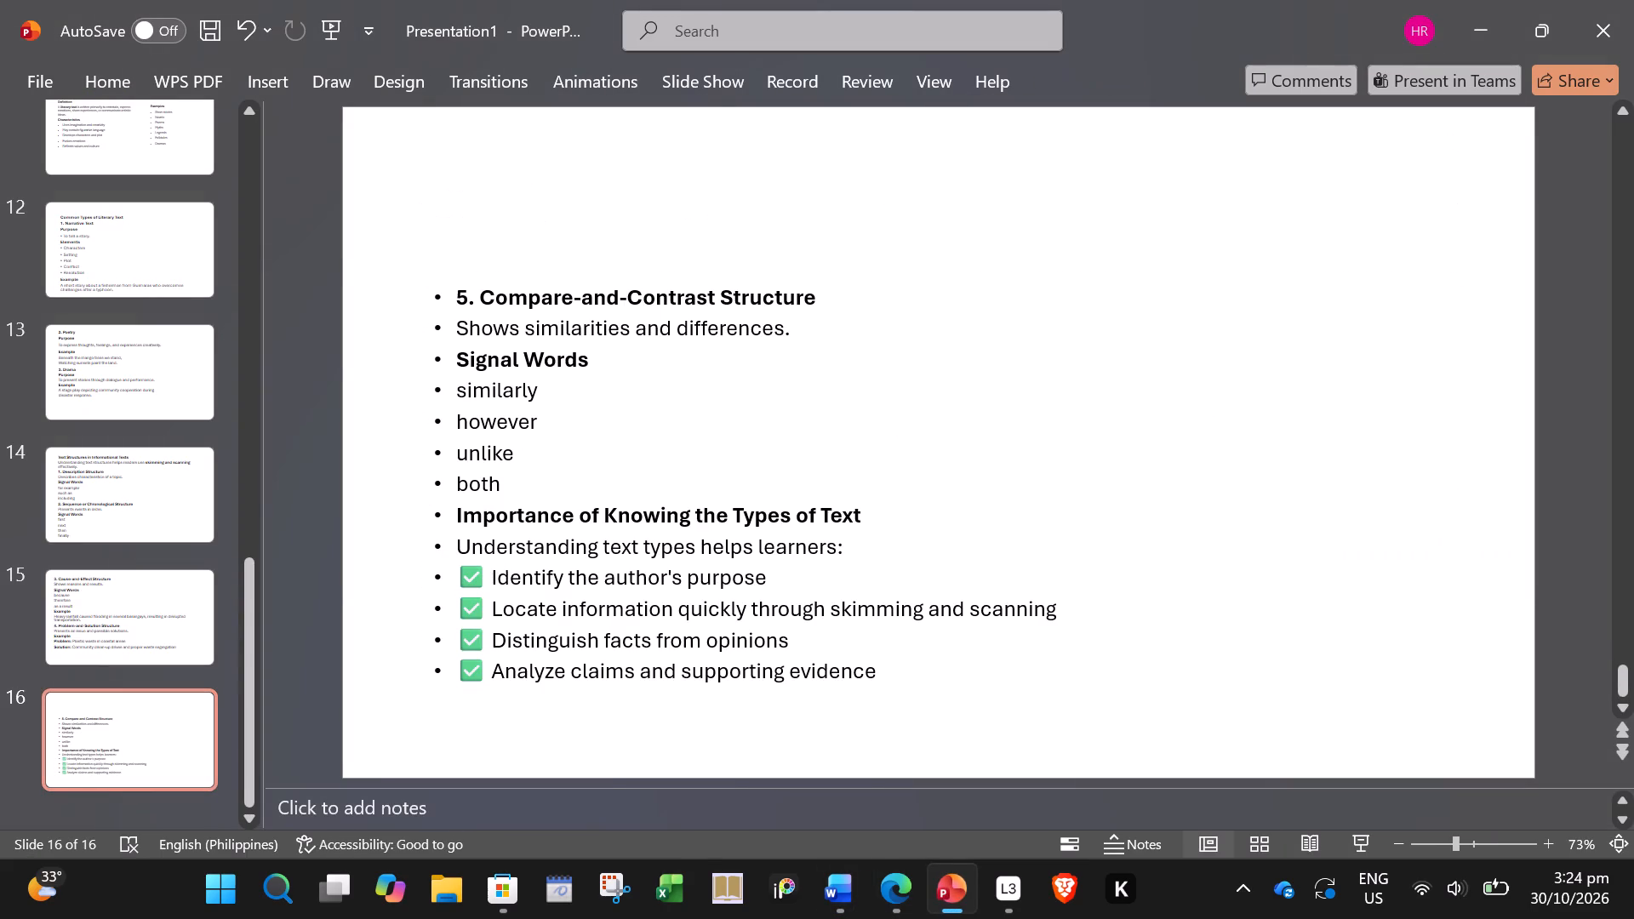
Move slide 16's text box up near the top of the slide and enlarge it to about 16.6 by 32.65 cm.
left_click(588, 353)
left_click_drag(550, 284, 526, 250)
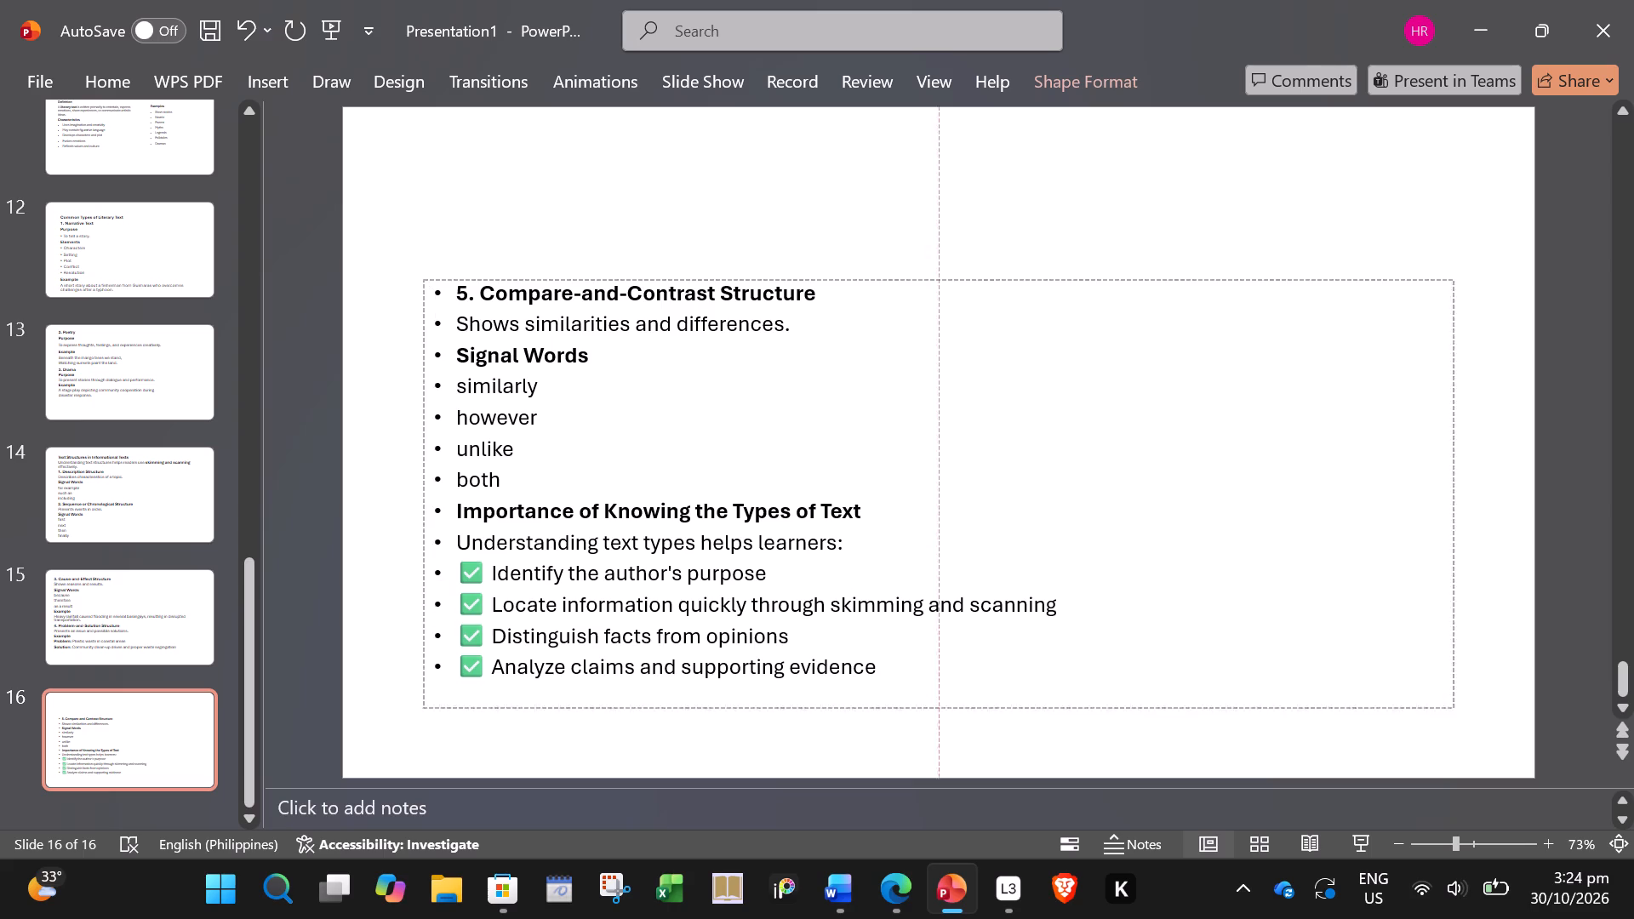
left_click_drag(526, 250, 497, 158)
left_click_drag(1403, 589, 1521, 744)
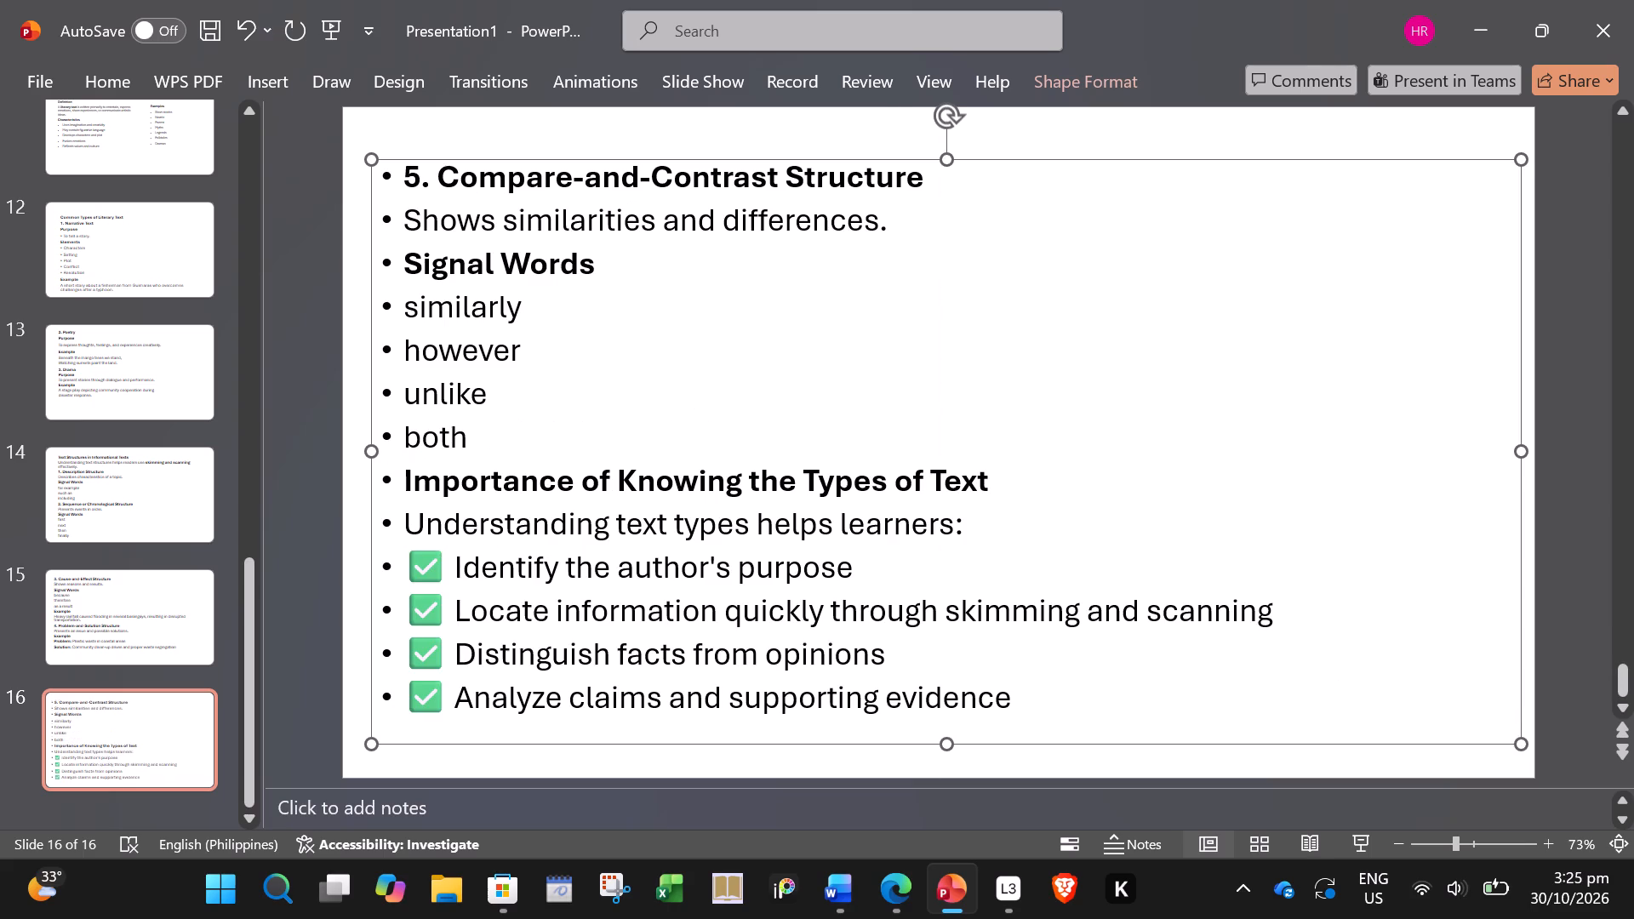
Remove the bullets from all the text on slide 16.
left_click_drag(397, 178, 761, 552)
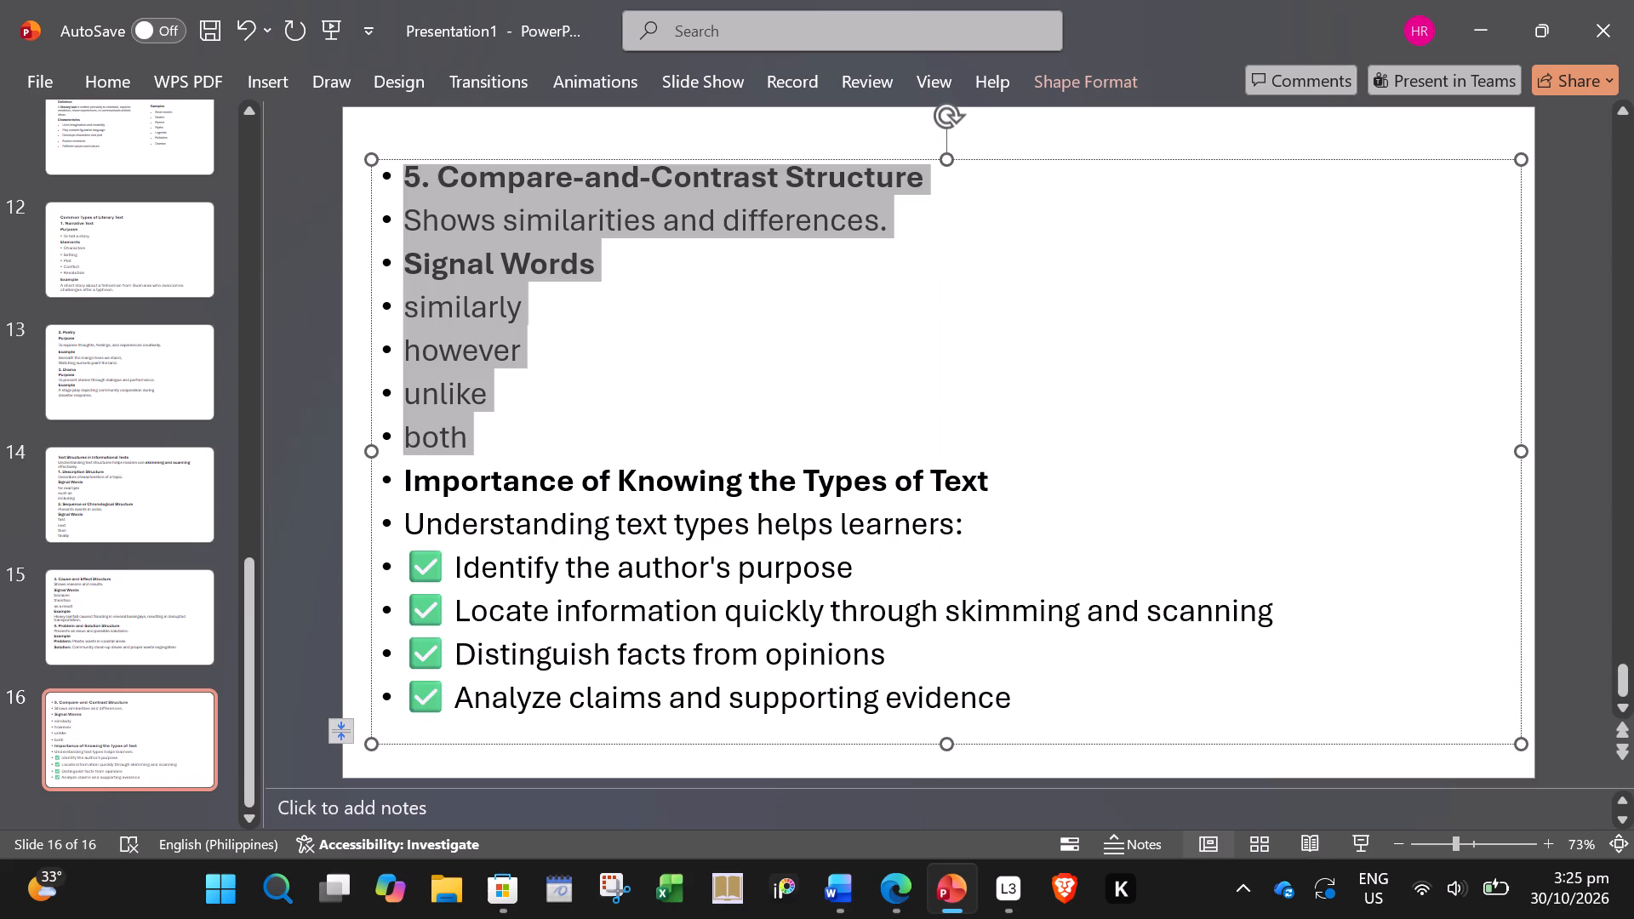
left_click_drag(761, 552, 1017, 728)
left_click(1052, 75)
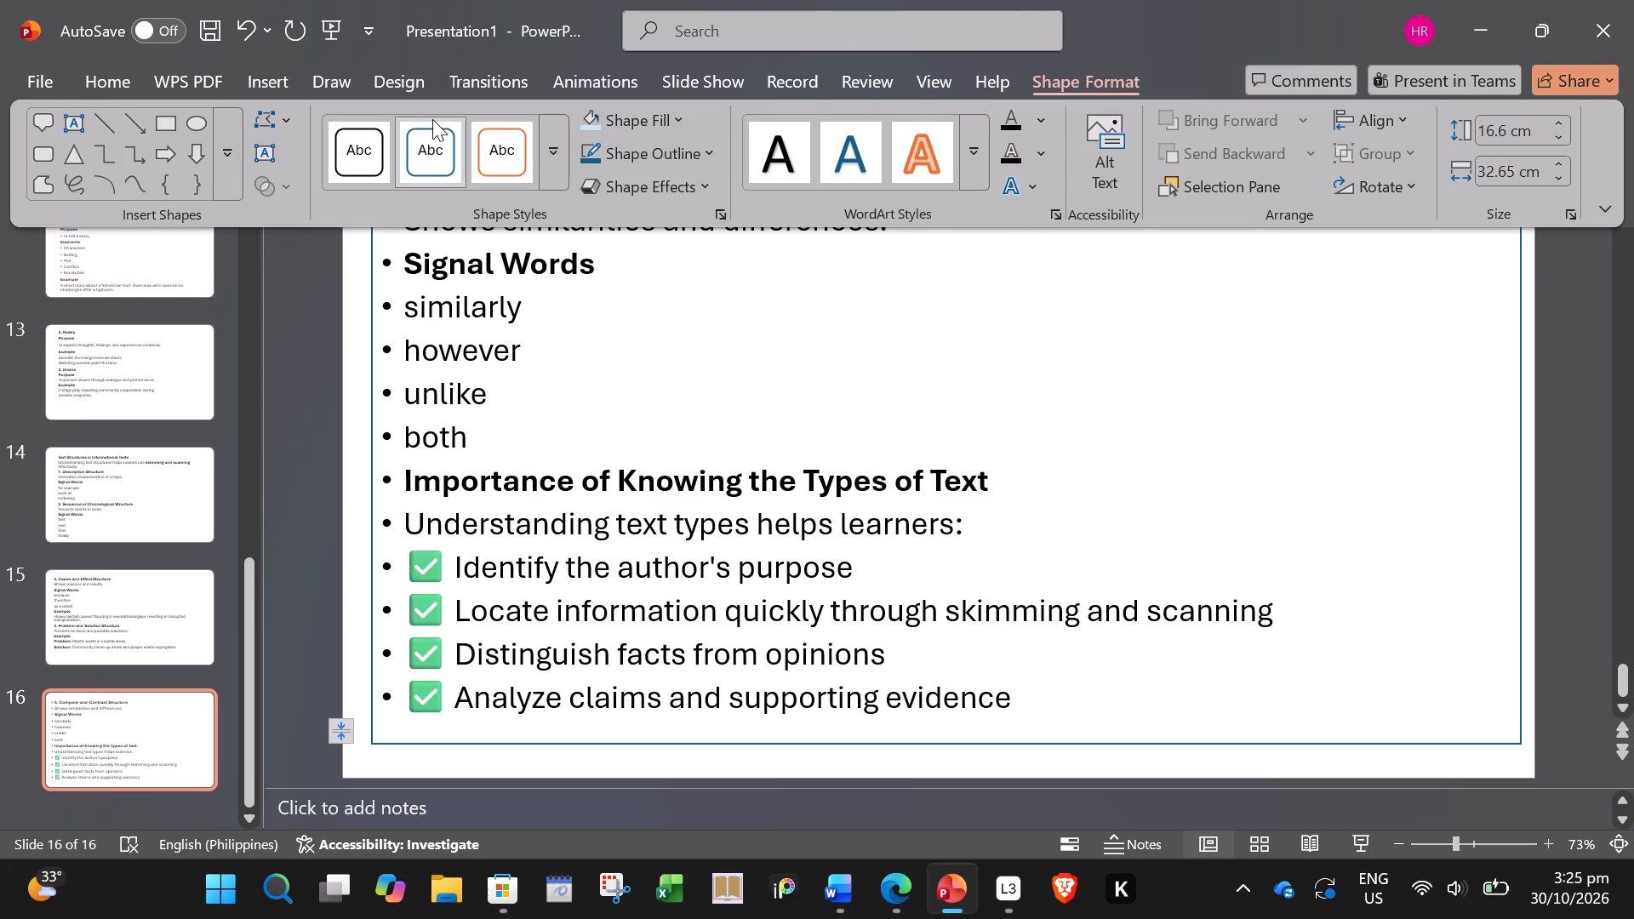
left_click(559, 514)
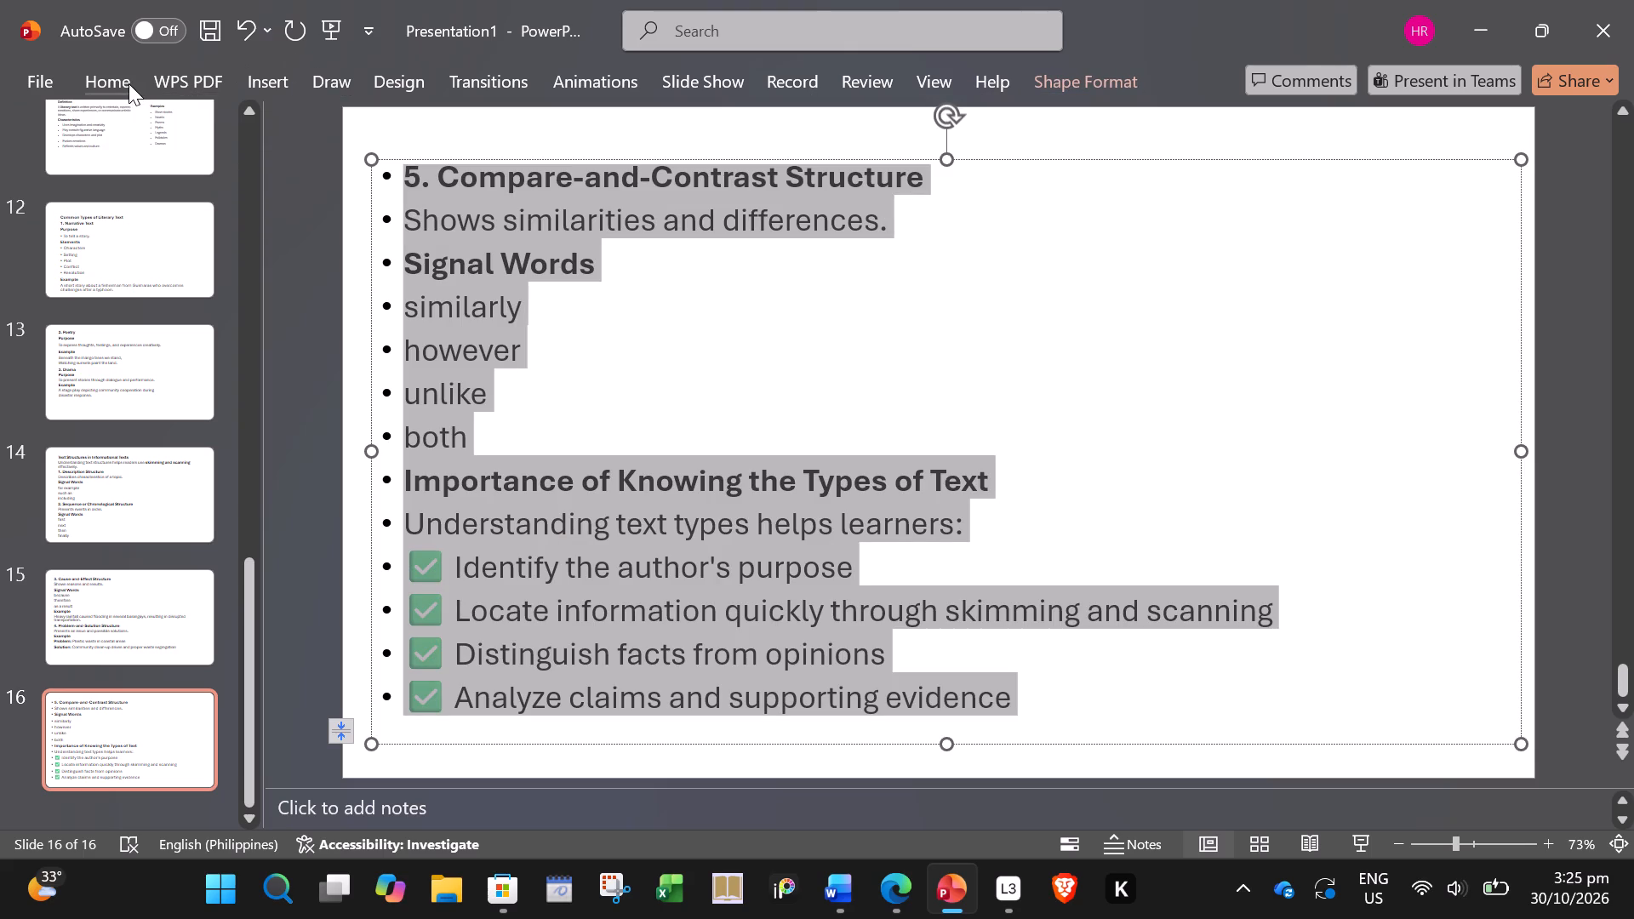
left_click(130, 83)
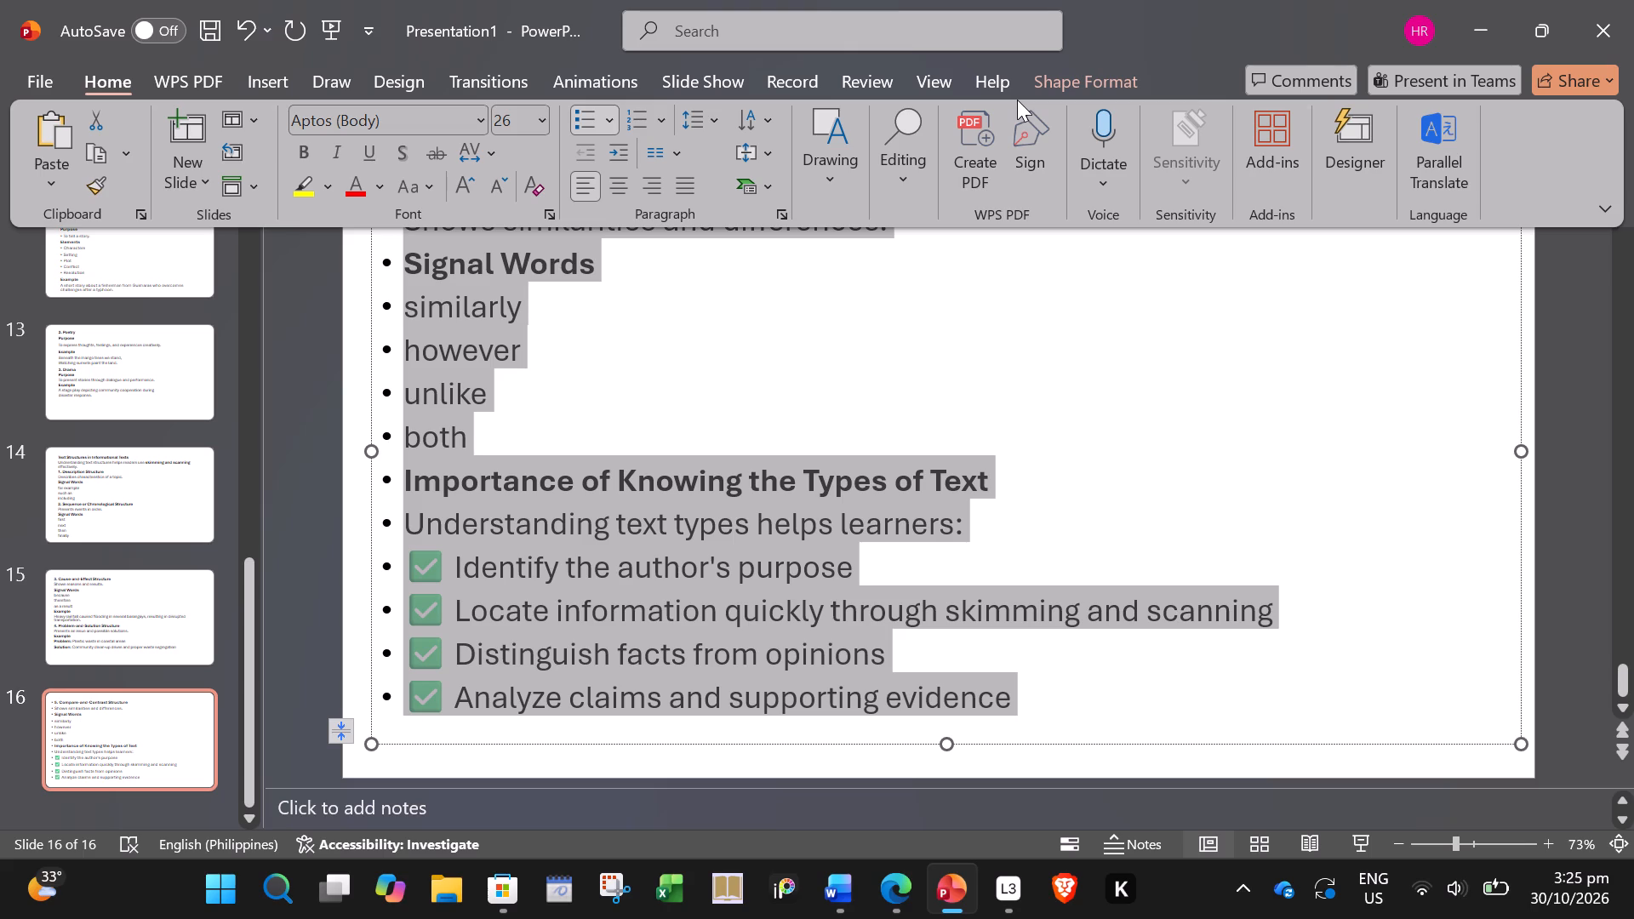
left_click(1046, 85)
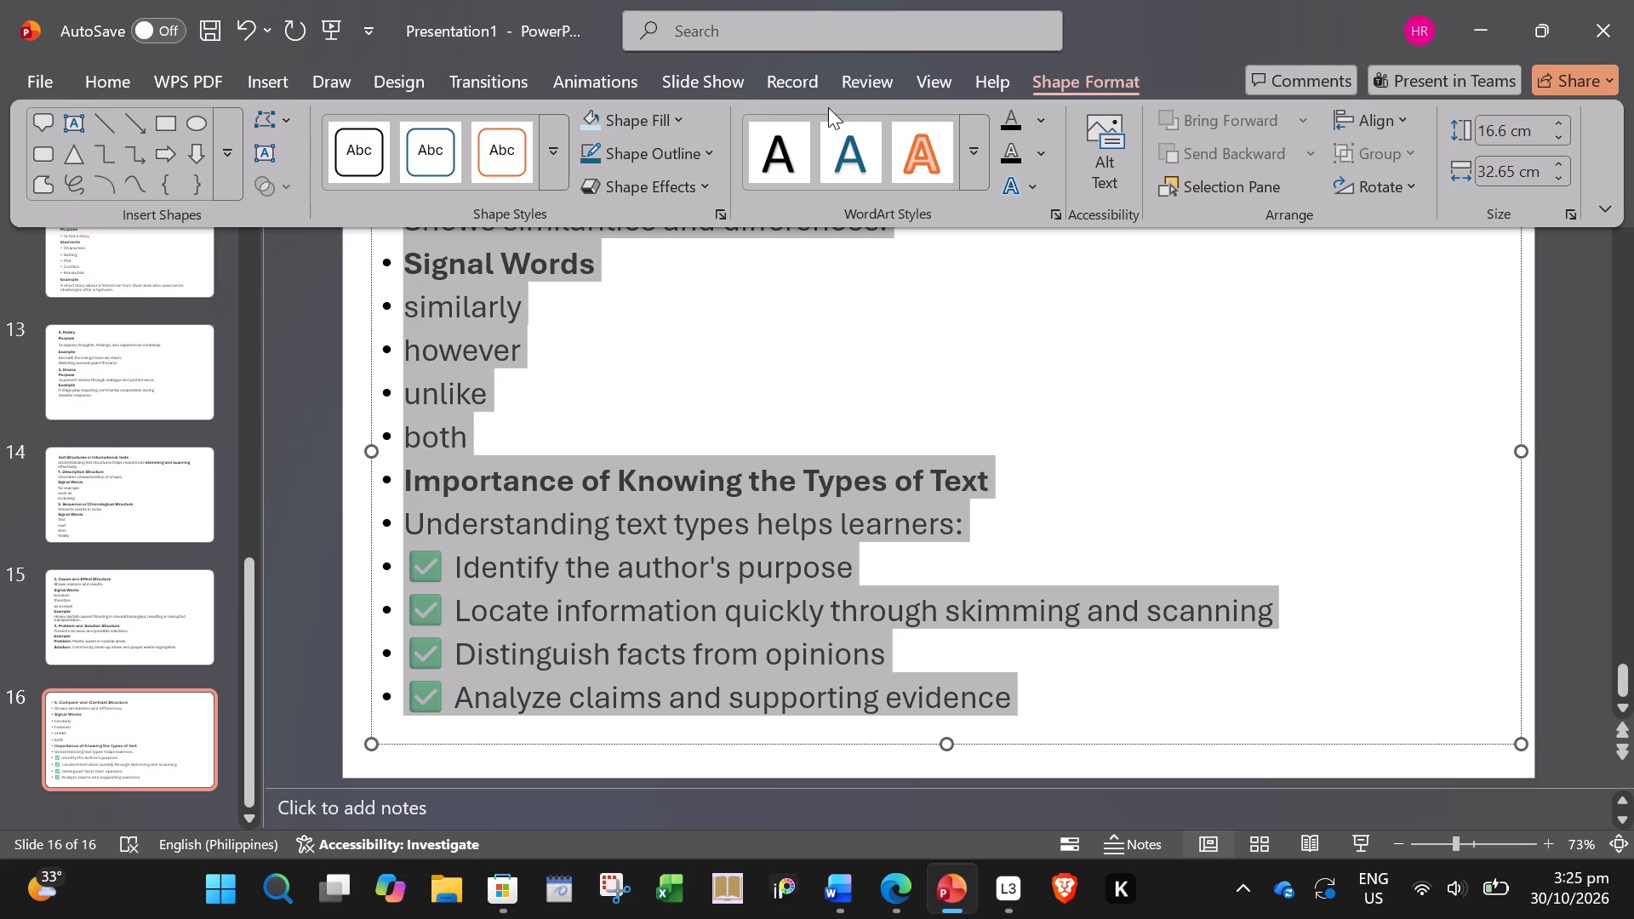
left_click(98, 81)
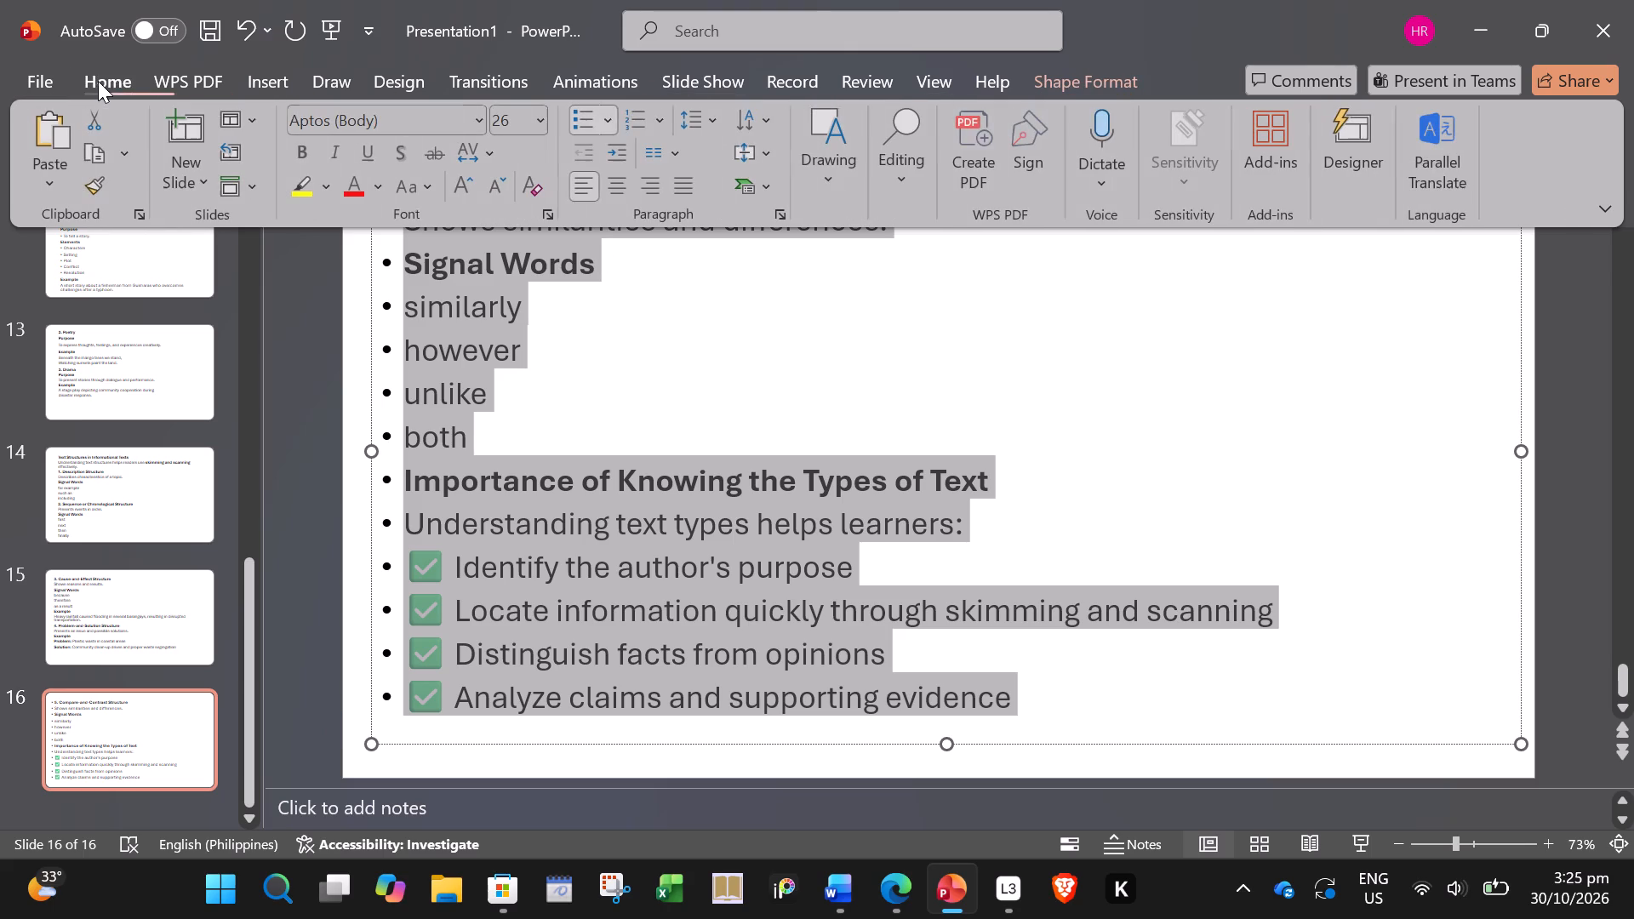
left_click(1072, 76)
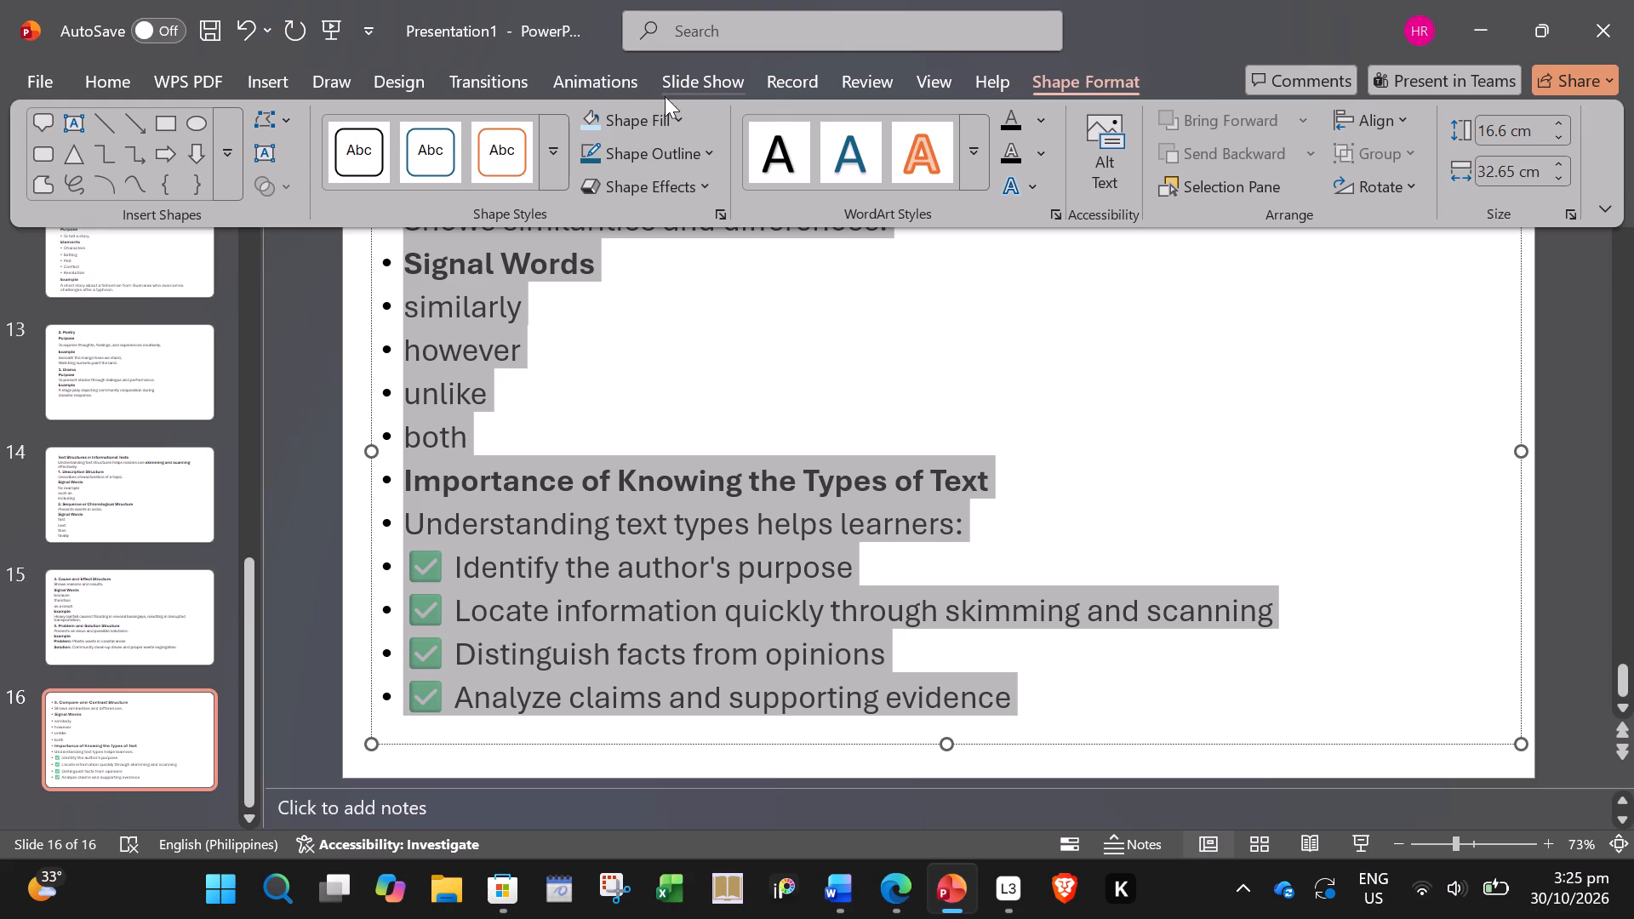
left_click(105, 88)
left_click(589, 129)
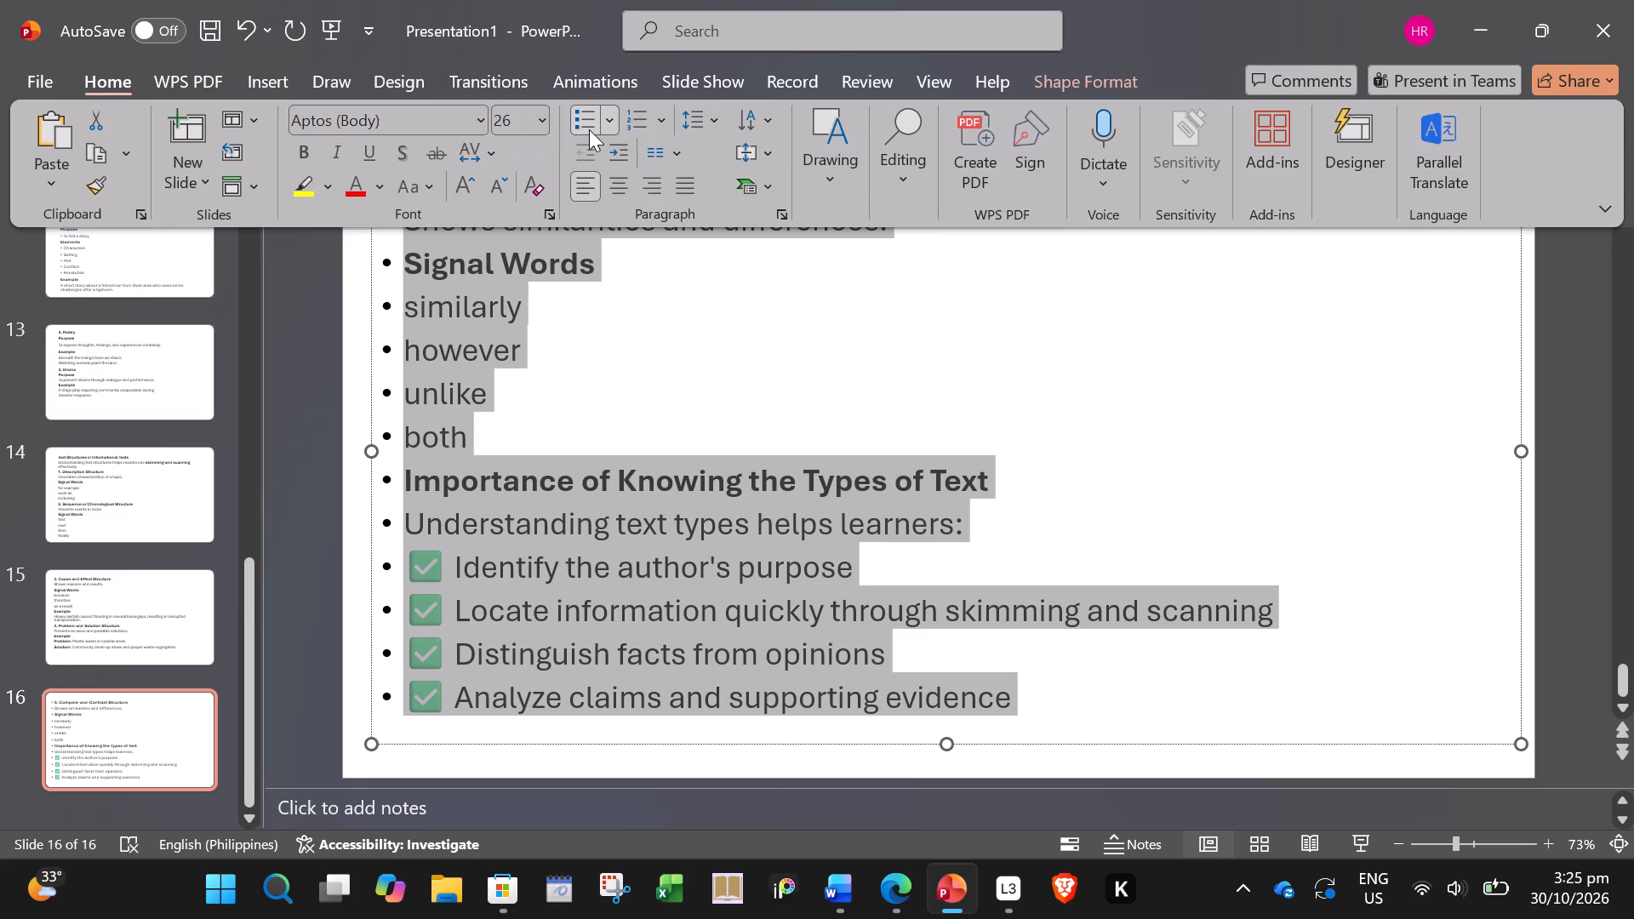
left_click(694, 337)
Add a new slide after slide 16.
left_click(140, 741)
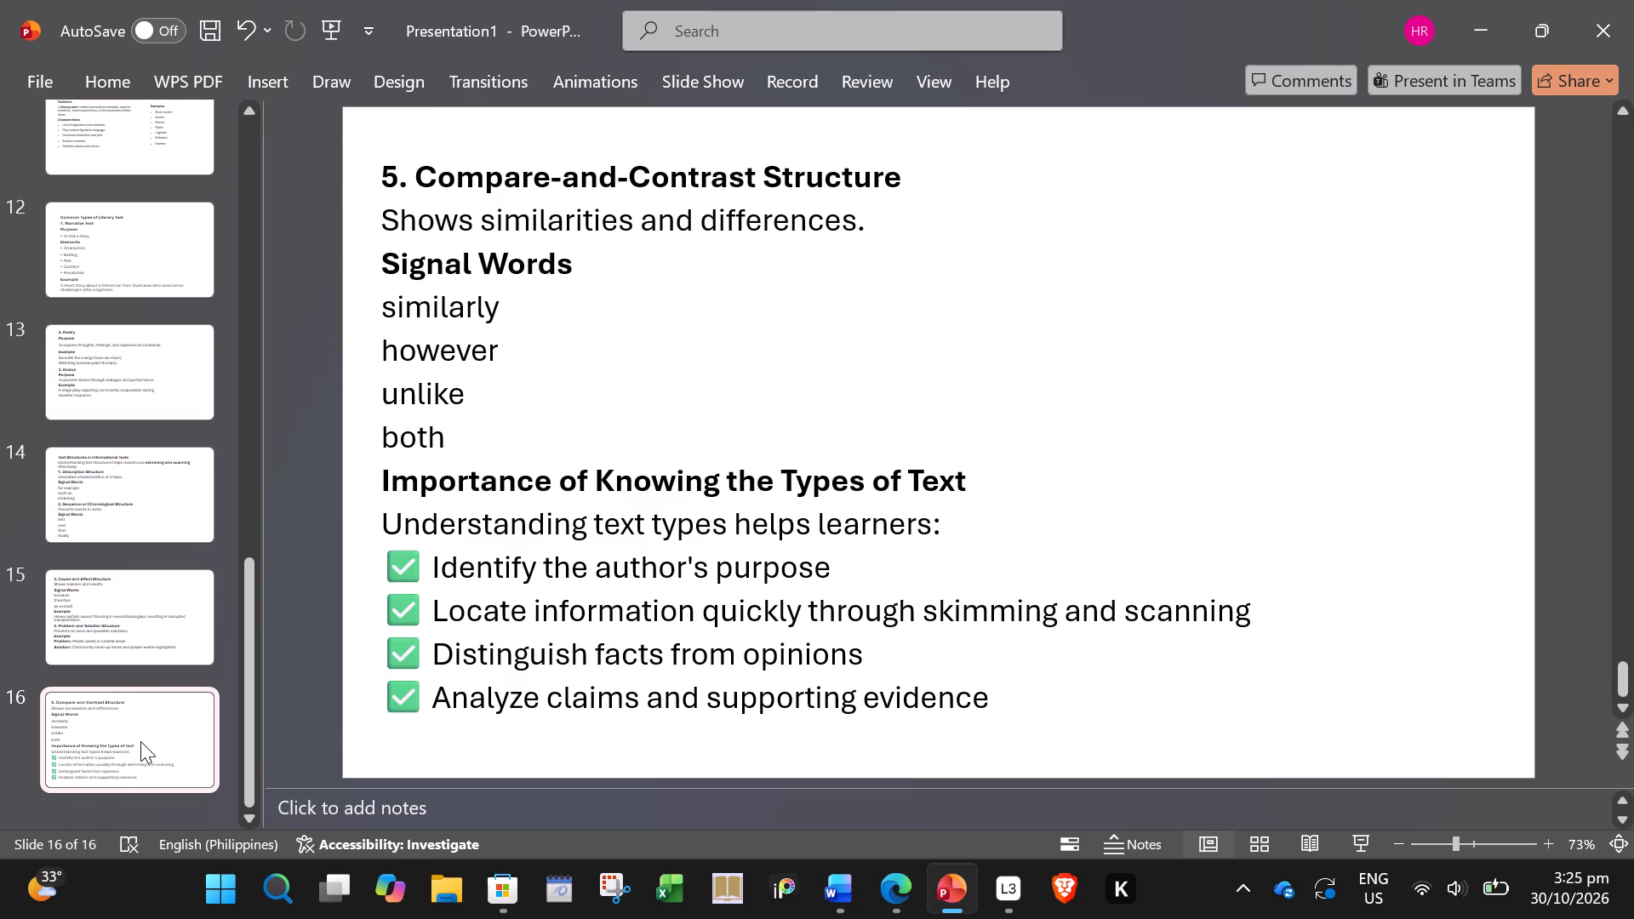
key("Return")
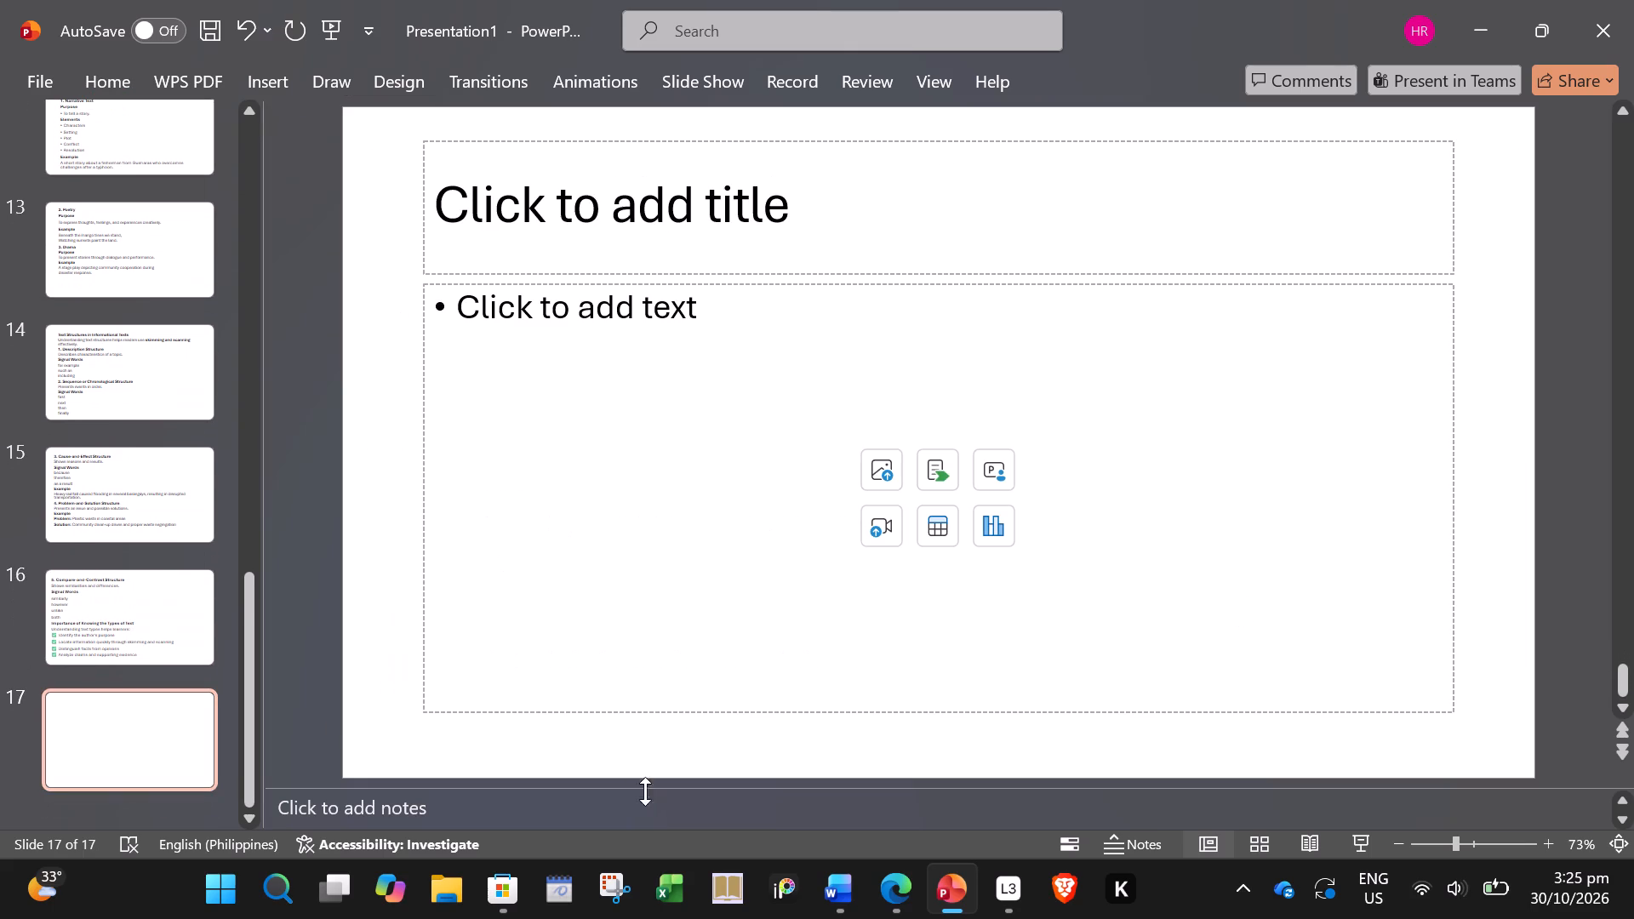
Copy the Improve reading comprehension and Become critical and informed readers lines from Word's Document2 into slide 17's body in PowerPoint.
left_click(904, 894)
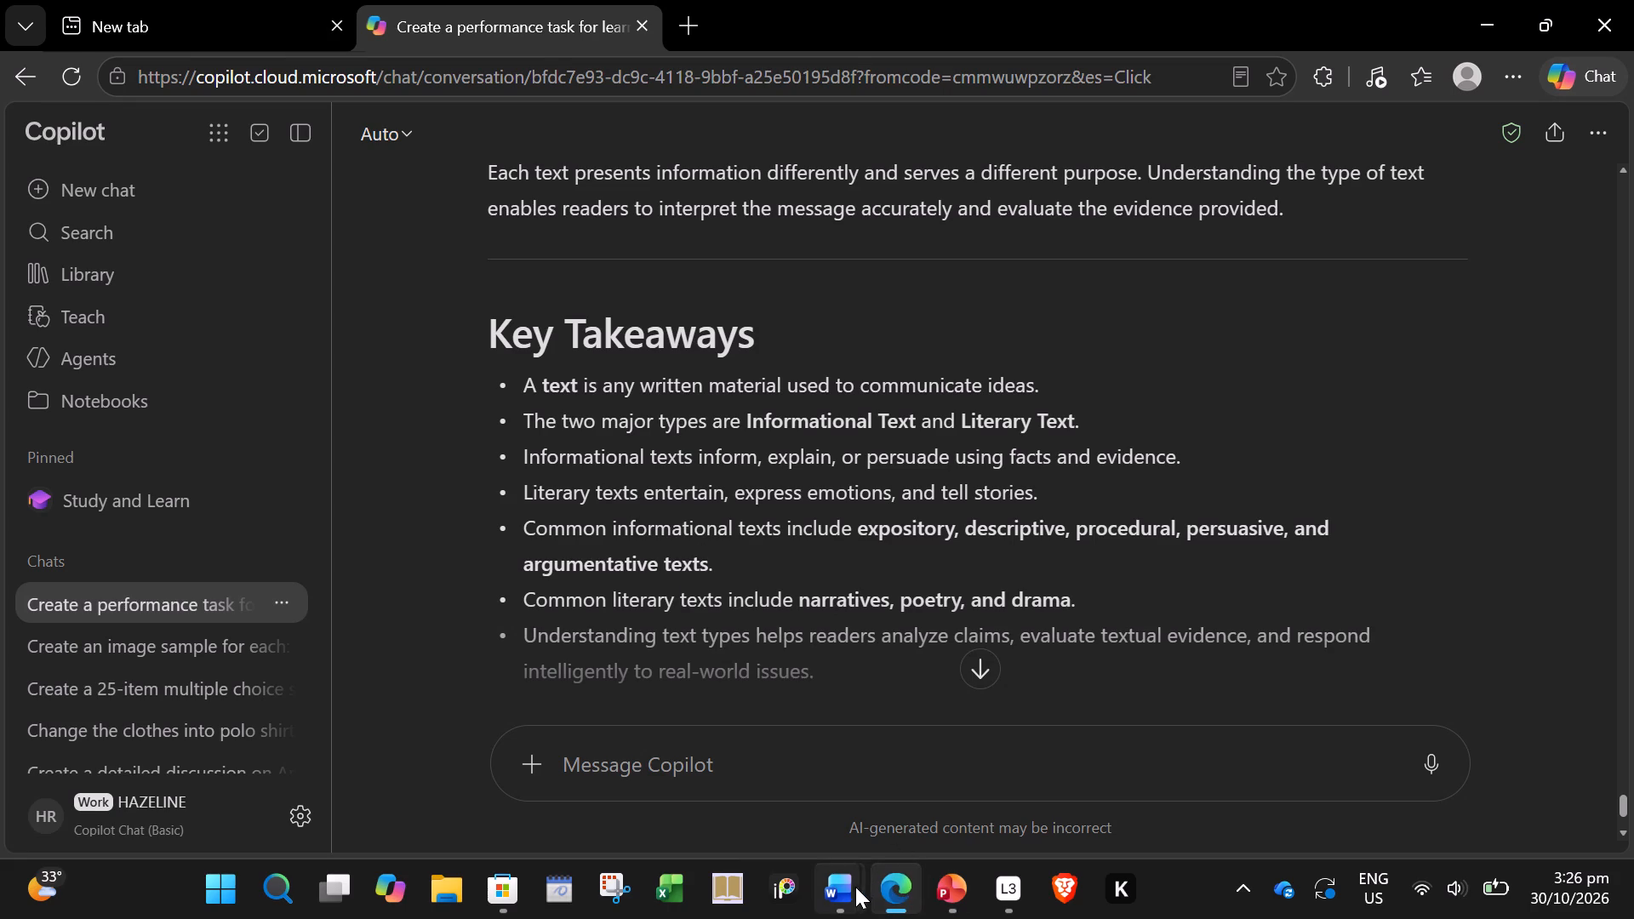
left_click(853, 888)
left_click(1073, 785)
scroll(1047, 638, "down", 2)
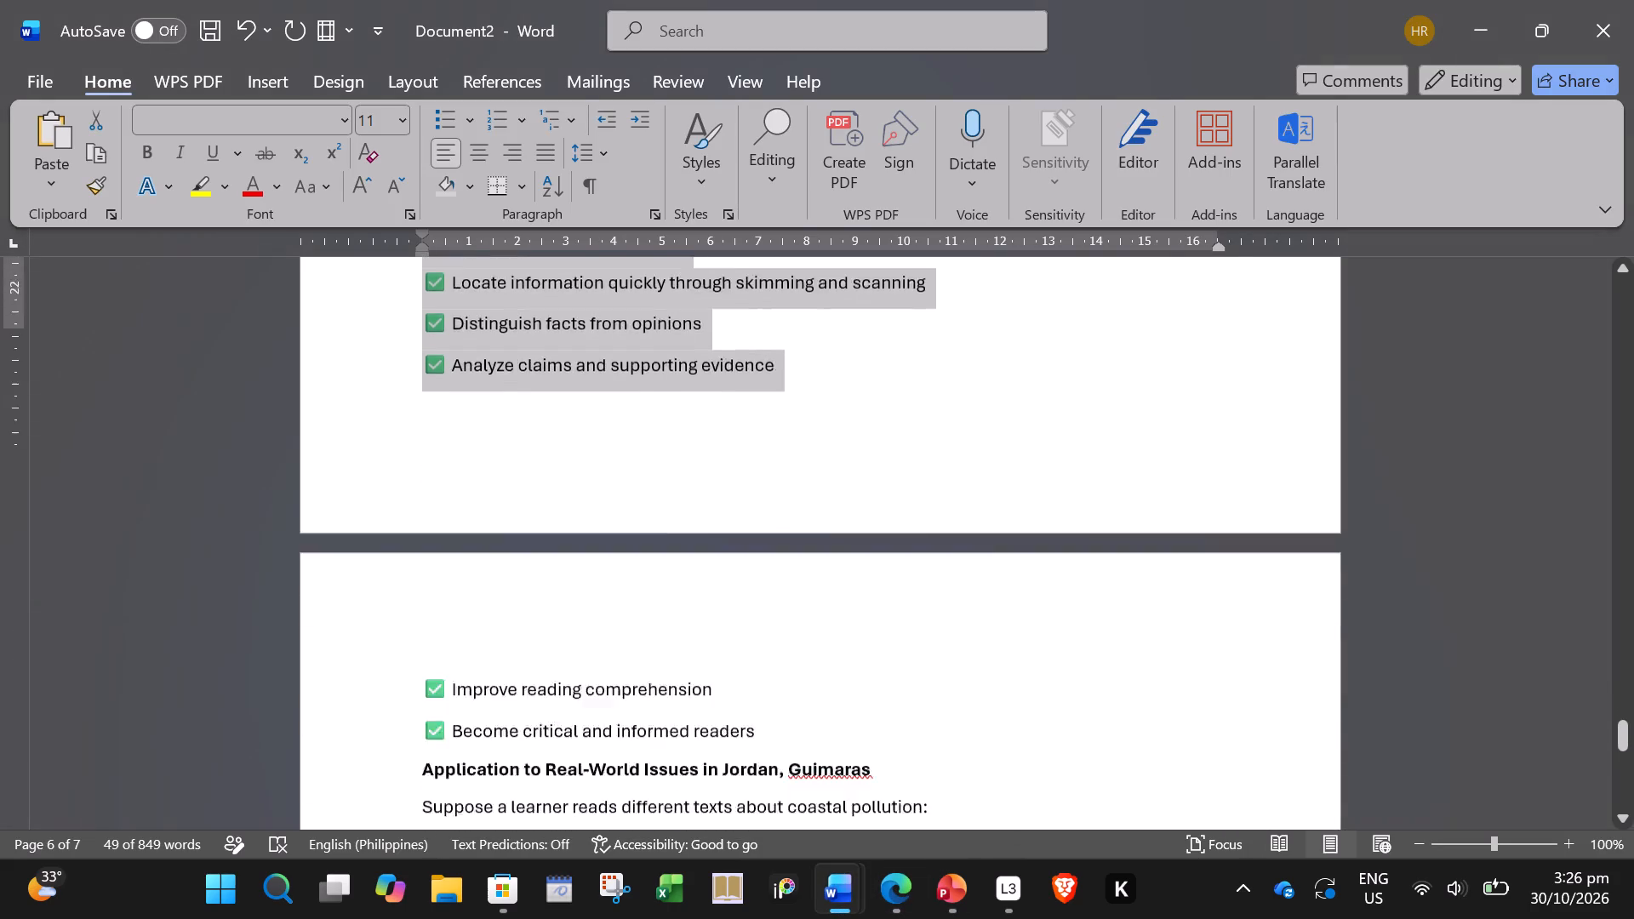
scroll(1047, 638, "down", 1)
left_click_drag(417, 477, 436, 483)
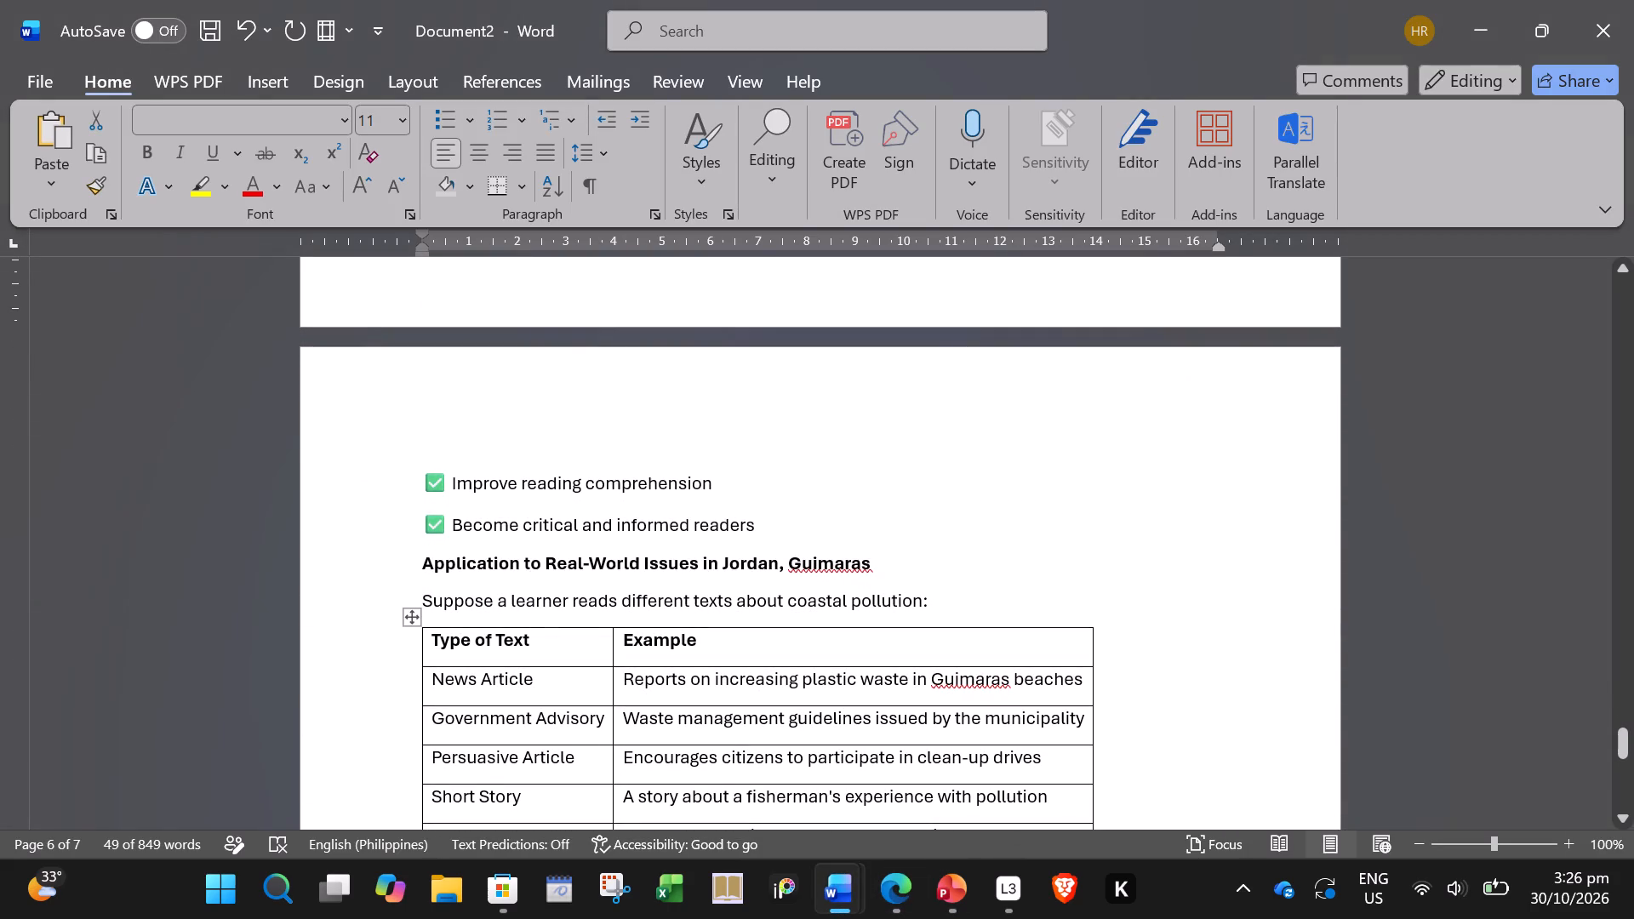
left_click_drag(436, 483, 768, 544)
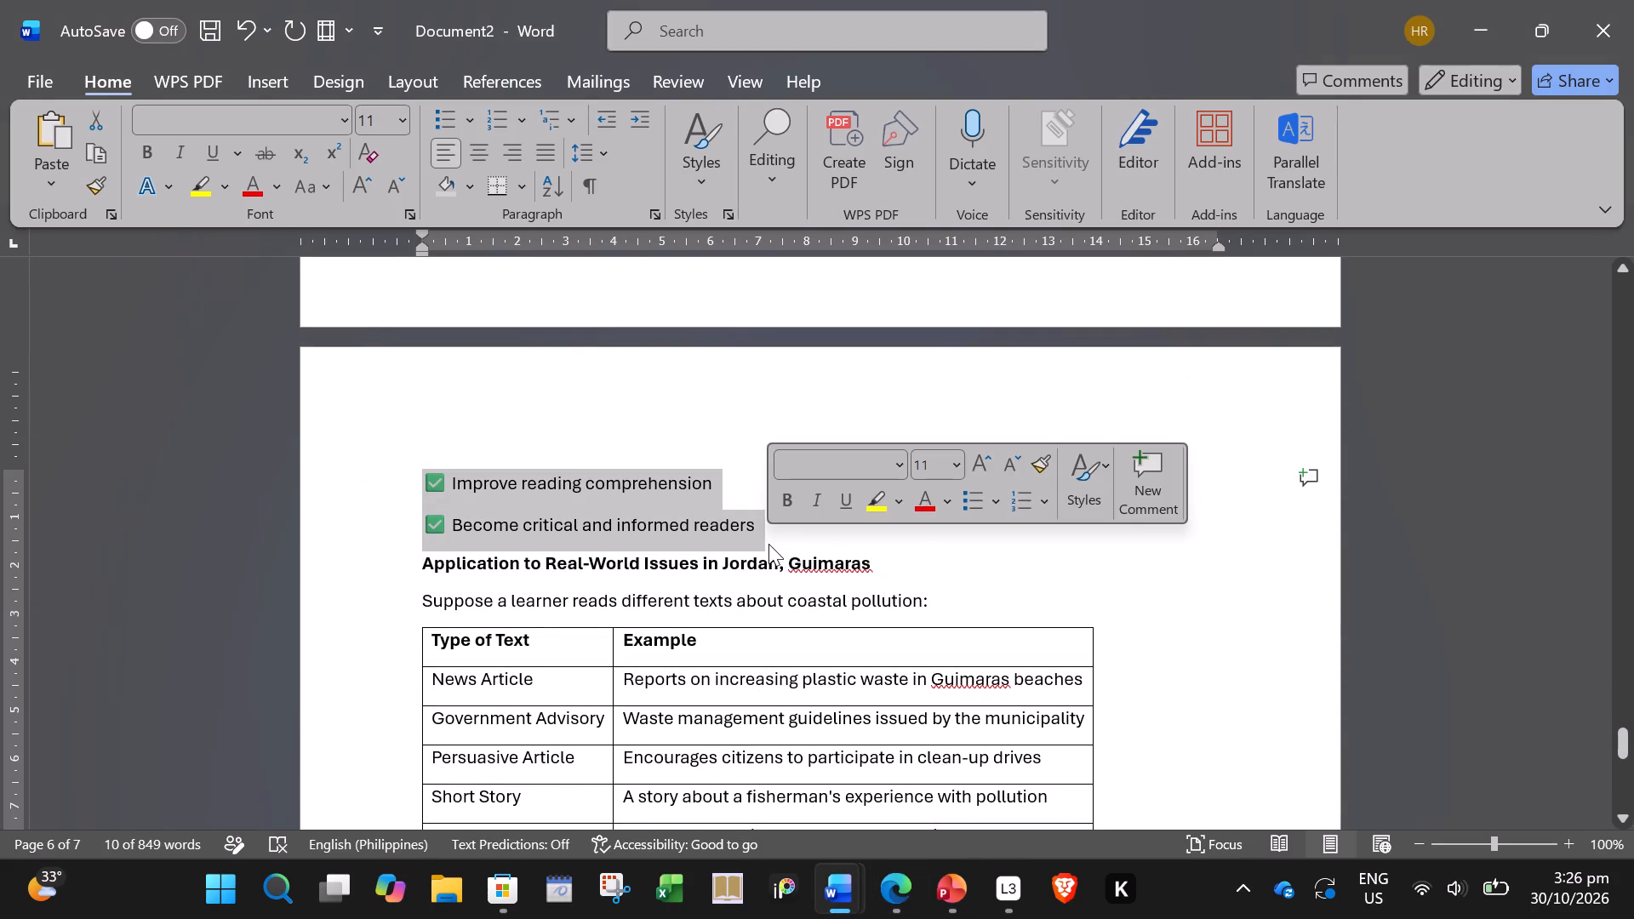
key("ctrl+c")
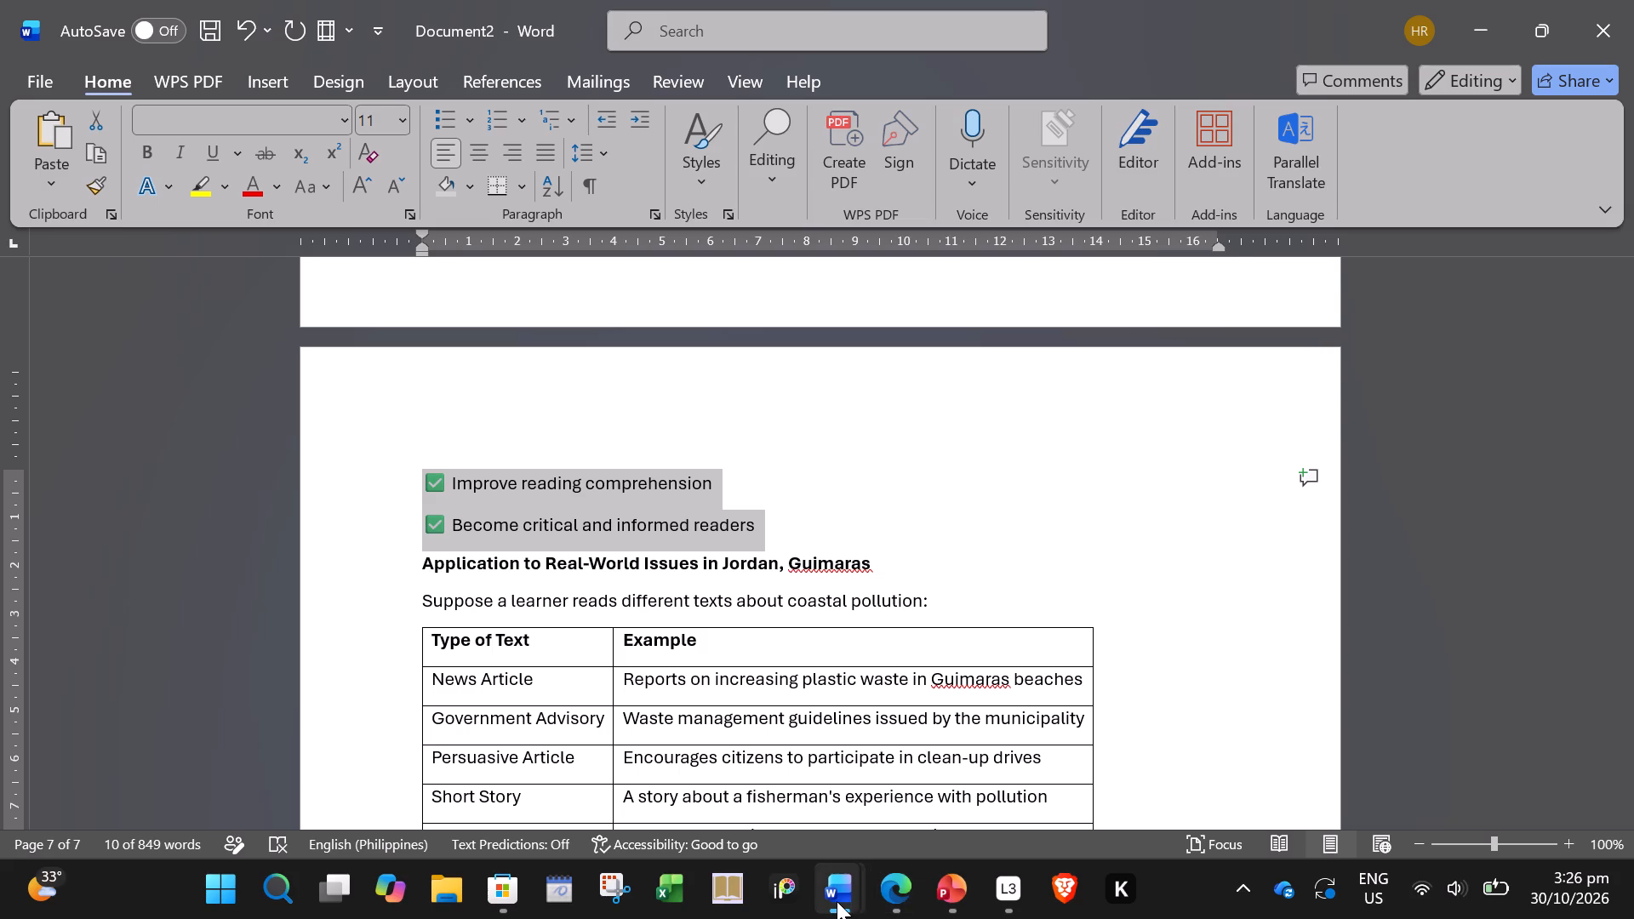
left_click(837, 901)
left_click(1100, 790)
scroll(927, 657, "down", 1)
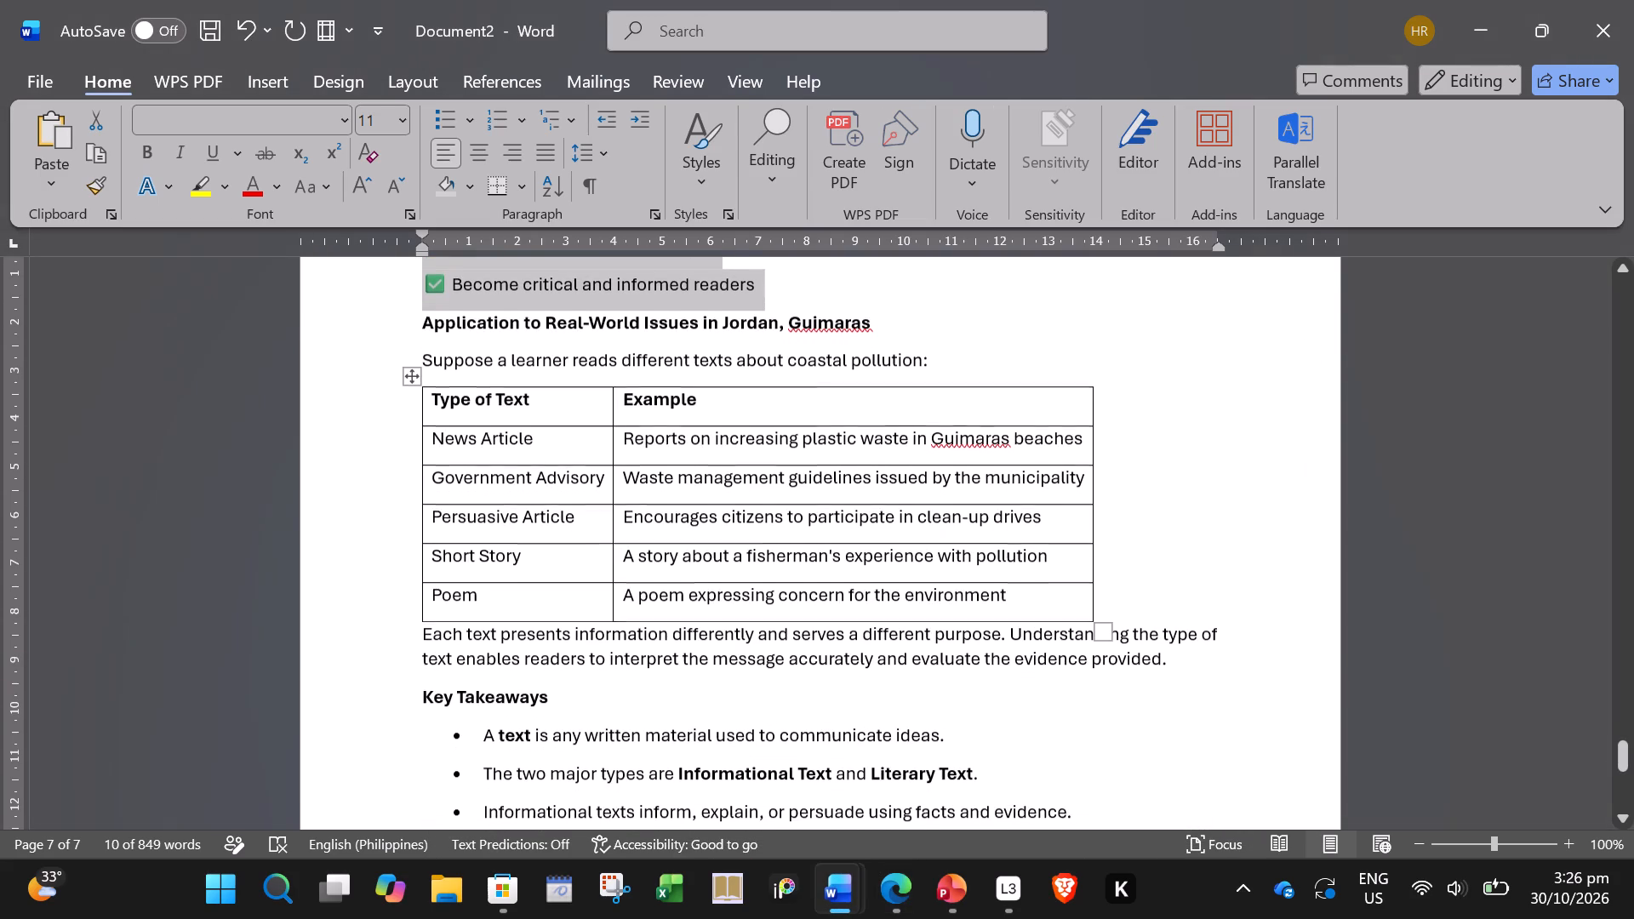
scroll(927, 657, "down", 1)
left_click(963, 880)
left_click(664, 349)
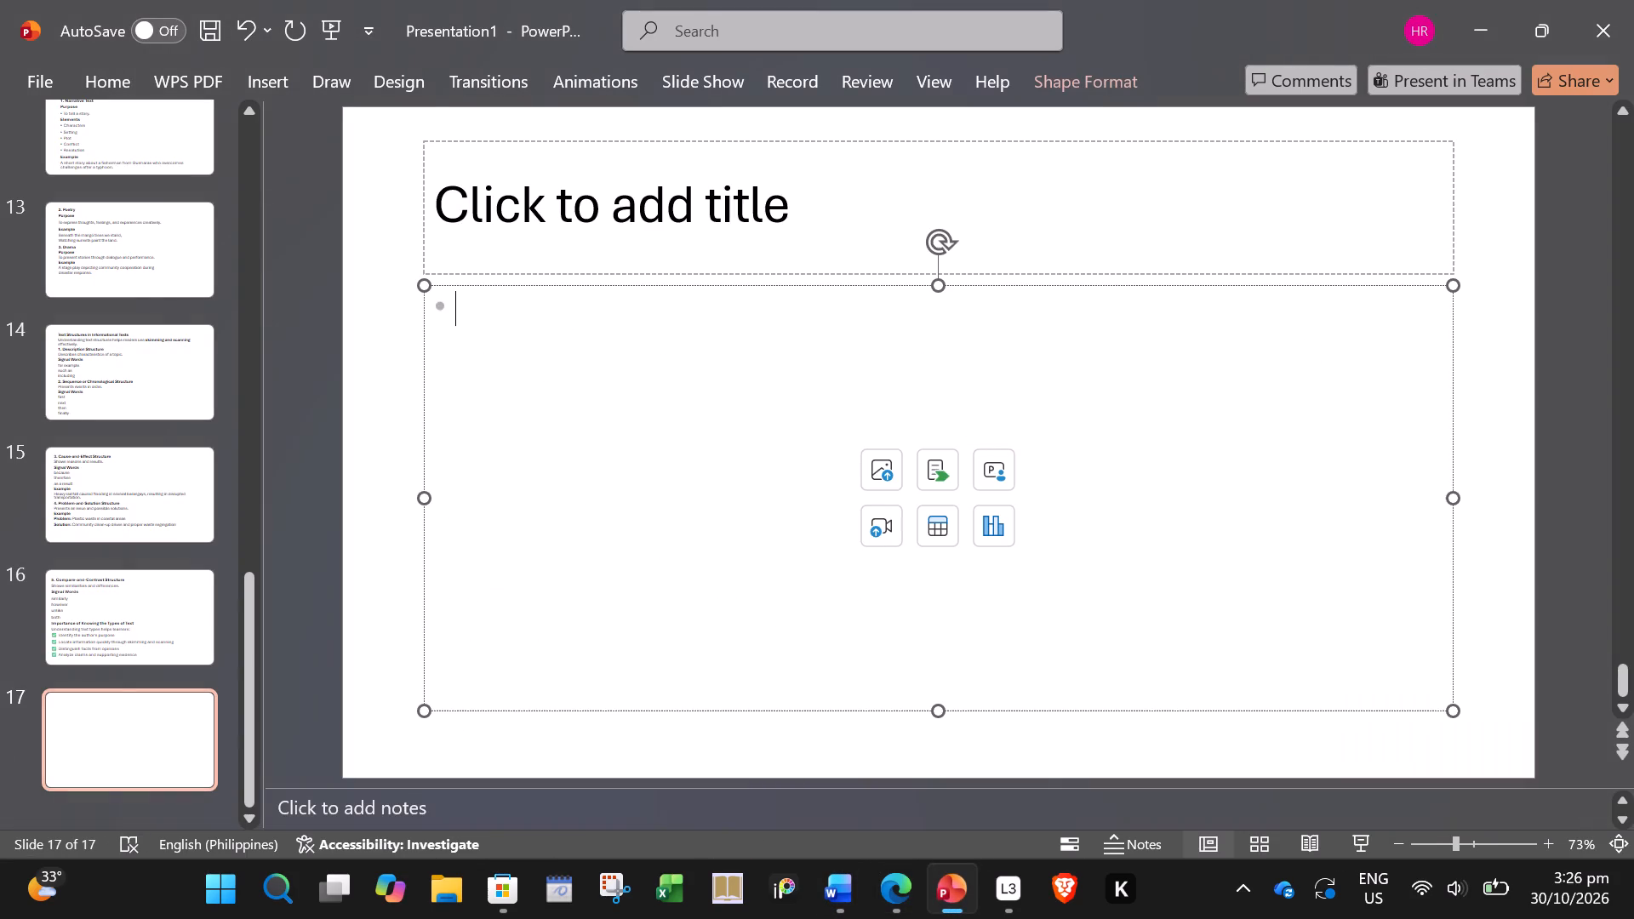
key("BackSpace")
key("ctrl+v")
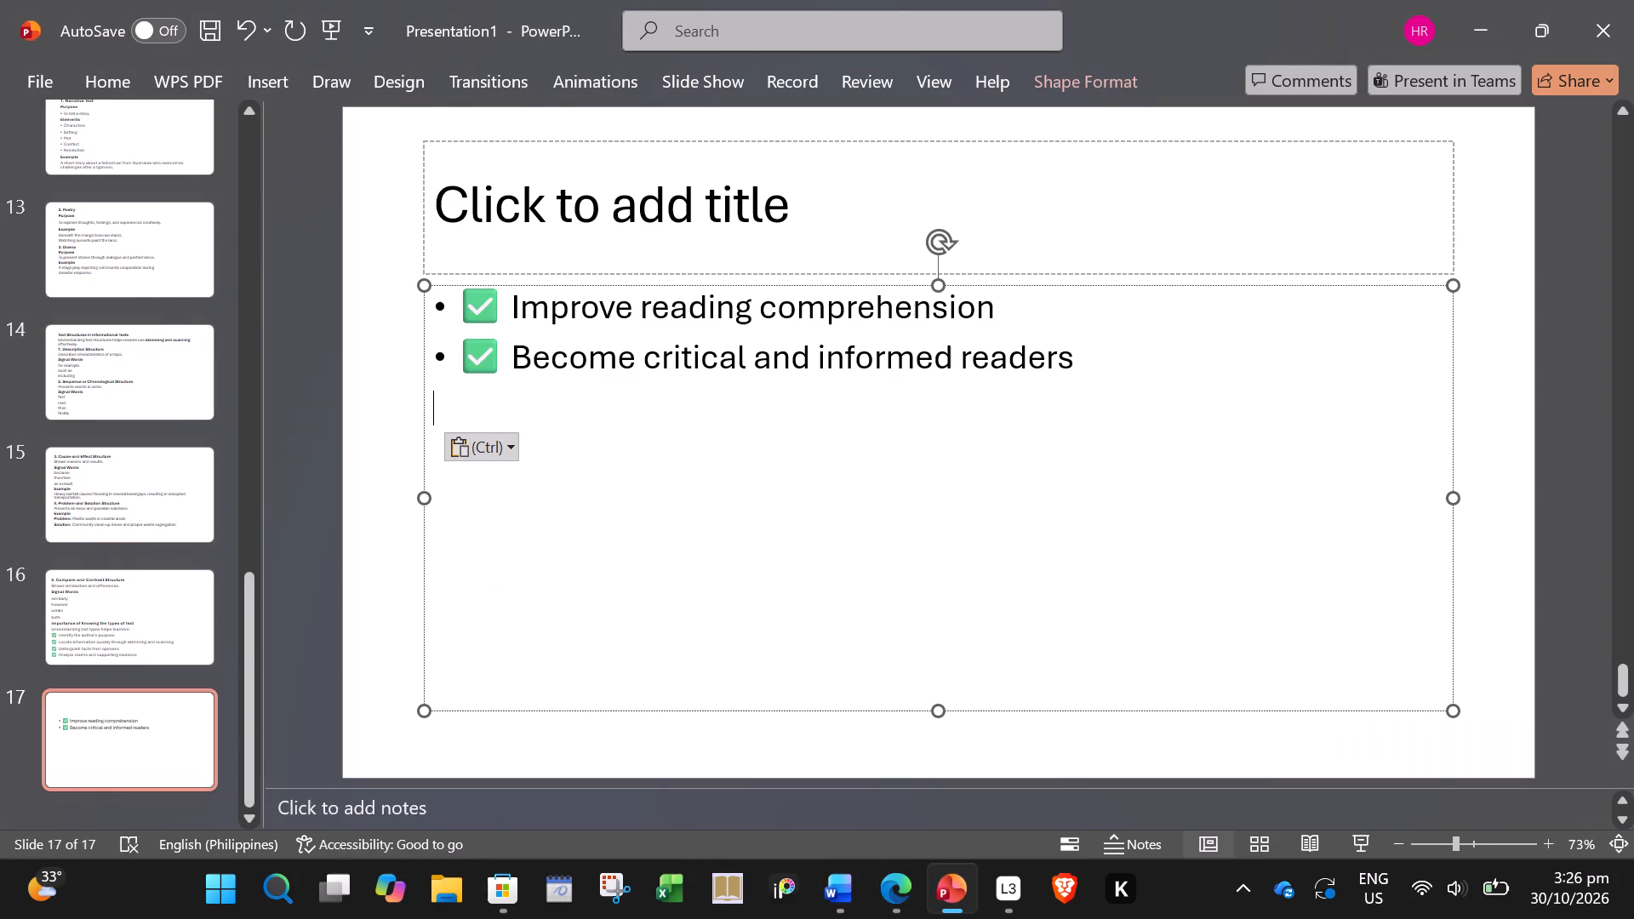
Delete the empty title placeholder from slide 17.
left_click(703, 136)
key("BackSpace")
Move slide 17's text box up into the space where the title was.
left_click(457, 284)
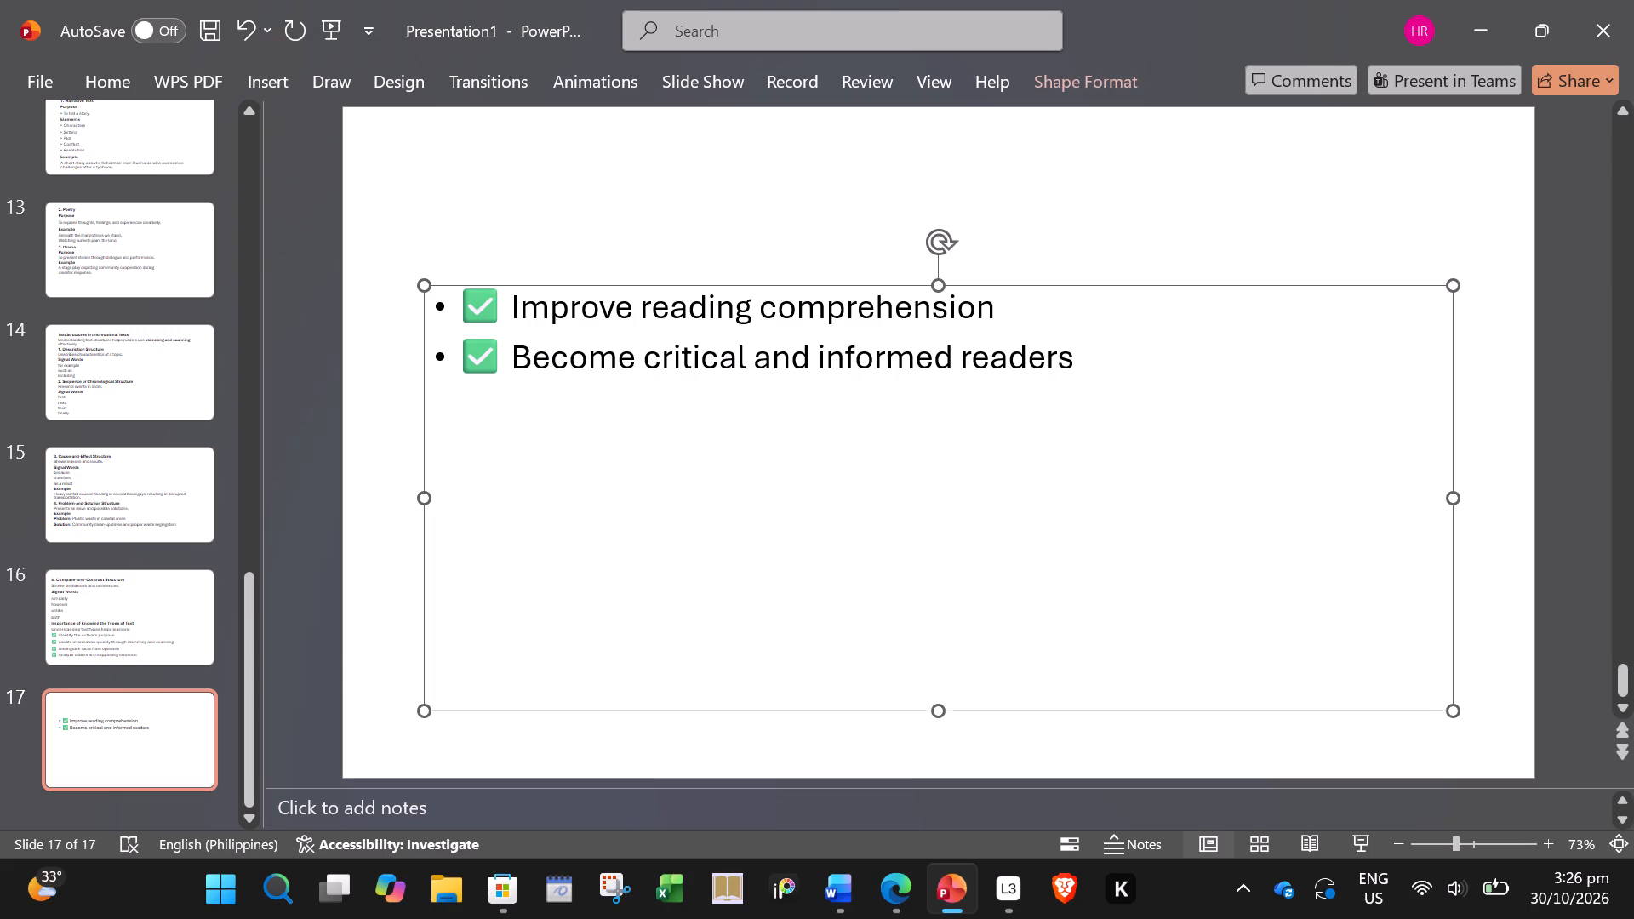
left_click(1085, 349)
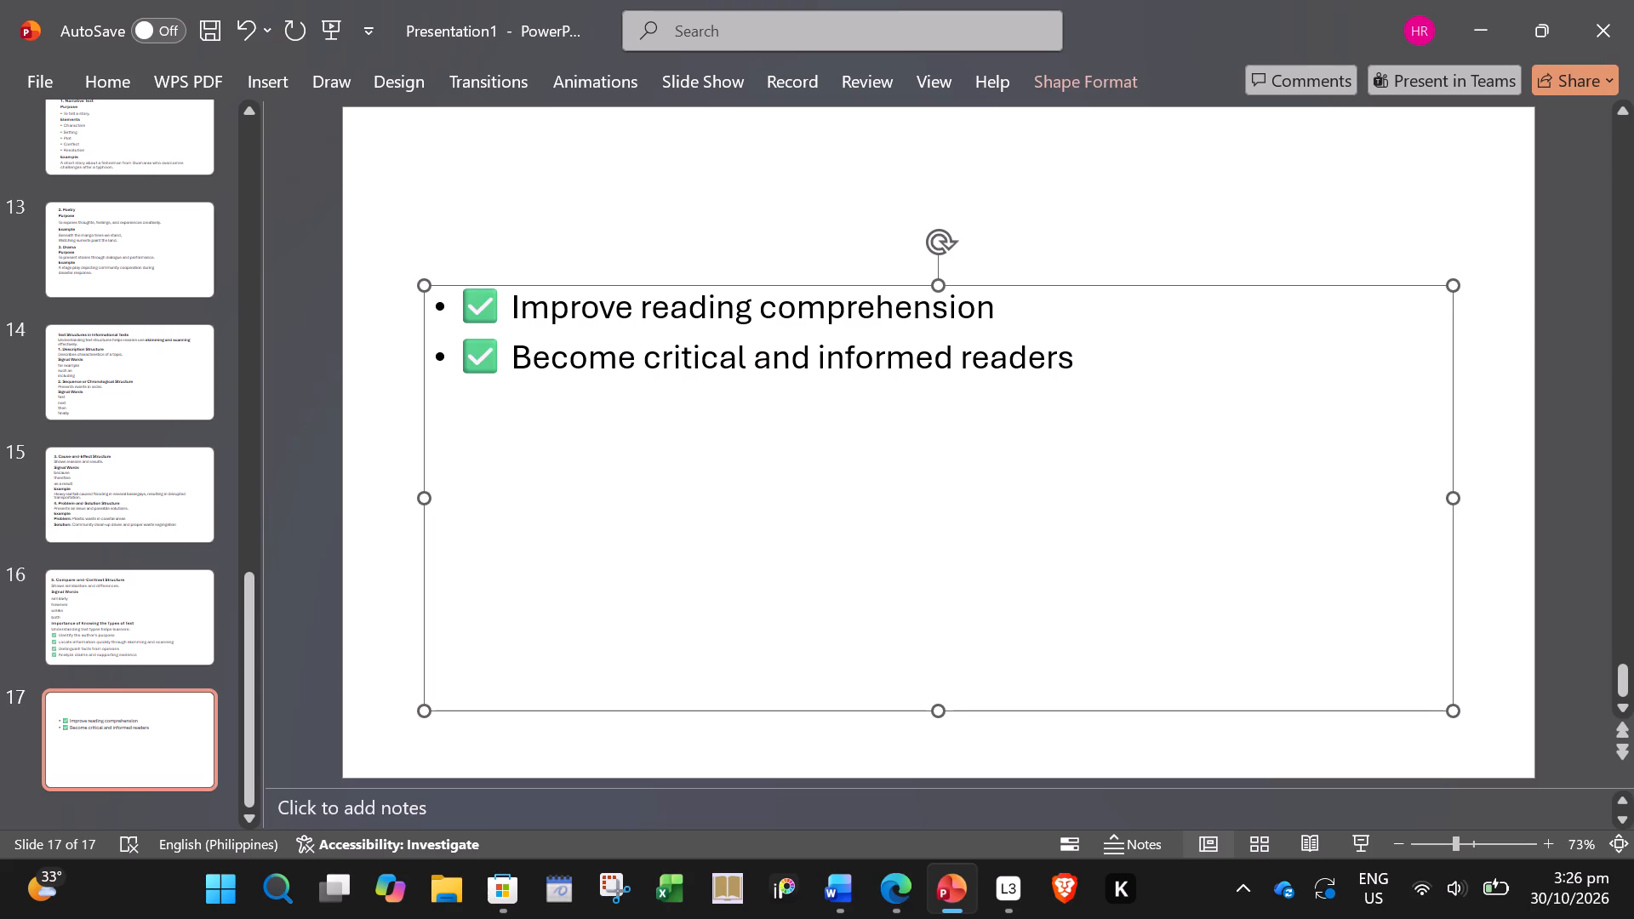
left_click(1079, 359)
left_click_drag(744, 280, 736, 190)
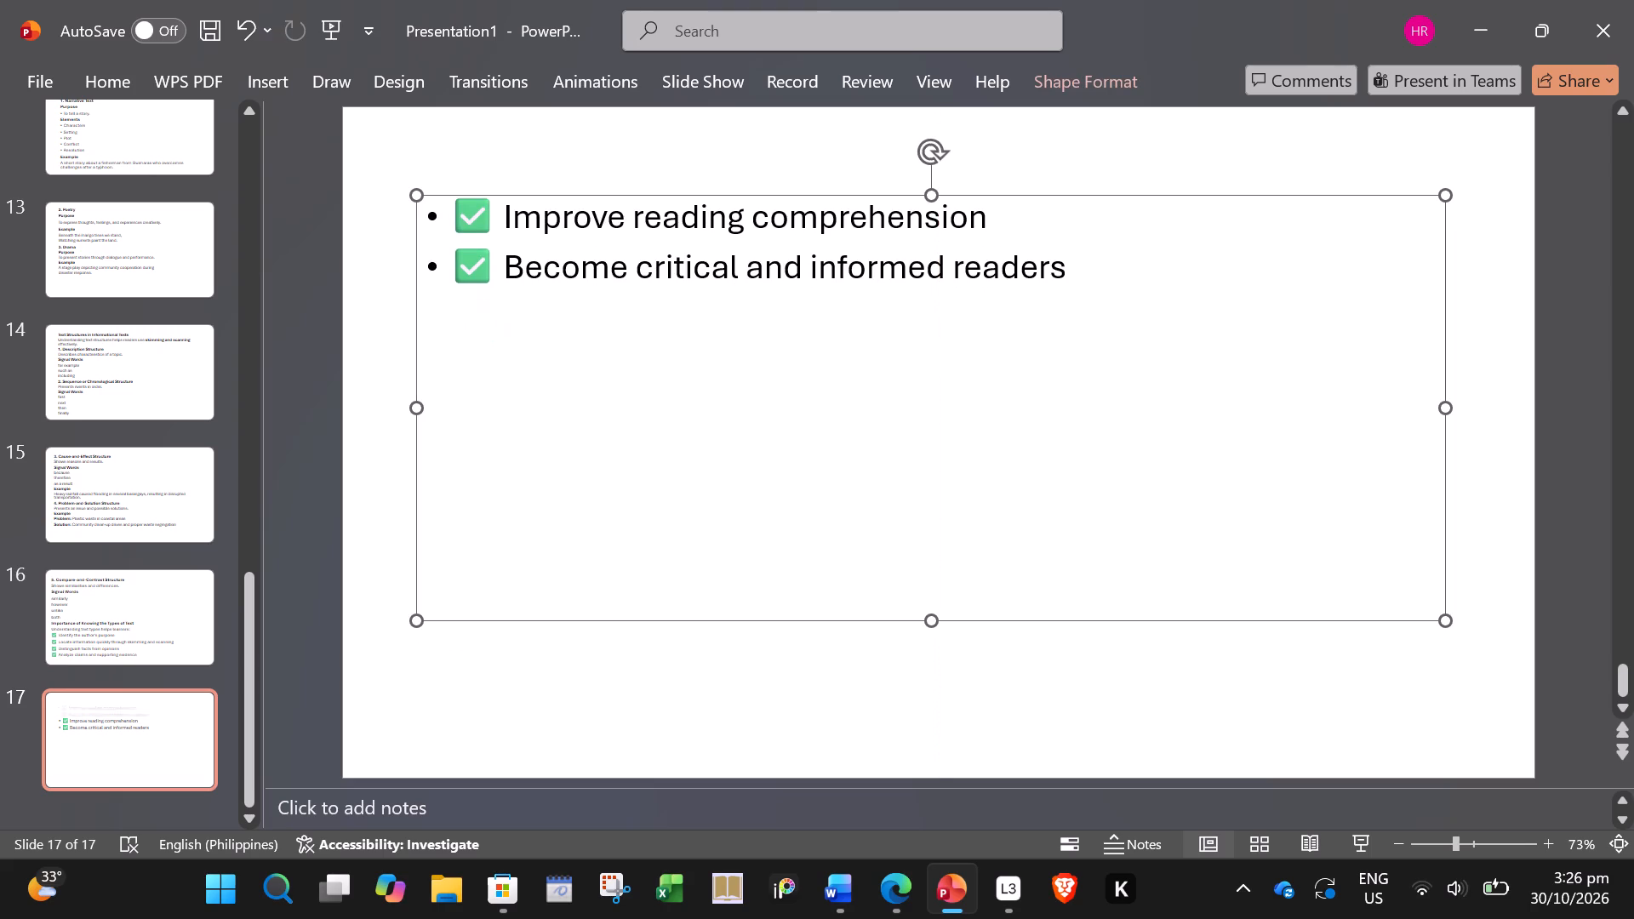
Remove the bullets from the two checkmark lines on slide 17.
left_click_drag(453, 217, 1095, 299)
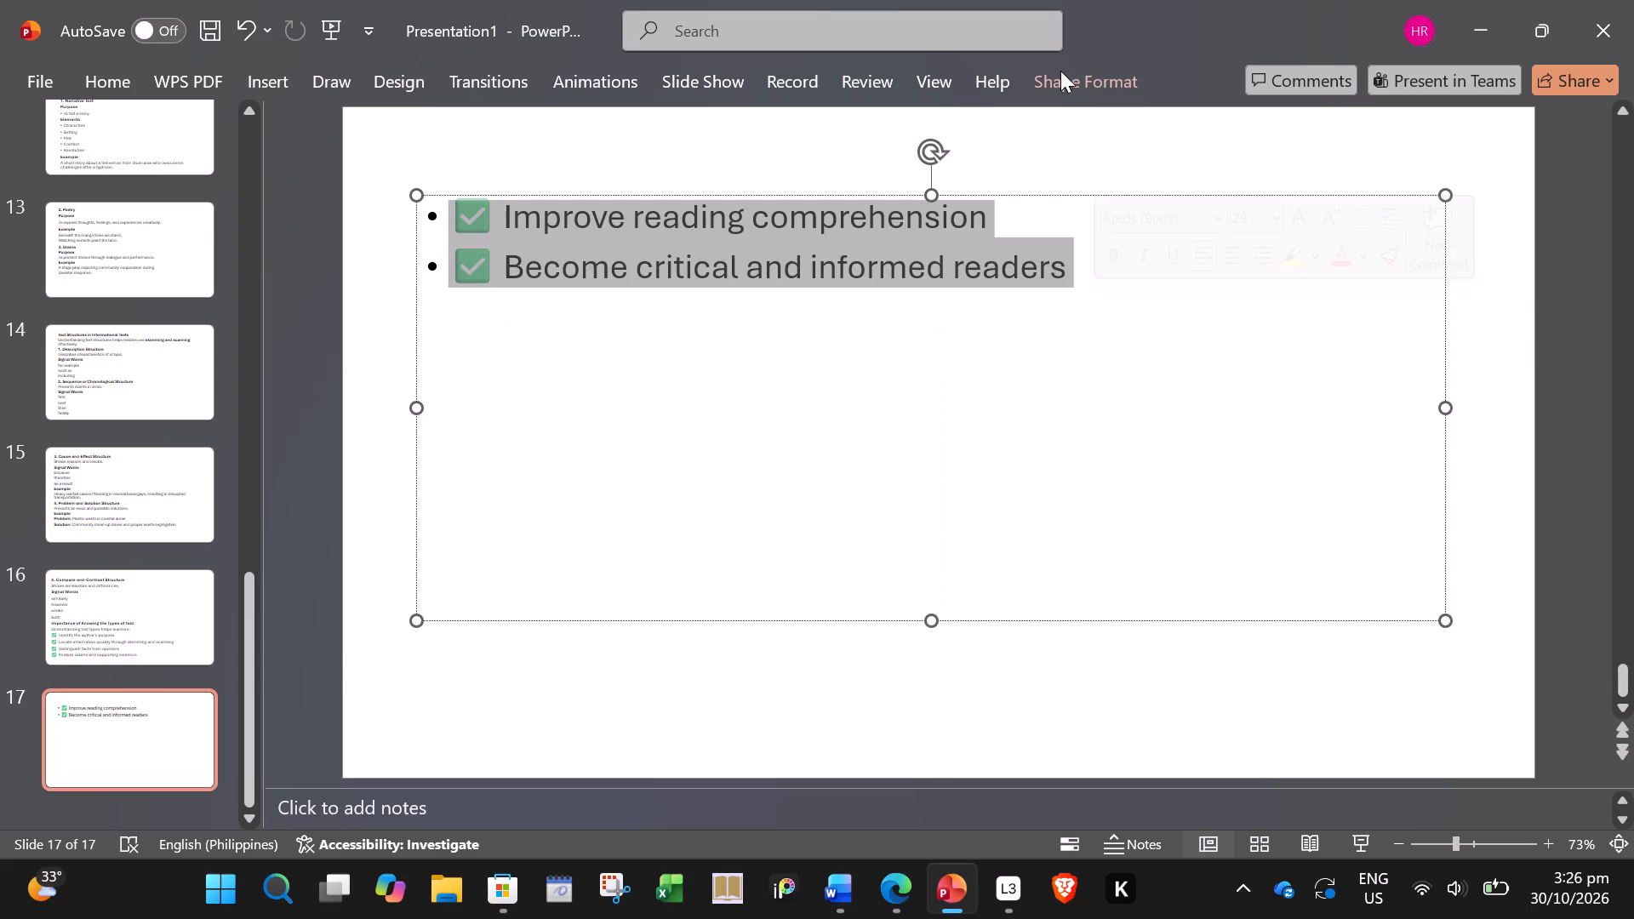
left_click(1060, 71)
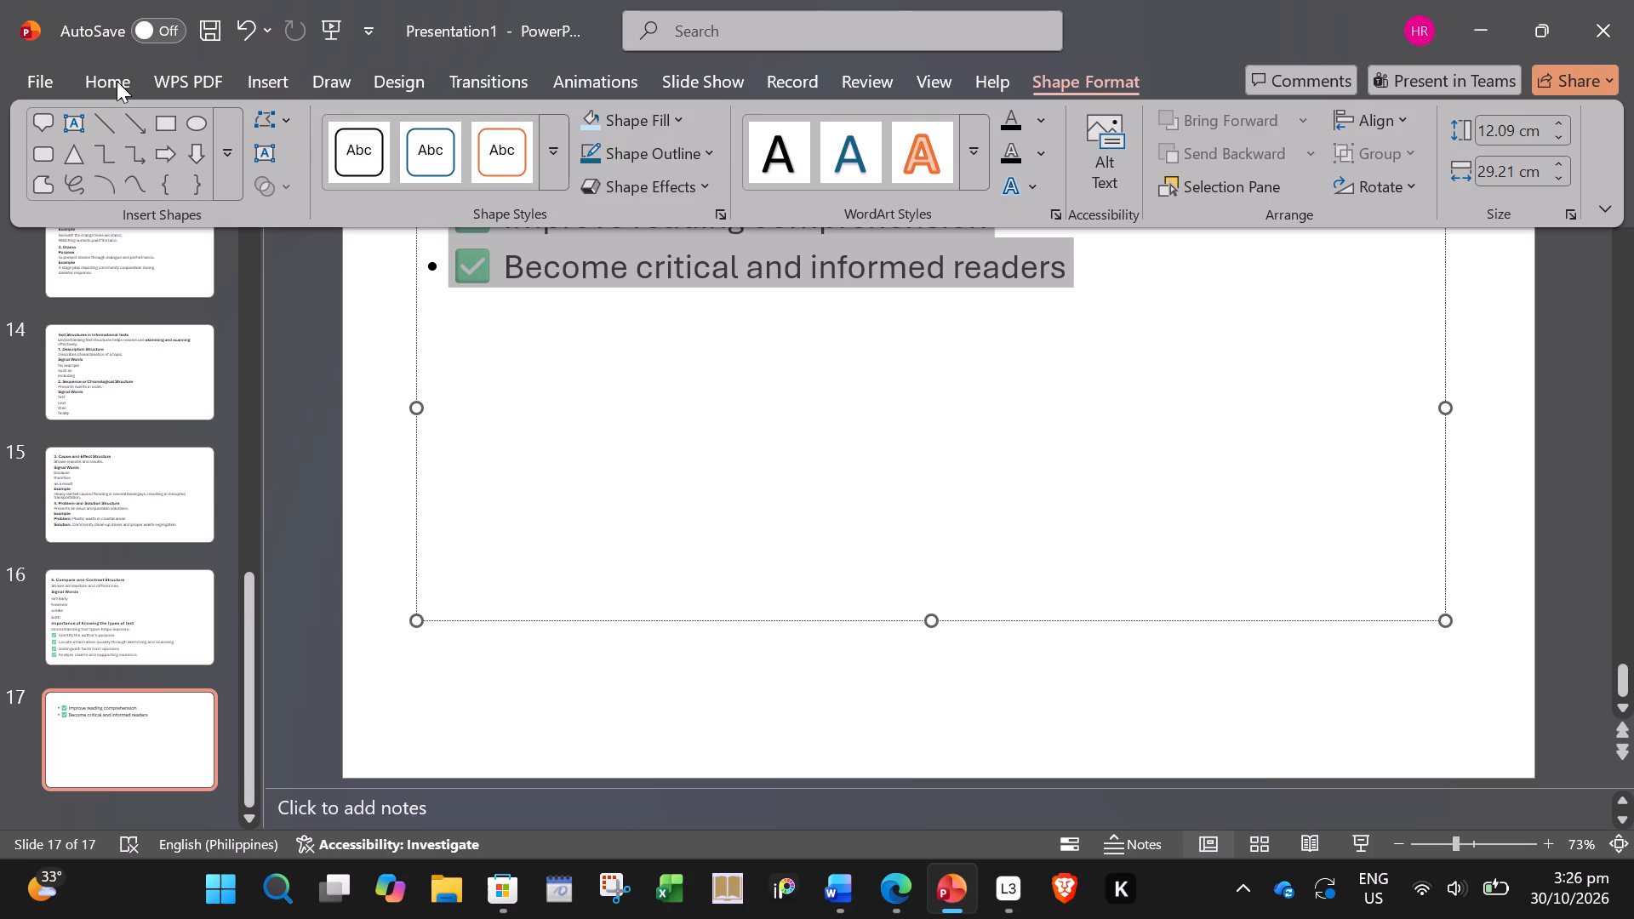
left_click(117, 81)
left_click(579, 127)
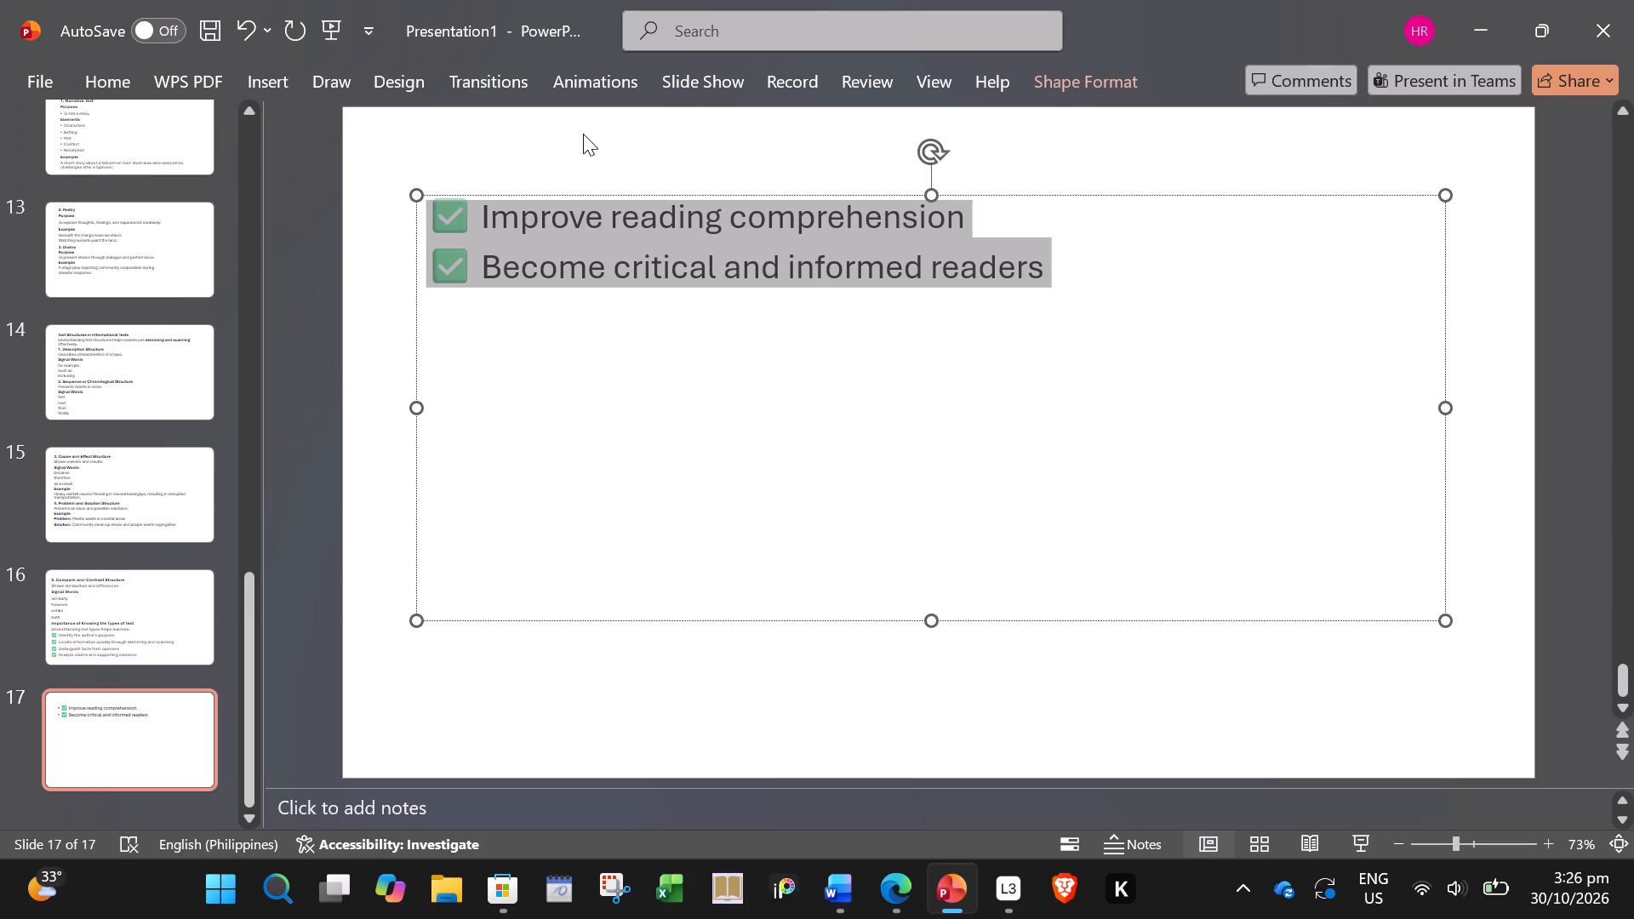
left_click(734, 404)
Copy the Application to Real-World Issues in Jordan, Guimaras section, including its table and closing paragraph, from Word onto slide 17 in PowerPoint.
left_click(943, 906)
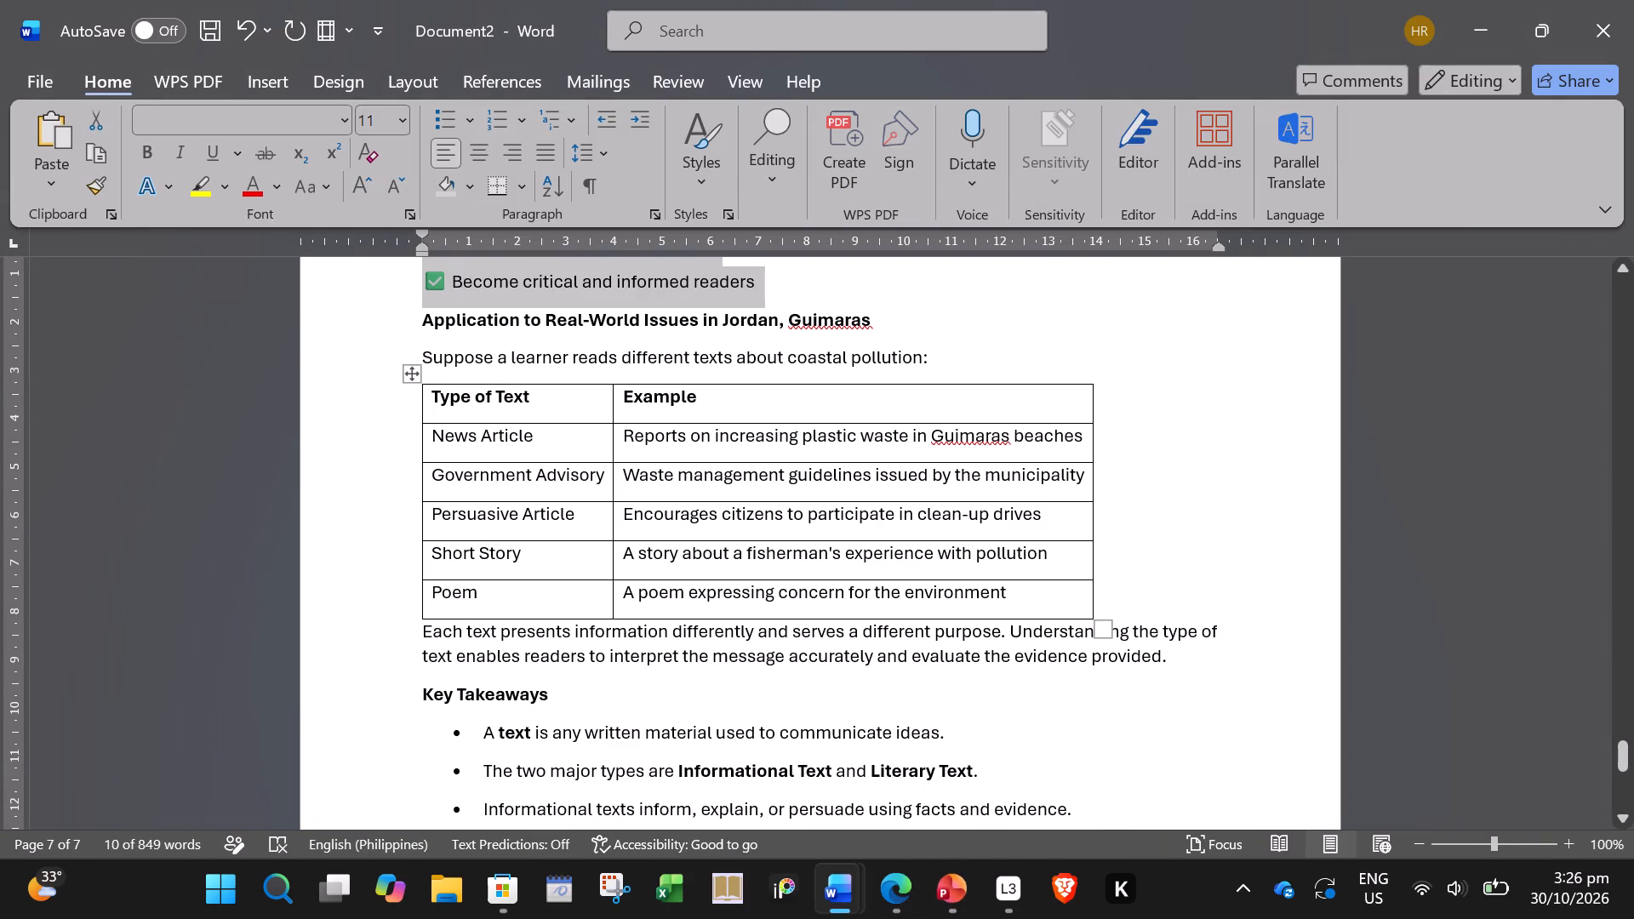
left_click_drag(425, 328, 1170, 652)
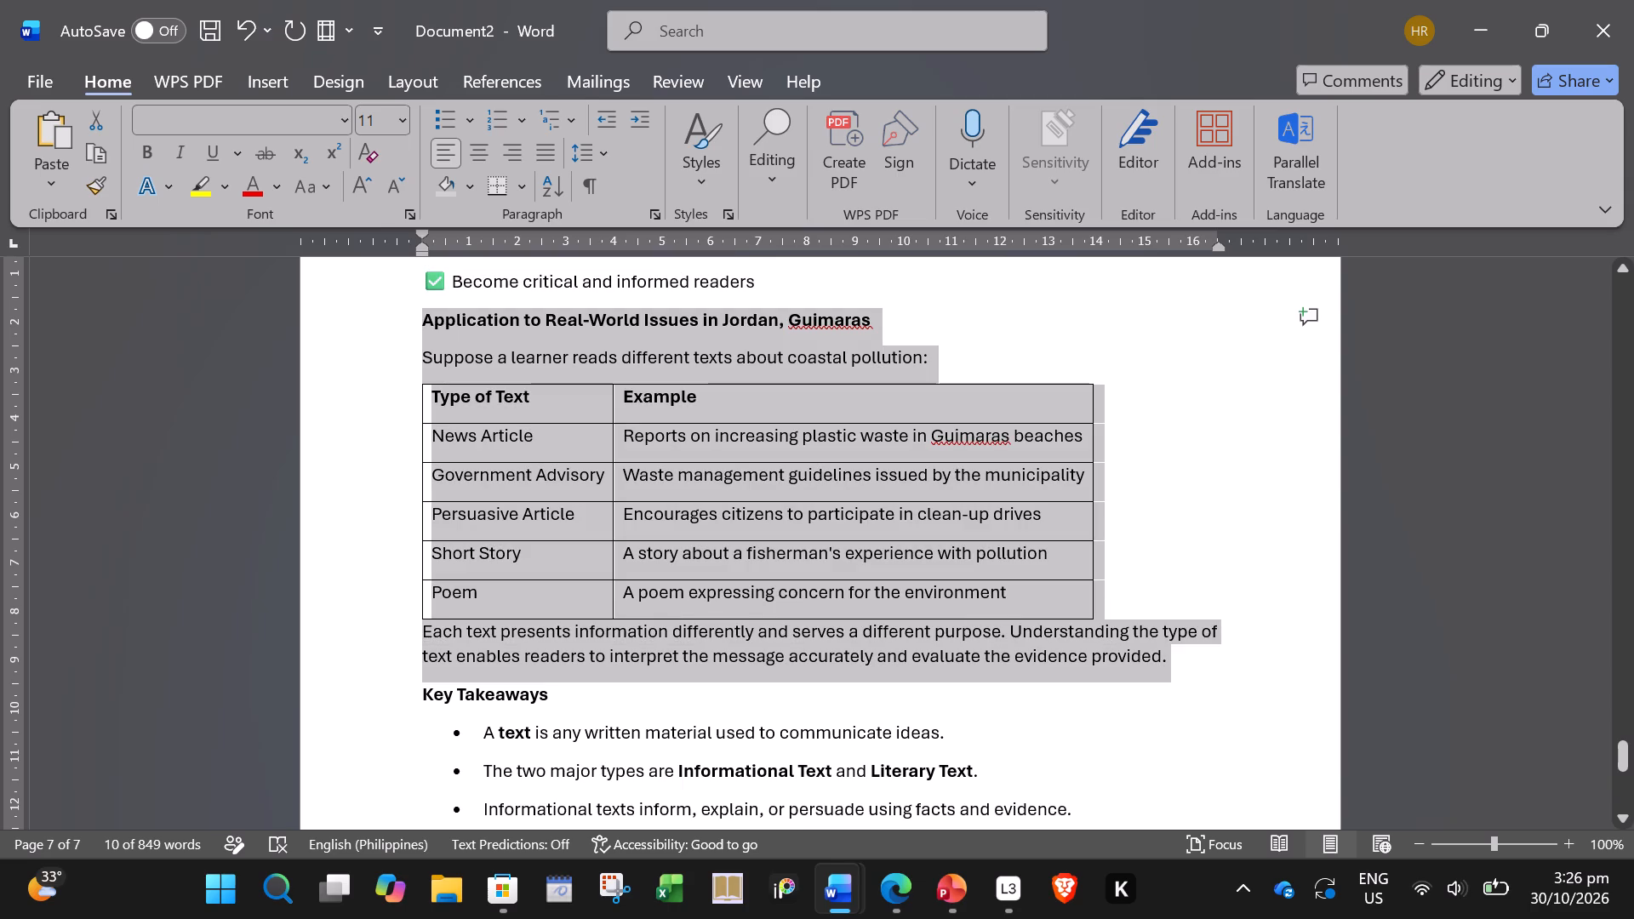
left_click_drag(1170, 652, 1177, 652)
key("ctrl+c")
left_click(948, 884)
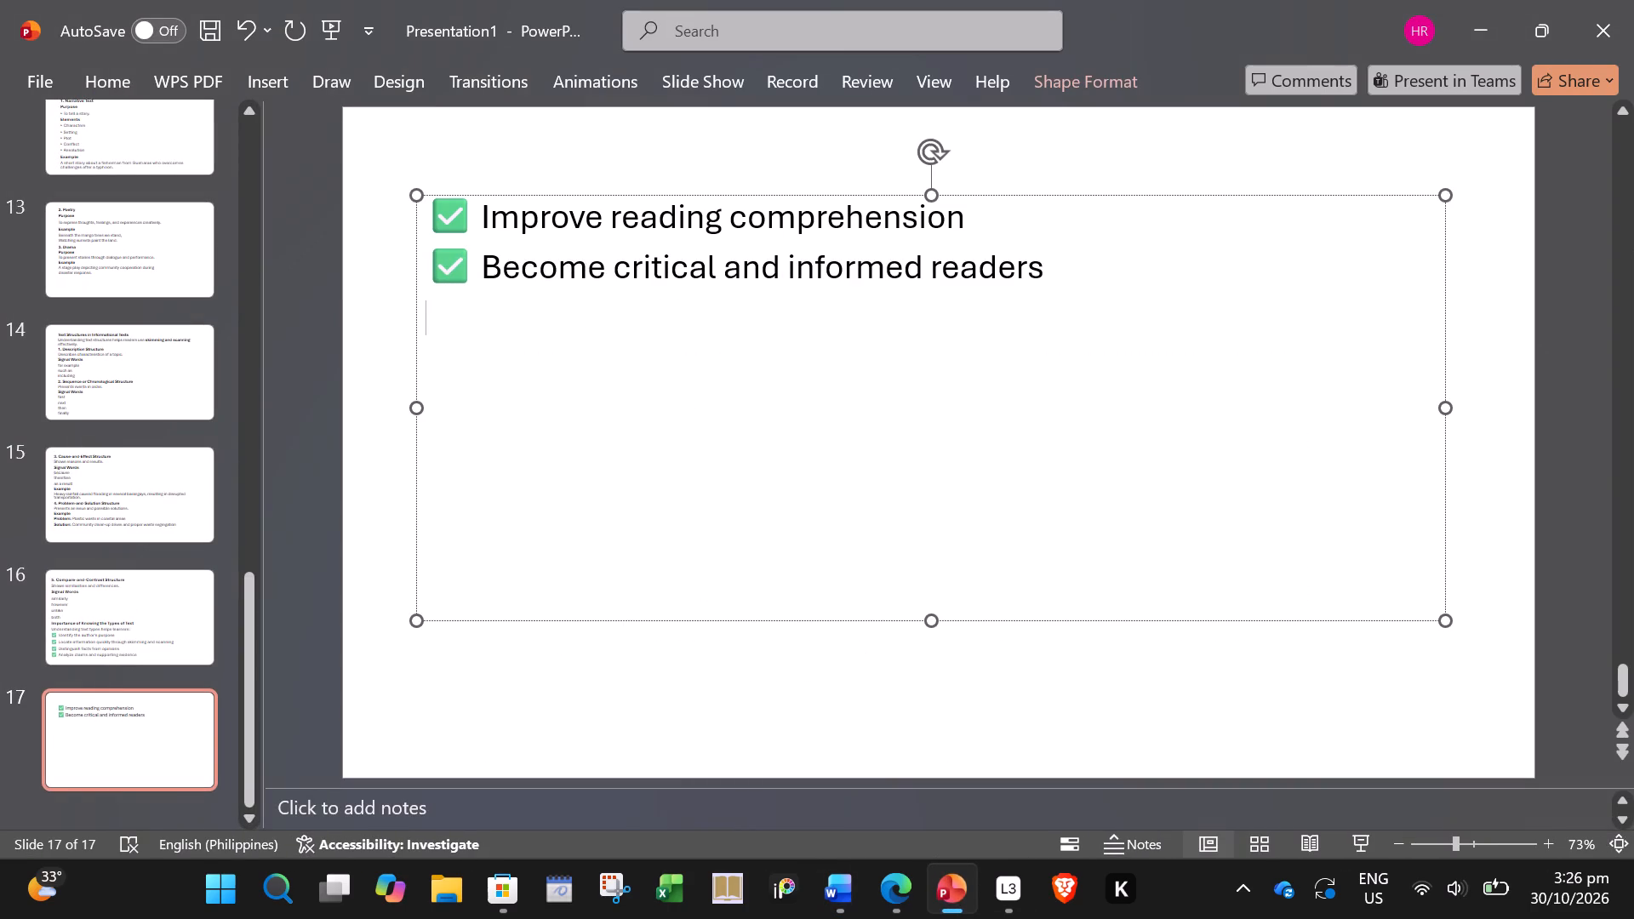
key("ctrl+v")
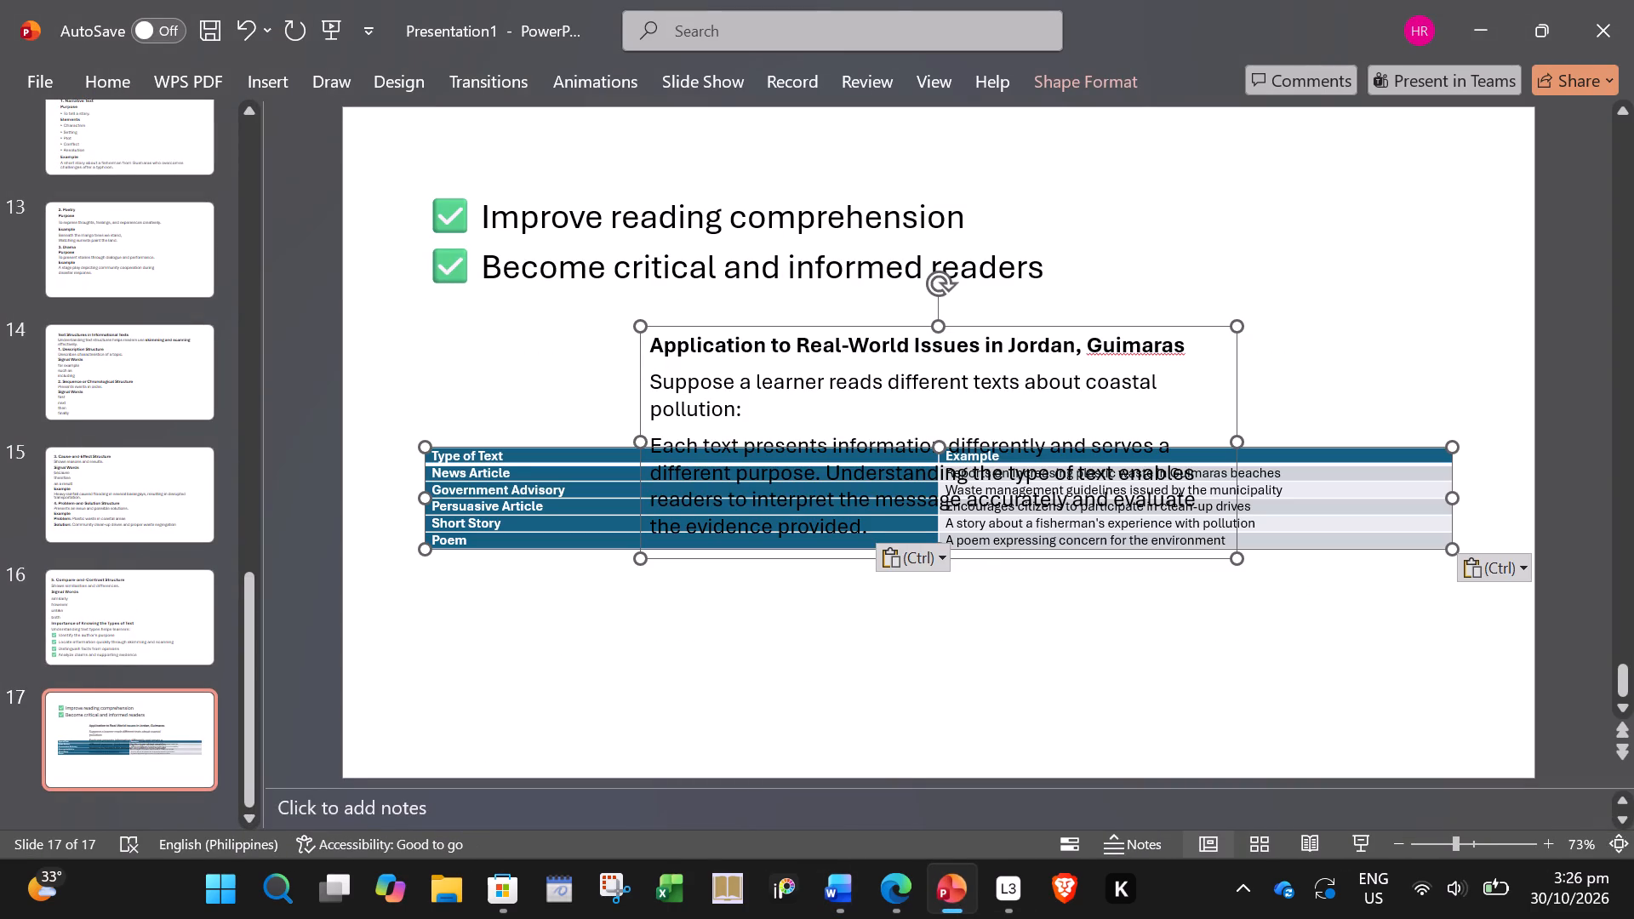
Move the pasted Application to Real-World Issues text box directly beneath the two checkmark lines, aligned with their left edge.
left_click_drag(746, 324, 773, 348)
left_click(773, 348)
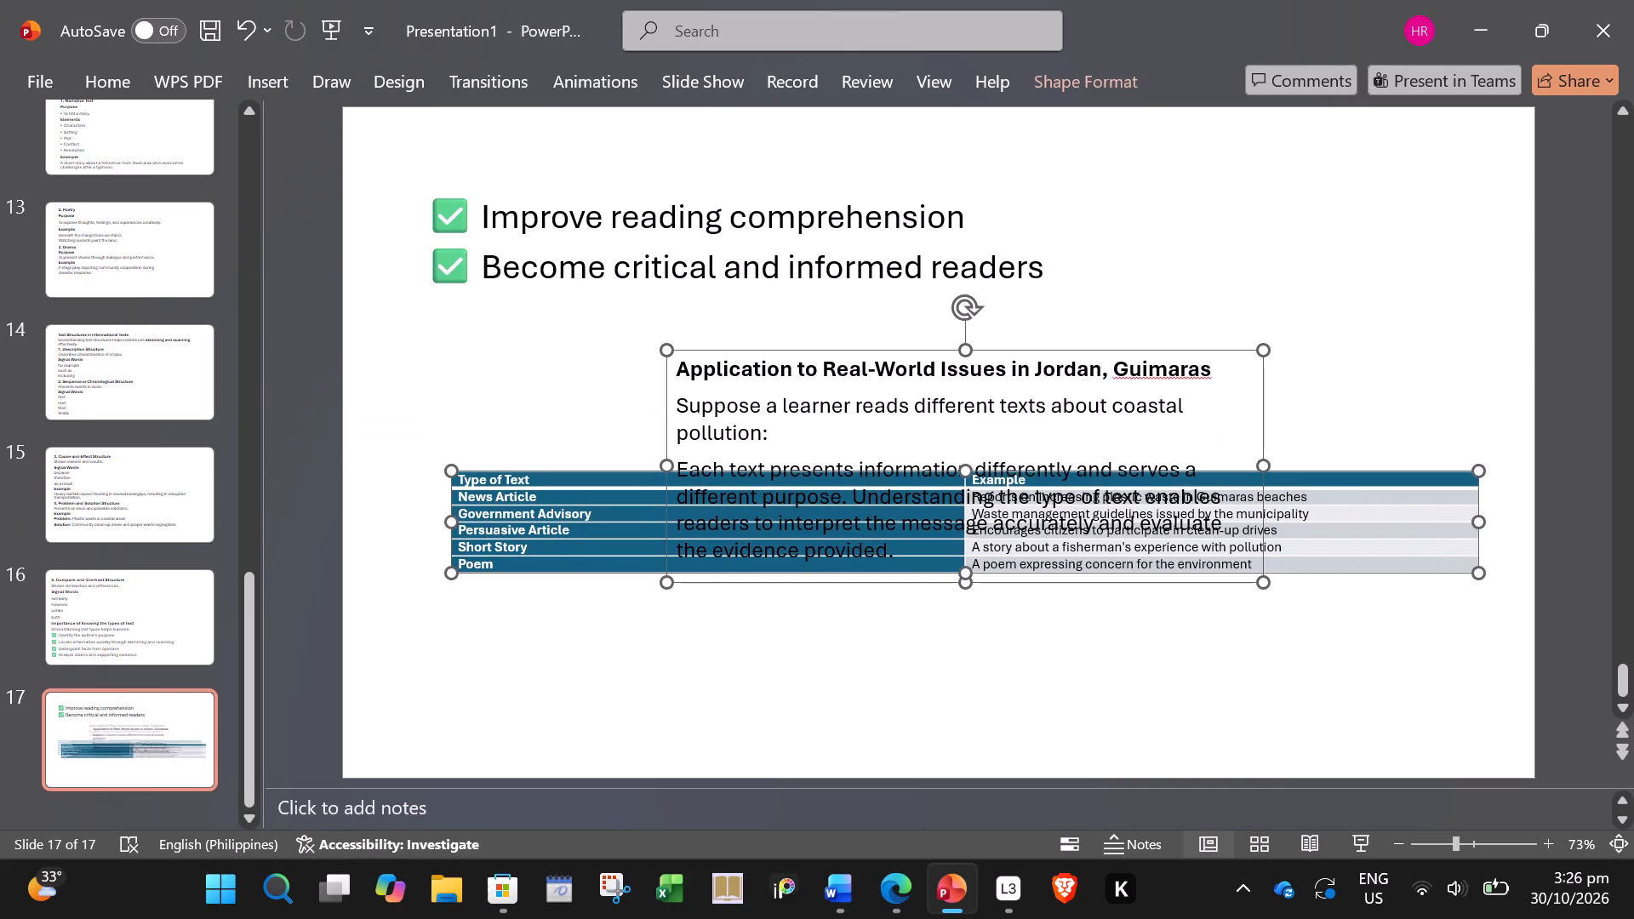
left_click_drag(773, 348, 860, 408)
left_click(870, 384)
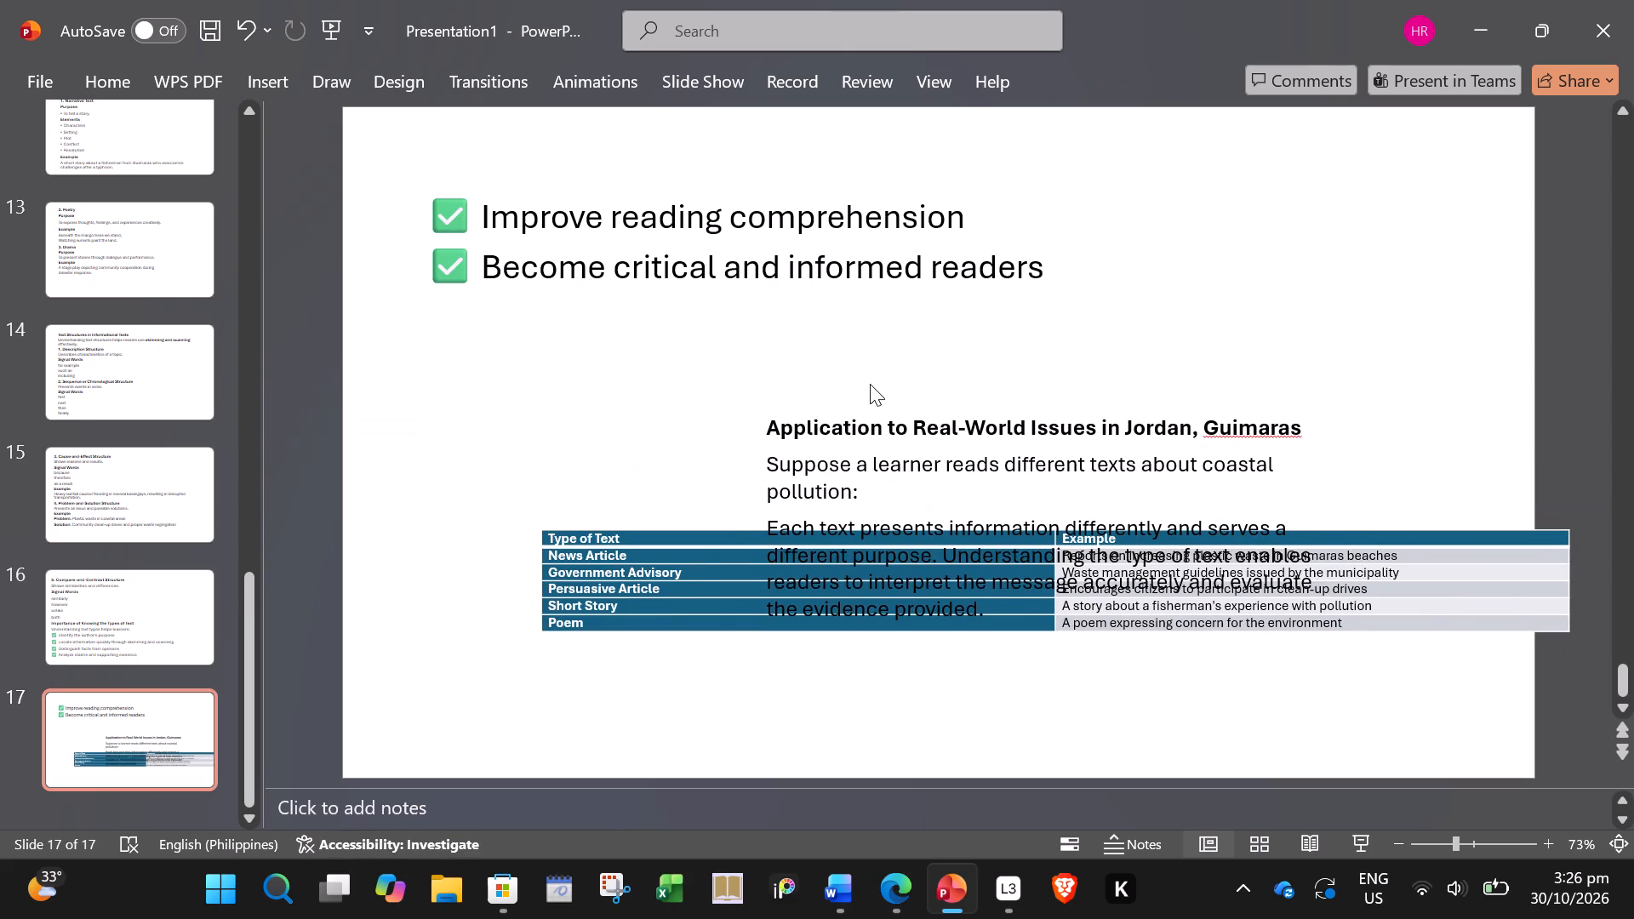
left_click(866, 427)
left_click(860, 405)
left_click(857, 419)
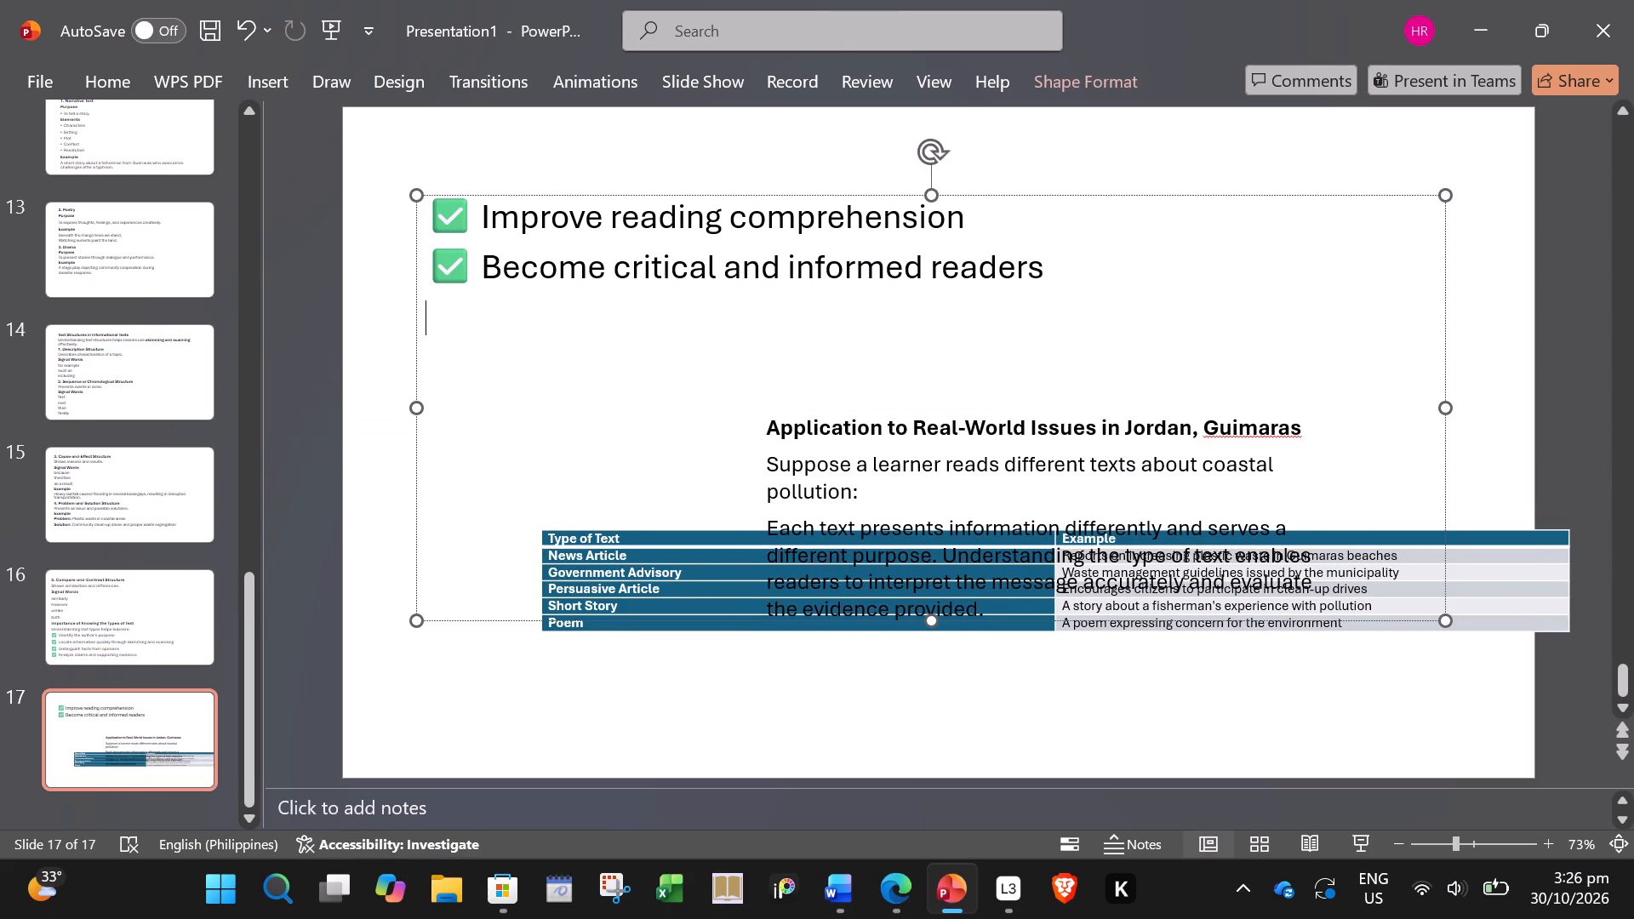
left_click_drag(848, 408, 520, 298)
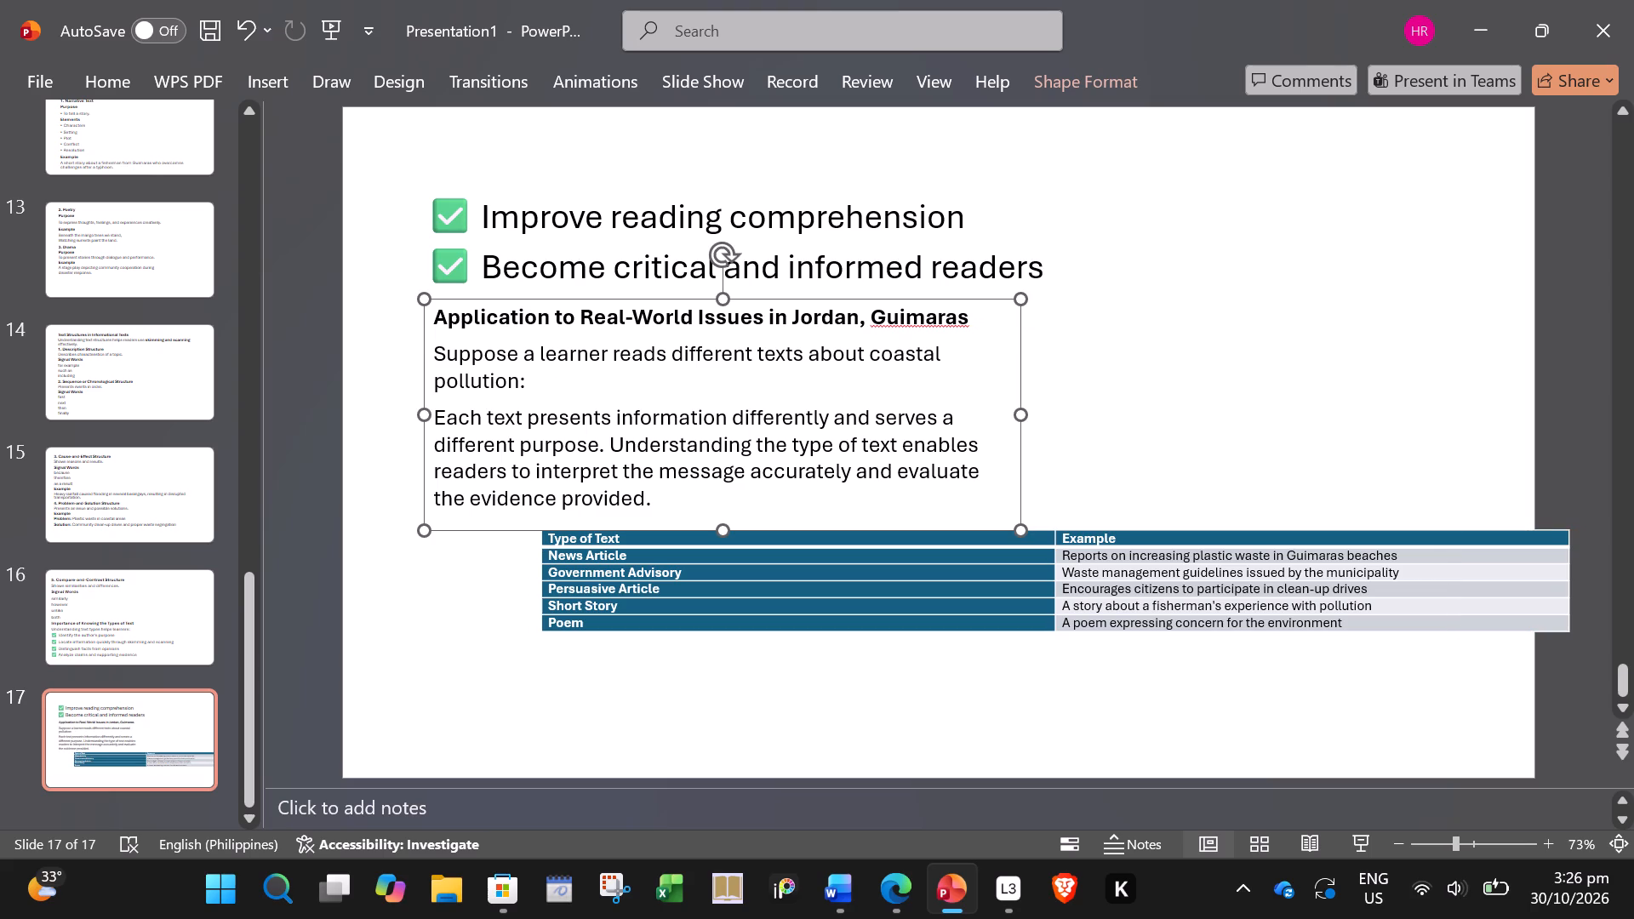
Move the Type of Text table below the application text box so it fits within slide 17.
left_click(1044, 532)
left_click_drag(1034, 530, 931, 556)
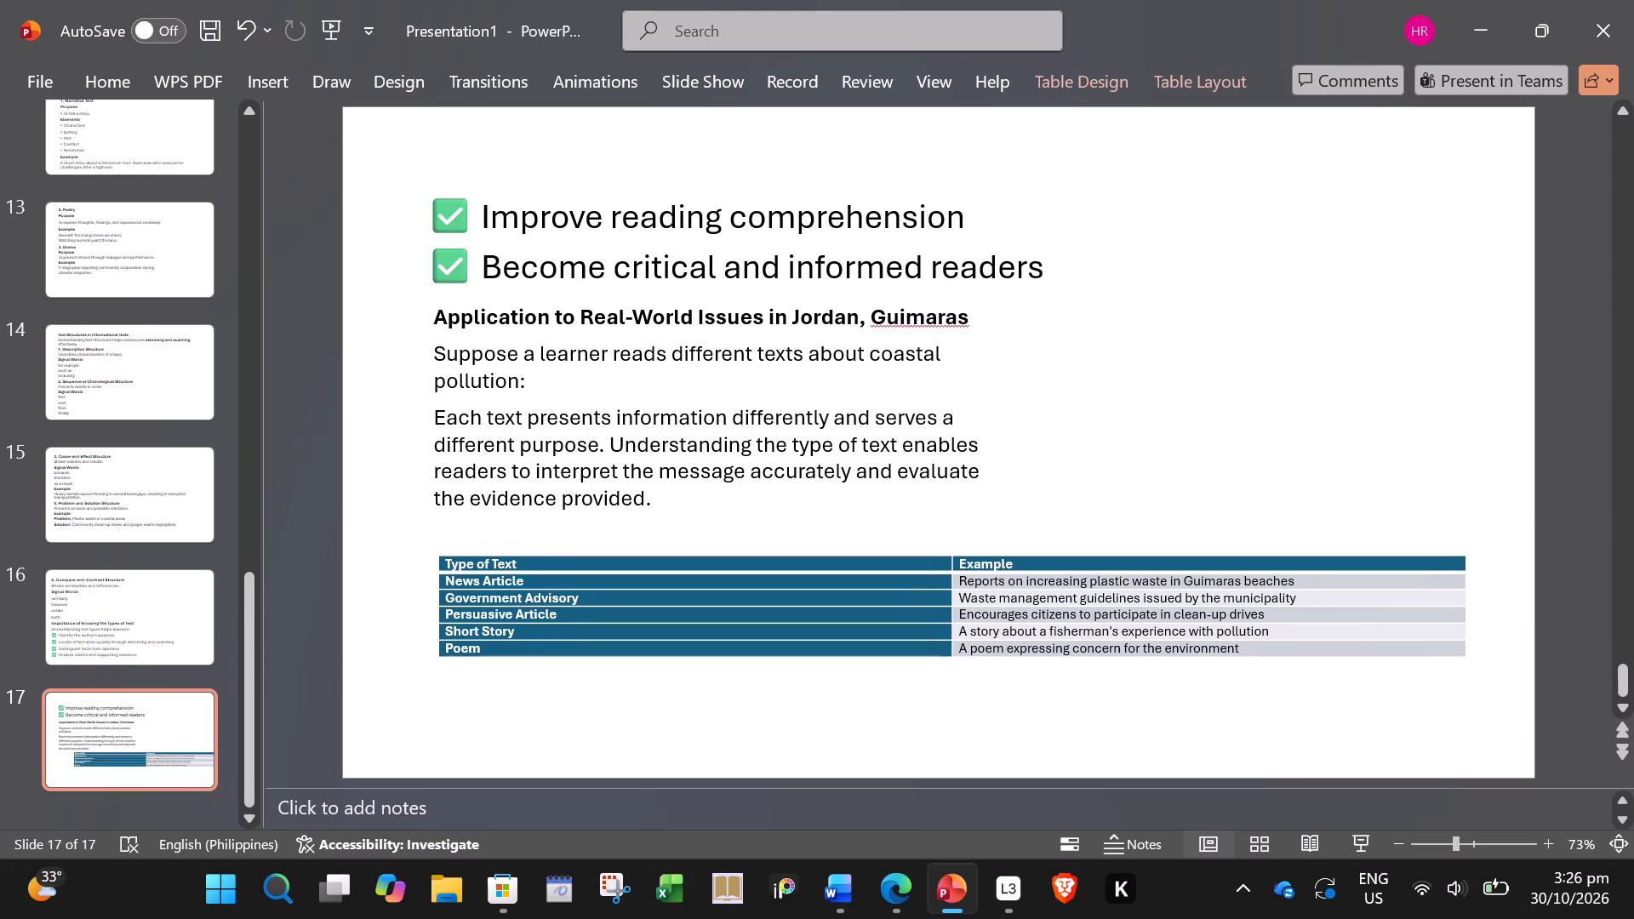
left_click_drag(931, 556, 930, 557)
Apply the plain black-and-white grid table style to the Type of Text table on slide 17.
left_click(1100, 81)
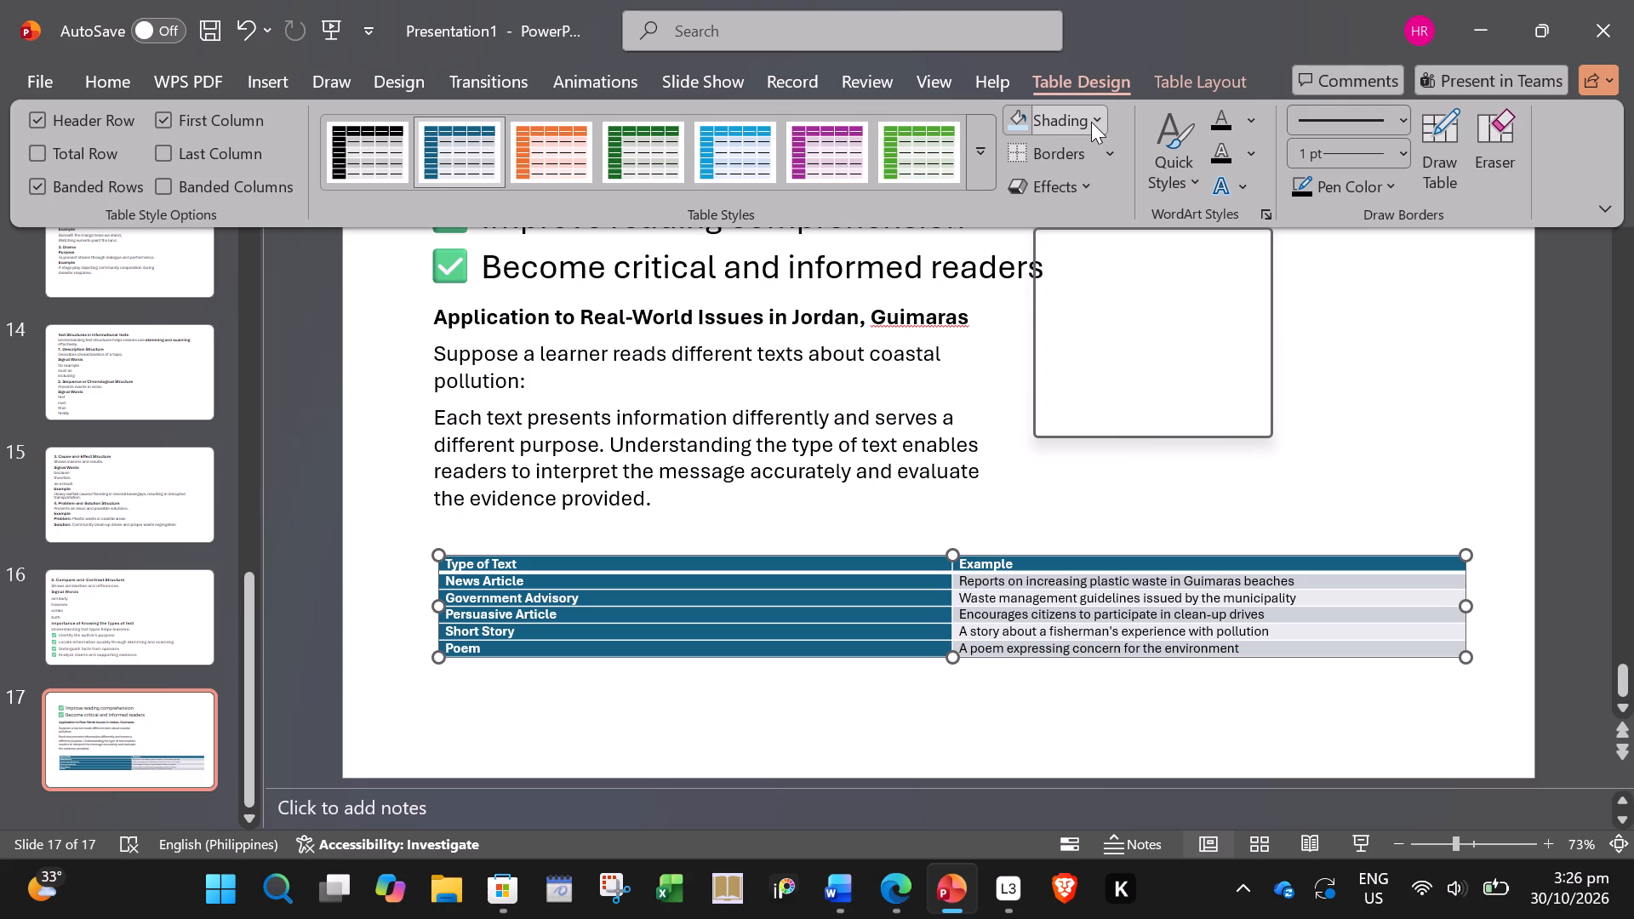
left_click(997, 162)
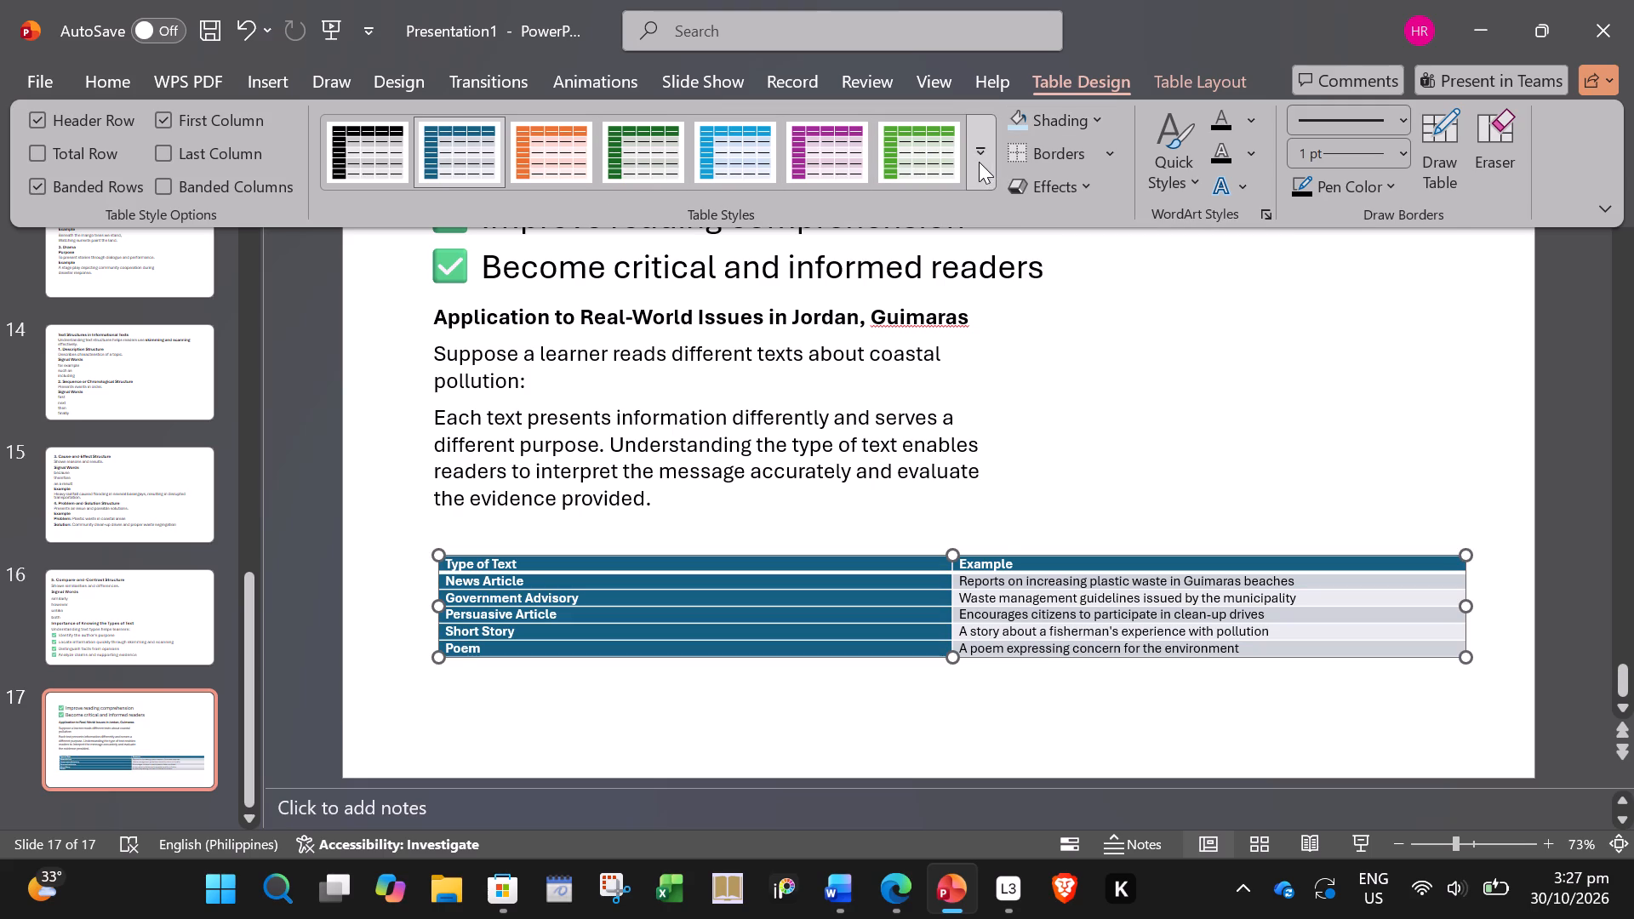
left_click(979, 162)
left_click(381, 286)
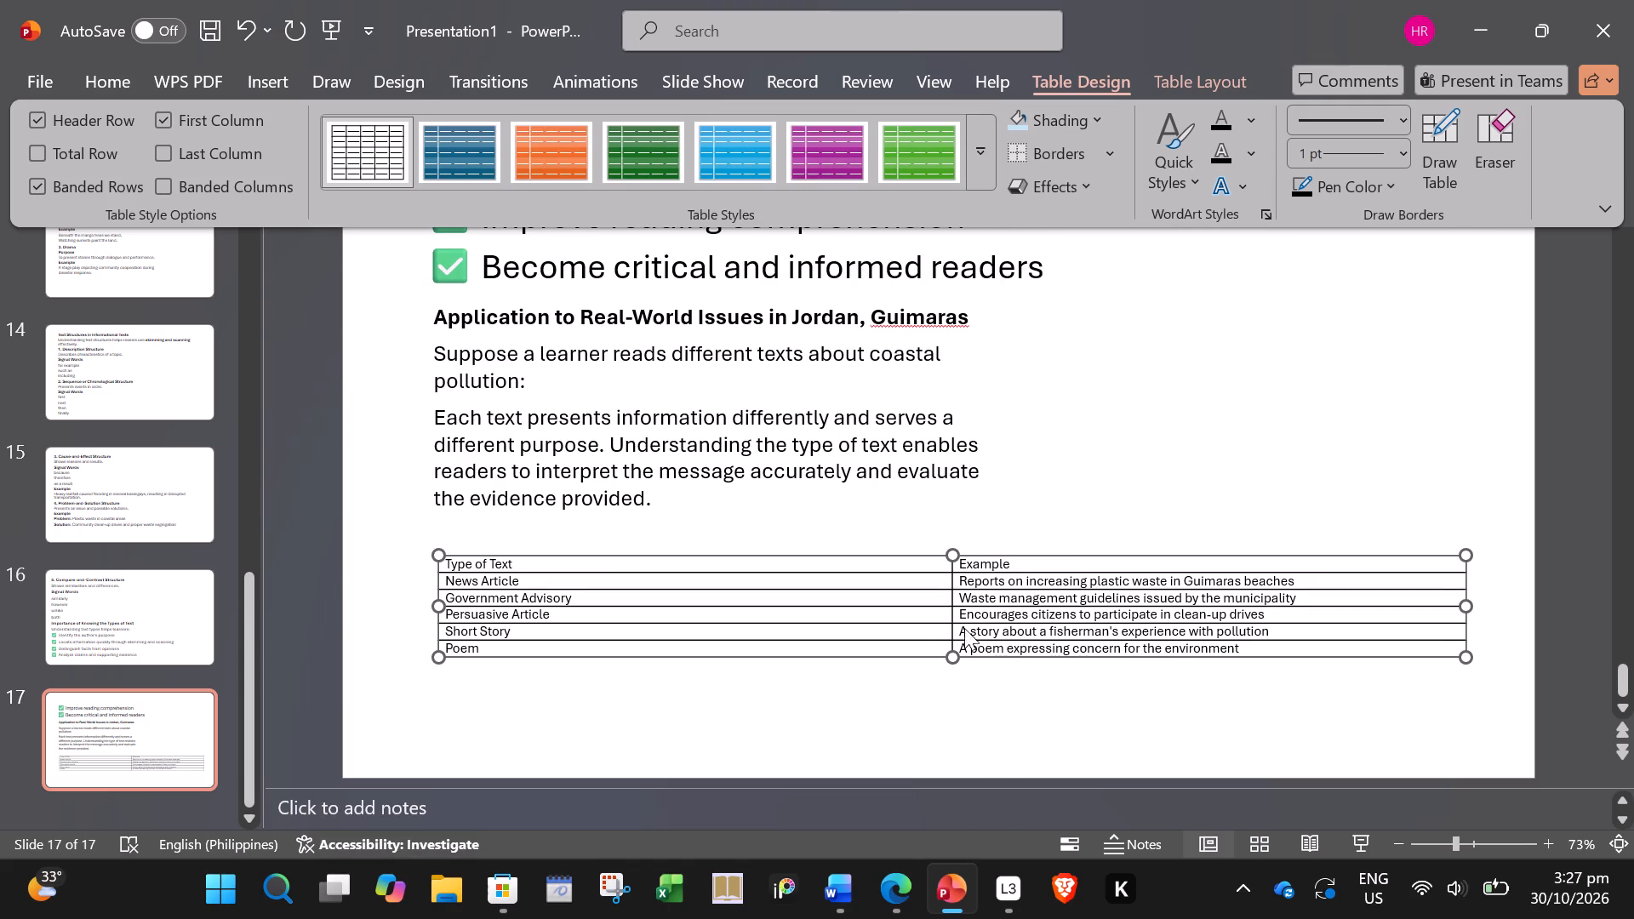
Make the Type of Text table slightly taller and narrow it to about 18.7 cm wide.
left_click_drag(955, 658, 951, 629)
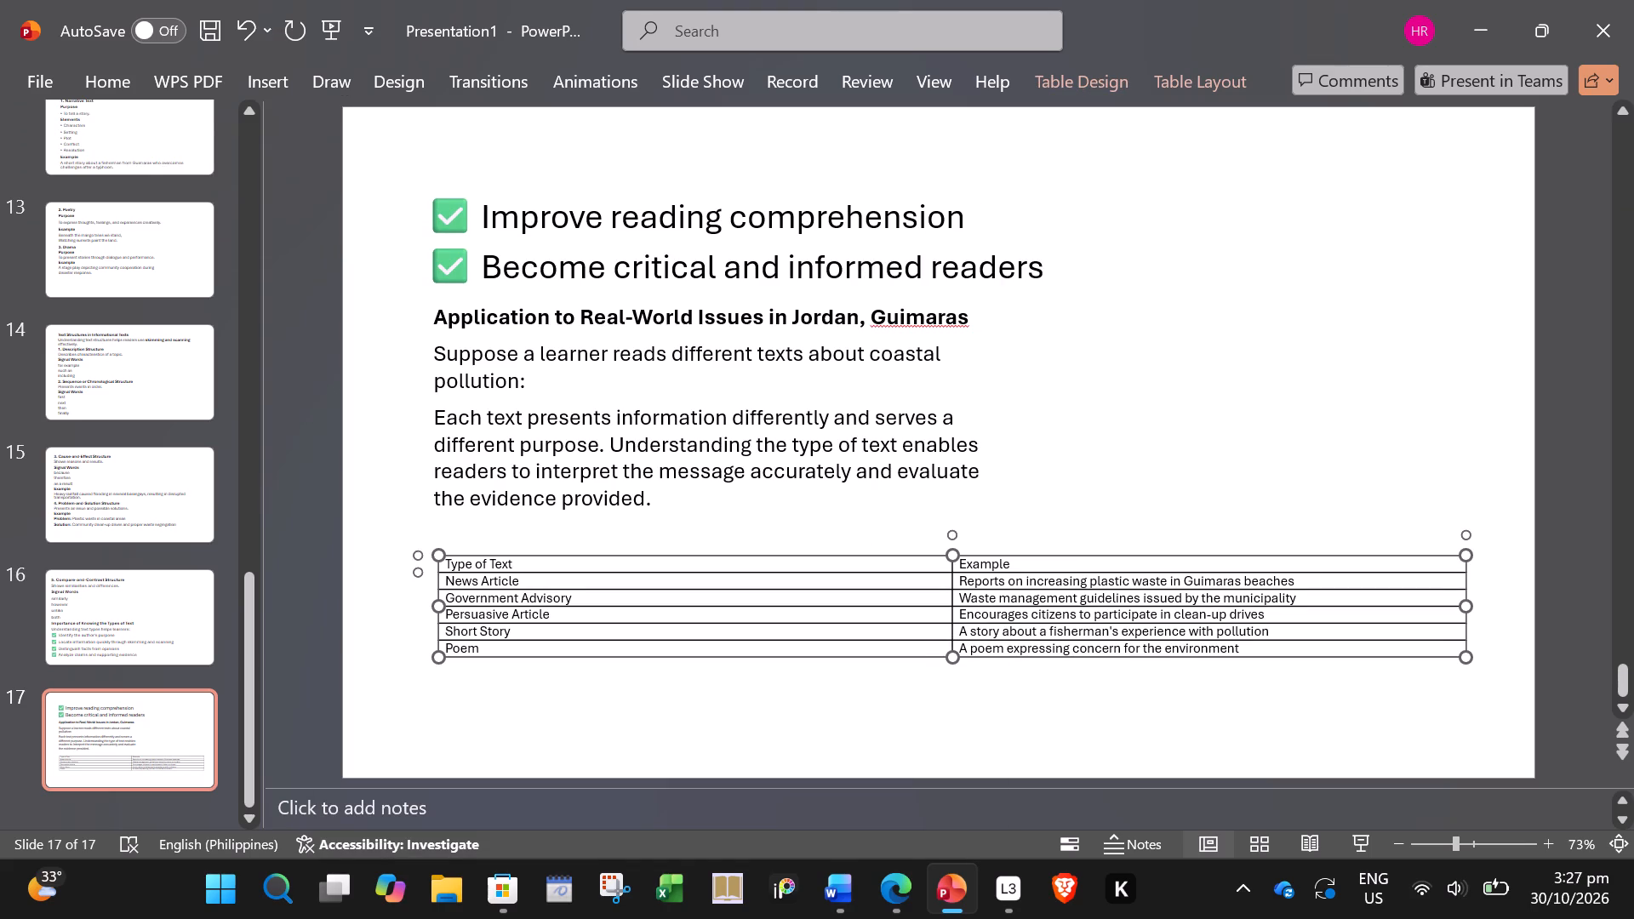
left_click_drag(956, 554, 698, 534)
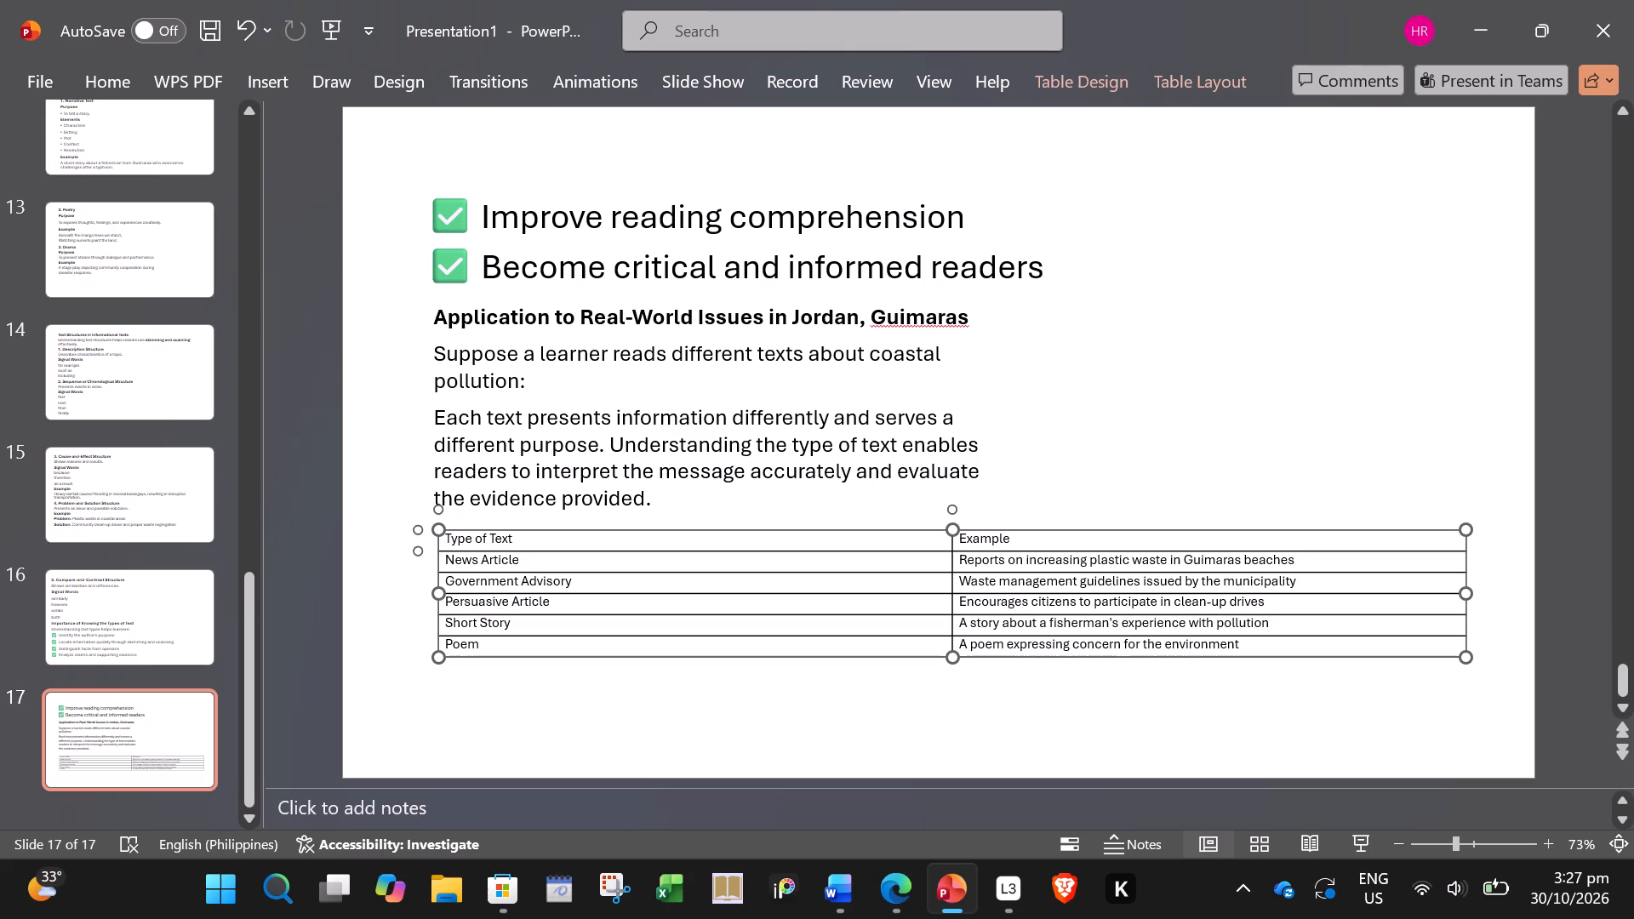
left_click_drag(1471, 592, 1093, 591)
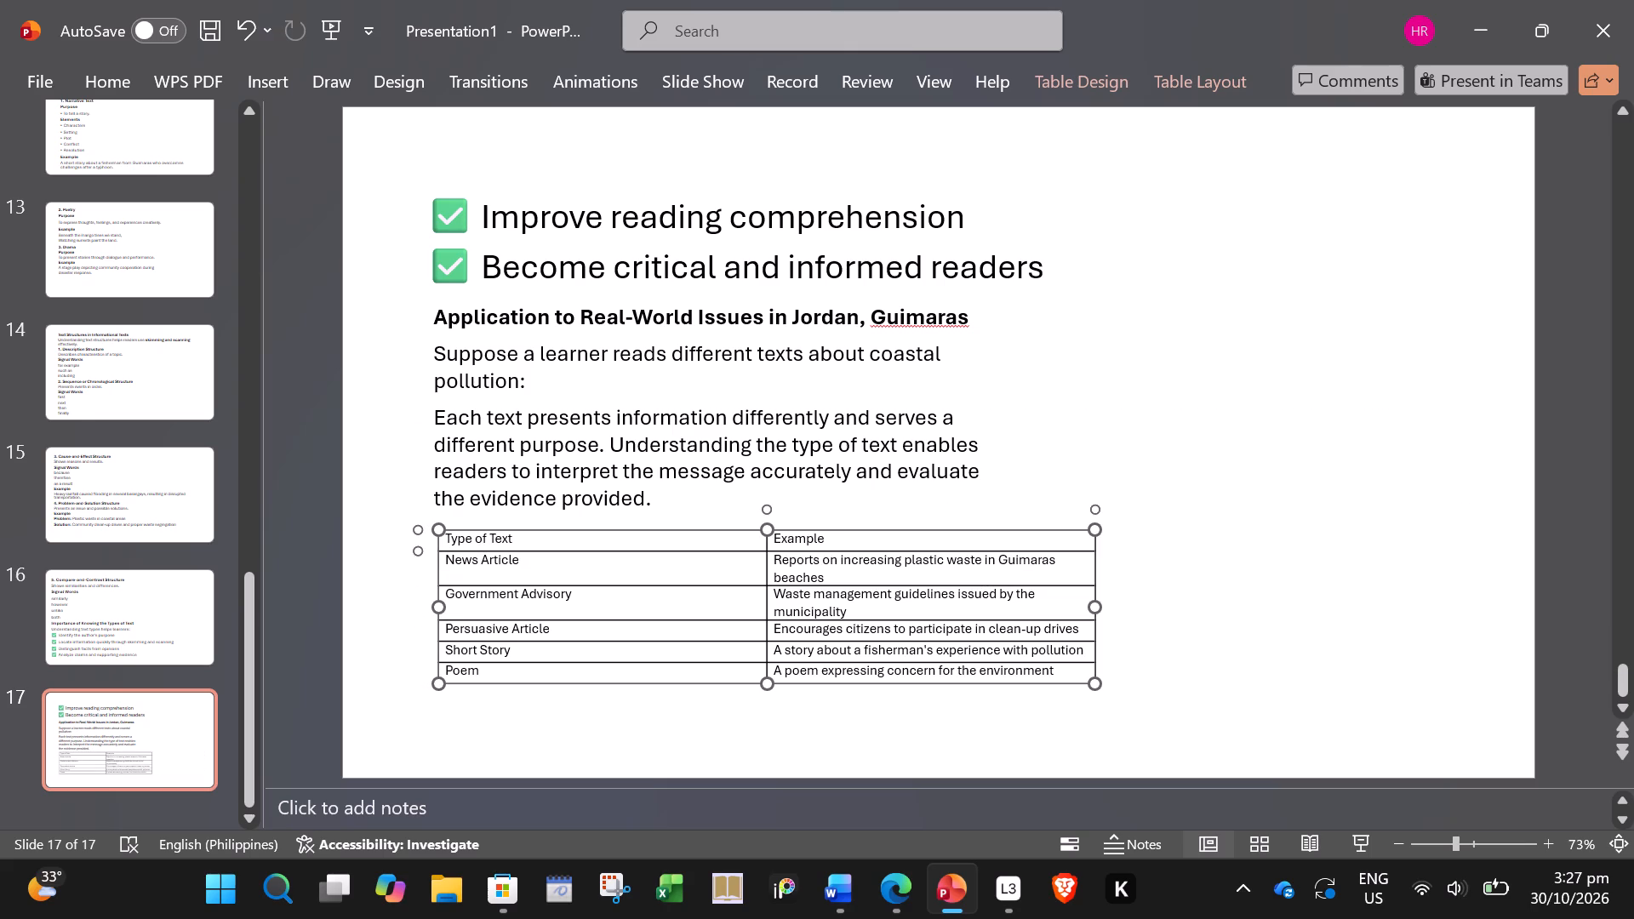
Format the table's header row, Type of Text and Example, as bold, centred, 16 pt text.
left_click_drag(830, 543, 635, 537)
left_click(107, 83)
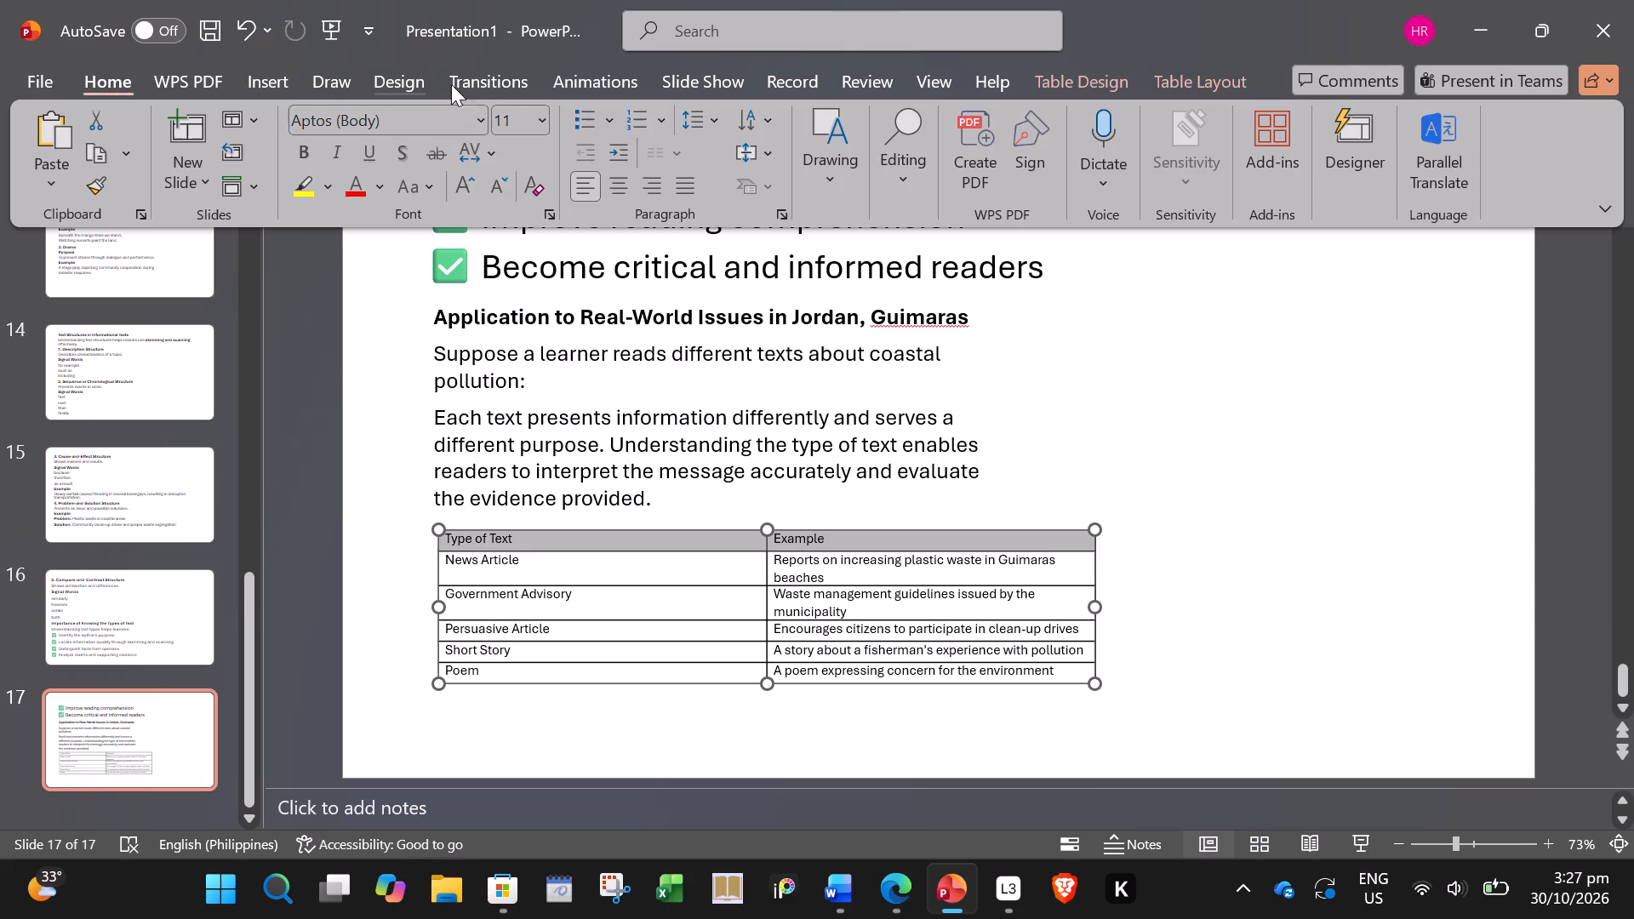
left_click(300, 151)
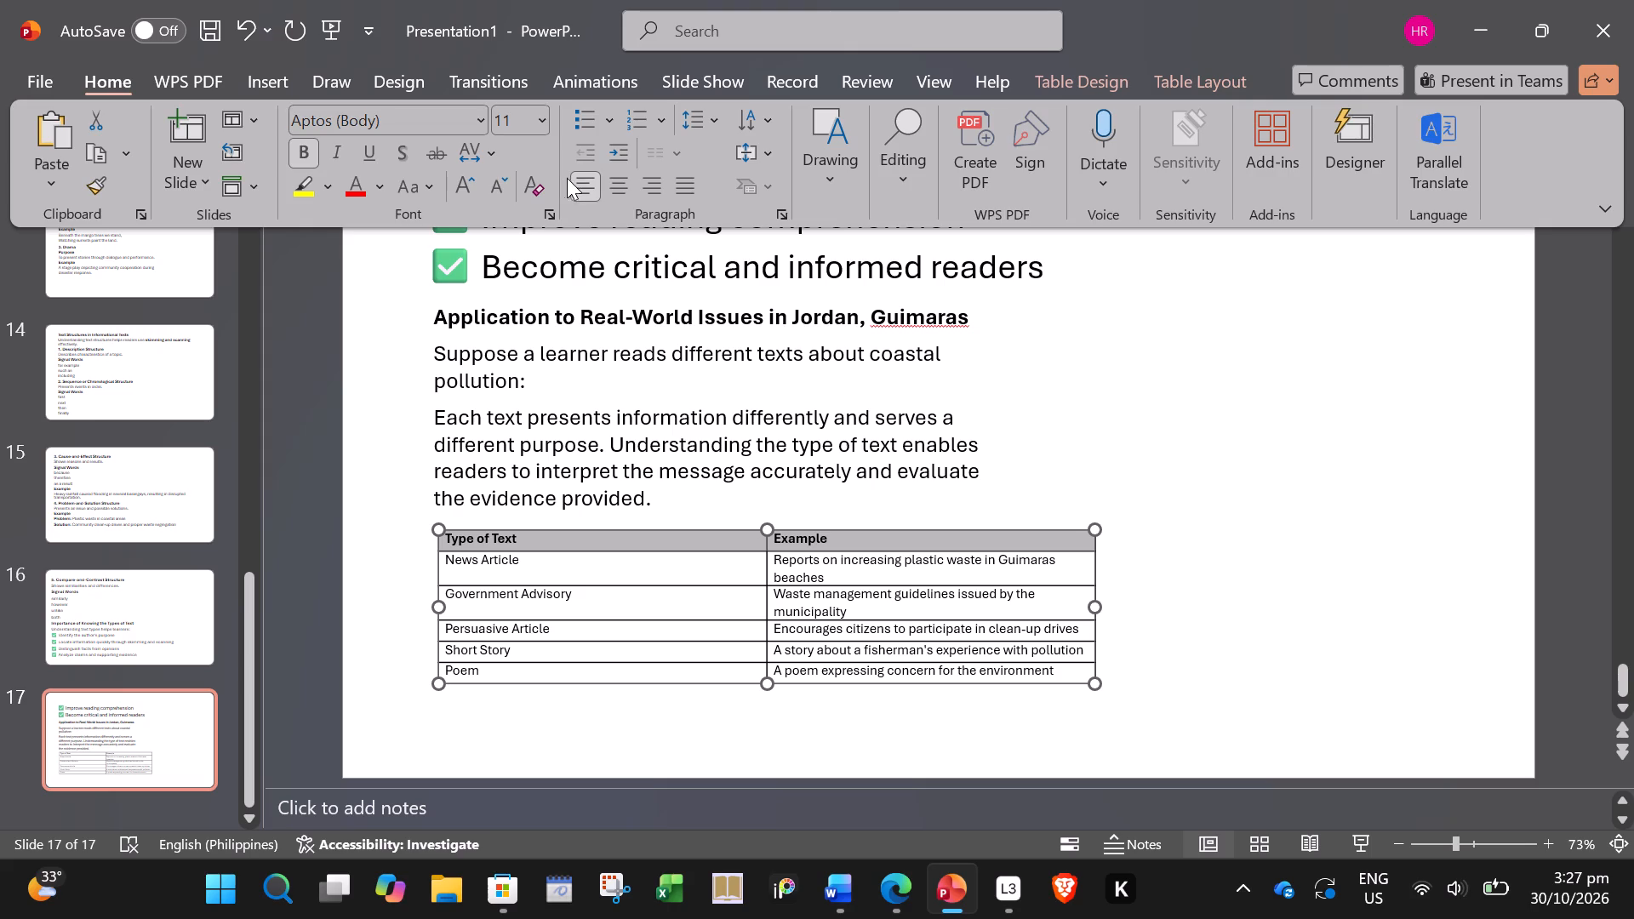
left_click(611, 183)
left_click(1118, 79)
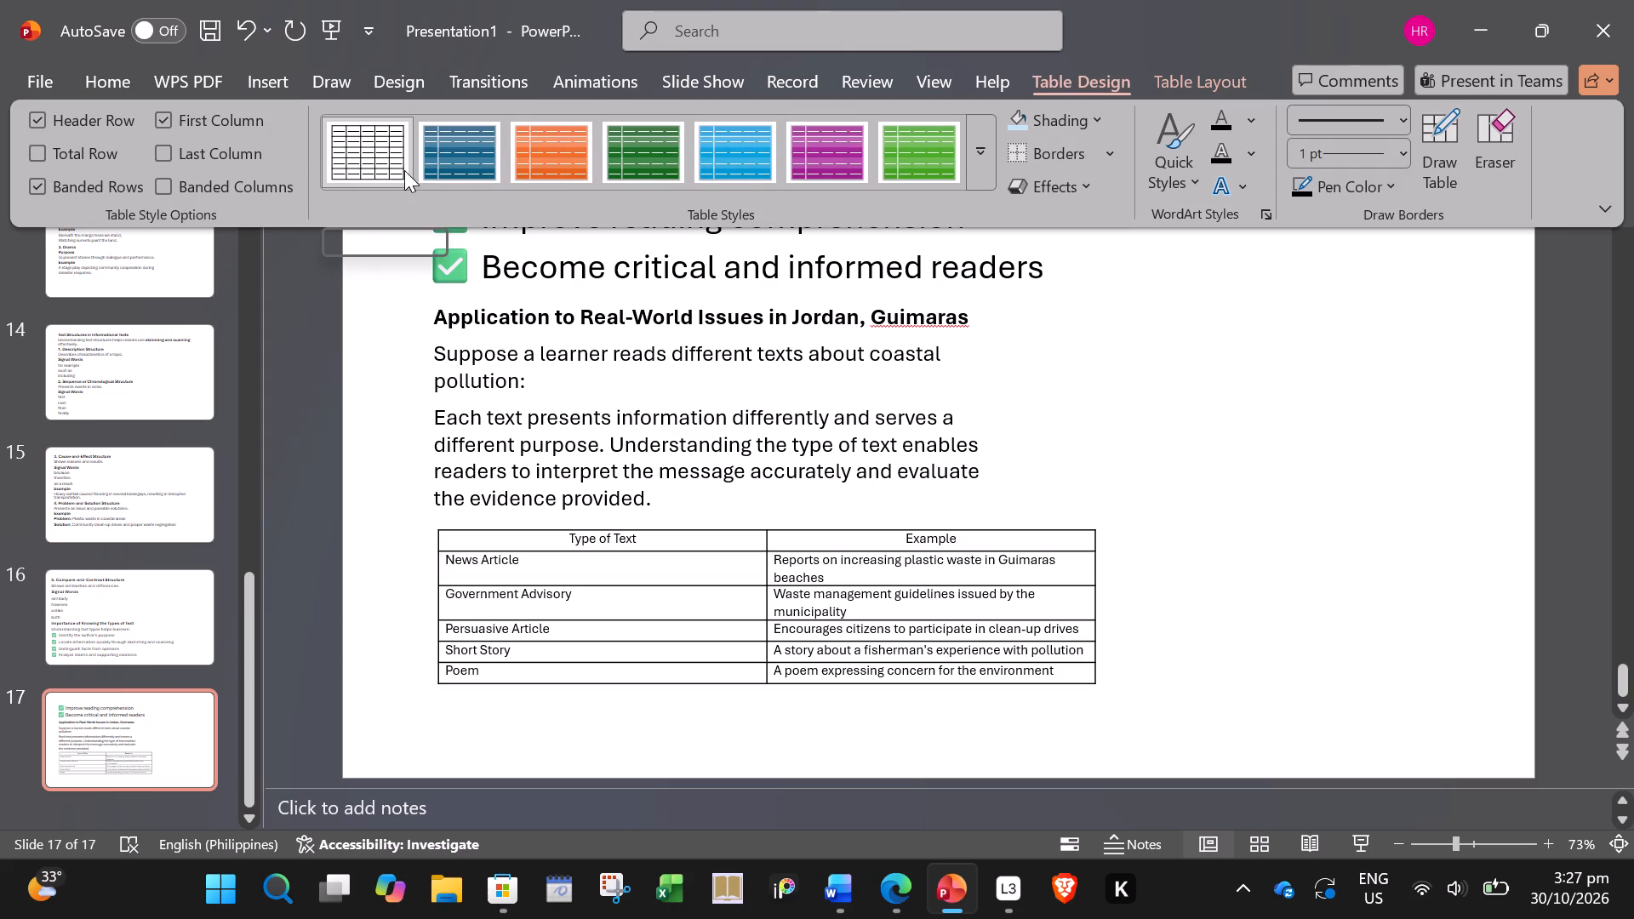
left_click(94, 81)
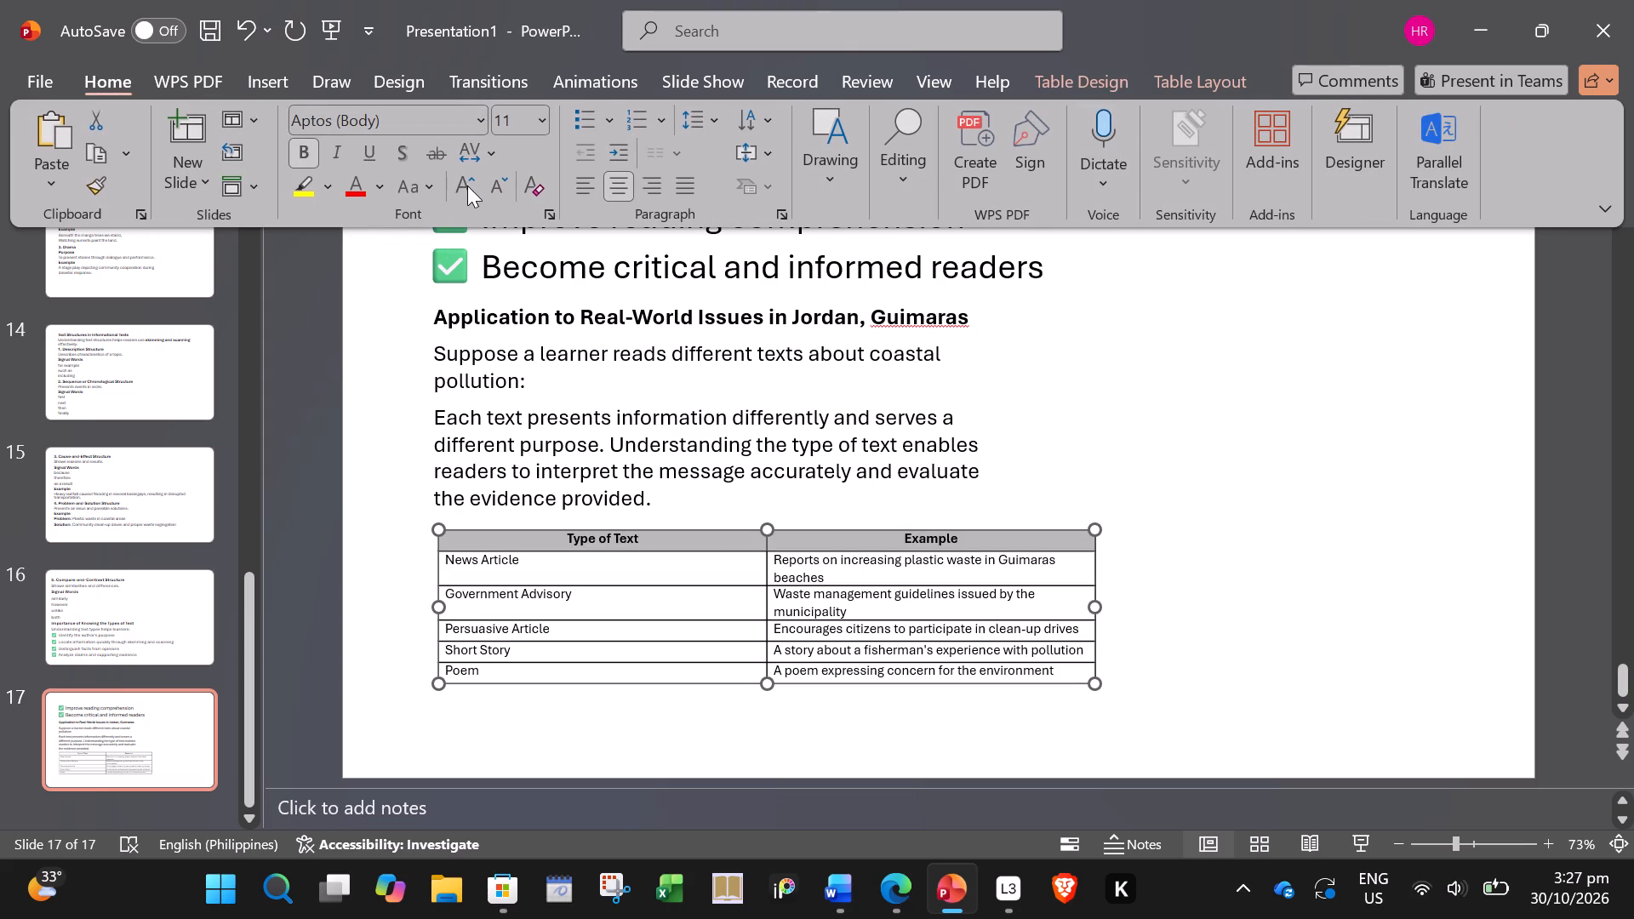
triple_click(464, 183)
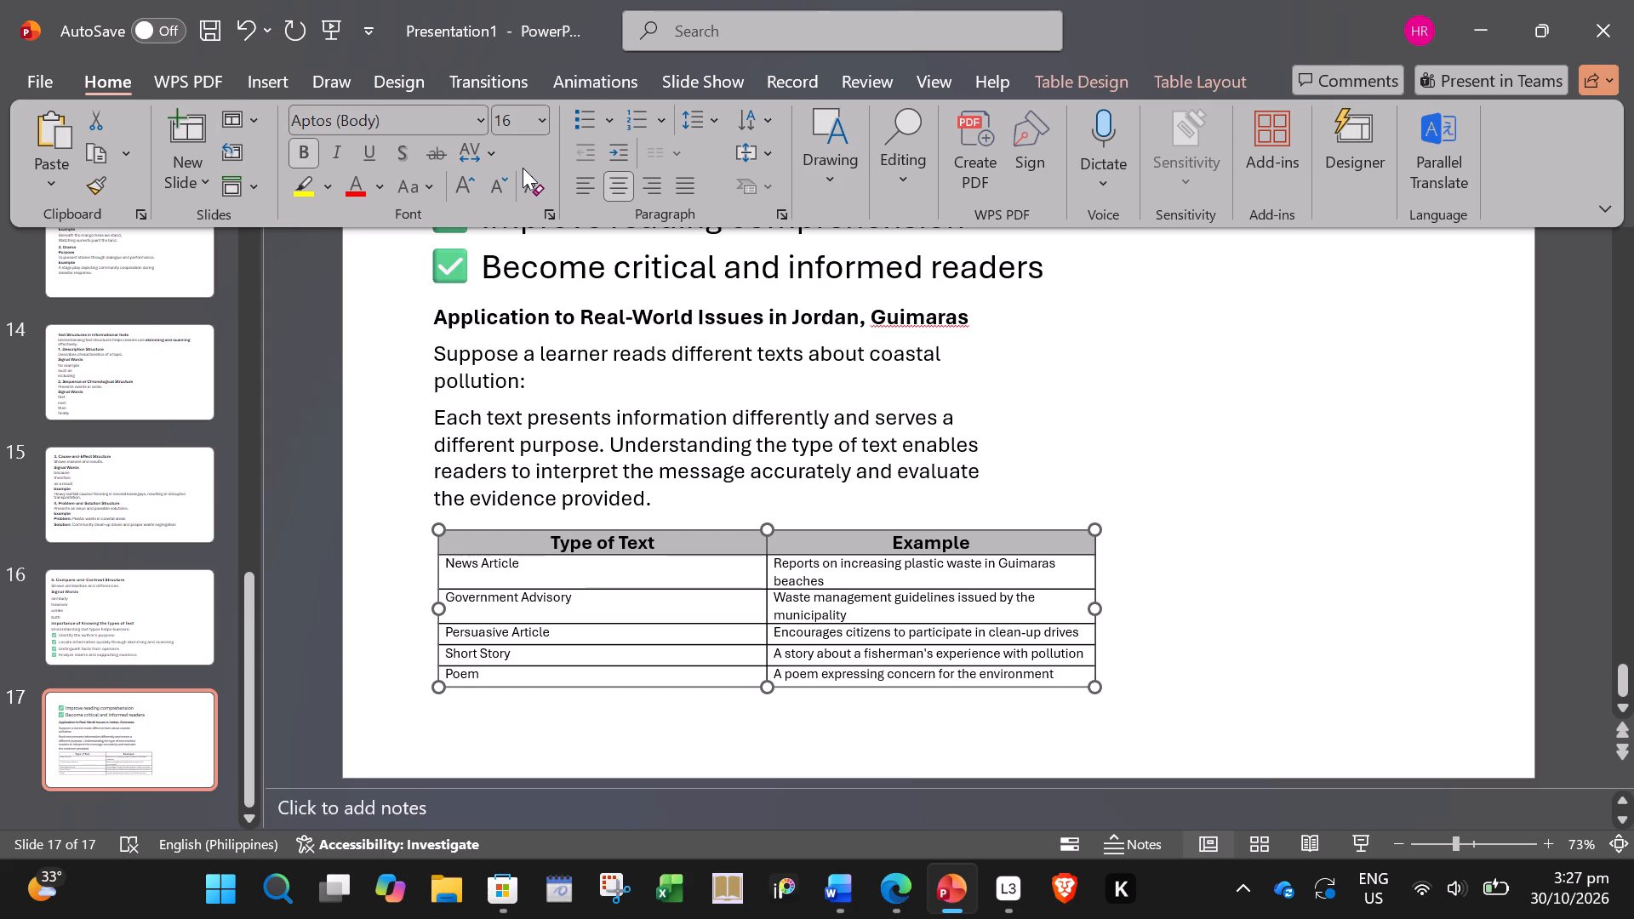
Shade the table's header row light grey.
left_click(1159, 73)
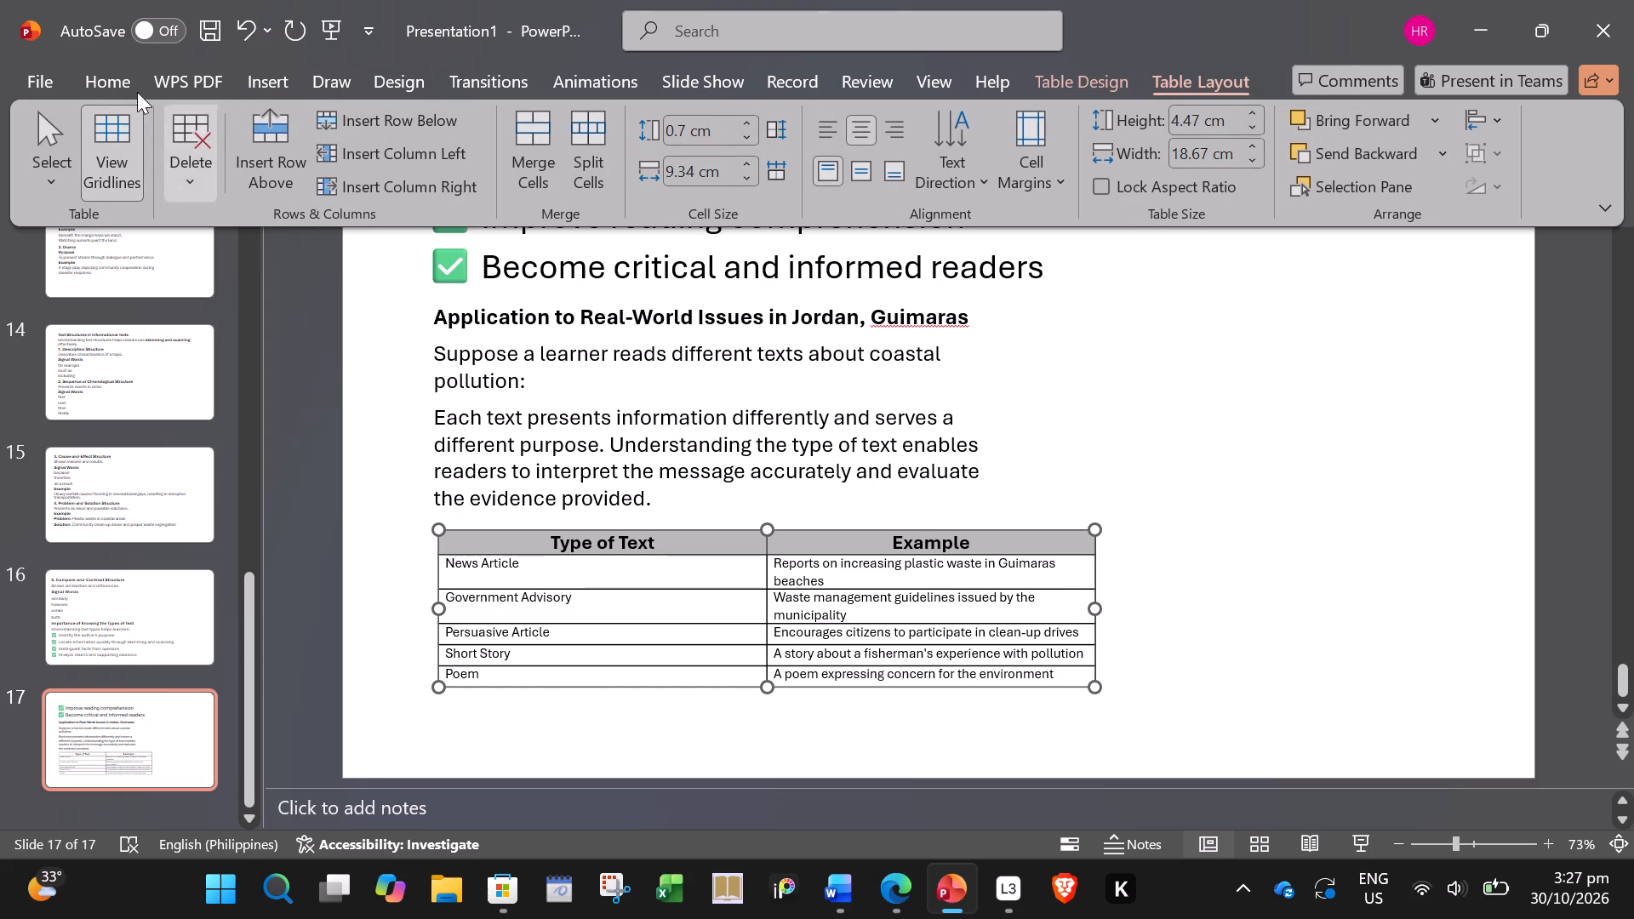
left_click(1121, 68)
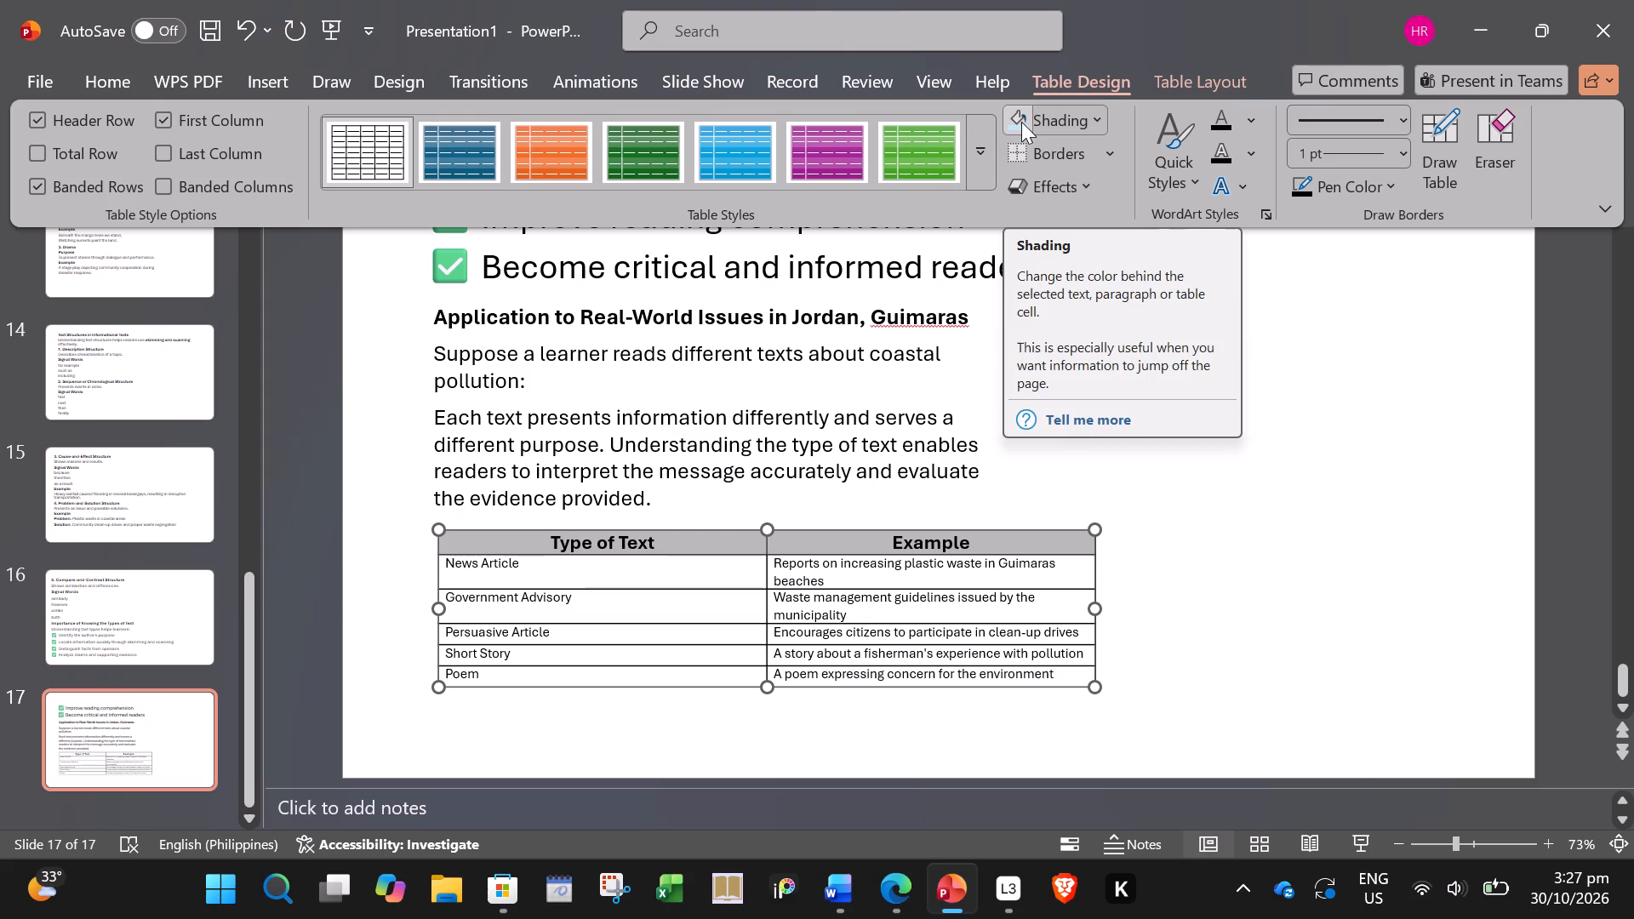
left_click(1066, 122)
left_click(1101, 292)
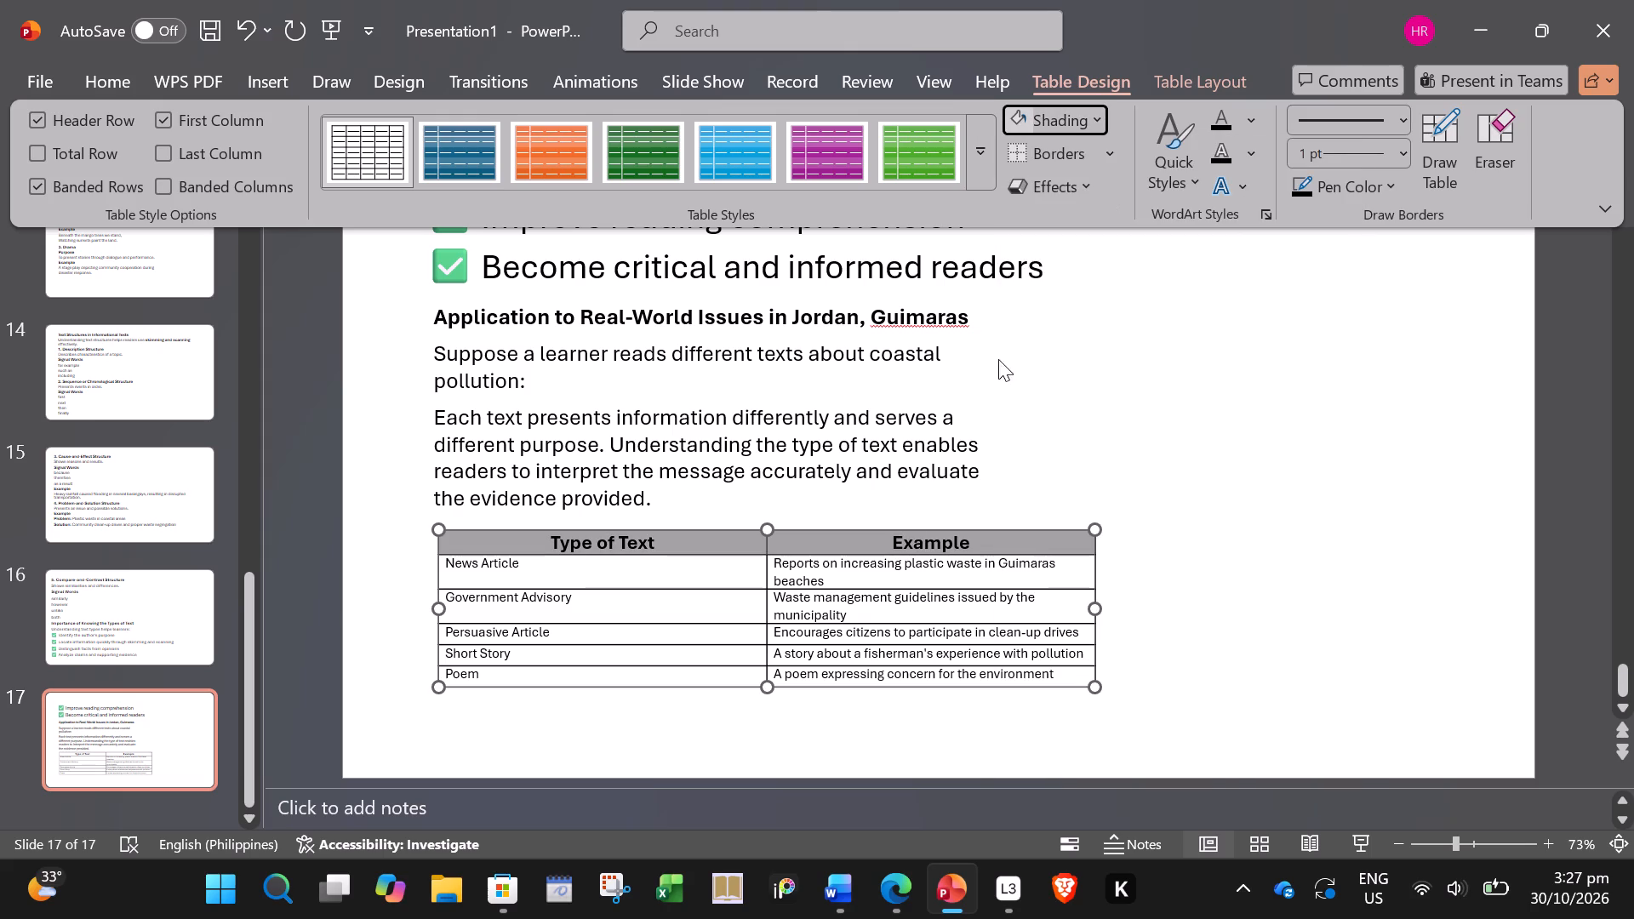
left_click(1191, 502)
Cut the two checkmark lines from slide 17 and delete their emptied text placeholder.
left_click(813, 228)
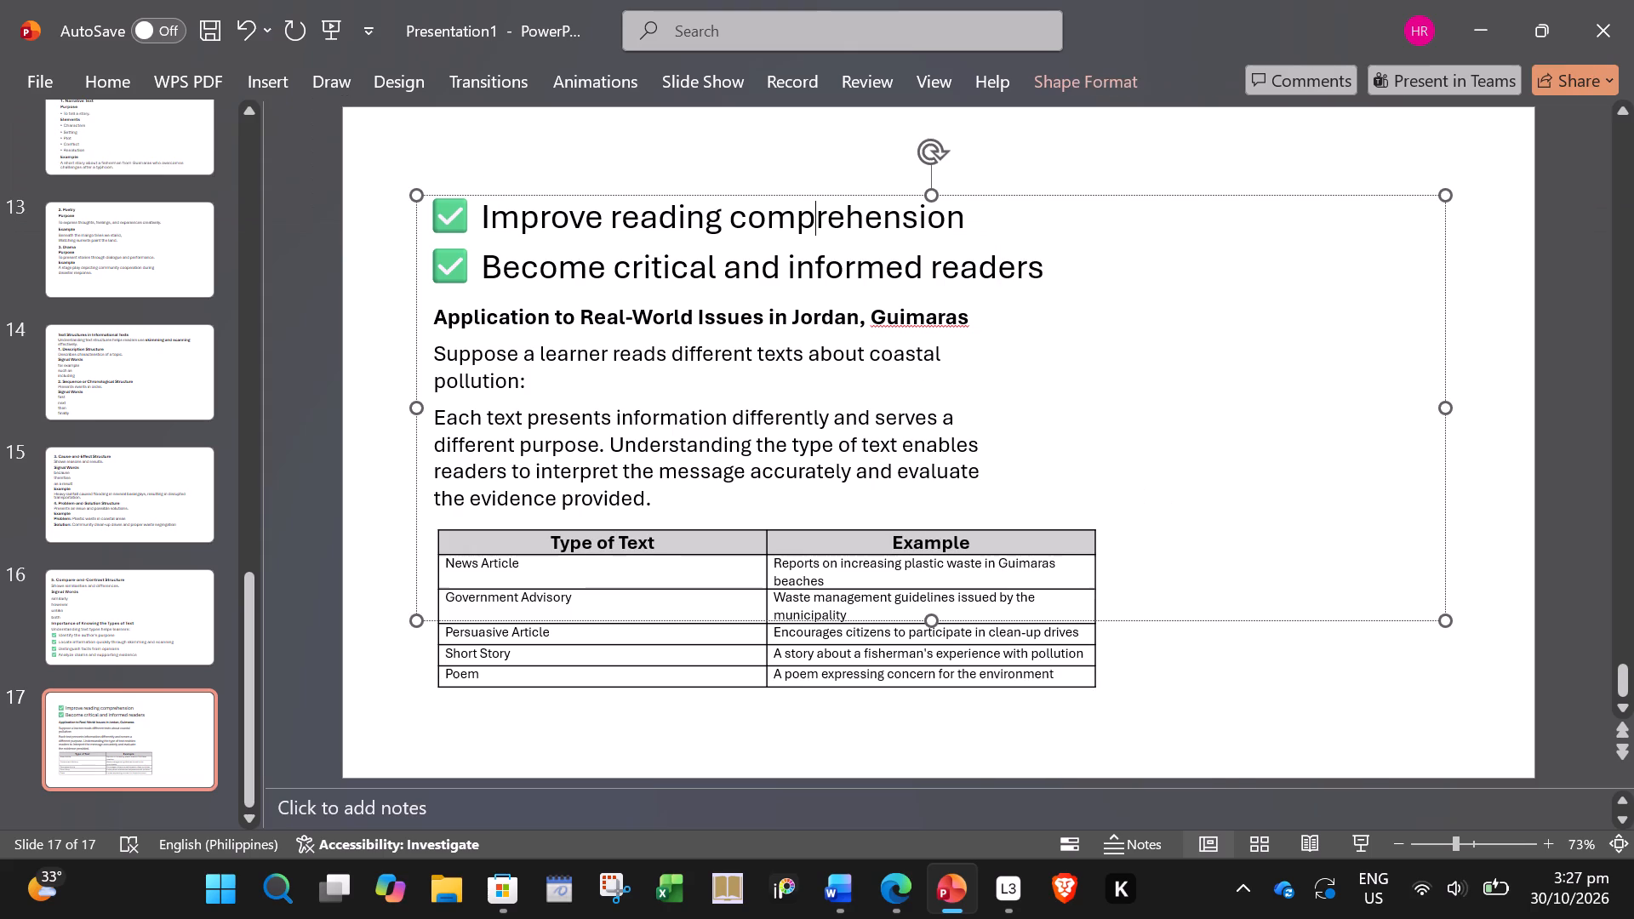
left_click(188, 602)
left_click(159, 708)
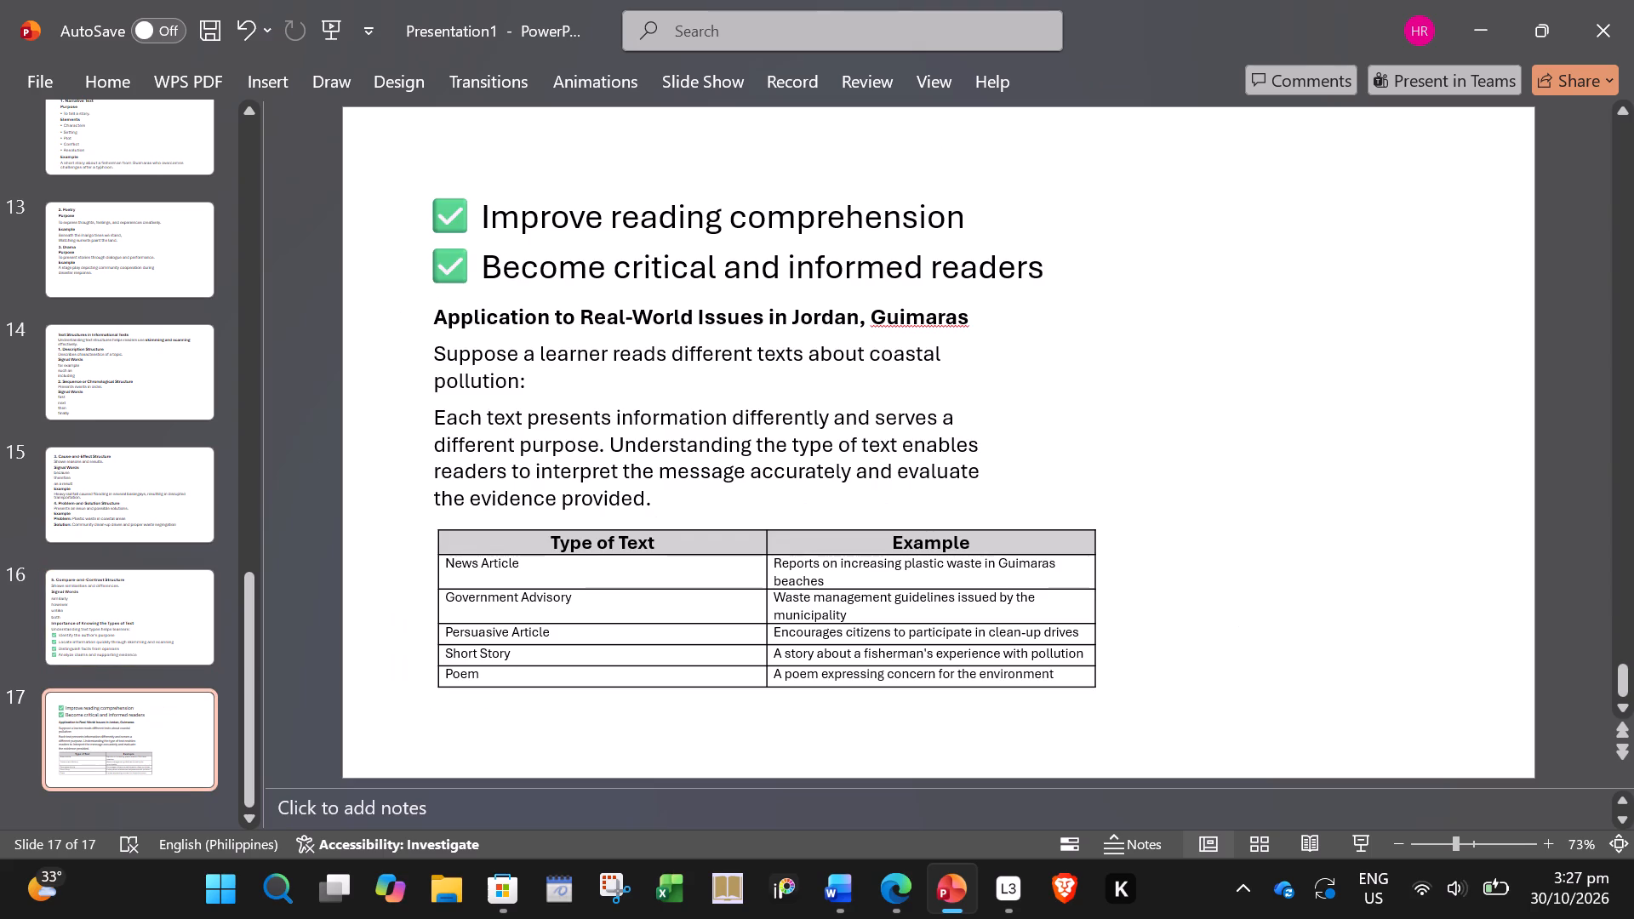
left_click(1059, 265)
left_click_drag(428, 216, 1027, 266)
right_click(867, 236)
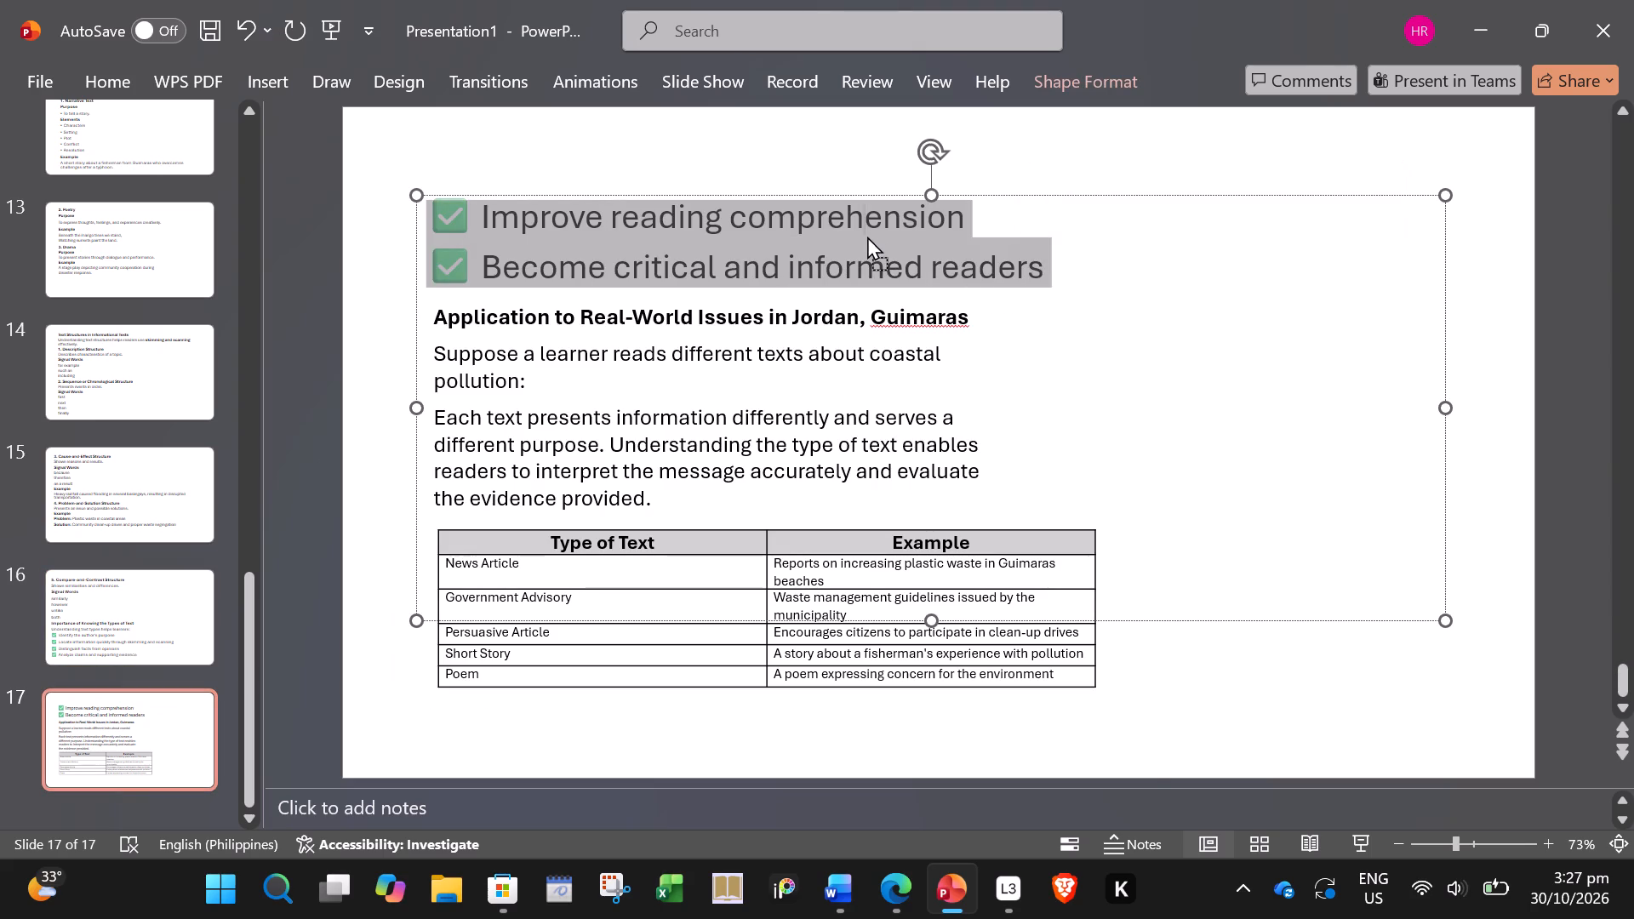
left_click(931, 221)
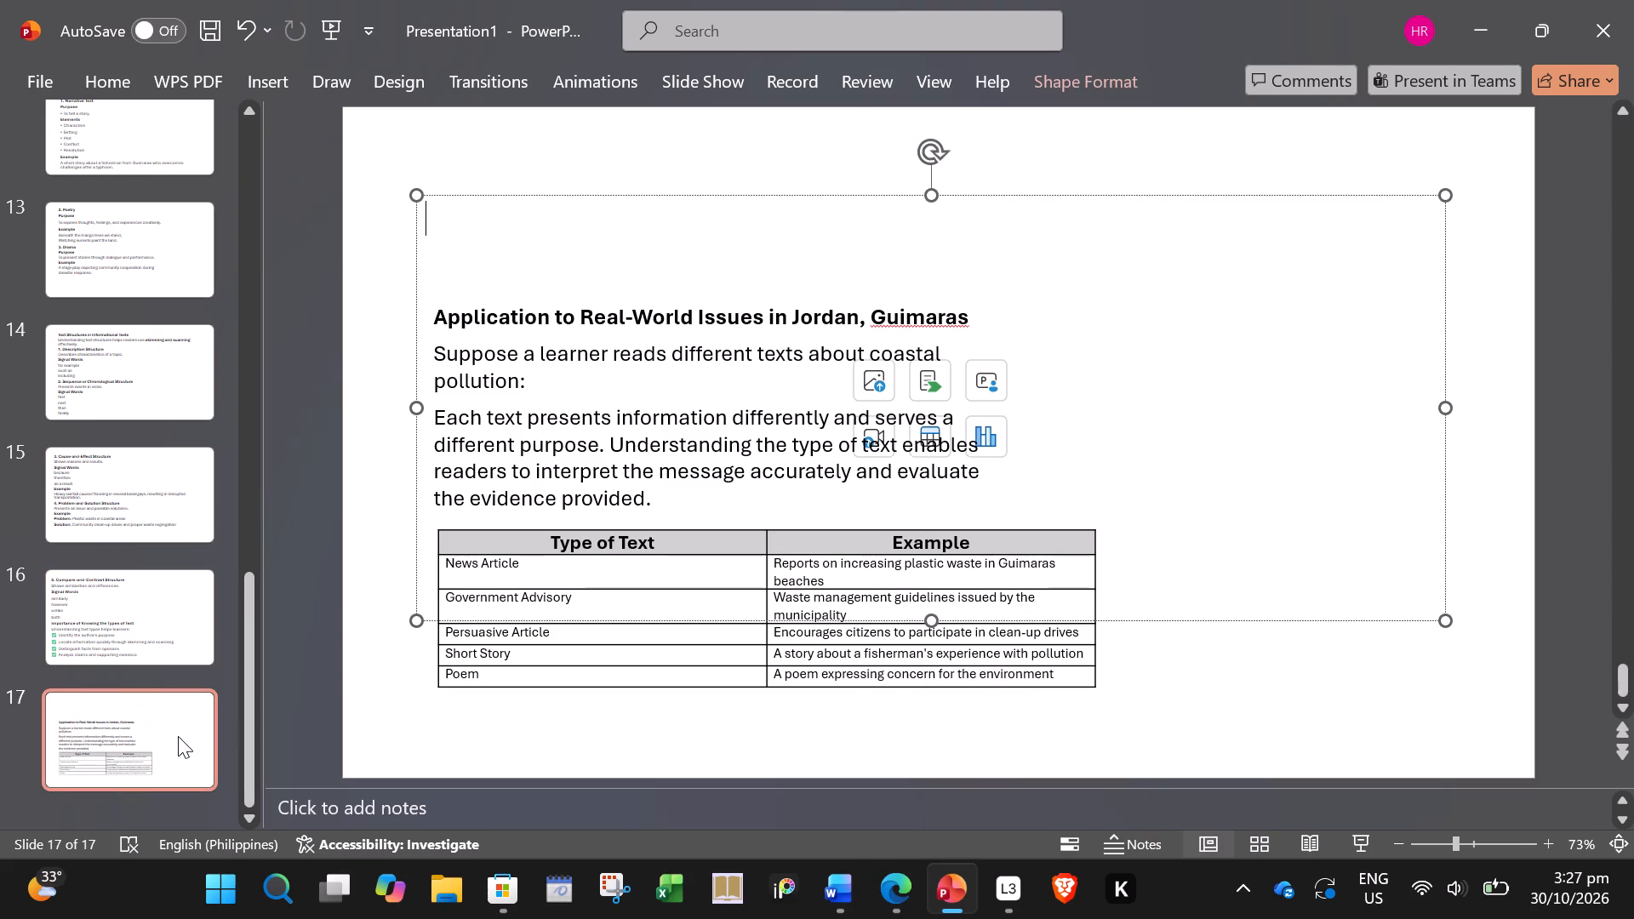
left_click(178, 736)
left_click(805, 185)
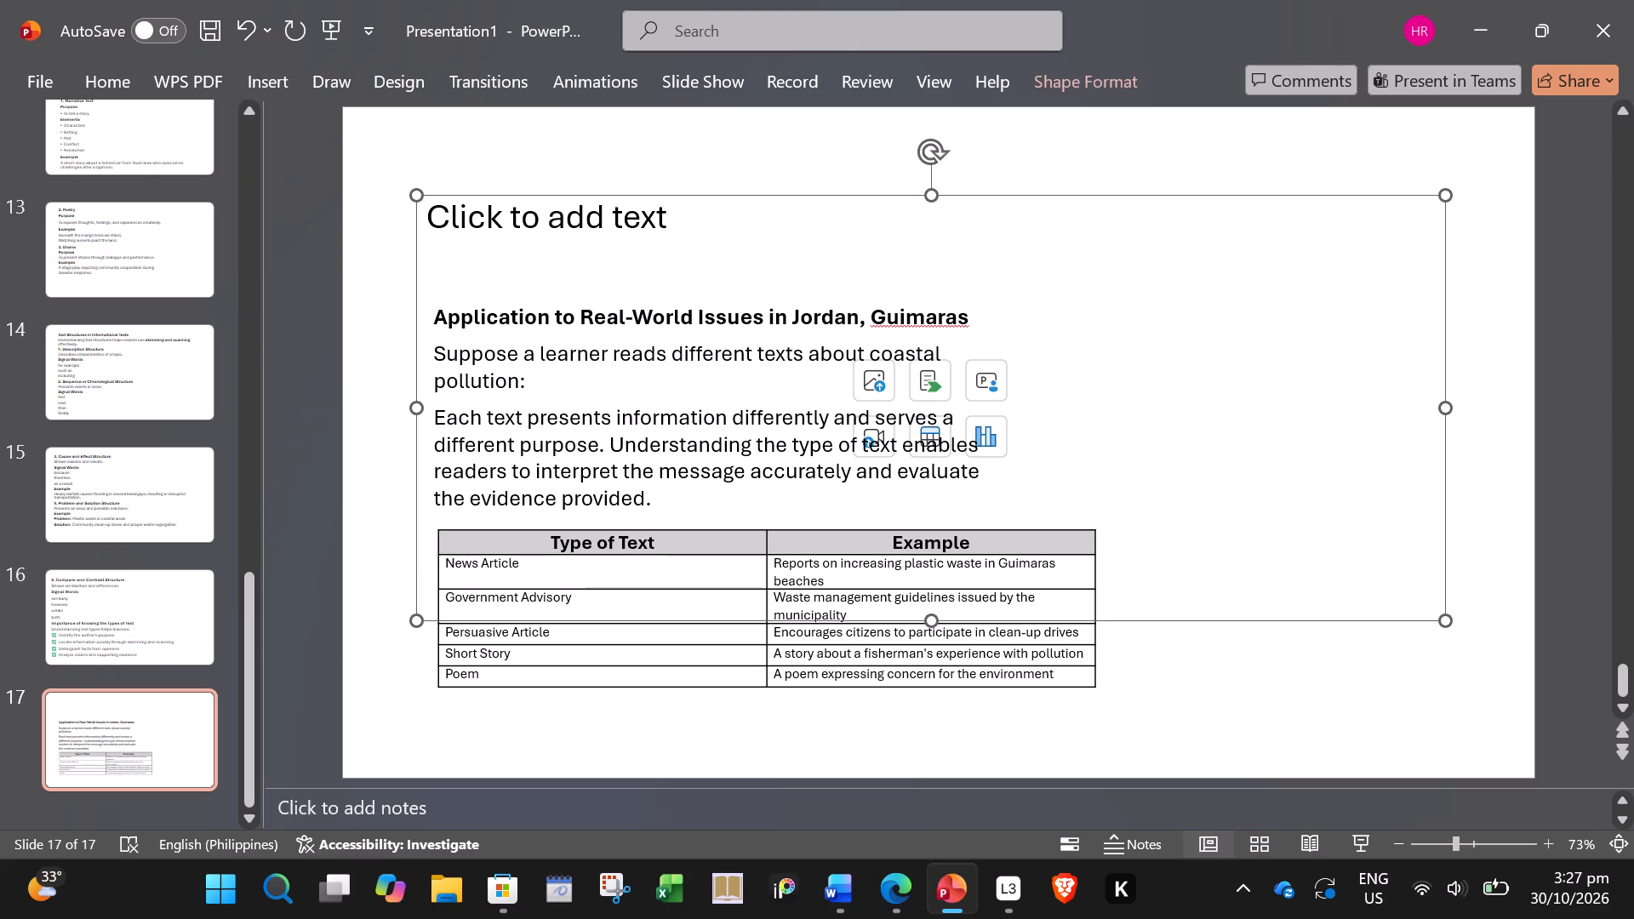
key("Delete")
Move the Application to Real-World Issues text box up toward the top of slide 17.
left_click(873, 387)
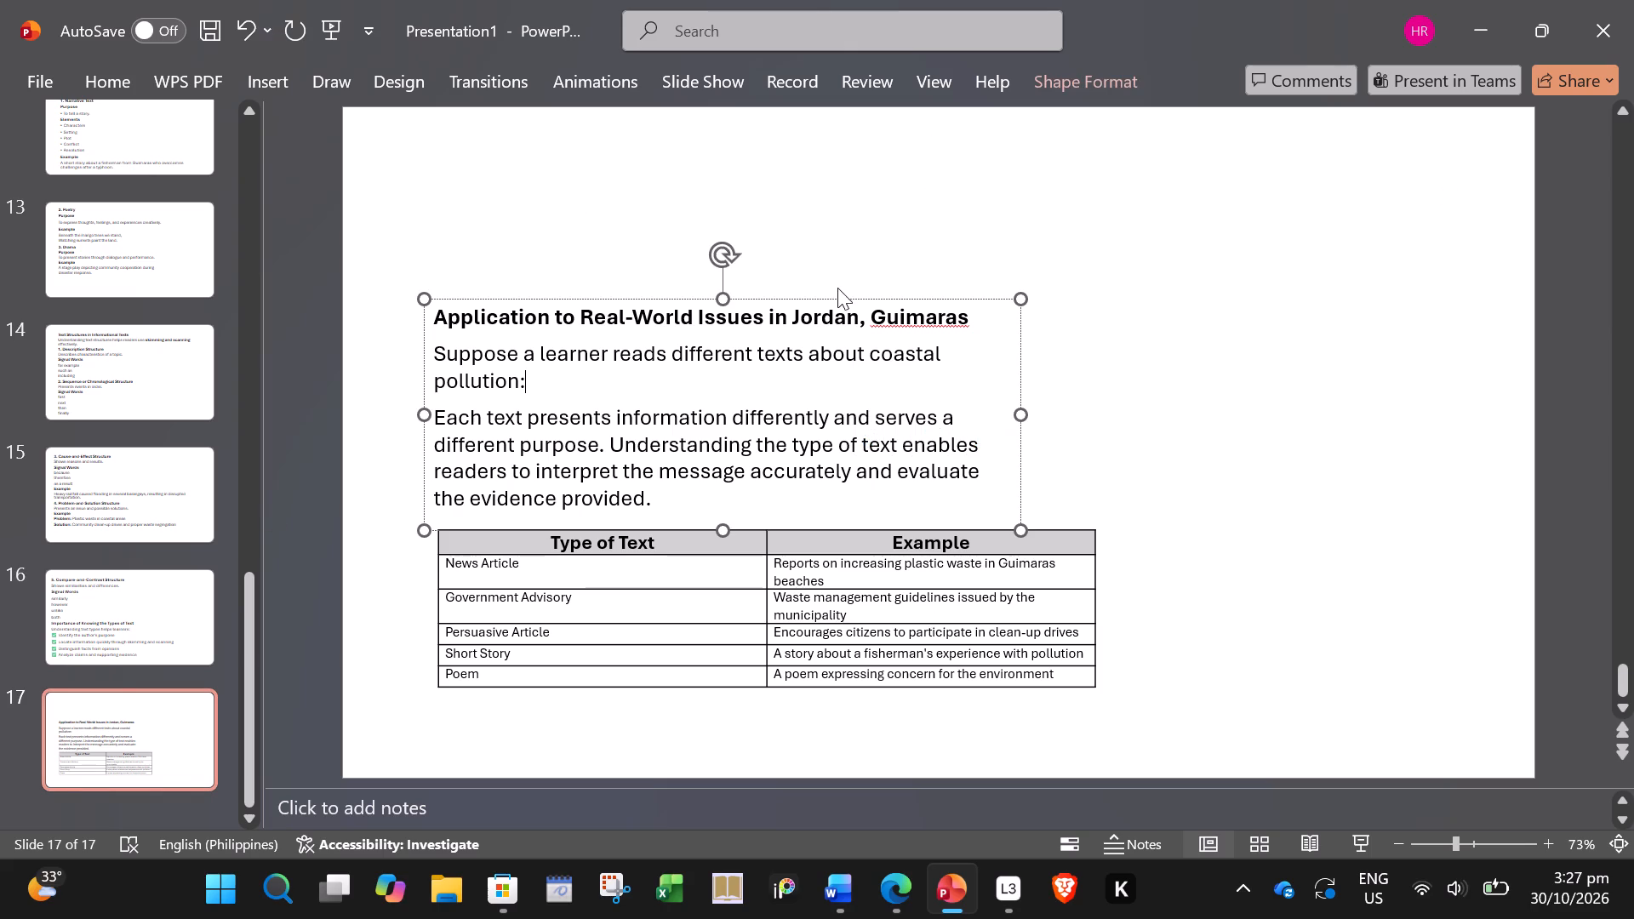
left_click_drag(829, 298, 826, 174)
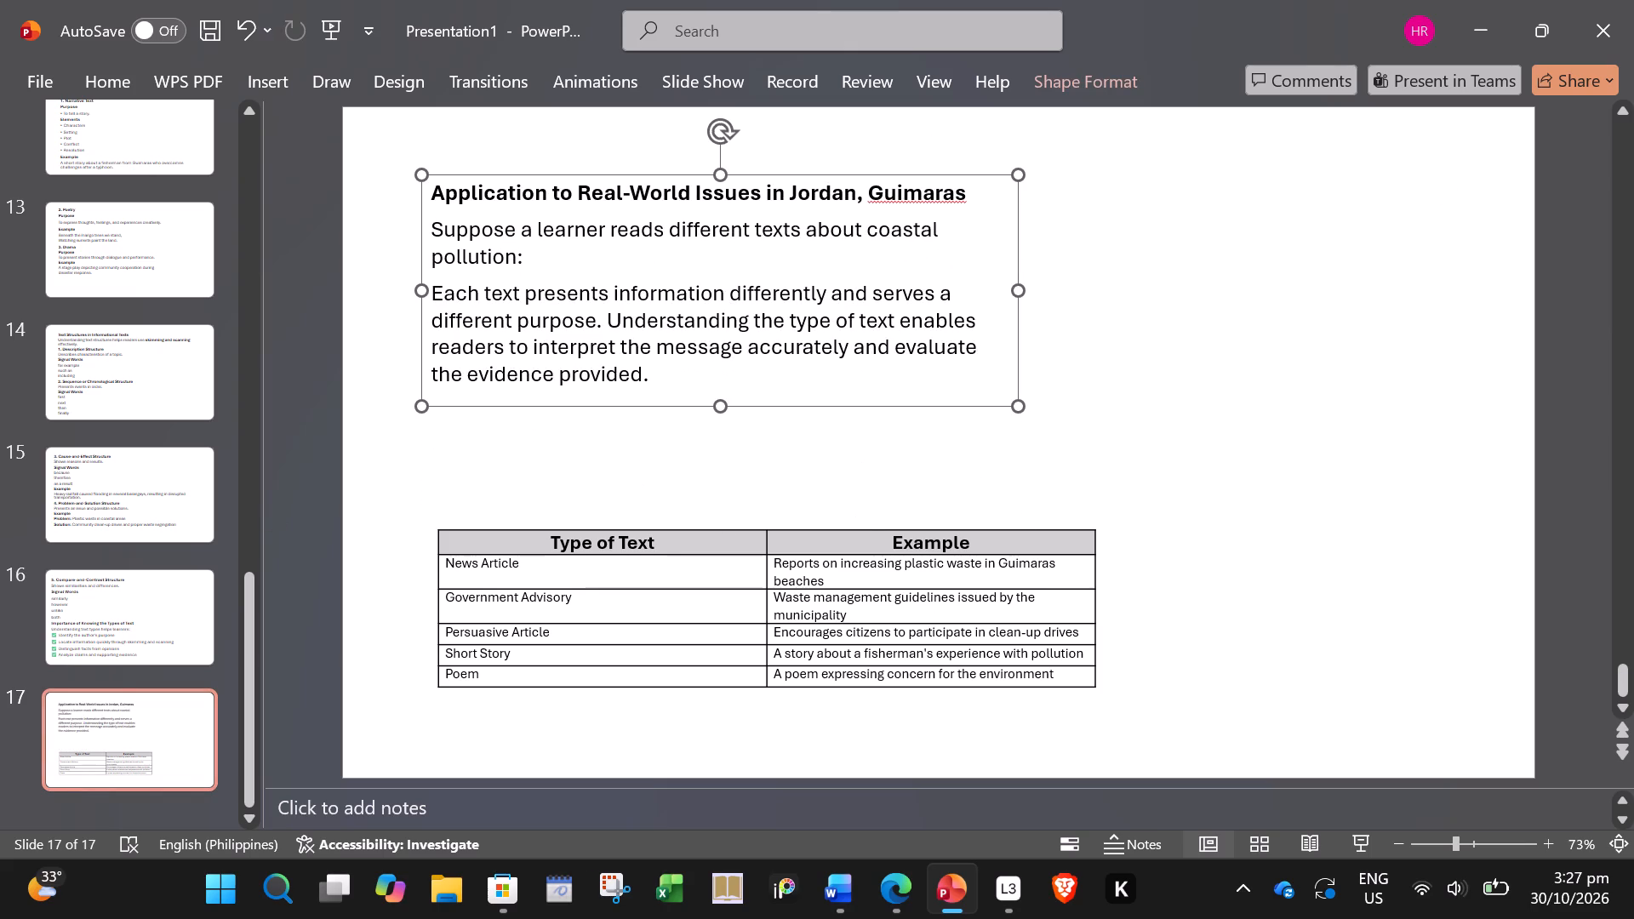
Move the Type of Text table up beneath the application text and stretch its height toward the slide's bottom.
left_click(443, 532)
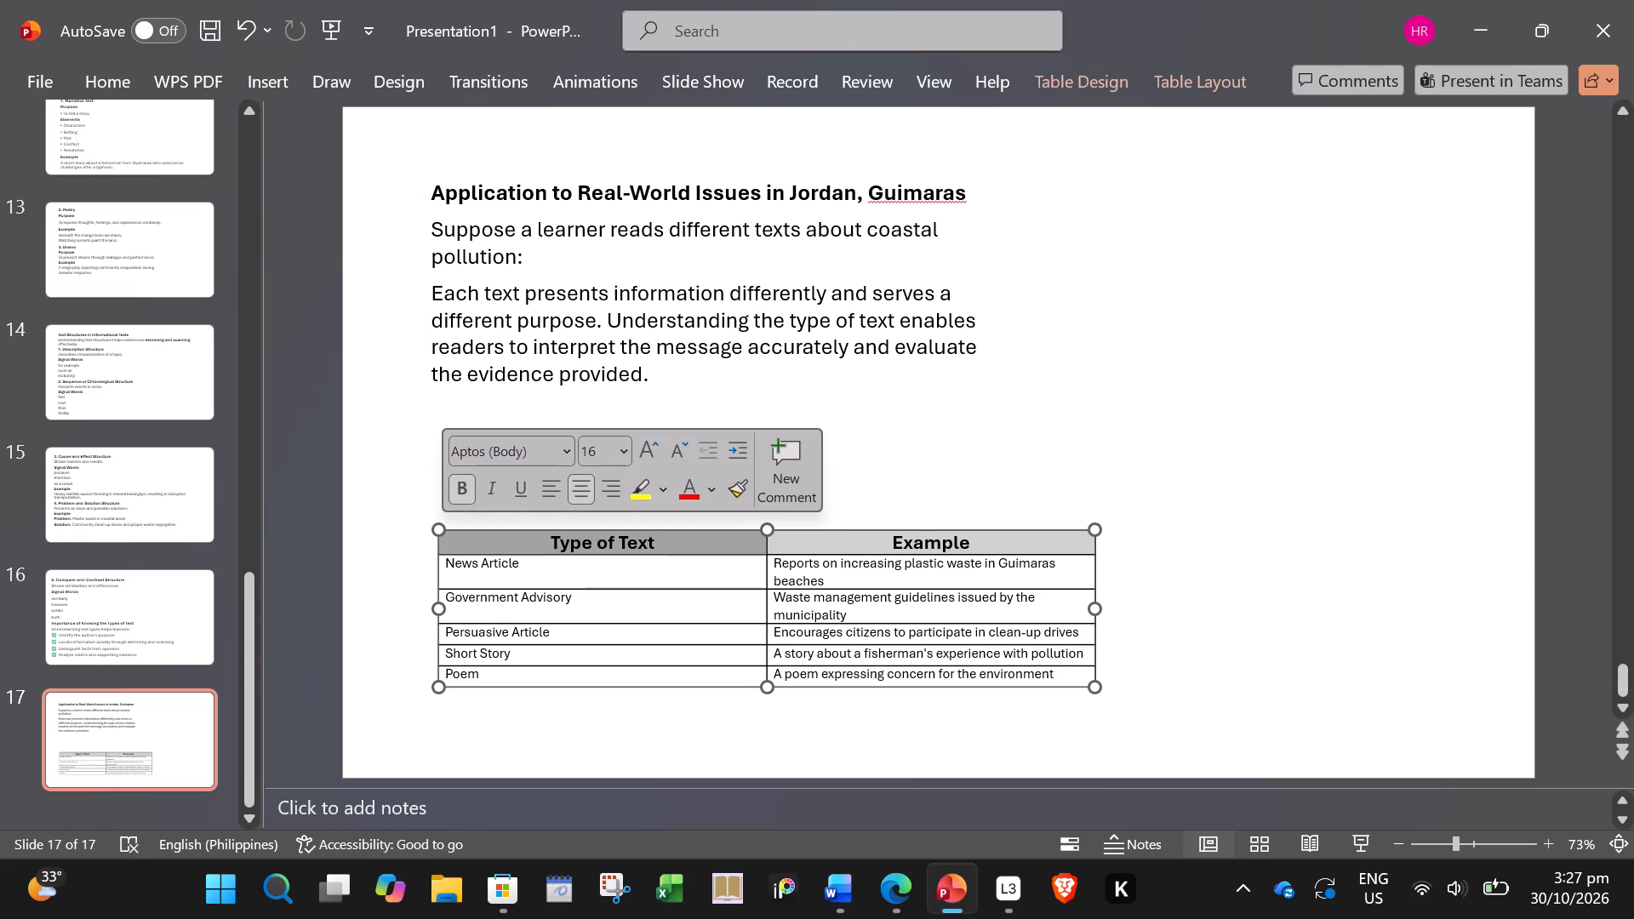
left_click_drag(475, 528, 477, 423)
left_click_drag(770, 578, 780, 711)
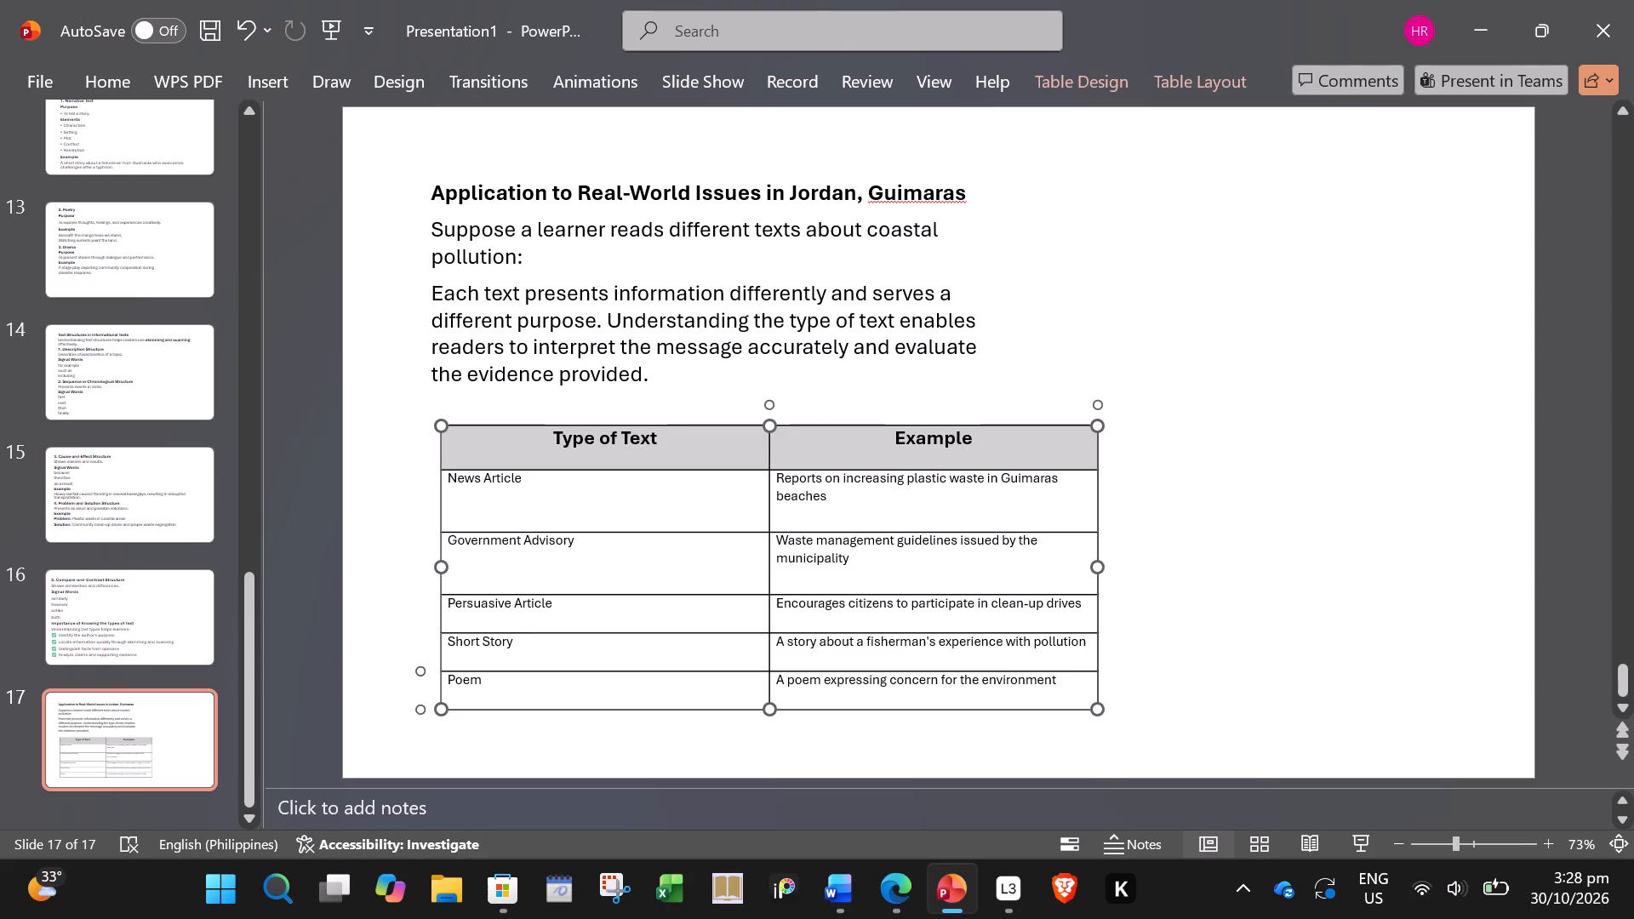
Enlarge the text in the whole Type of Text table by three font-size increments.
left_click(858, 700)
left_click_drag(841, 682, 620, 443)
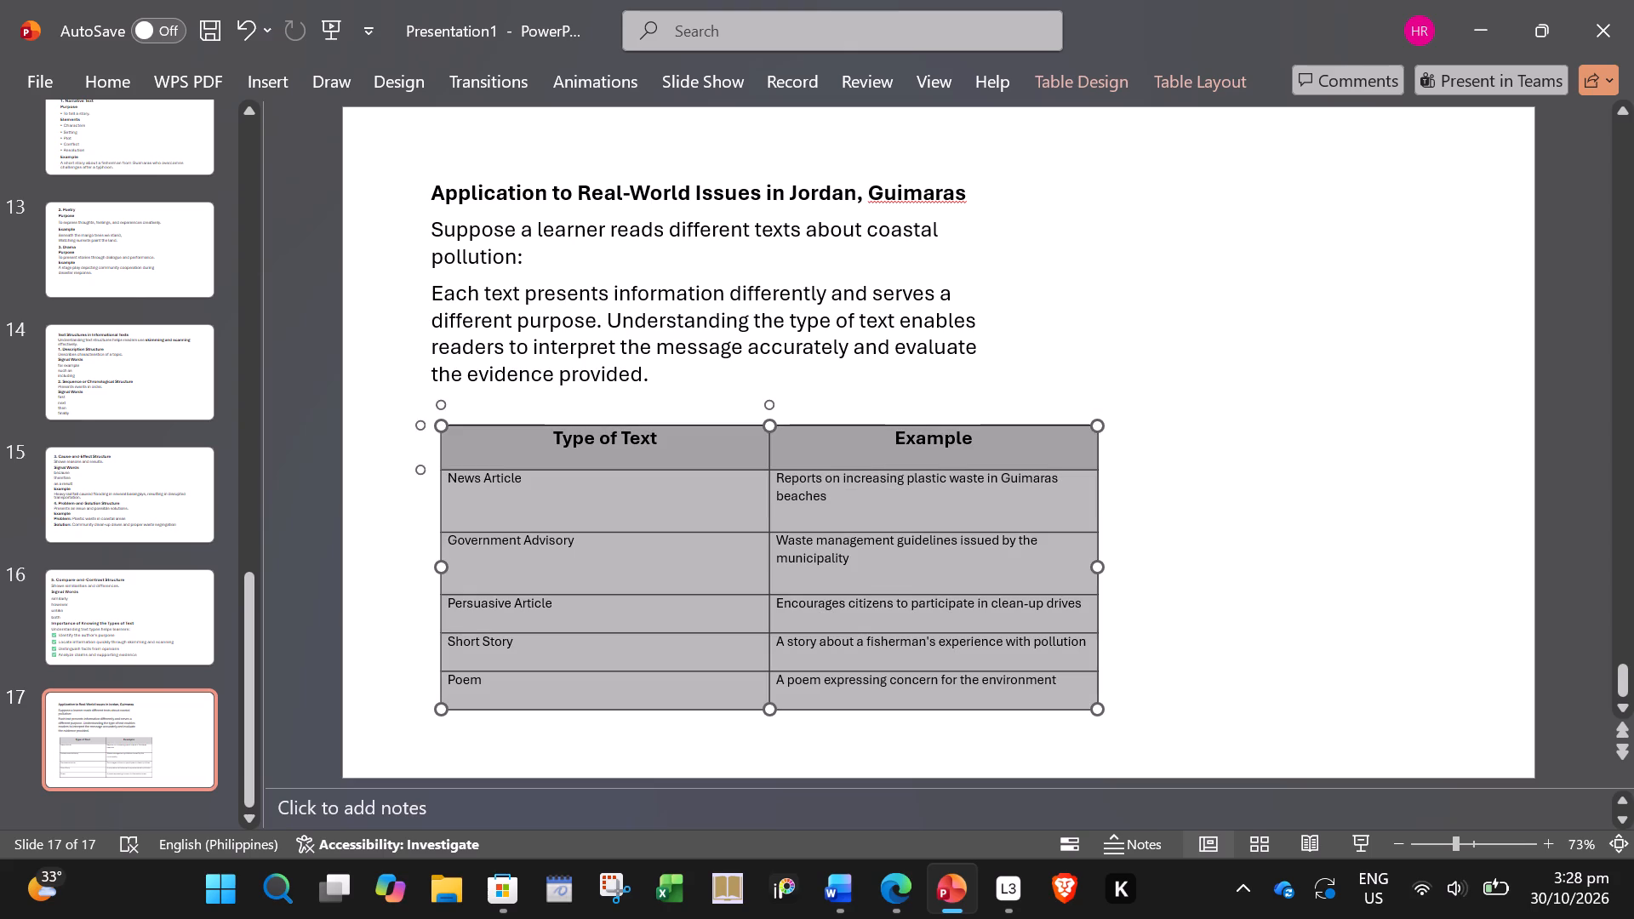
left_click(1040, 97)
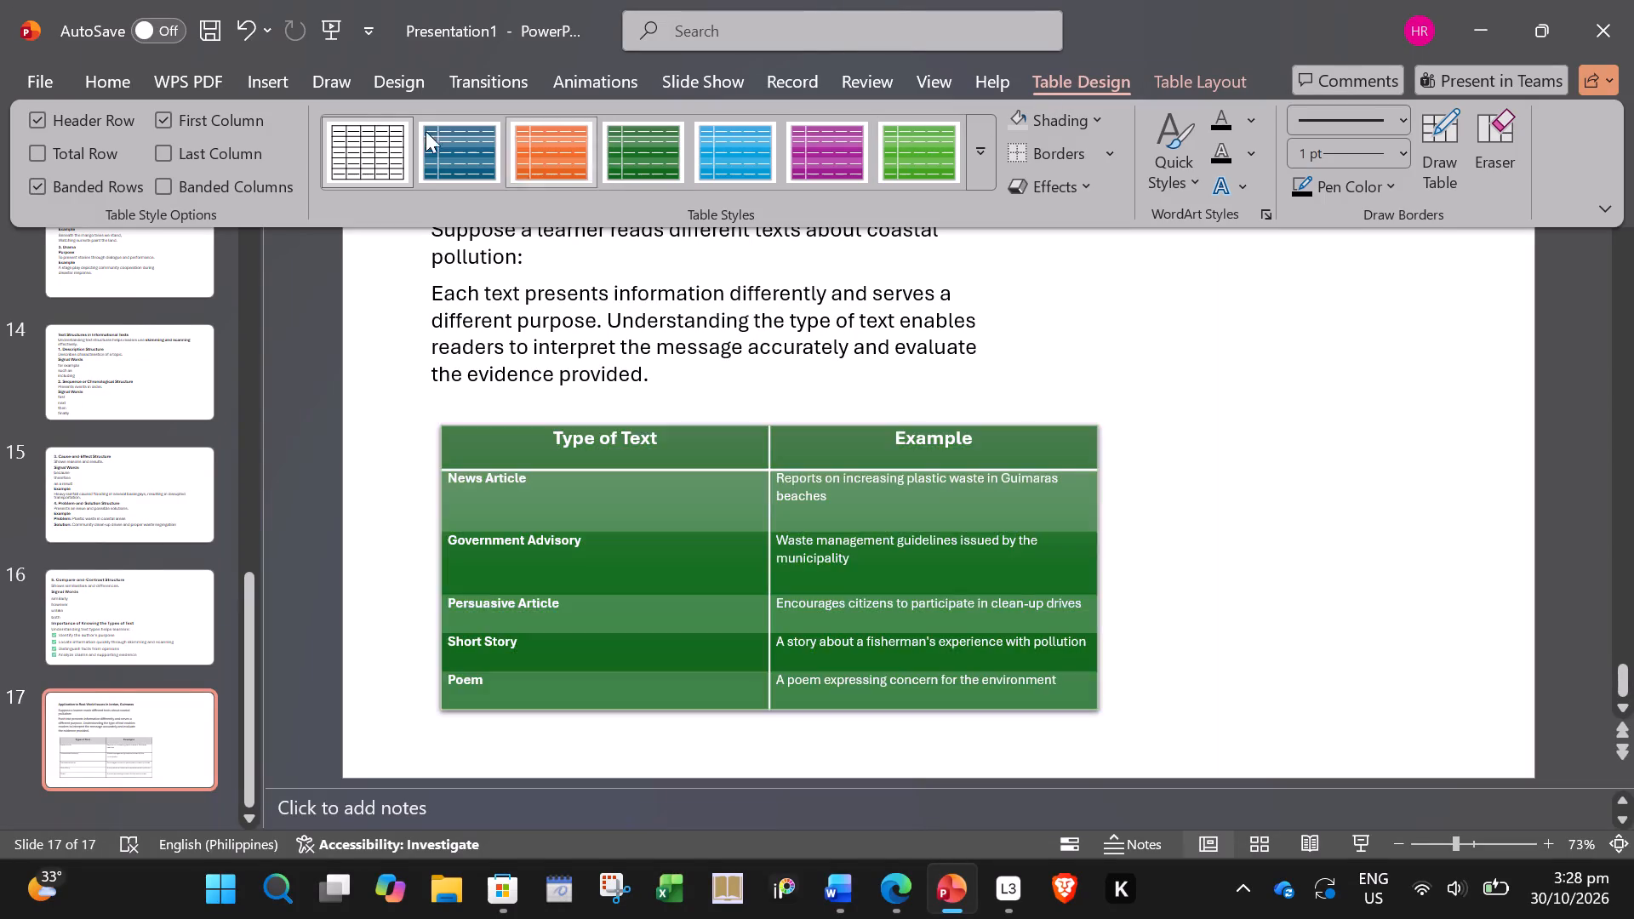
left_click(89, 93)
double_click(476, 180)
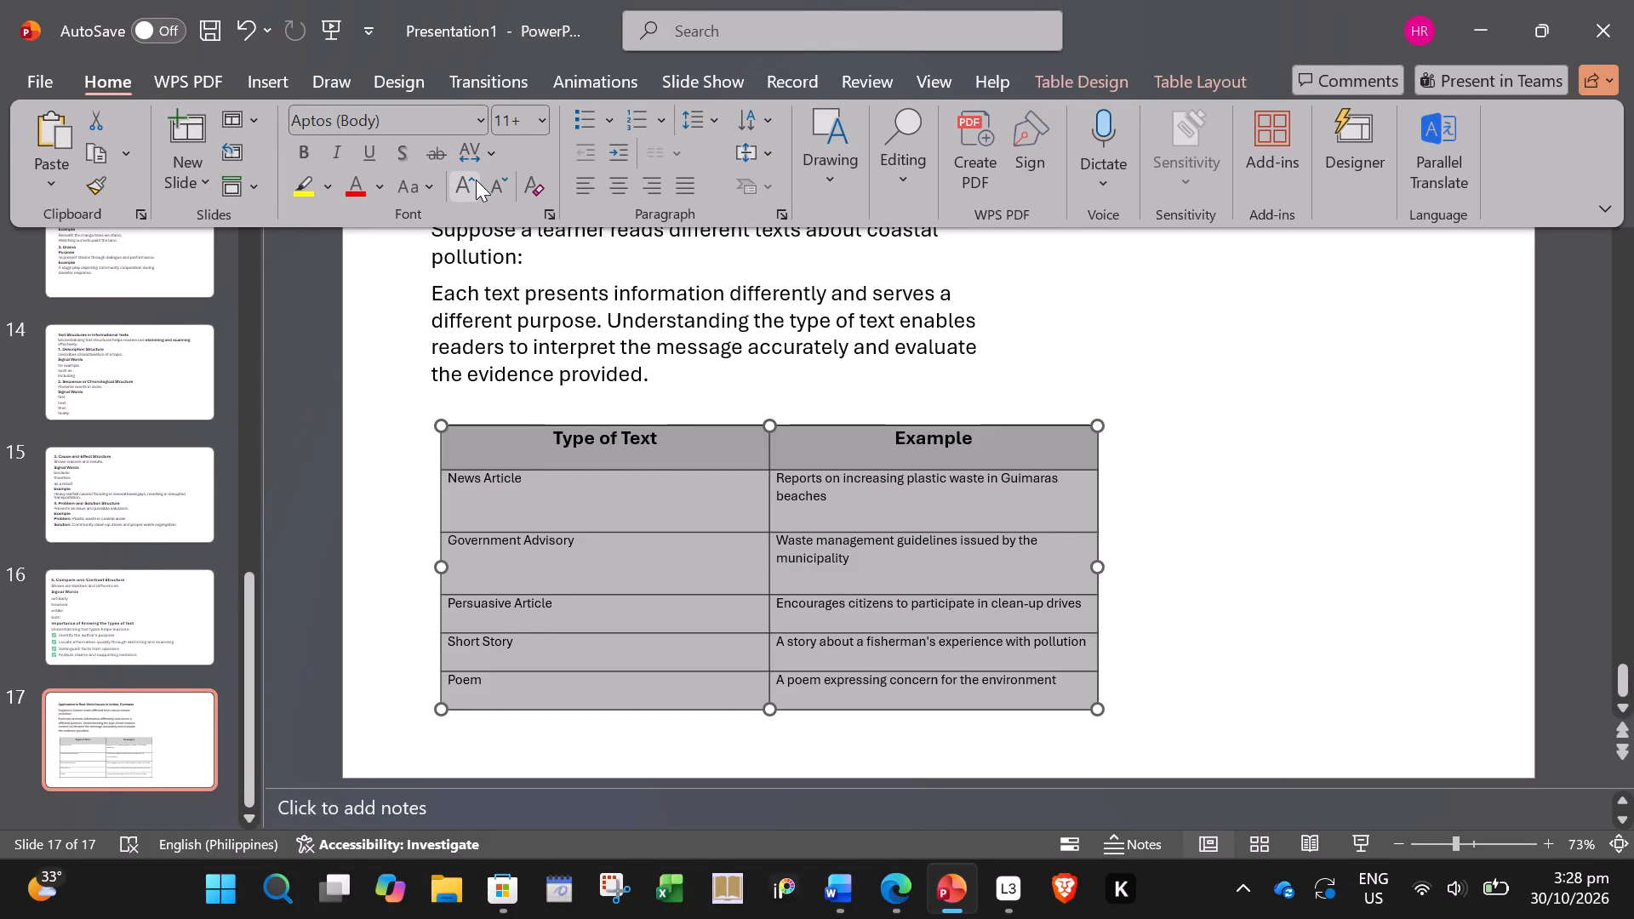
left_click(476, 180)
left_click(919, 422)
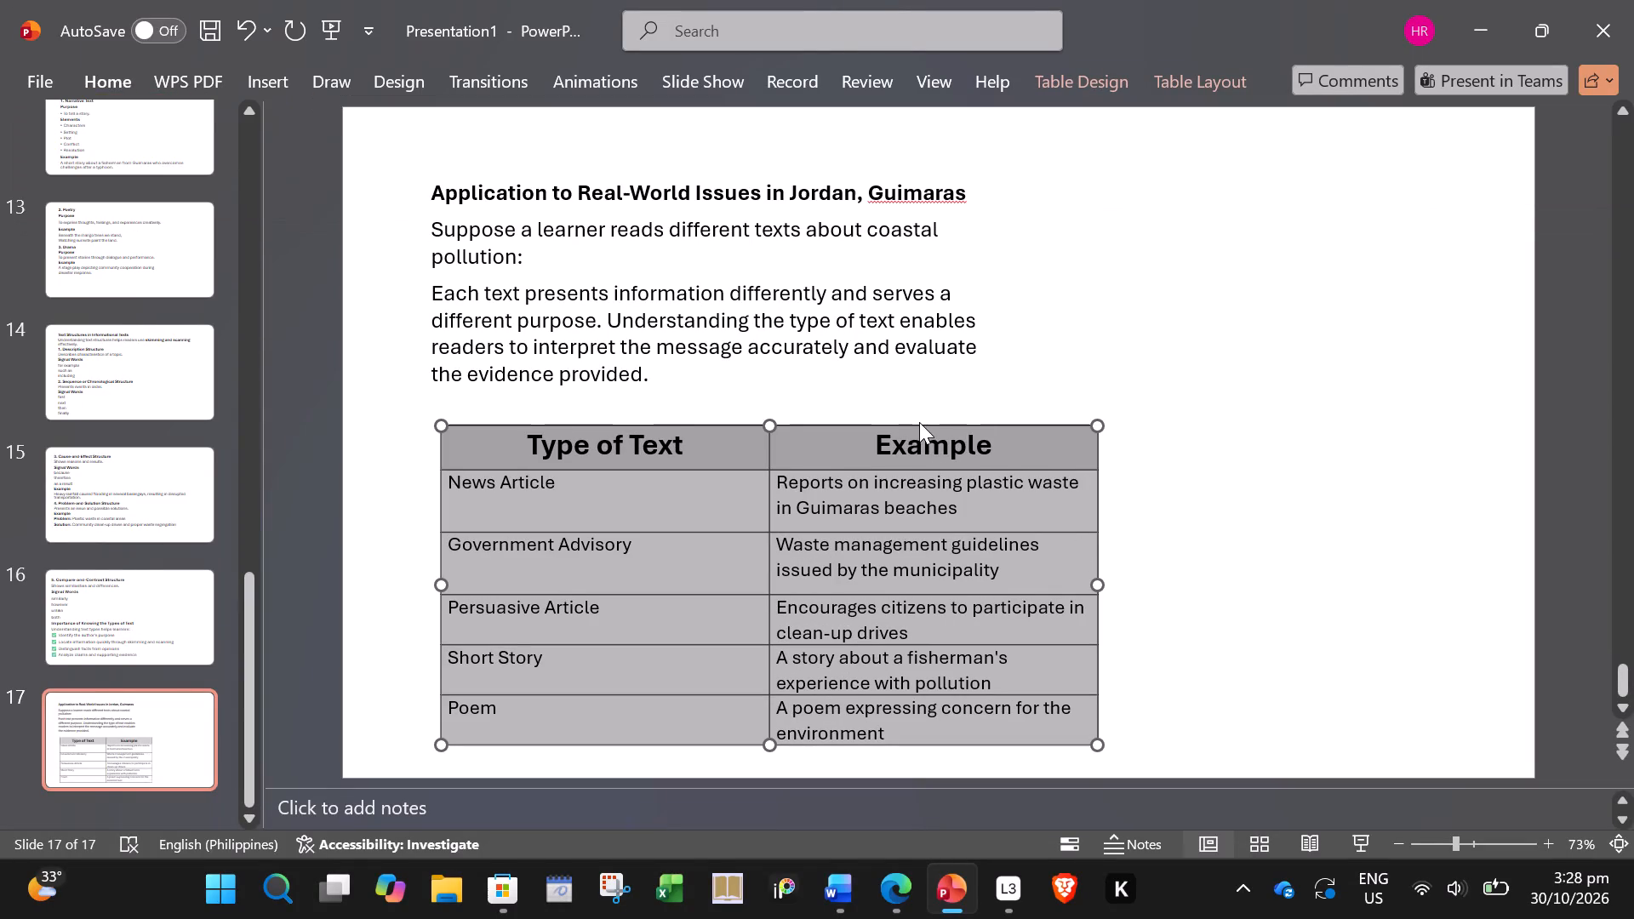
left_click(919, 422)
left_click(1164, 488)
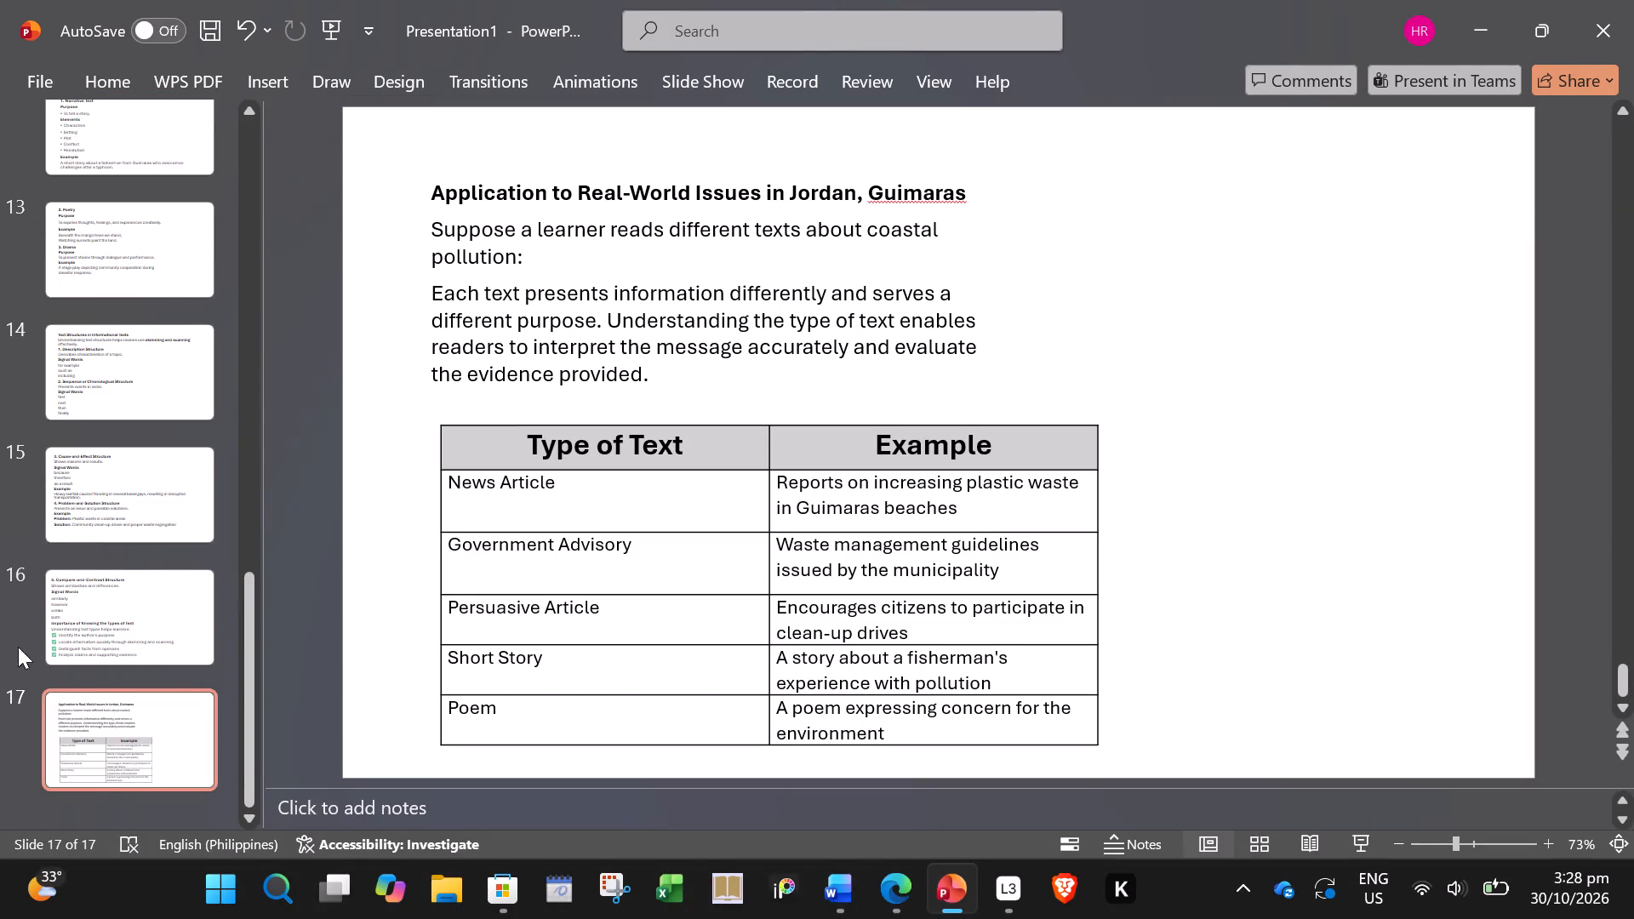
Paste the two checkmark lines onto slide 16, narrow their text box and place it beside the Importance of Knowing section at the slide's right edge.
left_click(184, 629)
left_click(1314, 292)
key("ctrl+v")
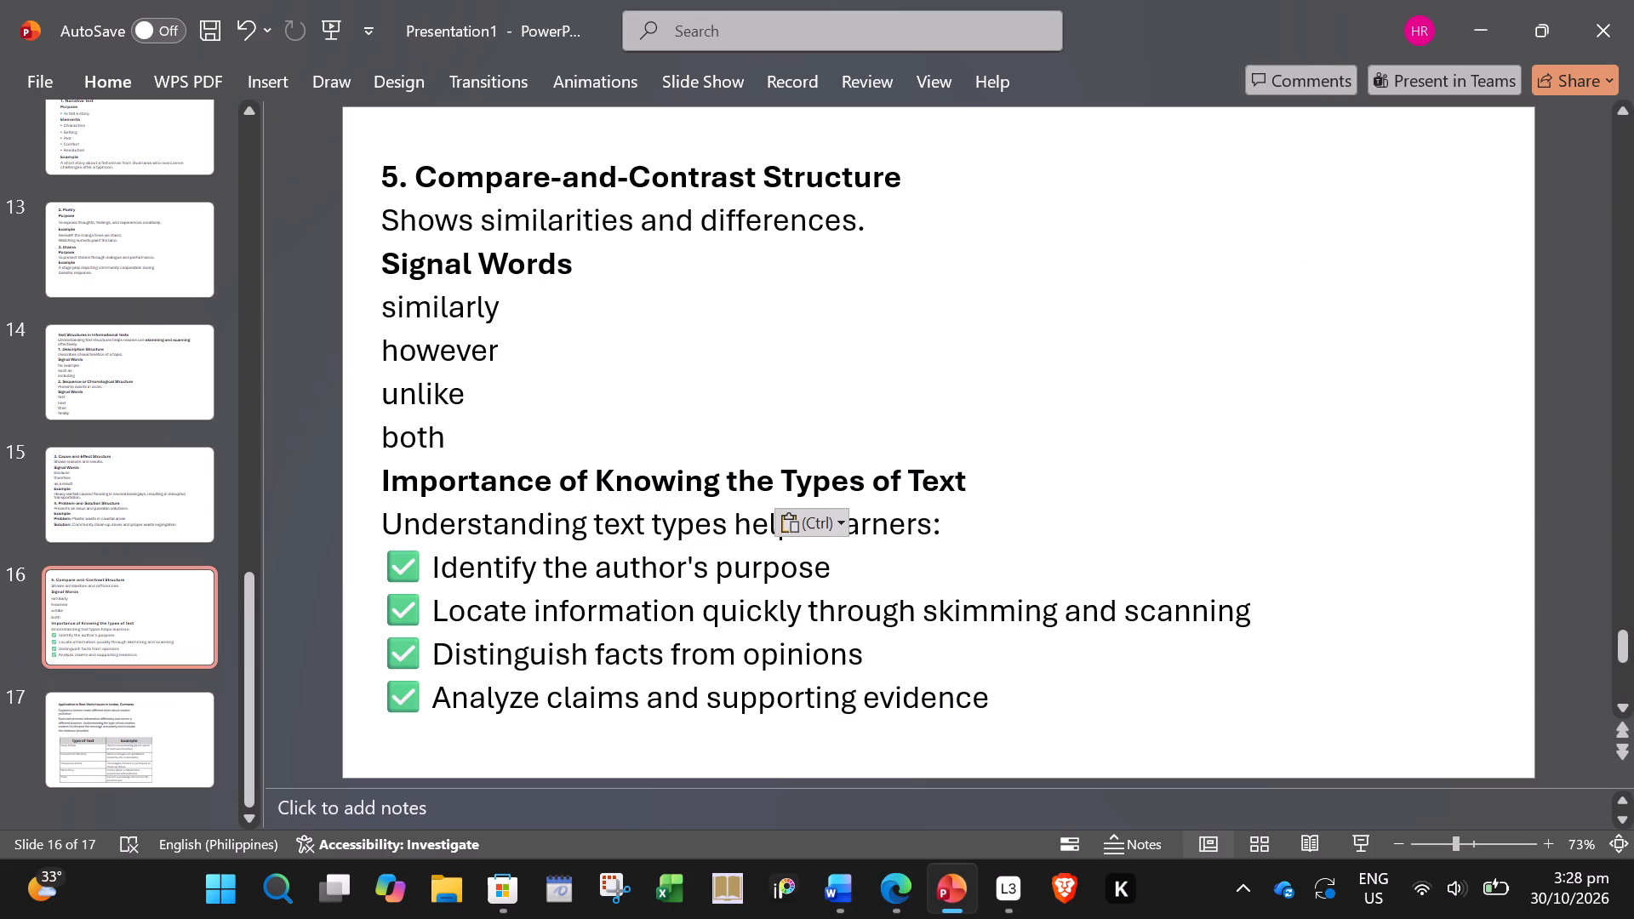
left_click_drag(1064, 372, 1362, 241)
left_click_drag(1531, 306, 1418, 317)
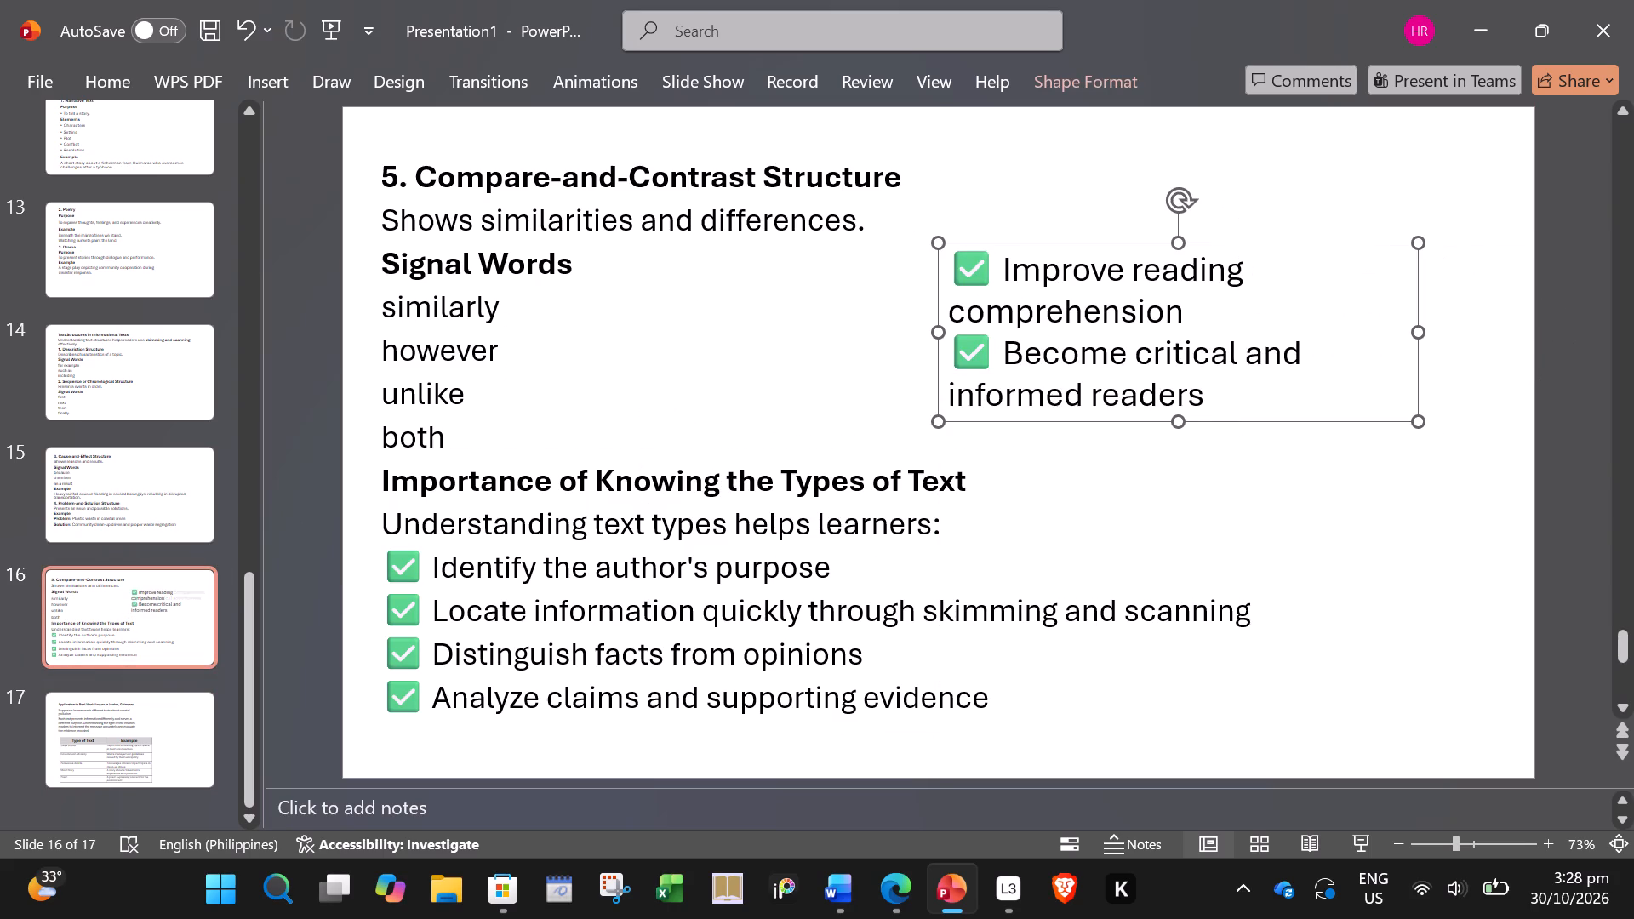
left_click(1295, 254)
left_click(1288, 238)
left_click(1279, 294)
left_click_drag(1260, 243, 1419, 361)
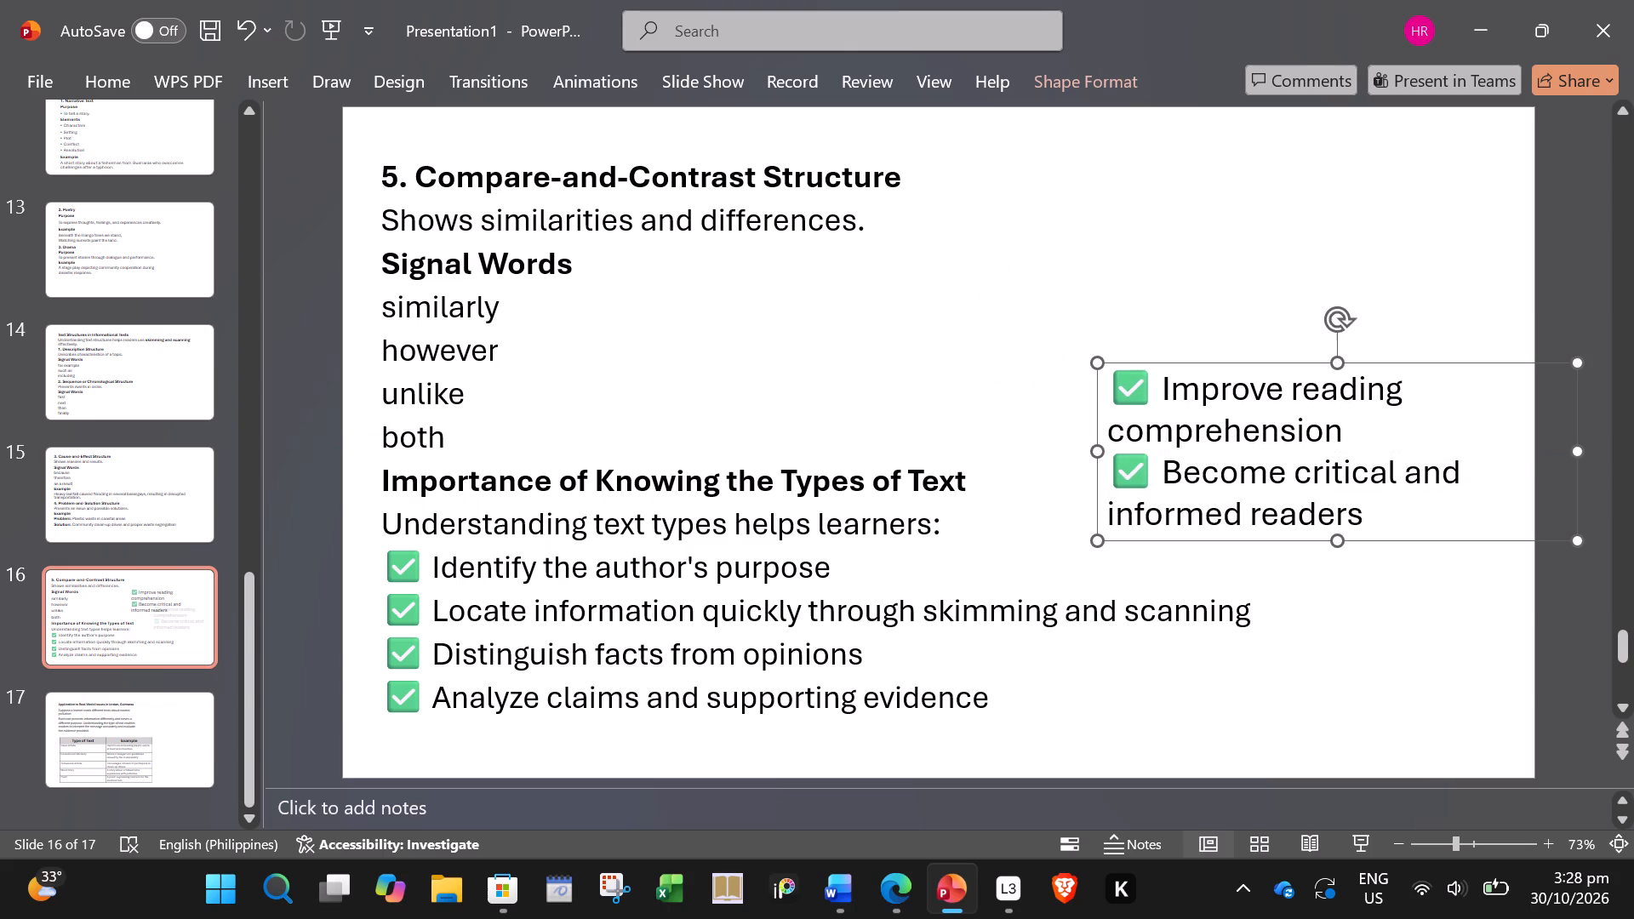
Add a new blank slide after slide 17.
left_click(94, 767)
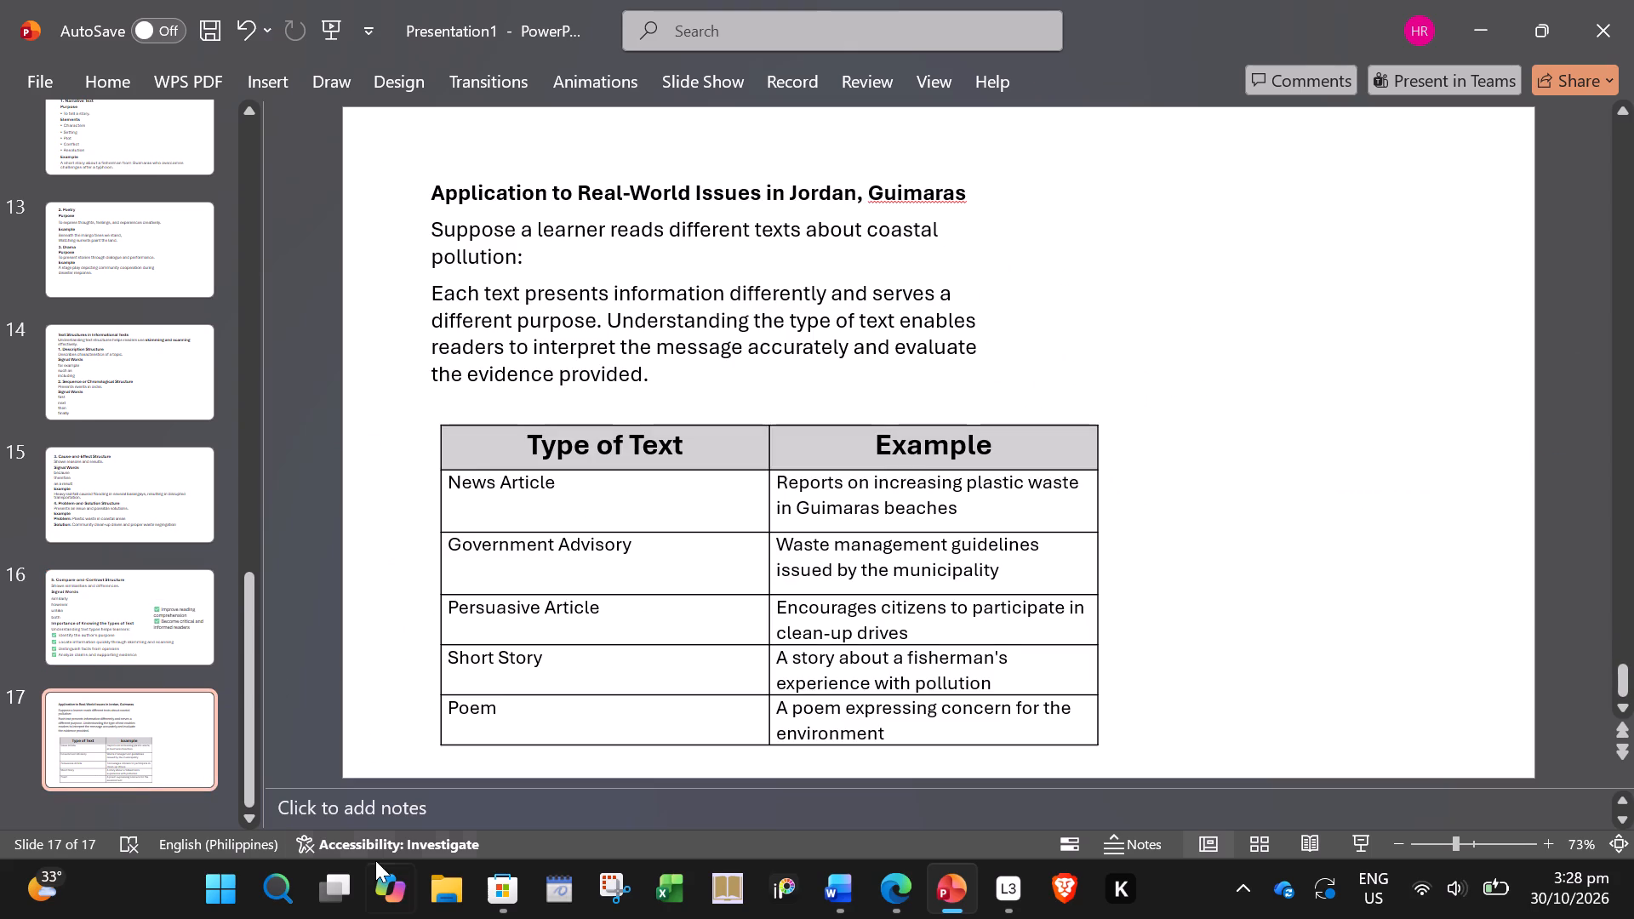
key("Return")
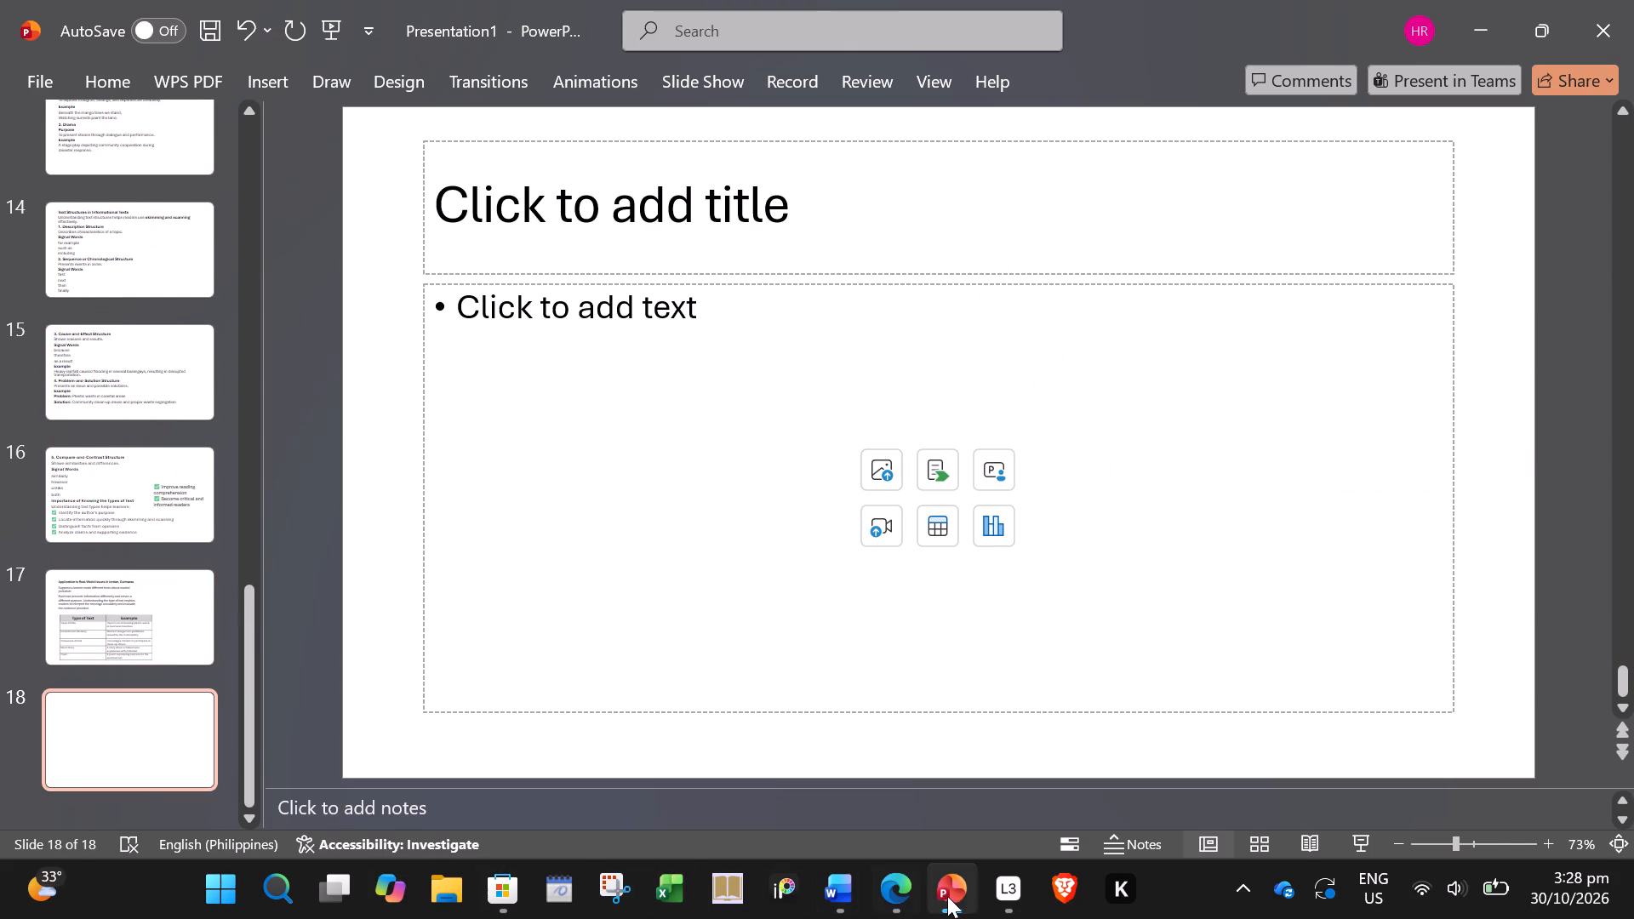
Copy the Key Takeaways heading and its seven bullets from the Word document into slide 18's content placeholder in PowerPoint.
left_click(951, 898)
scroll(758, 682, "down", 1)
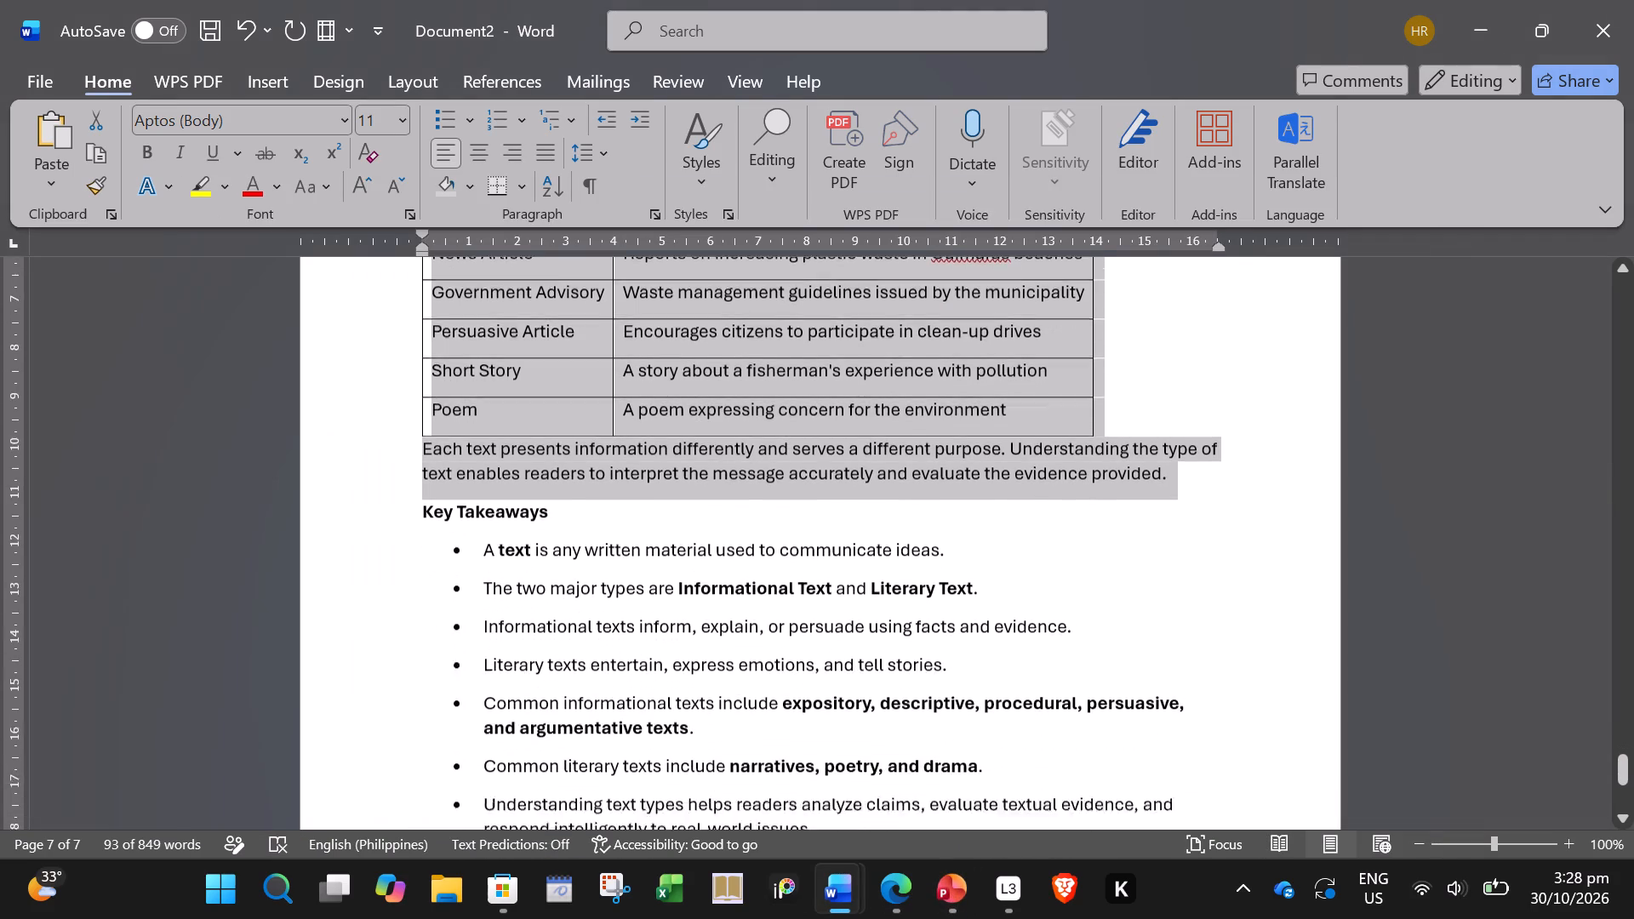
scroll(758, 682, "down", 1)
left_click_drag(418, 405, 740, 643)
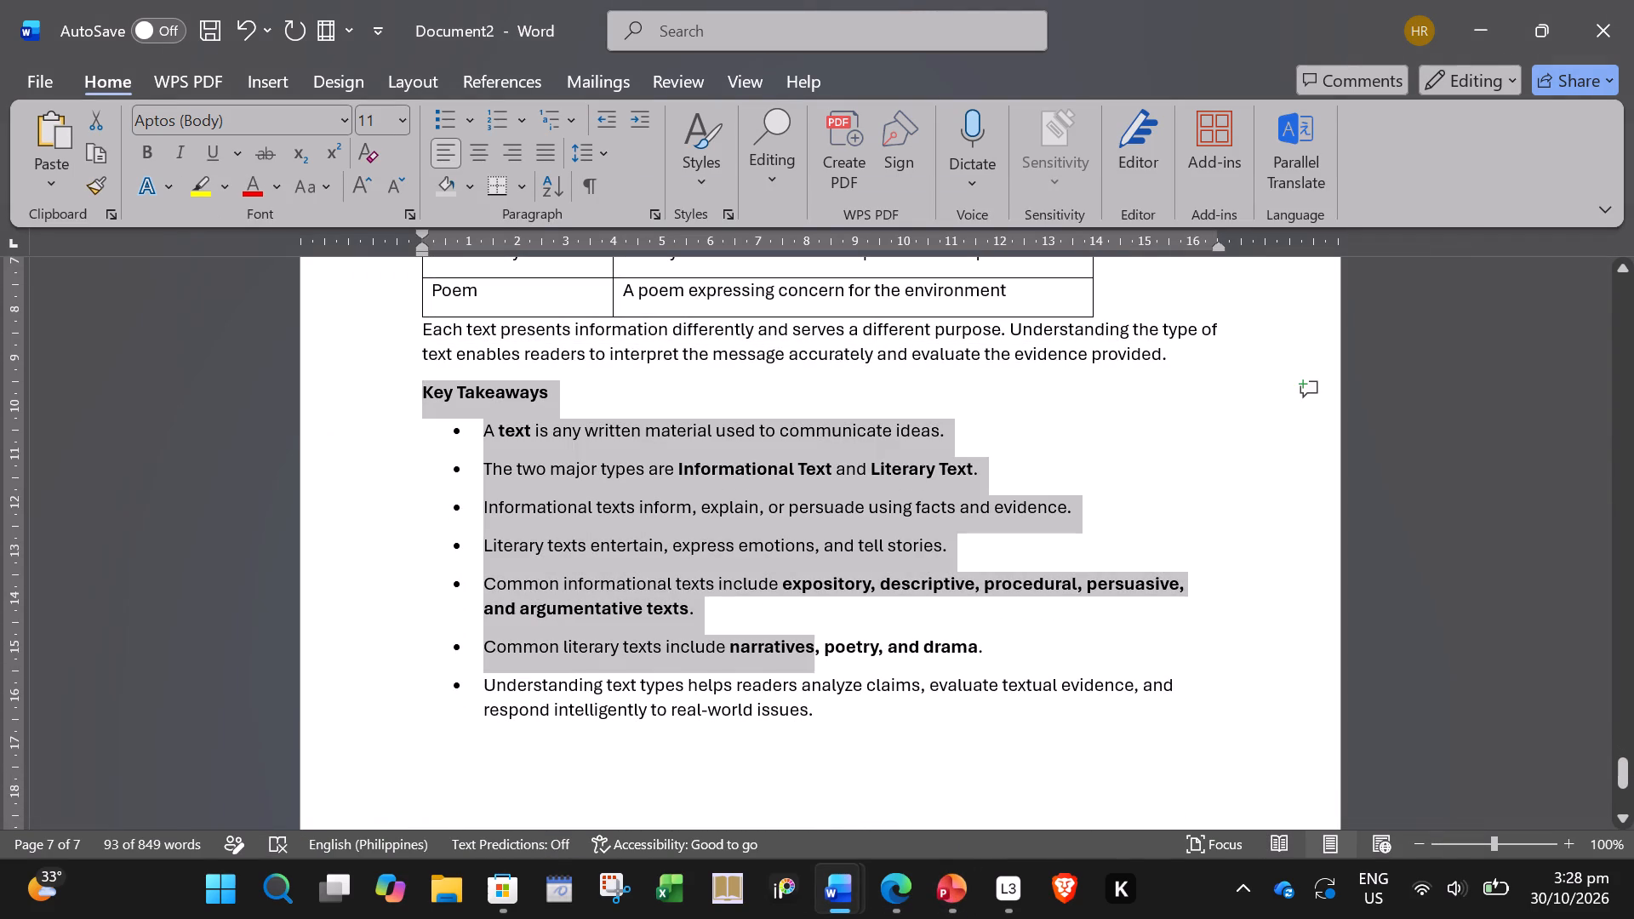
left_click_drag(740, 643, 897, 712)
key("ctrl+c")
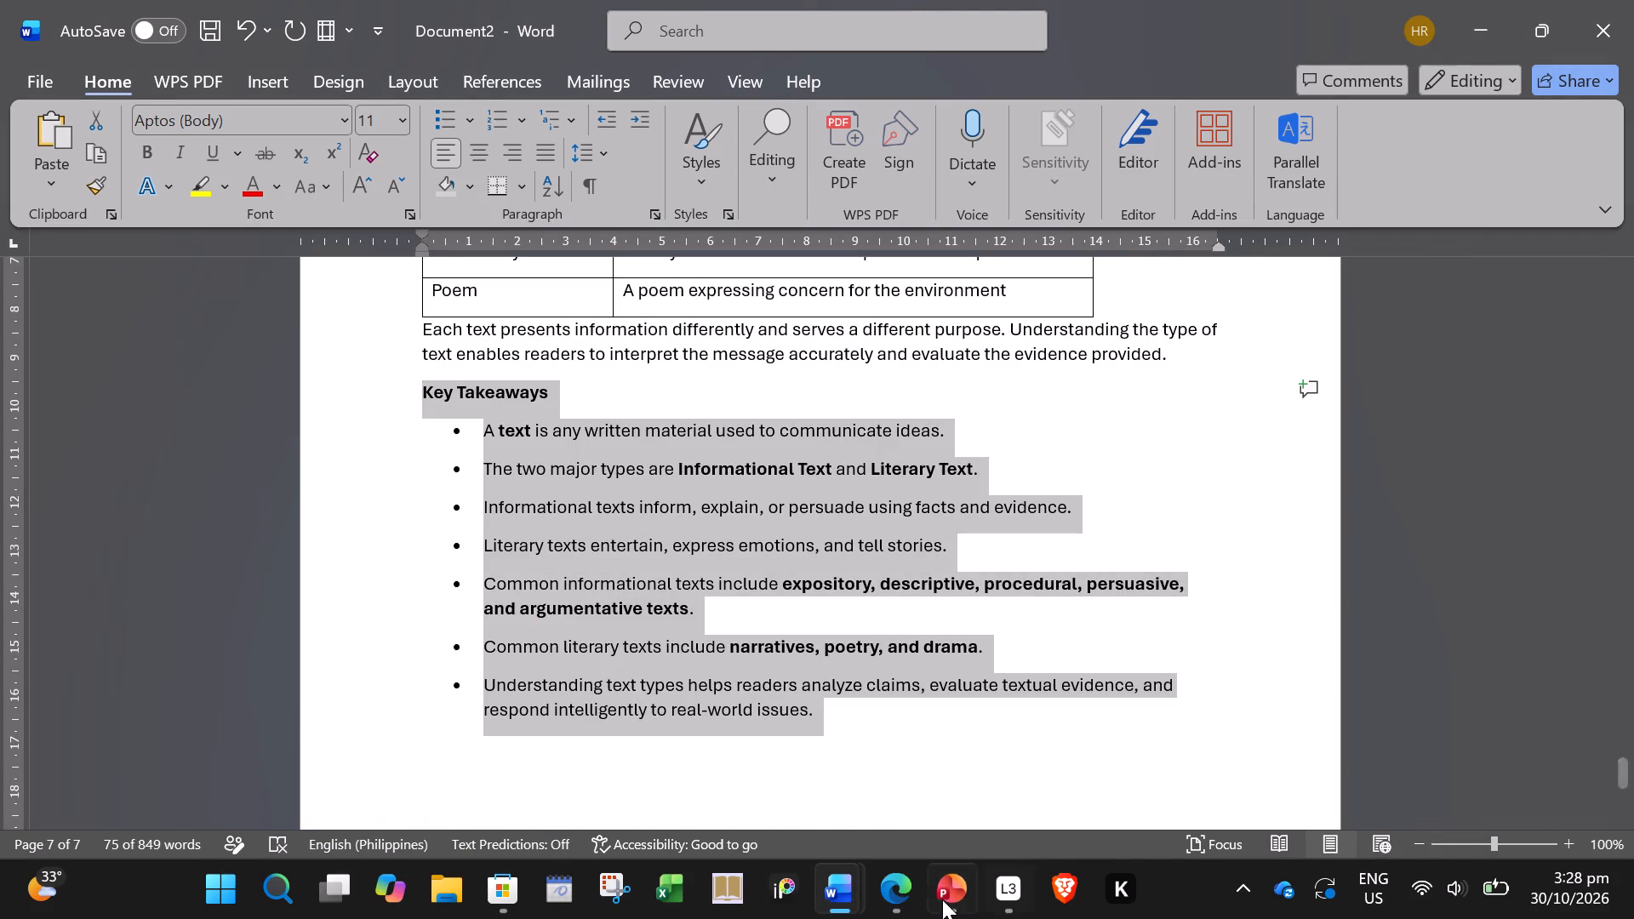
left_click(940, 901)
left_click(854, 444)
key("BackSpace")
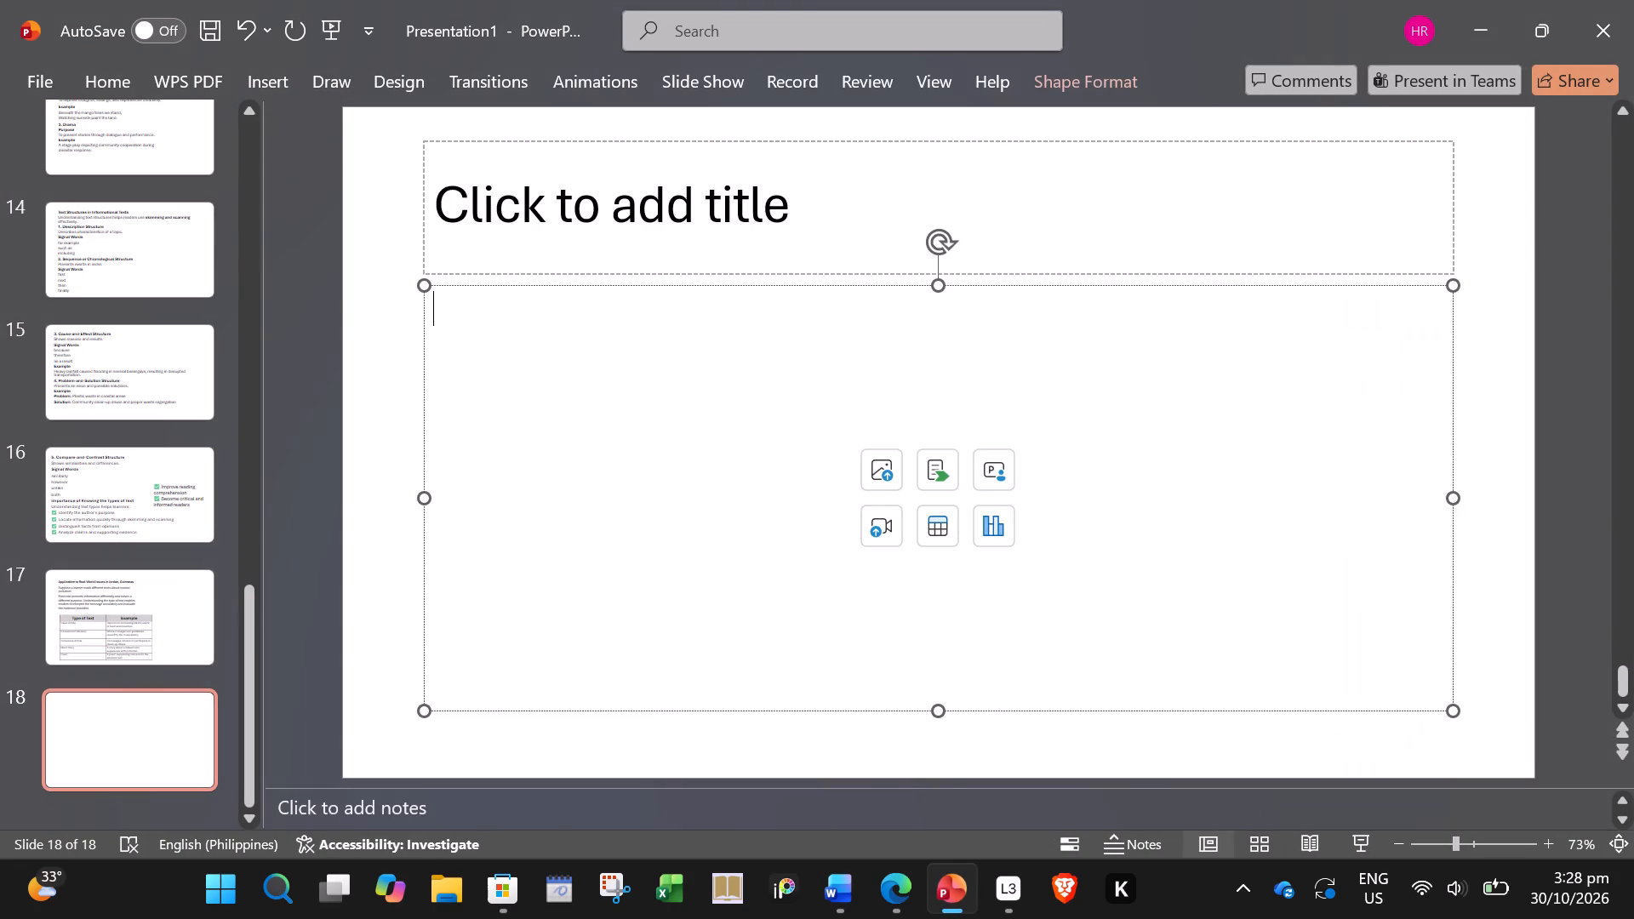
key("ctrl+v")
Delete slide 18's empty title placeholder and remove the bullet from the Key Takeaways heading.
left_click(811, 153)
left_click(801, 143)
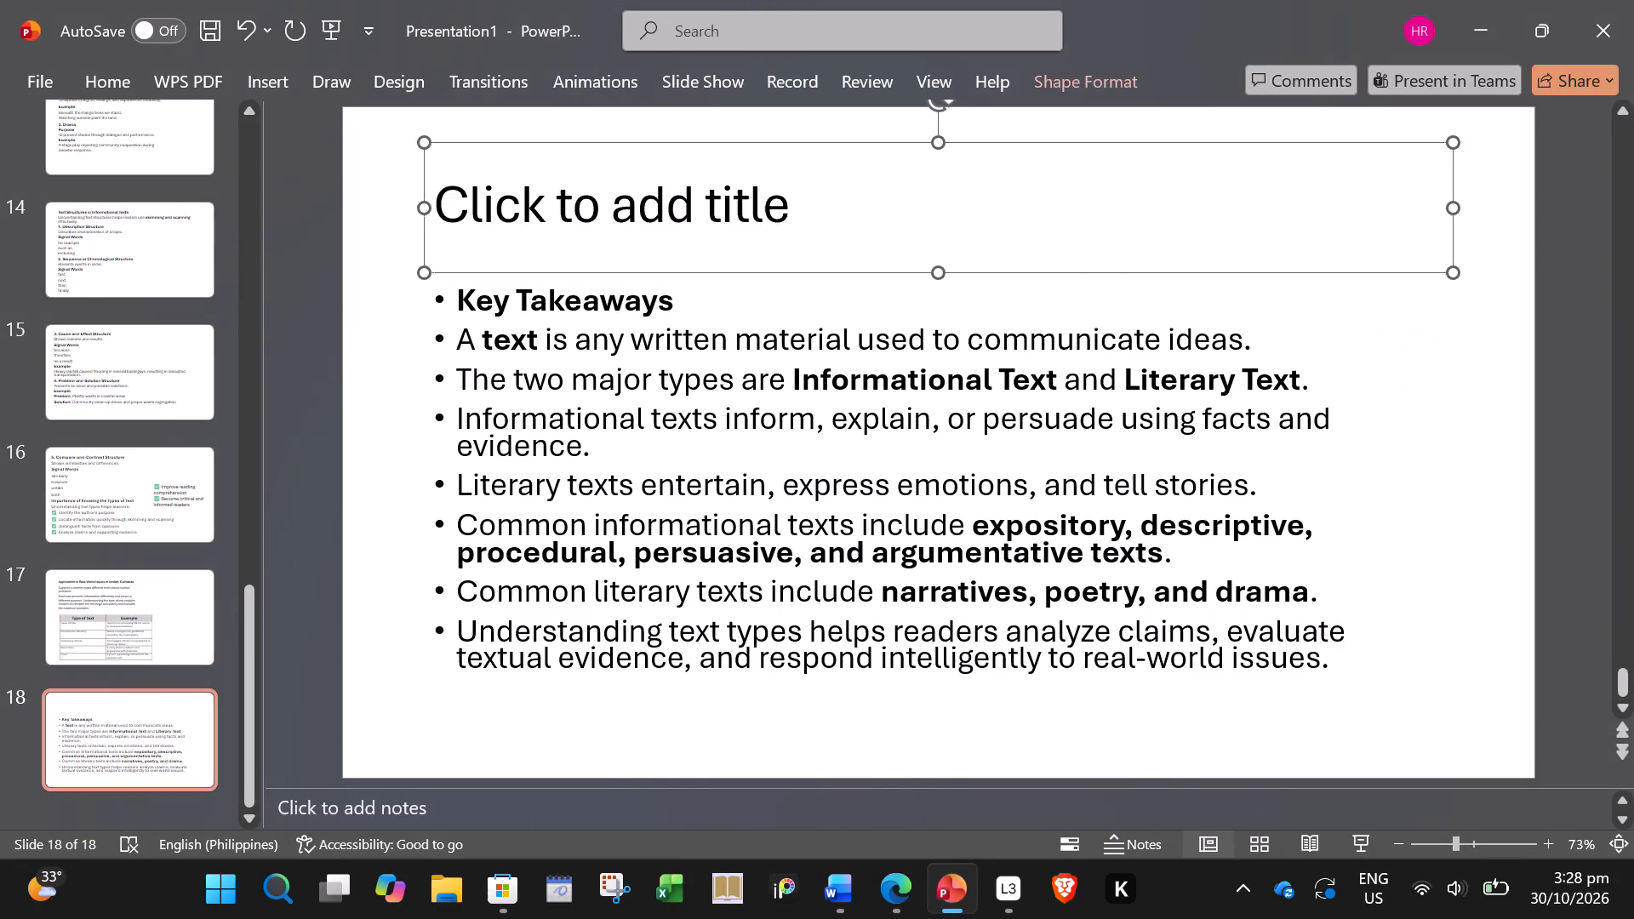
key("BackSpace")
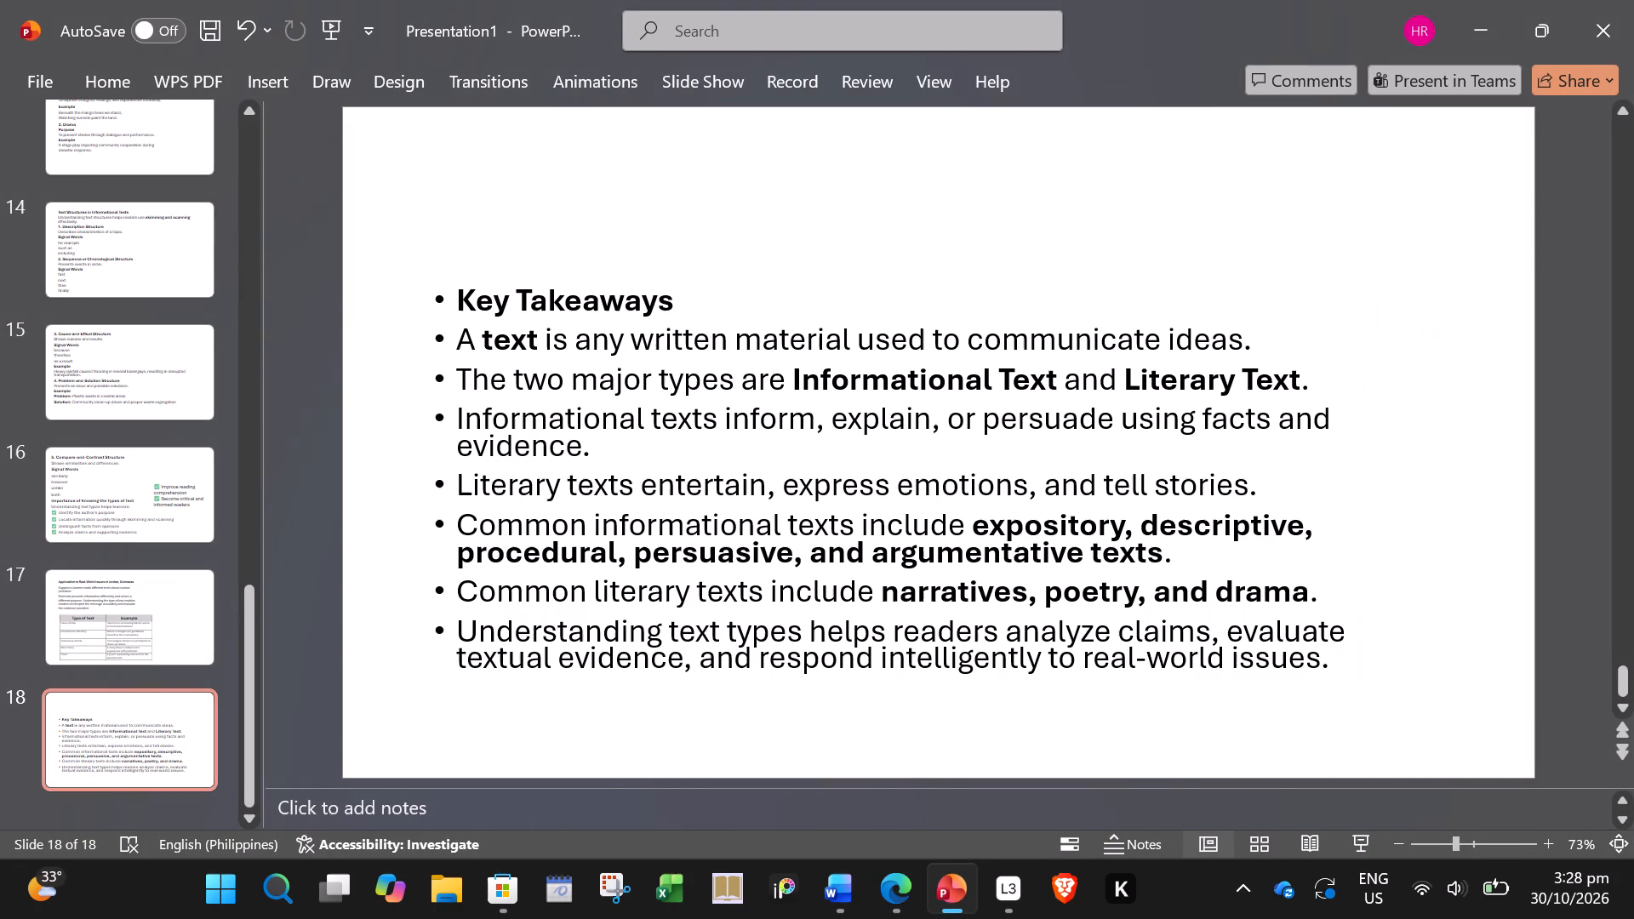
left_click(454, 305)
key("BackSpace")
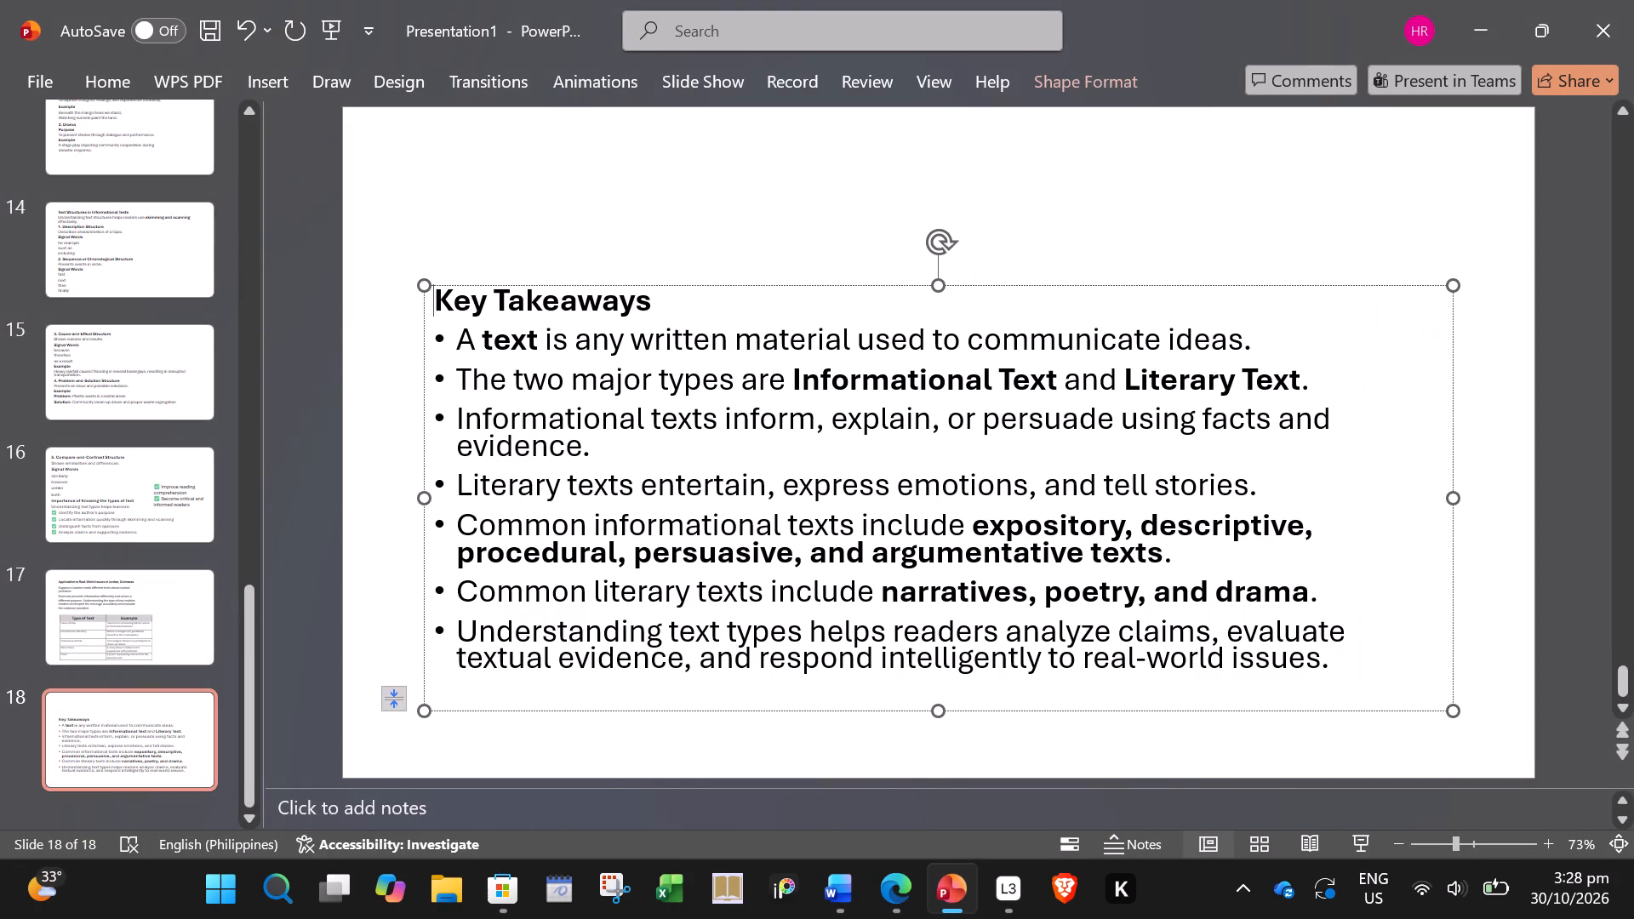
Enlarge the Key Takeaways text and stretch its text box upward into the empty title area.
left_click(523, 546)
key("ctrl+a")
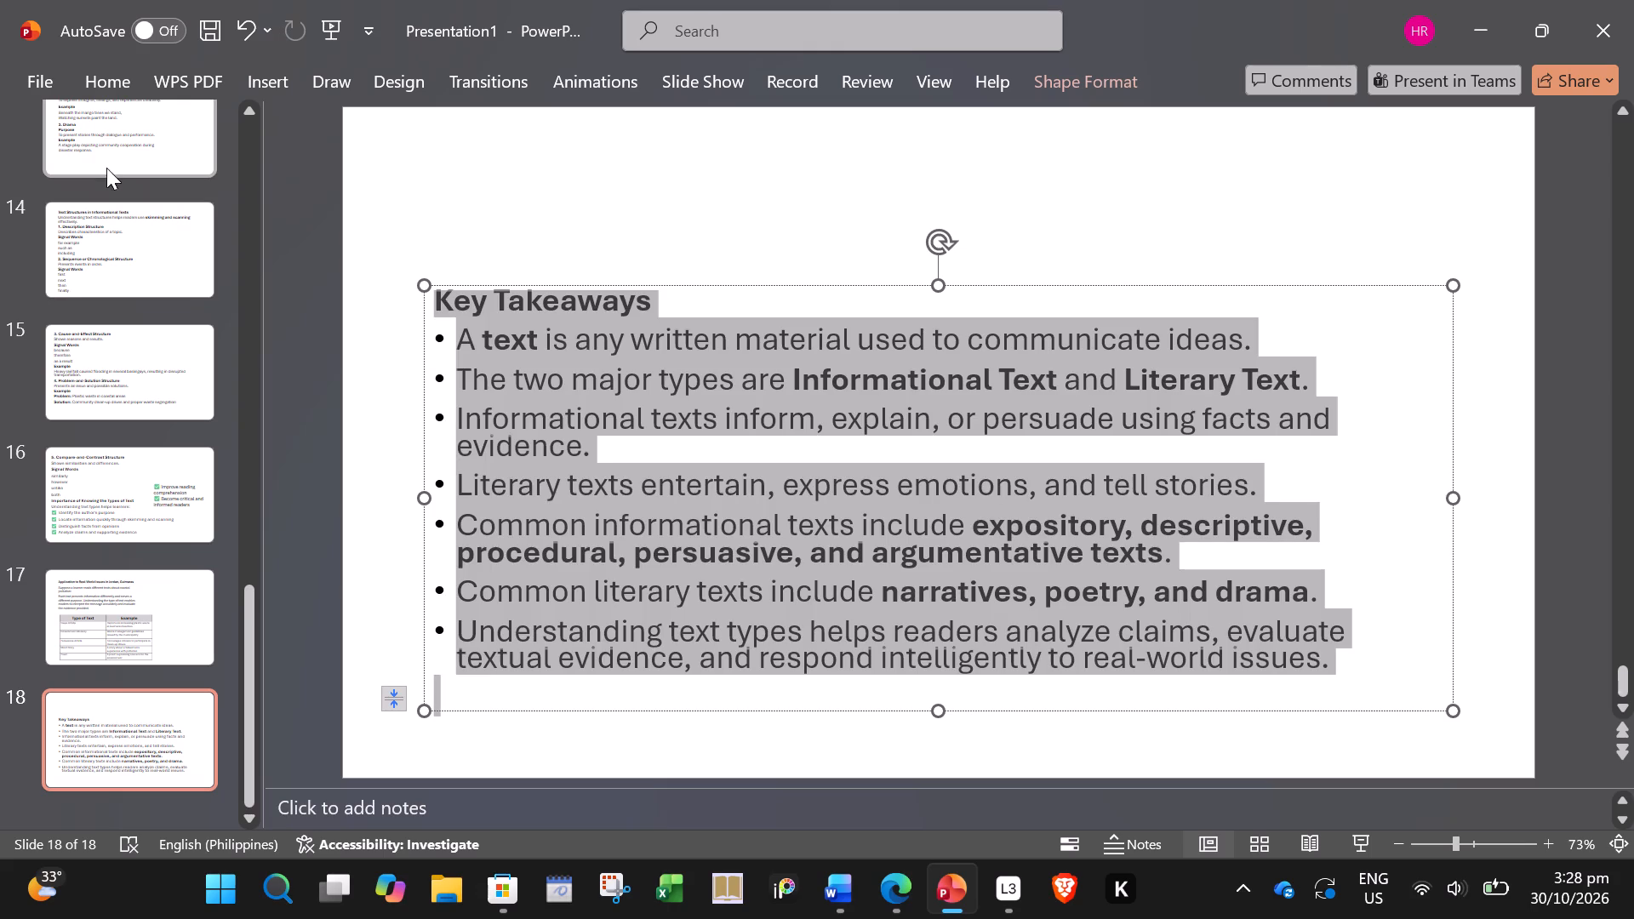
left_click(100, 78)
left_click(460, 187)
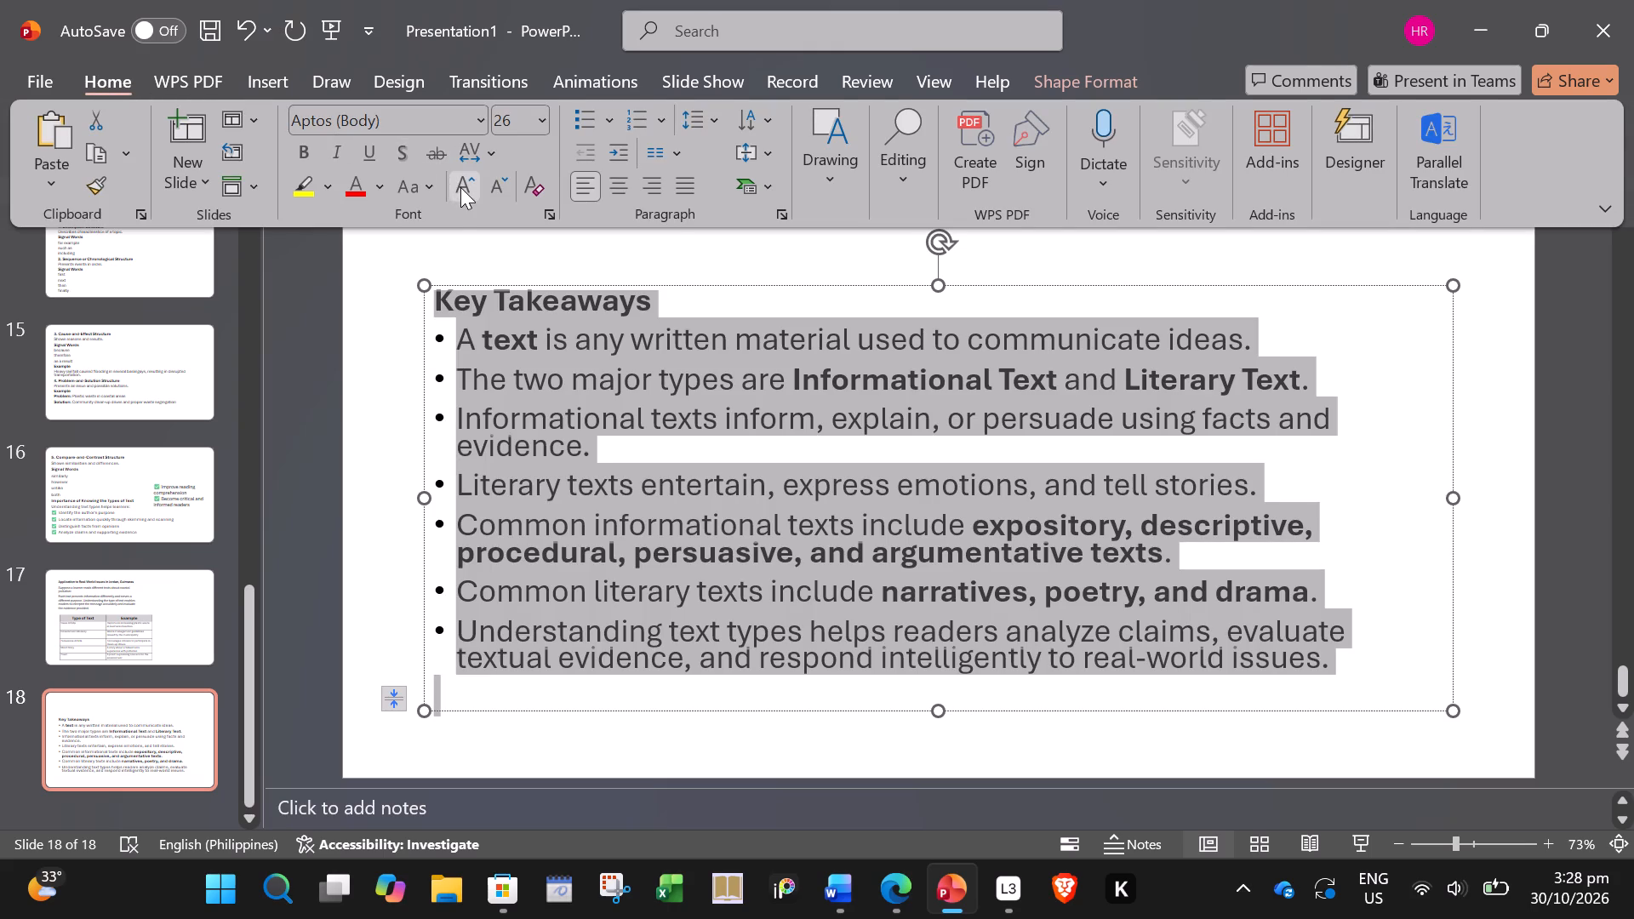
left_click(1450, 283)
left_click_drag(1450, 283, 1448, 163)
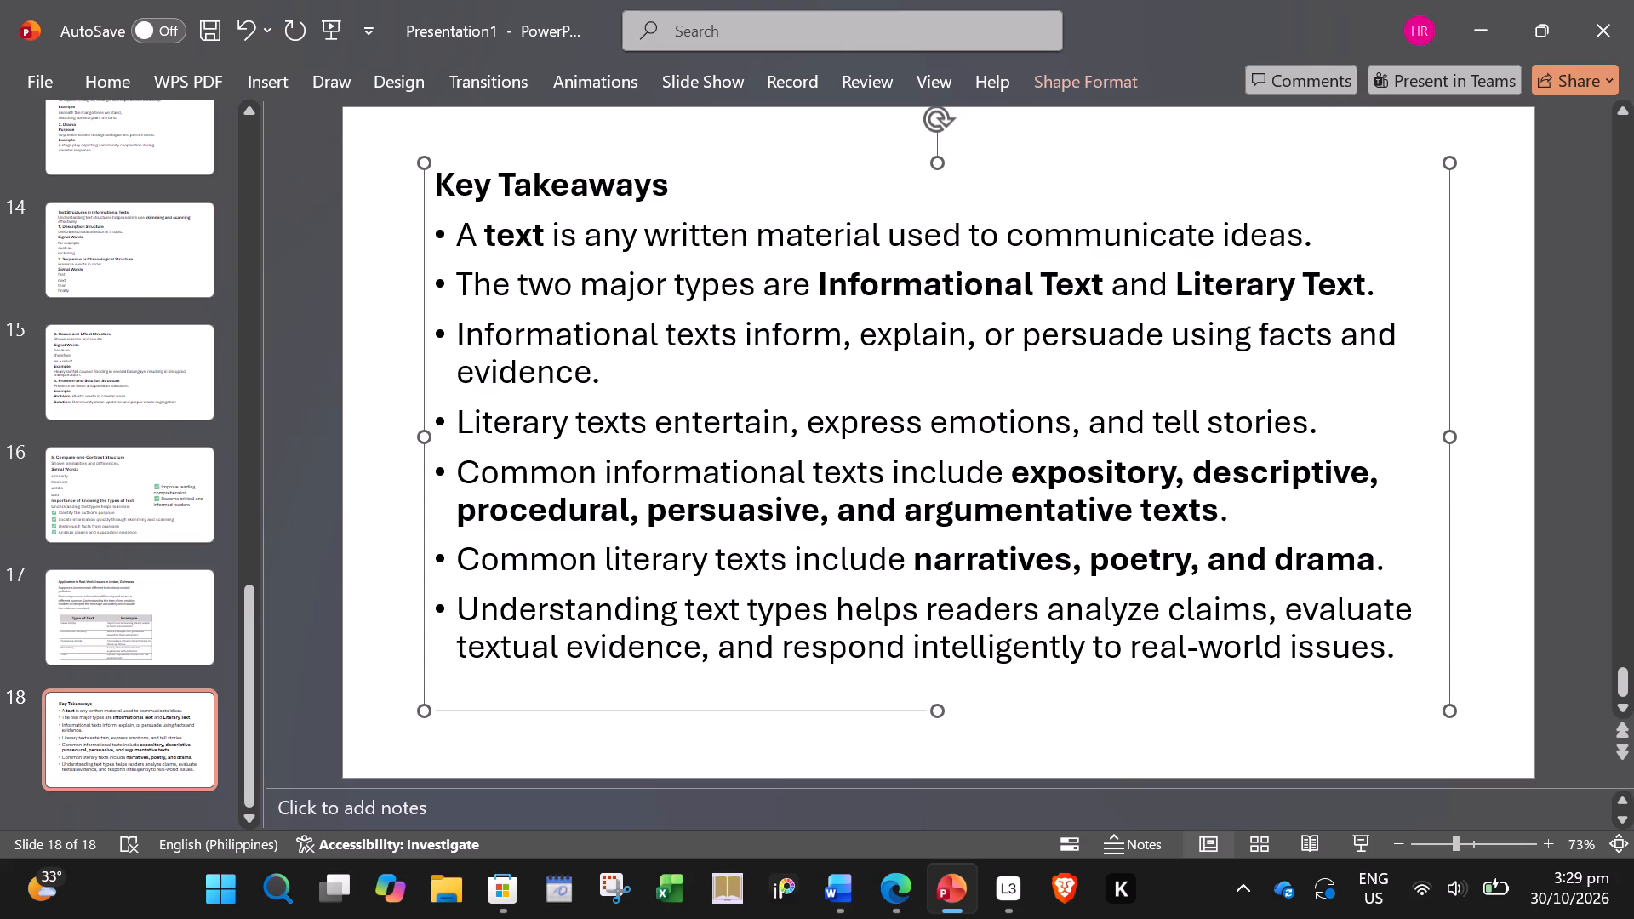
Switch to the Word document and check for any content after the Key Takeaways section.
left_click(953, 899)
scroll(860, 666, "down", 2)
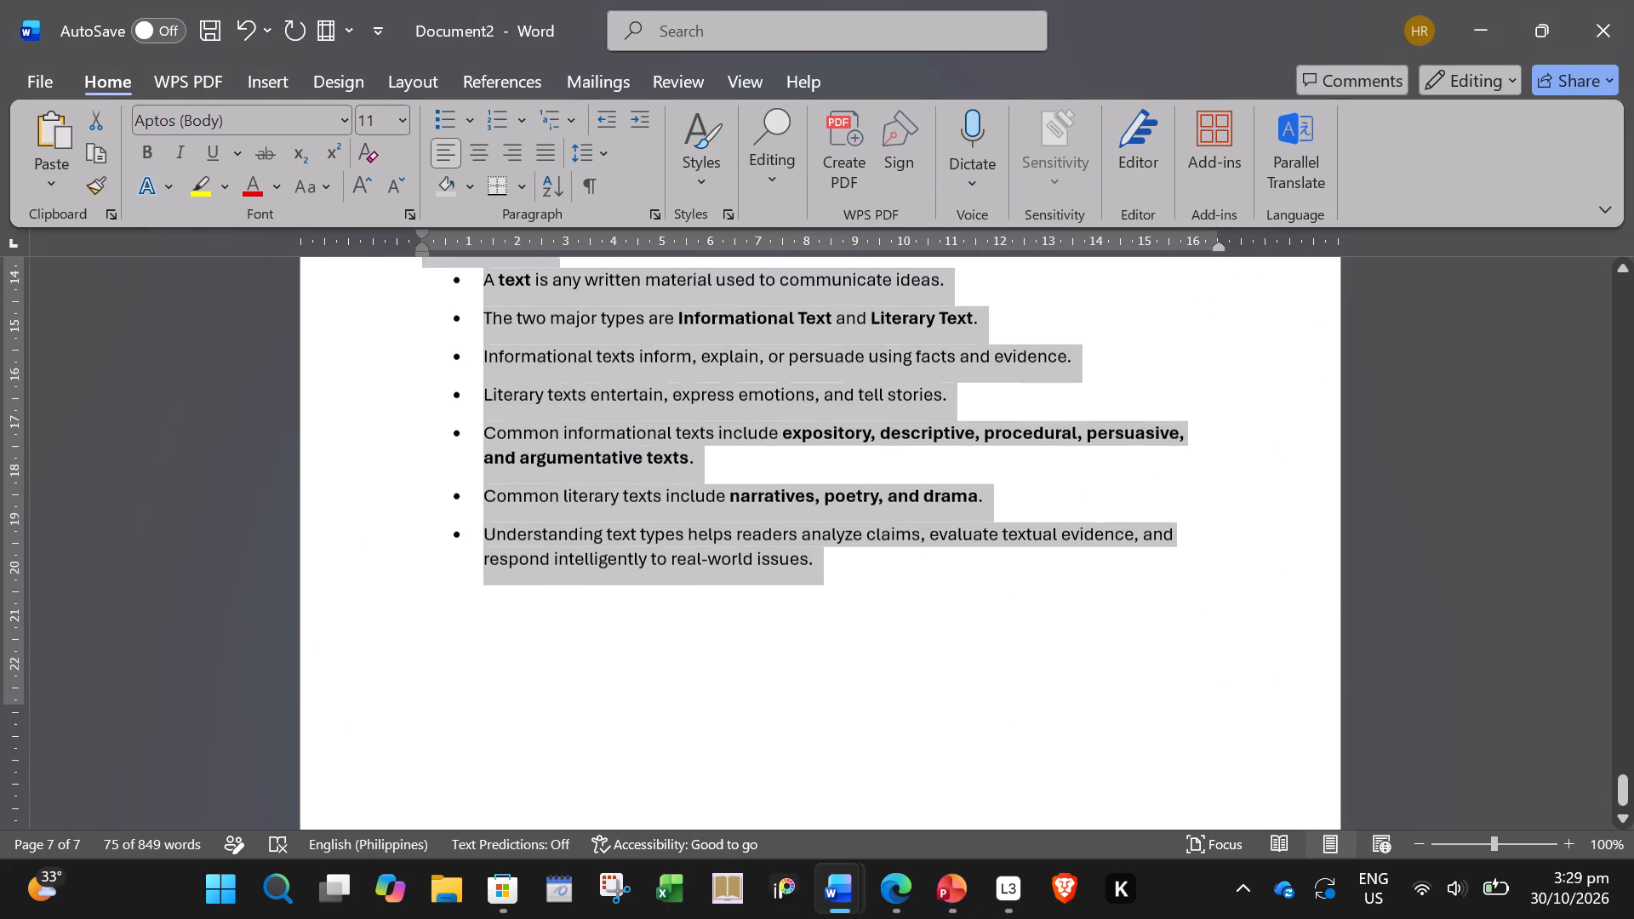
scroll(860, 666, "down", 3)
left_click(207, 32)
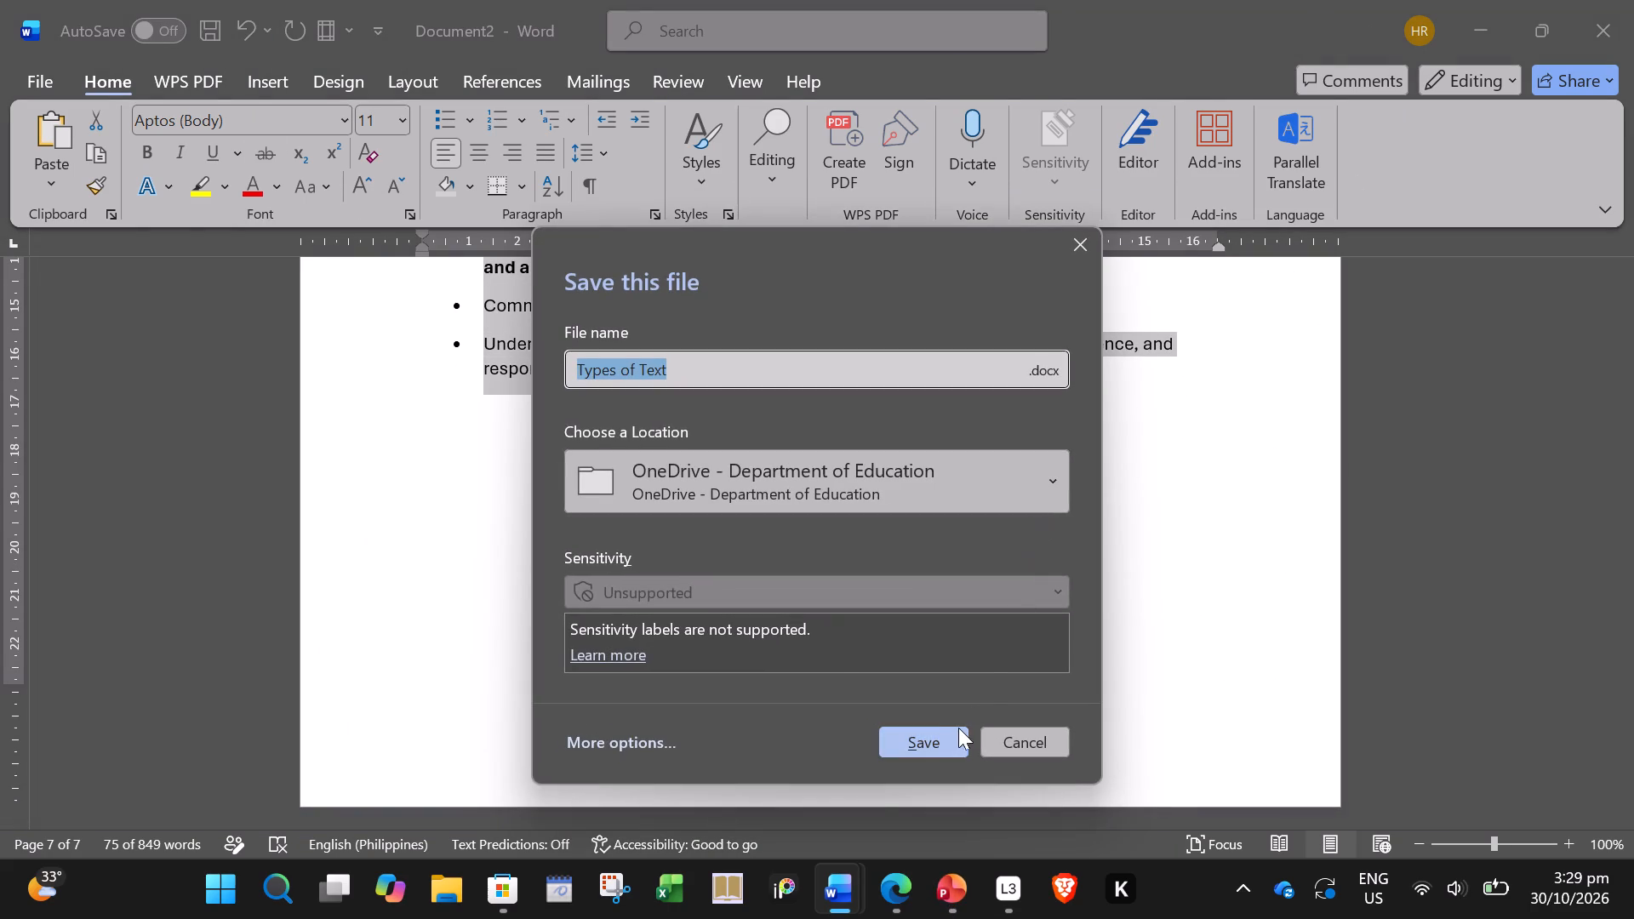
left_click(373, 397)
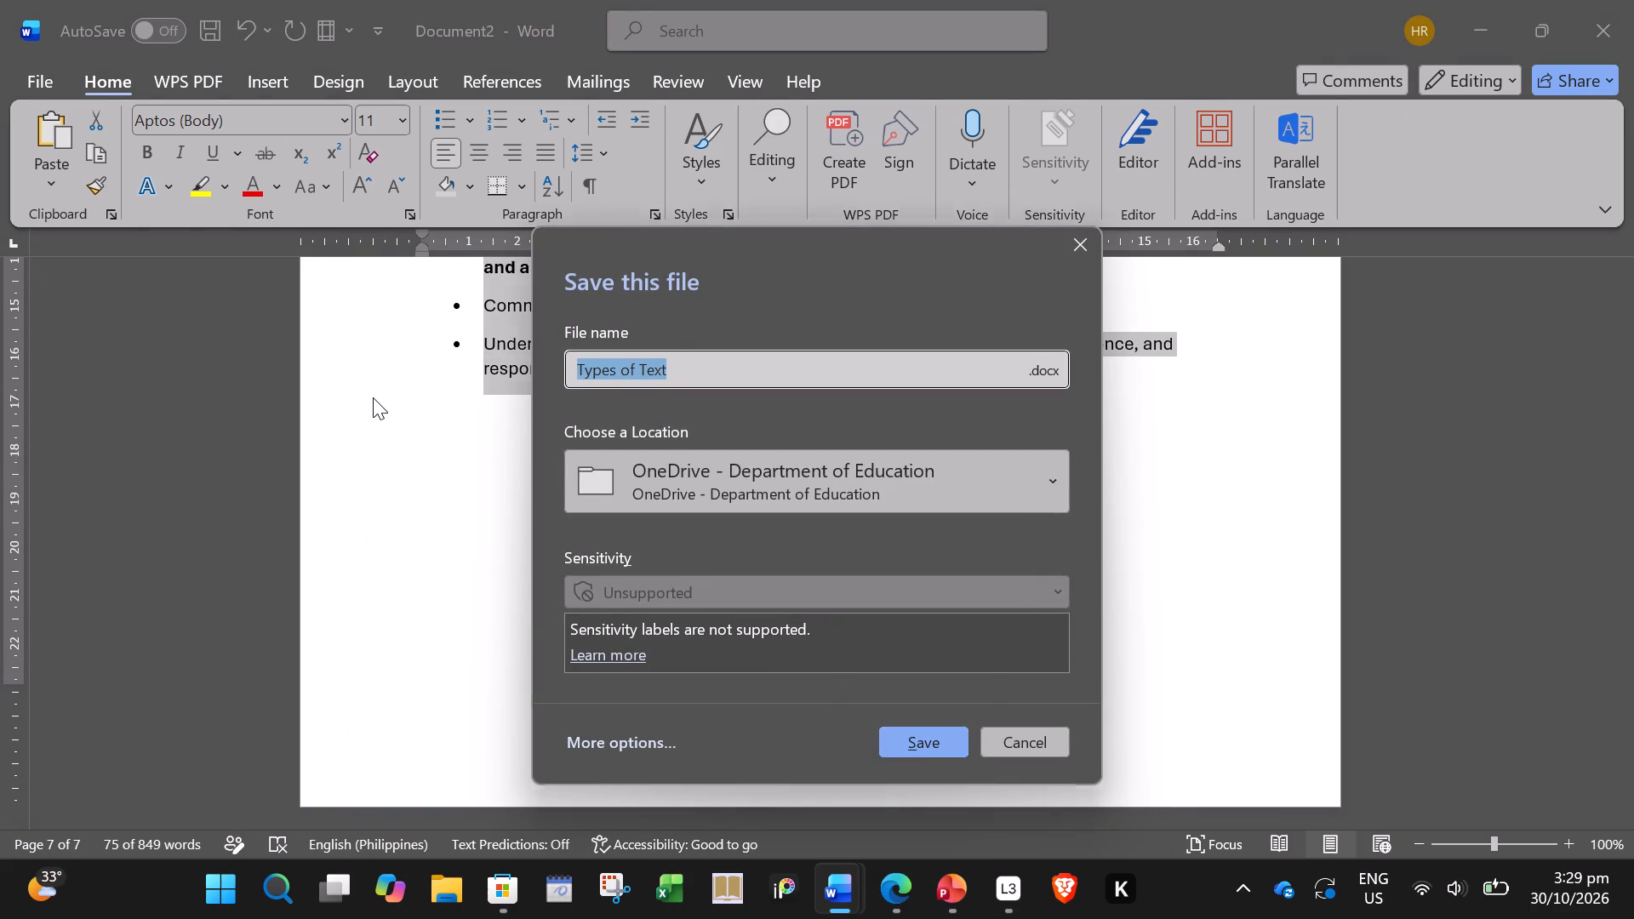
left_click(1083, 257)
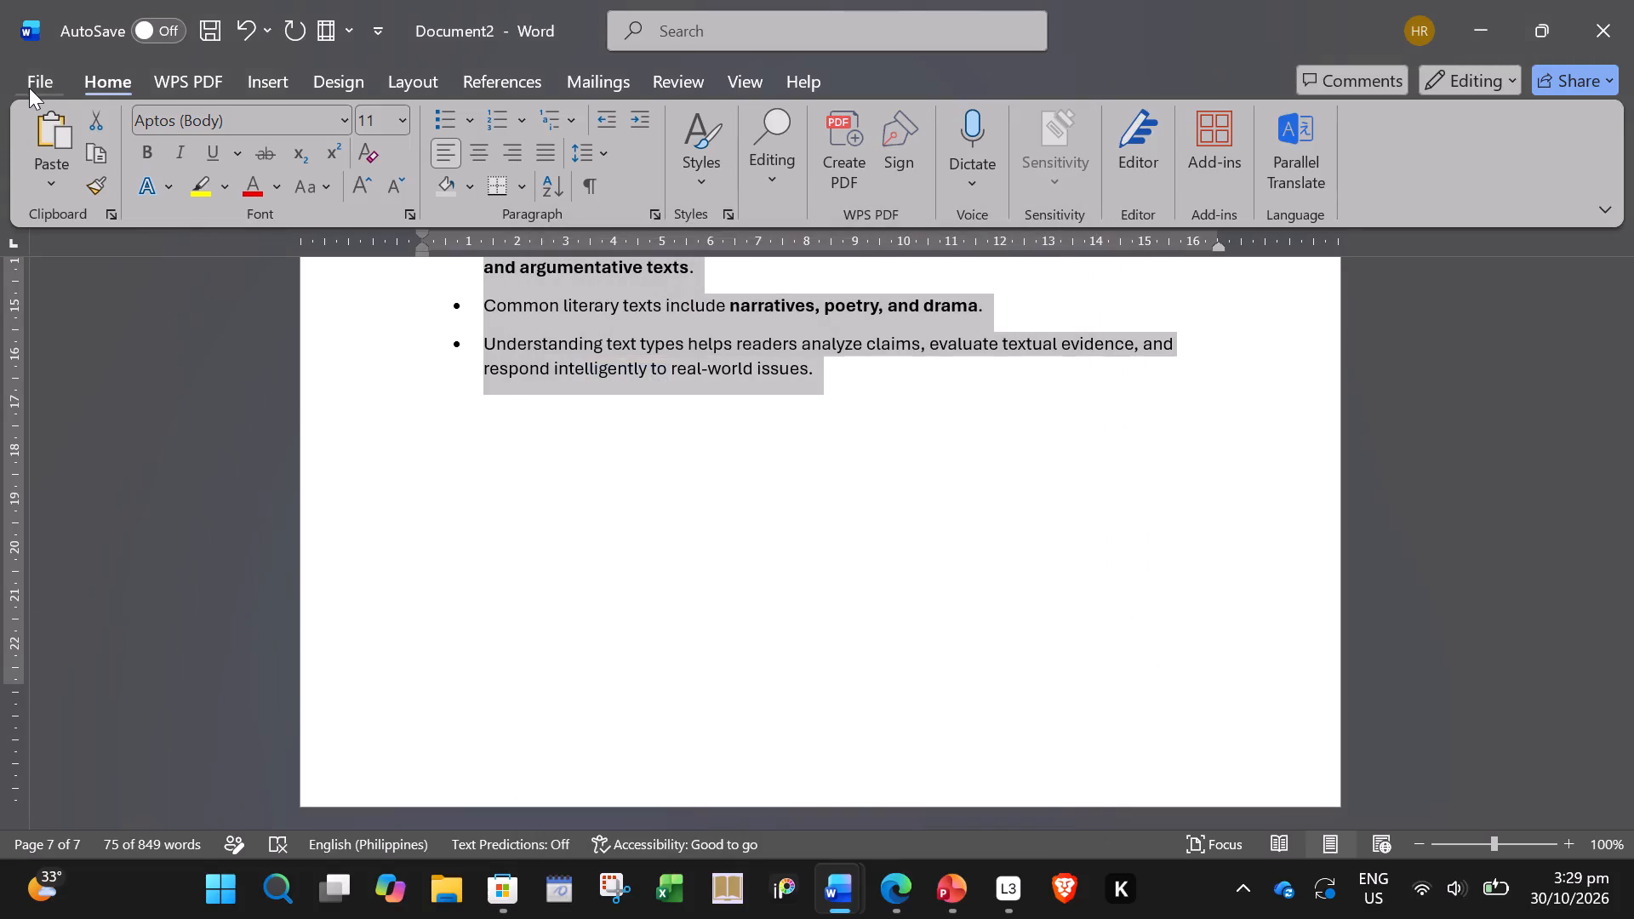
Save the Word document as Types of Text in the Desktop's Lesson Handouts in English 8 folder.
left_click(29, 86)
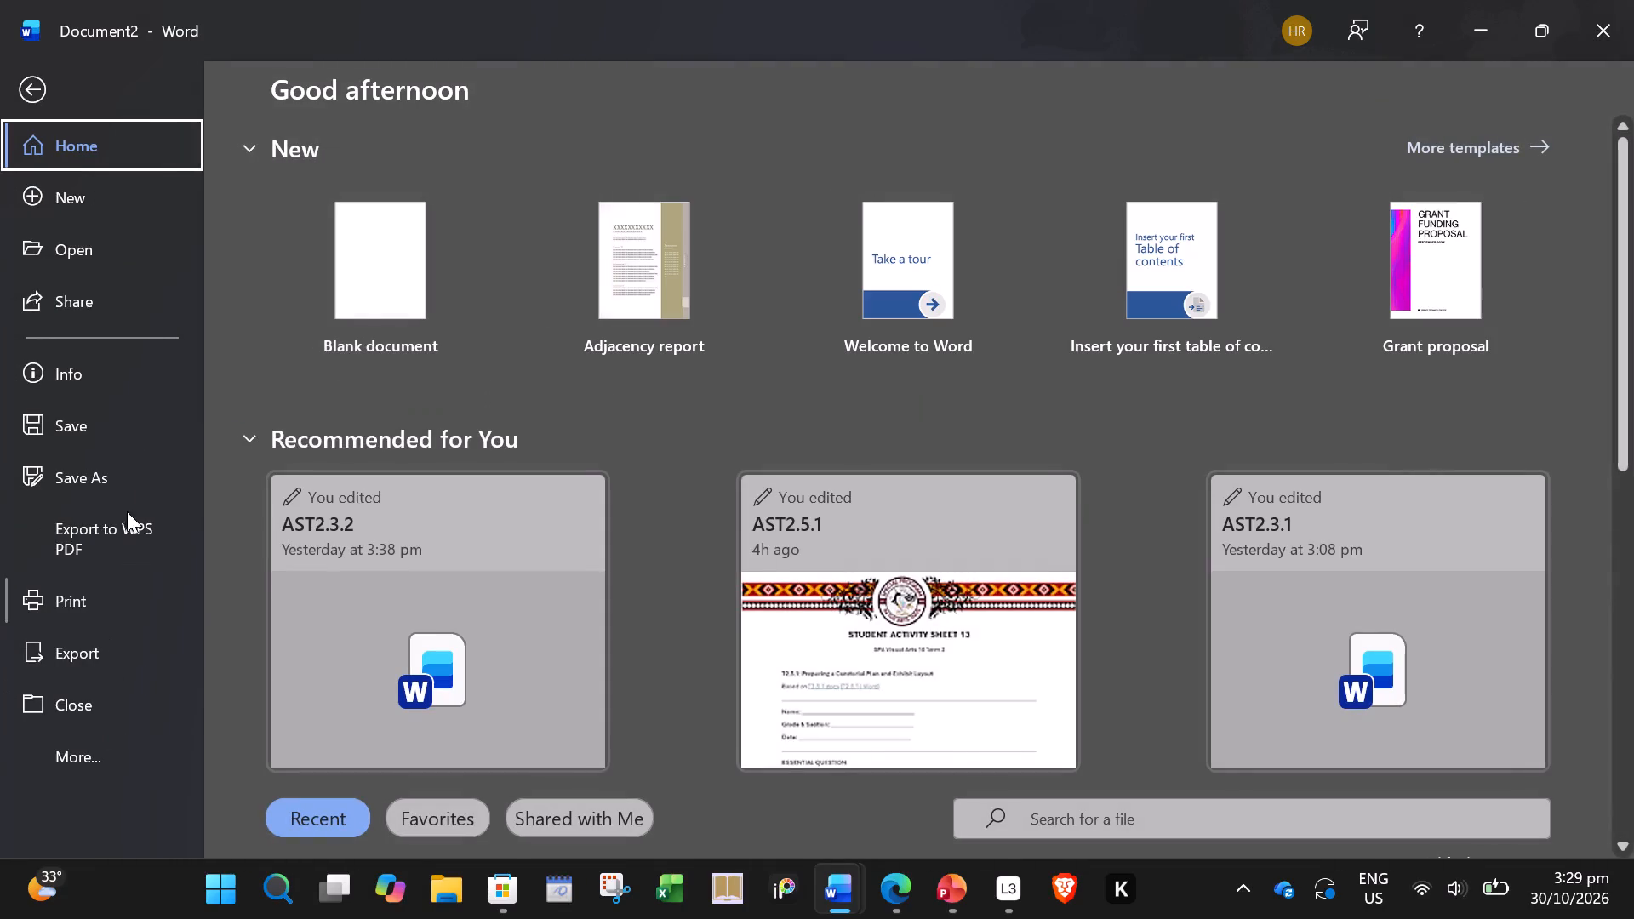
left_click(118, 481)
left_click(364, 806)
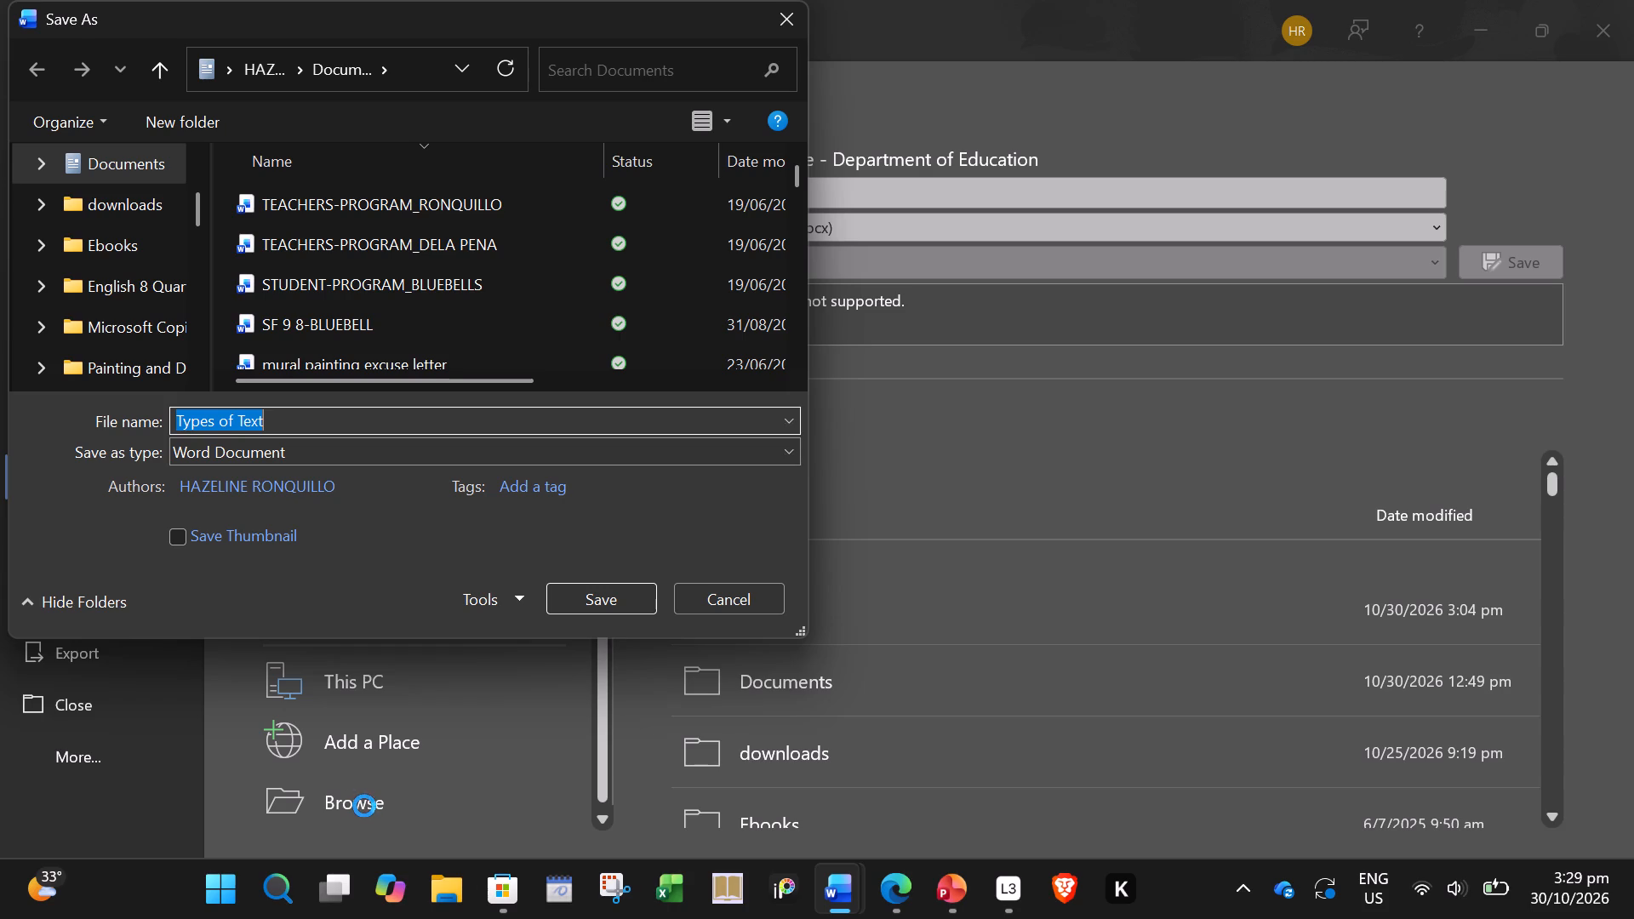
scroll(111, 377, "down", 2)
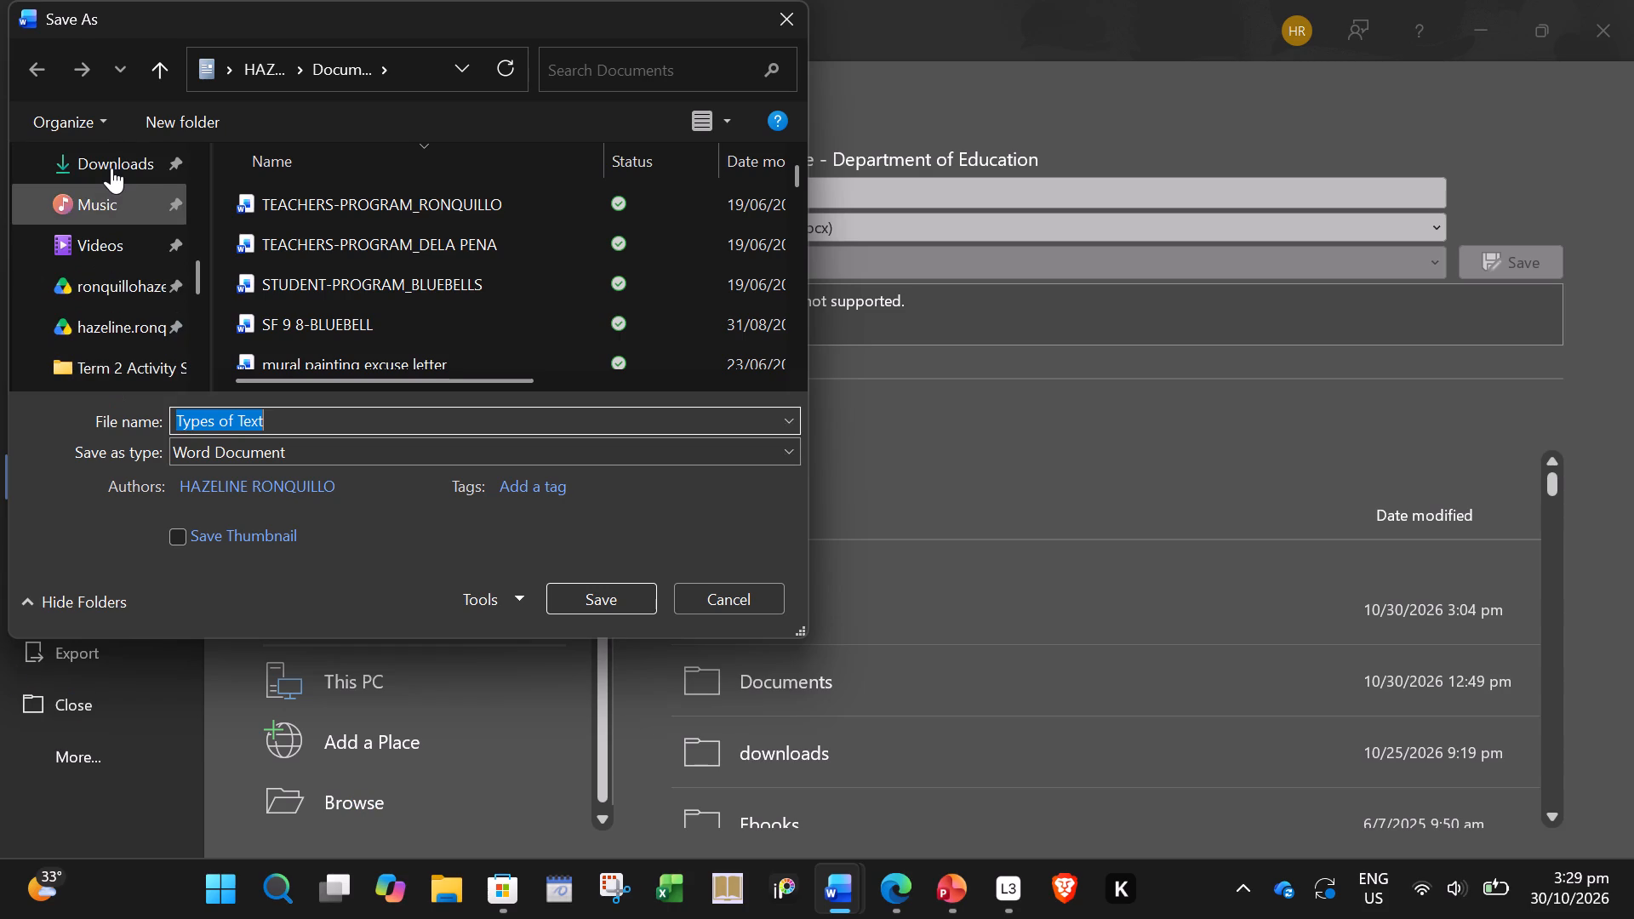
scroll(111, 168, "up", 1)
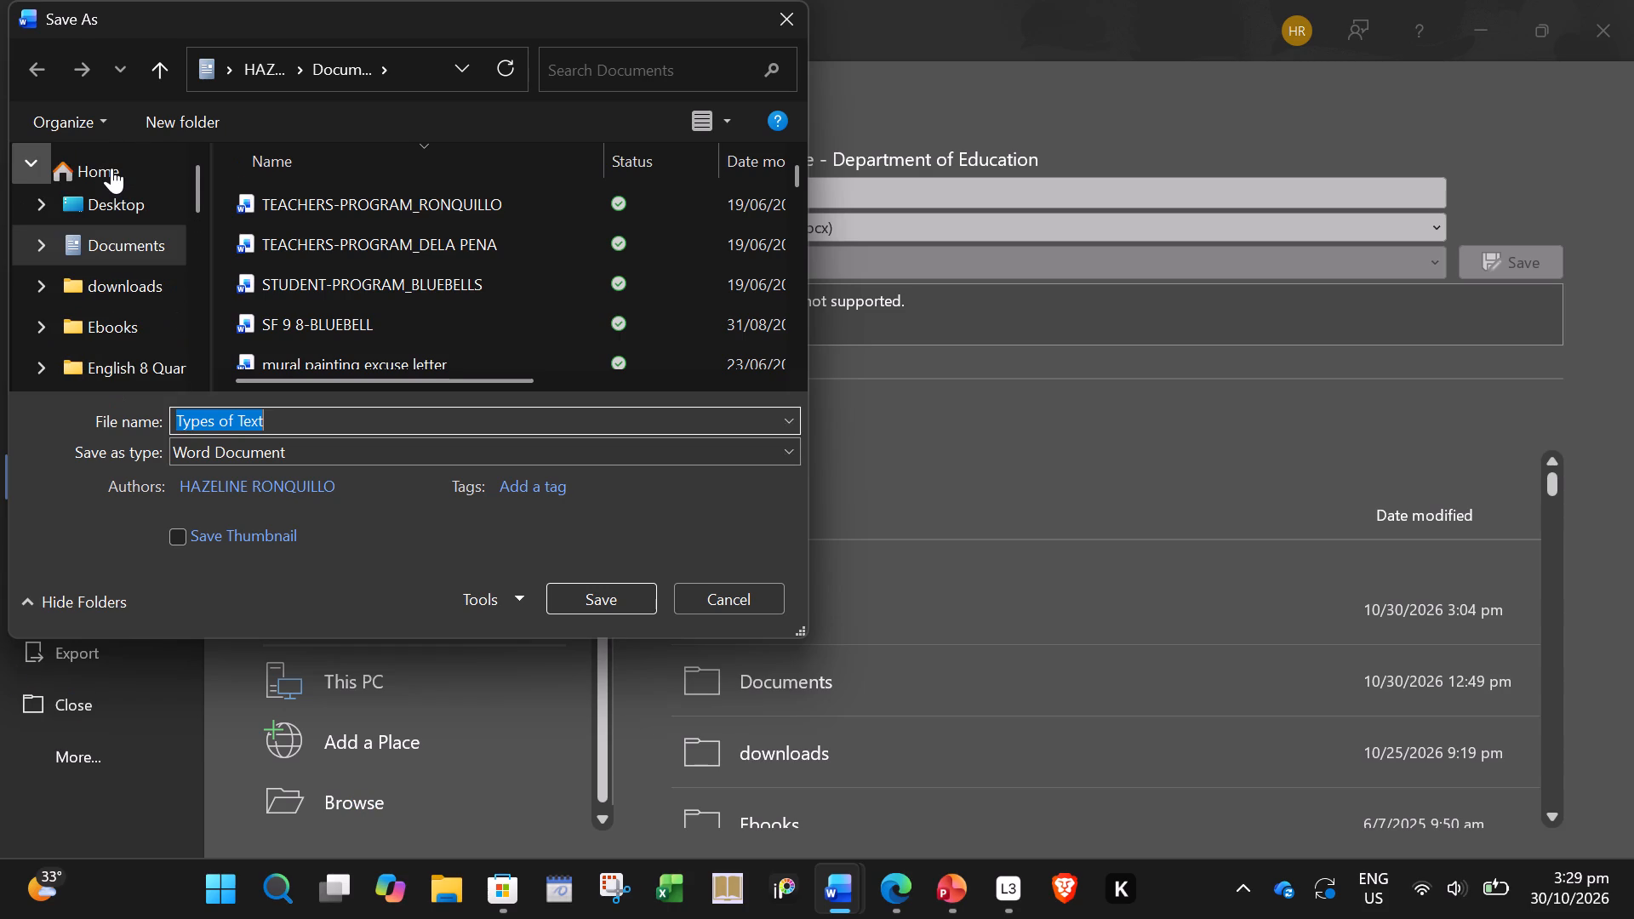
left_click(113, 239)
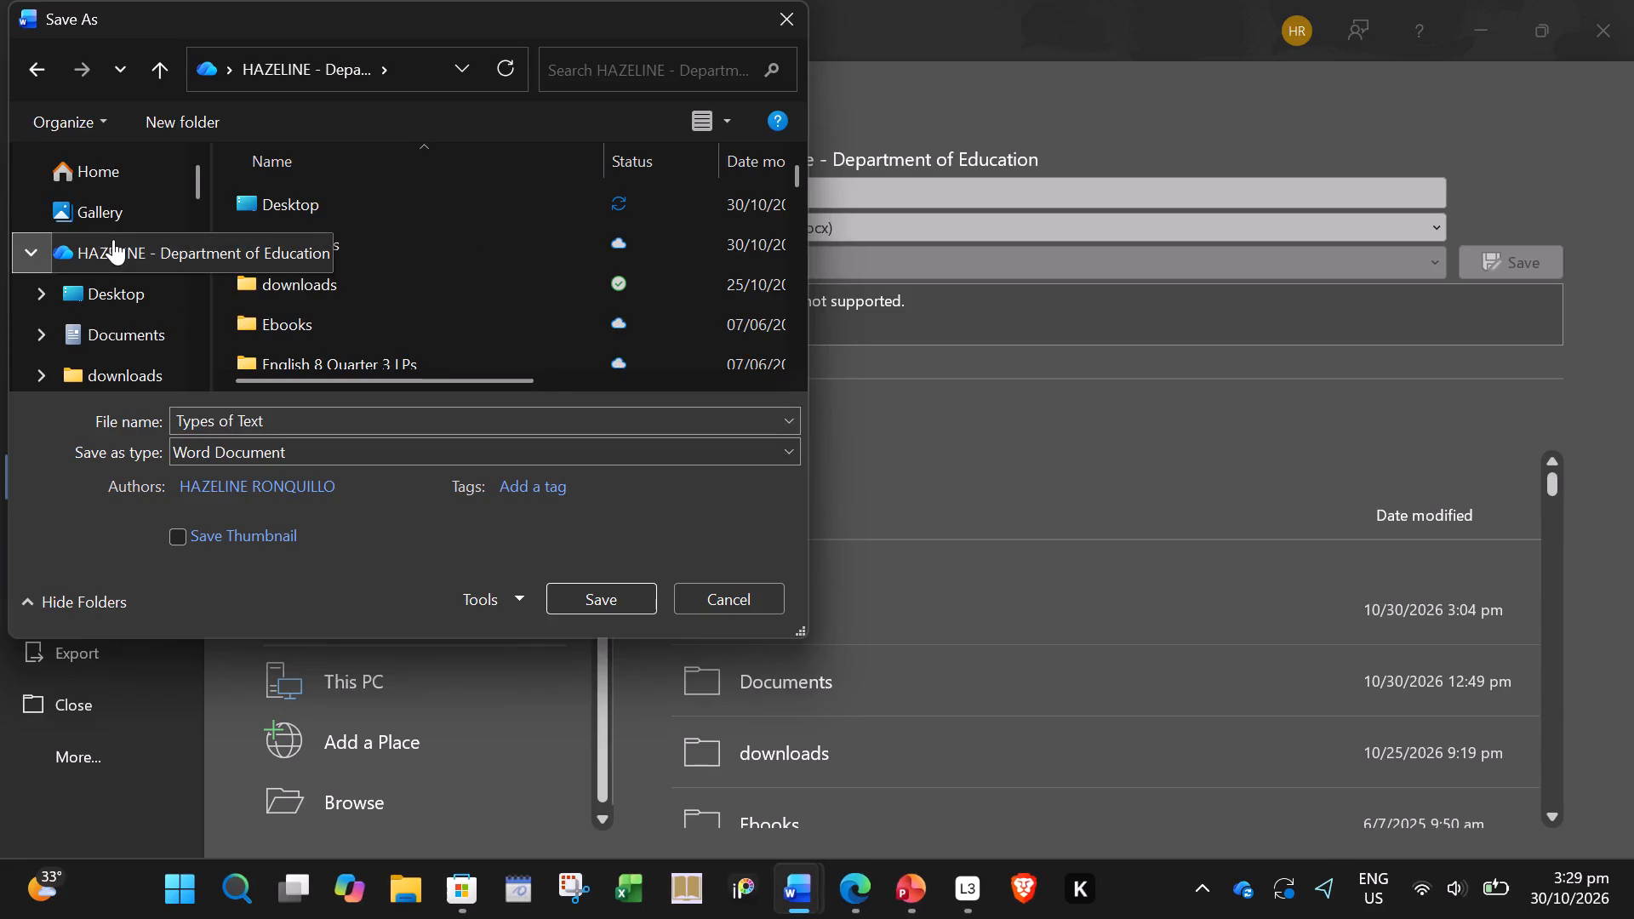
scroll(113, 239, "down", 2)
left_click(113, 317)
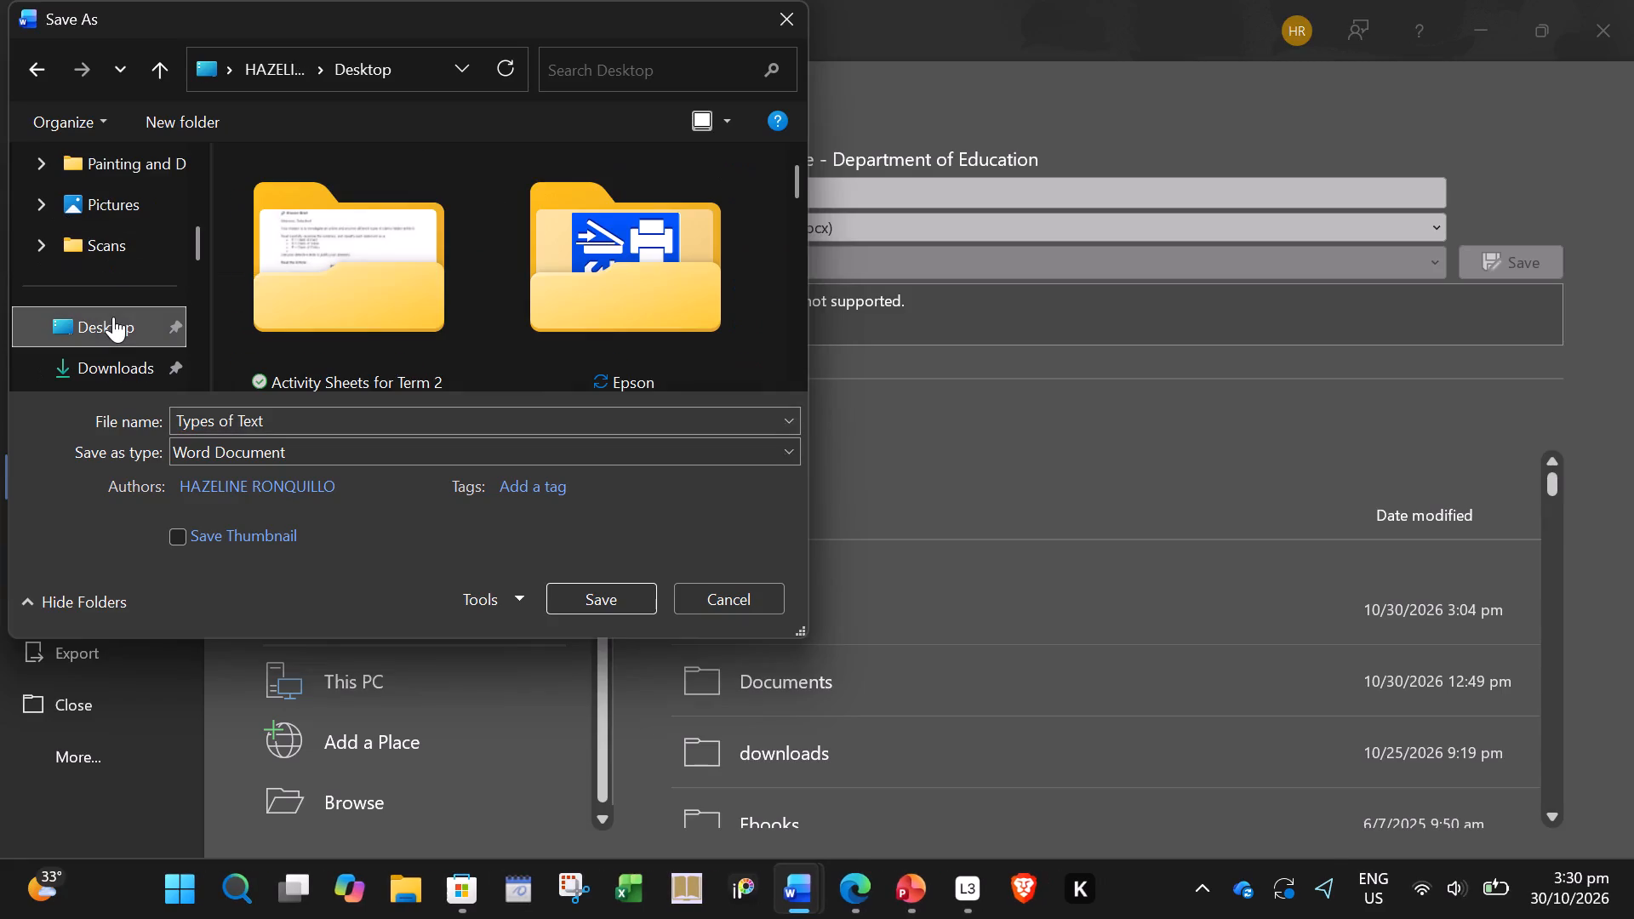
scroll(113, 317, "down", 1)
scroll(277, 320, "down", 1)
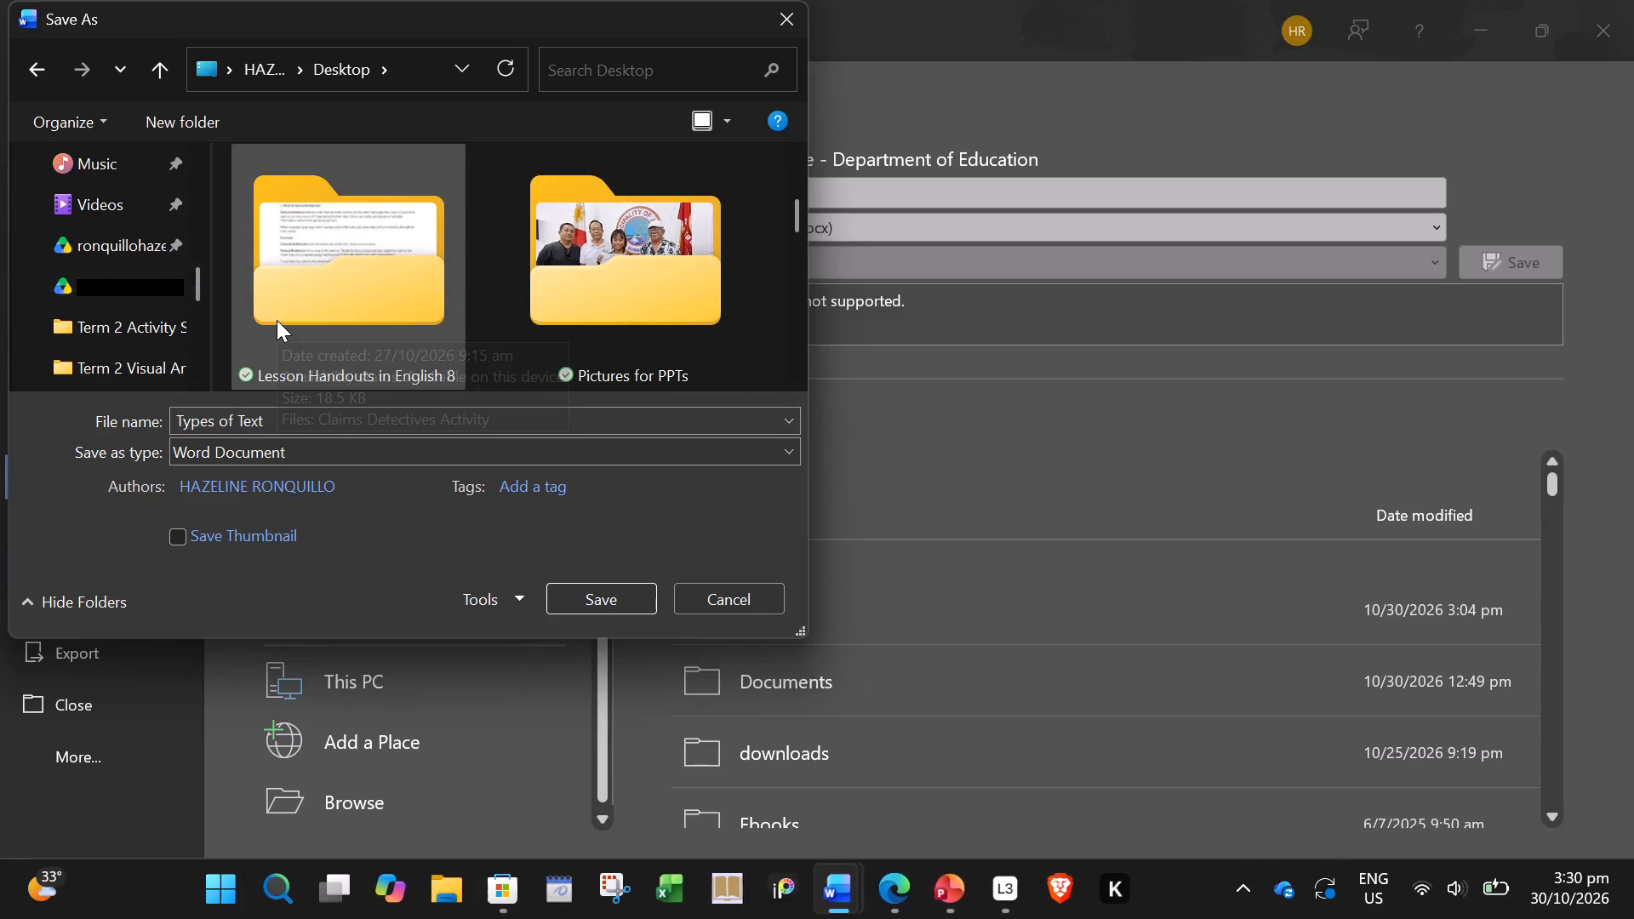
scroll(277, 320, "down", 2)
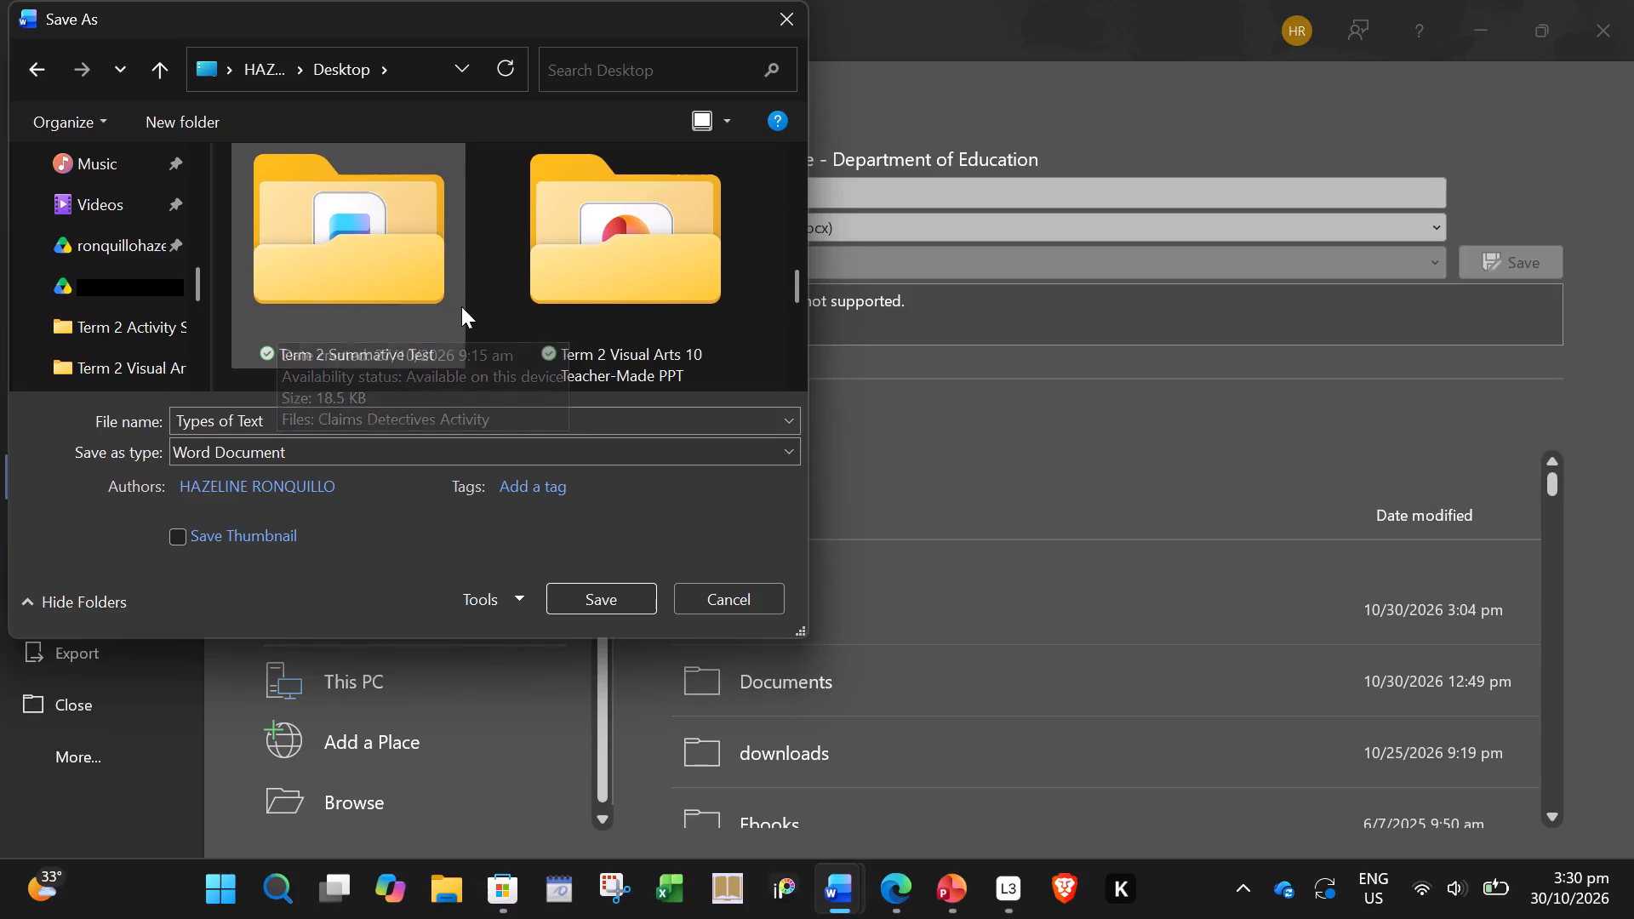
scroll(461, 306, "up", 2)
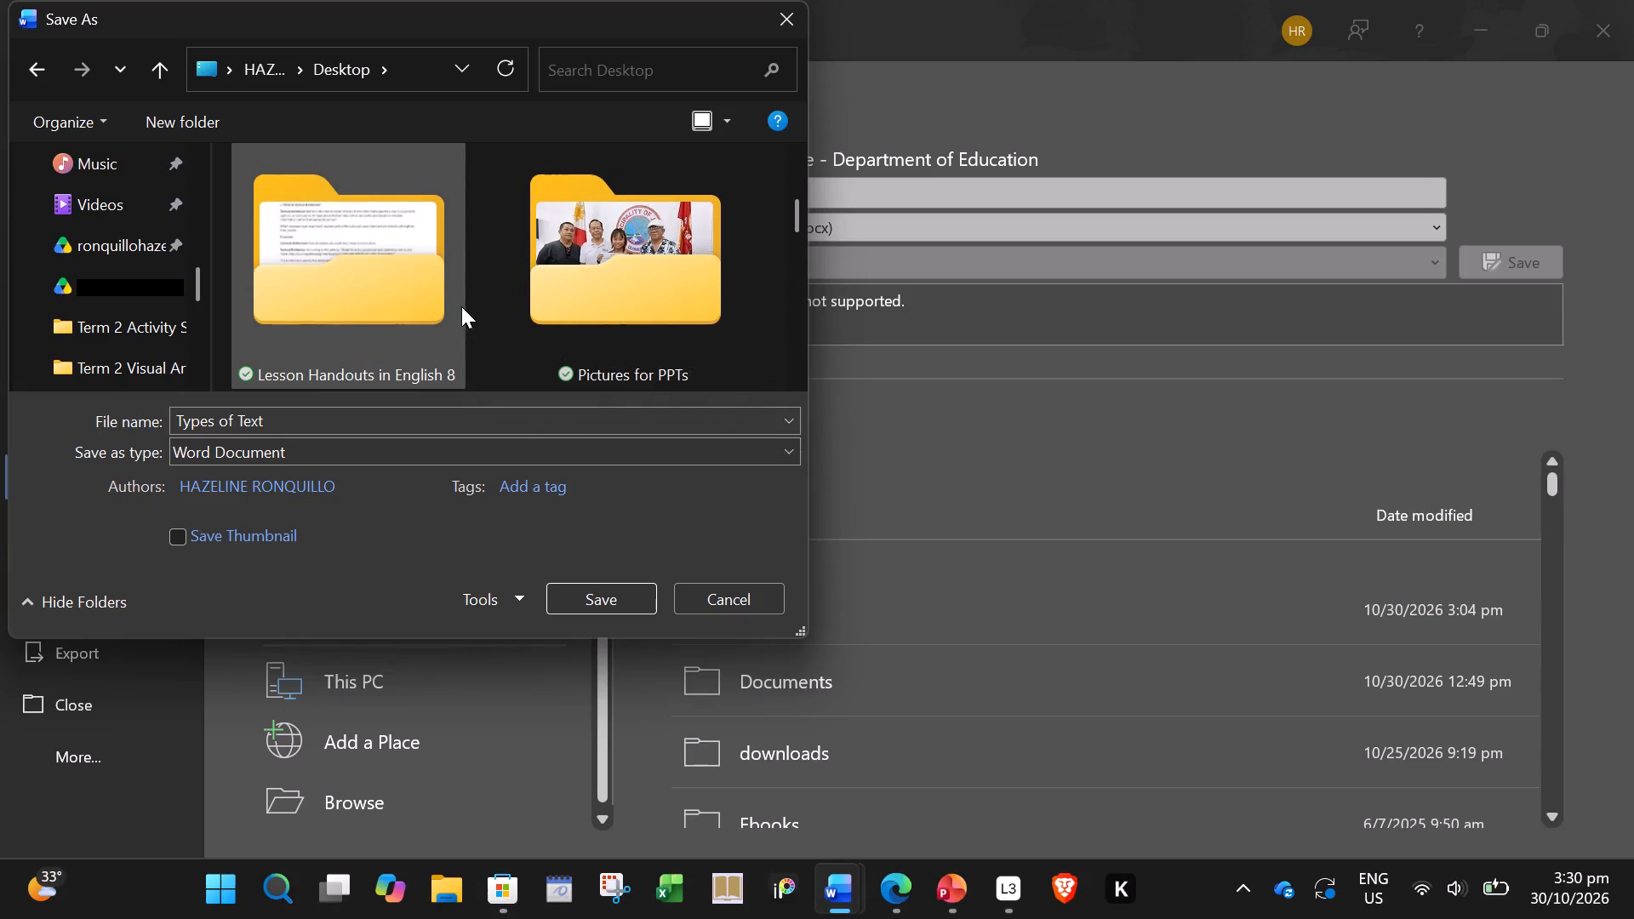
double_click(421, 284)
left_click(642, 592)
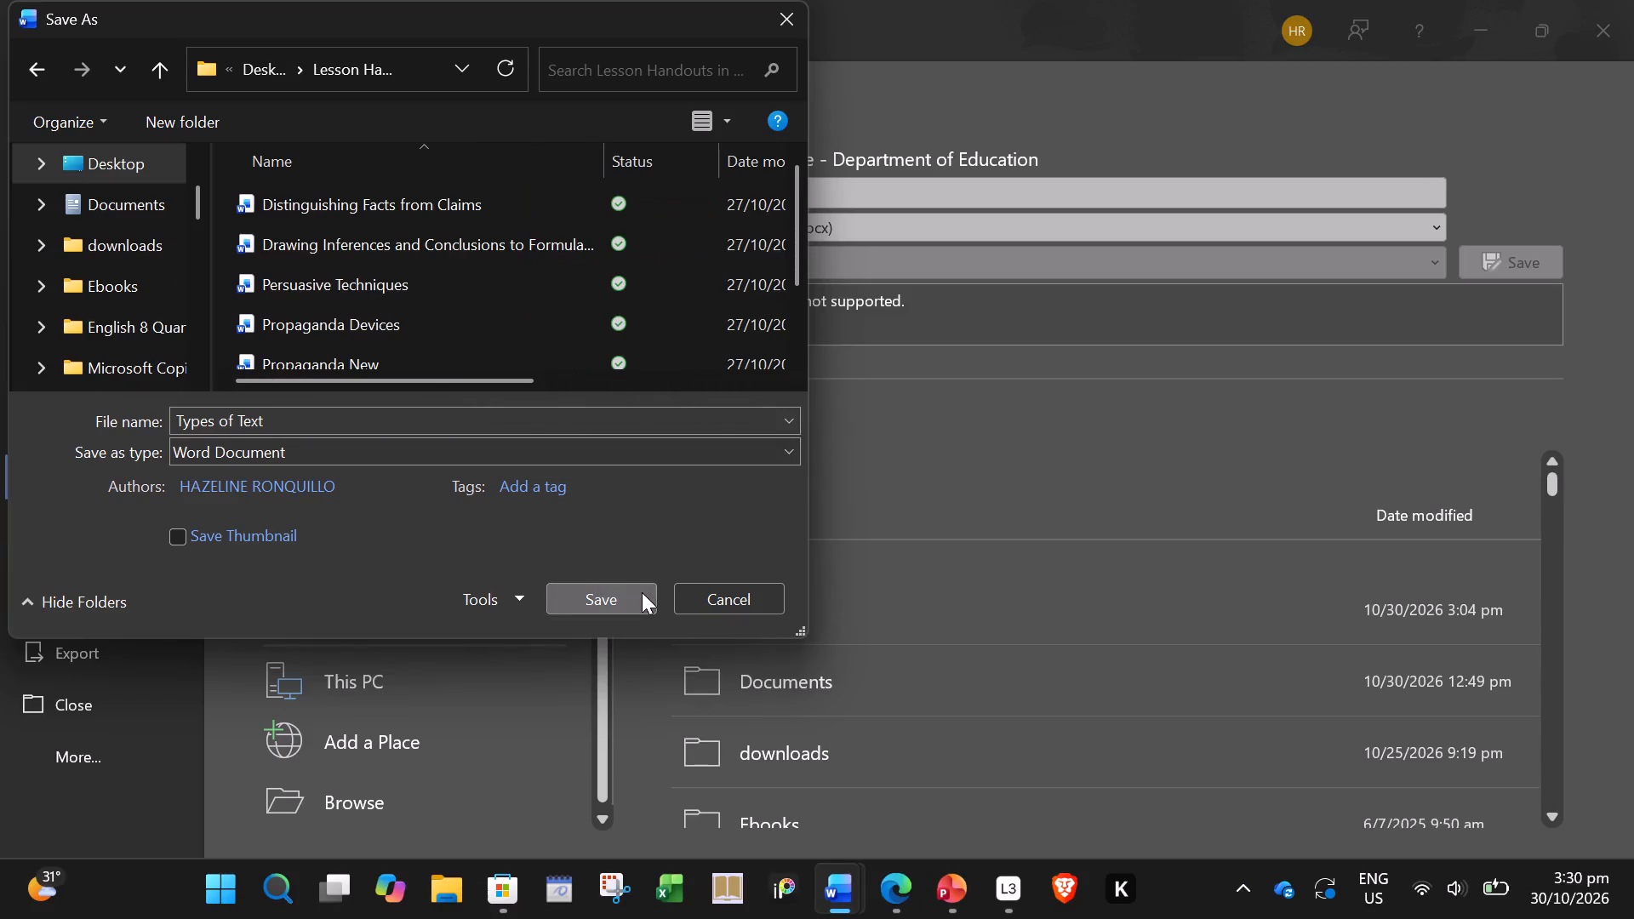
left_click(642, 592)
left_click(642, 592)
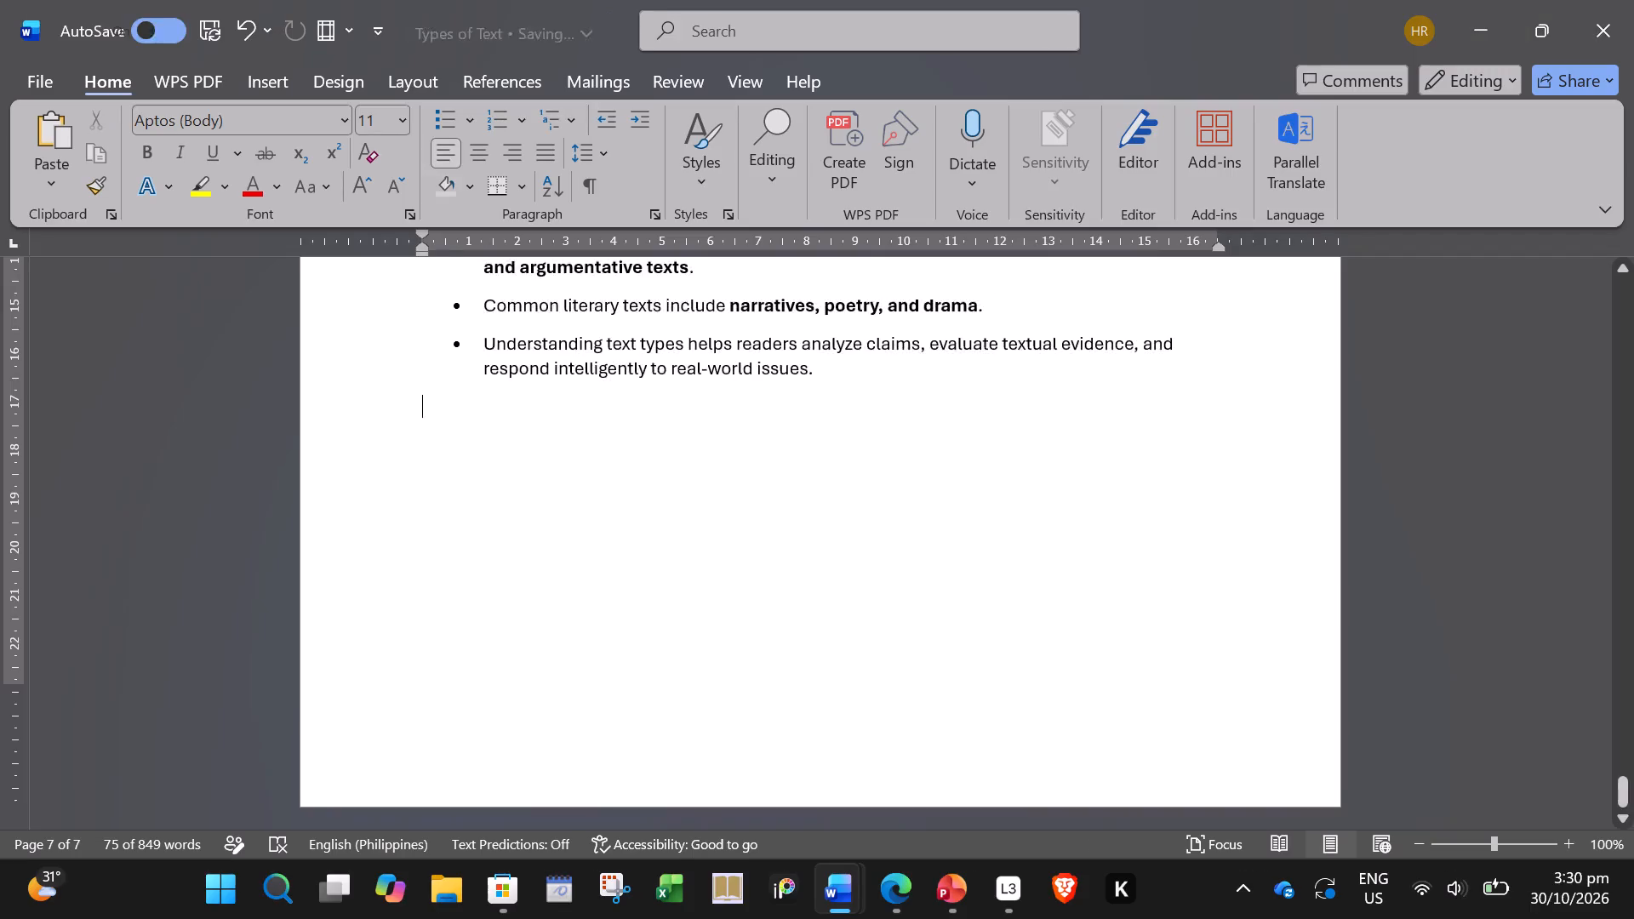
Close the Types of Text document and the Copilot browser window.
scroll(1183, 606, "up", 3)
left_click(1596, 57)
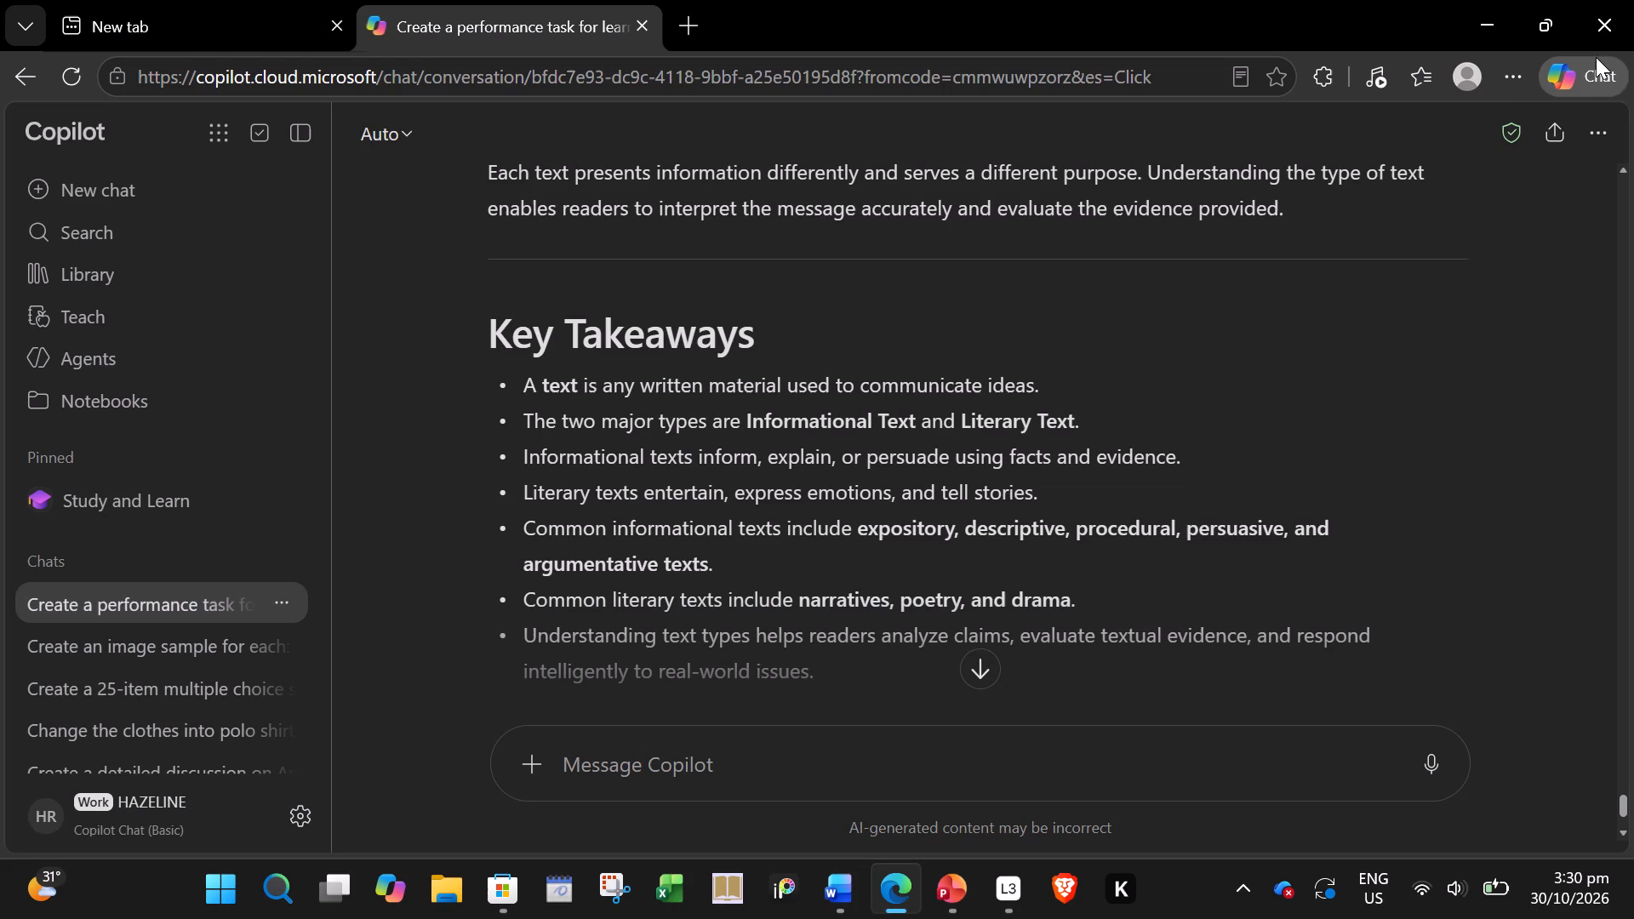
left_click(1591, 33)
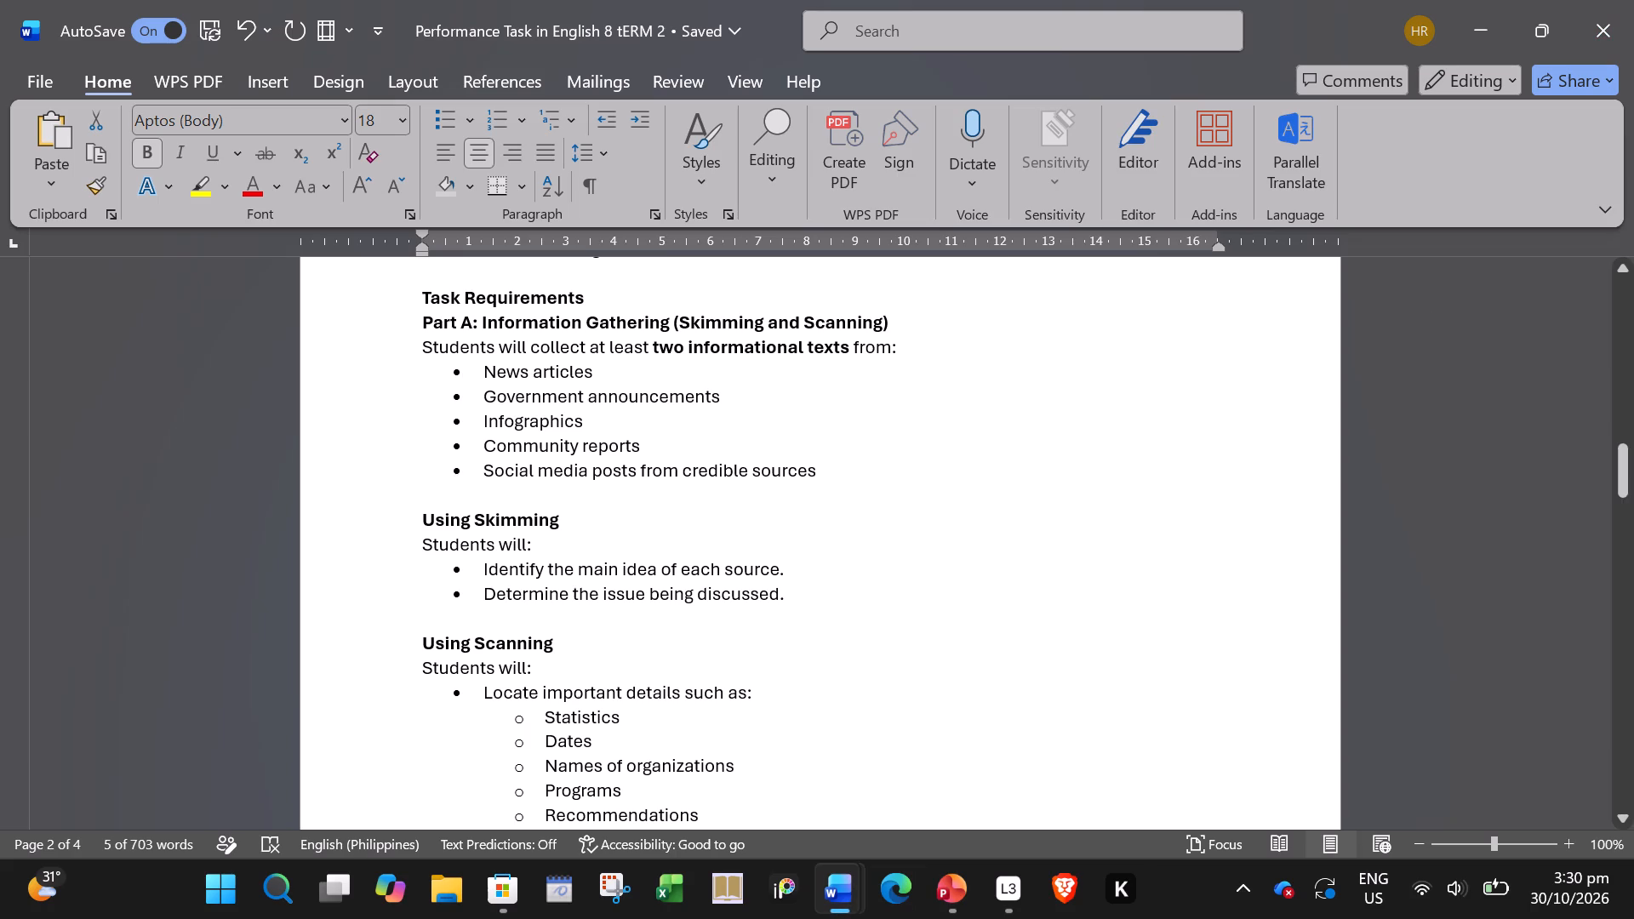
Switch to Loggy3, stop the running recording and close its window.
left_click(1007, 893)
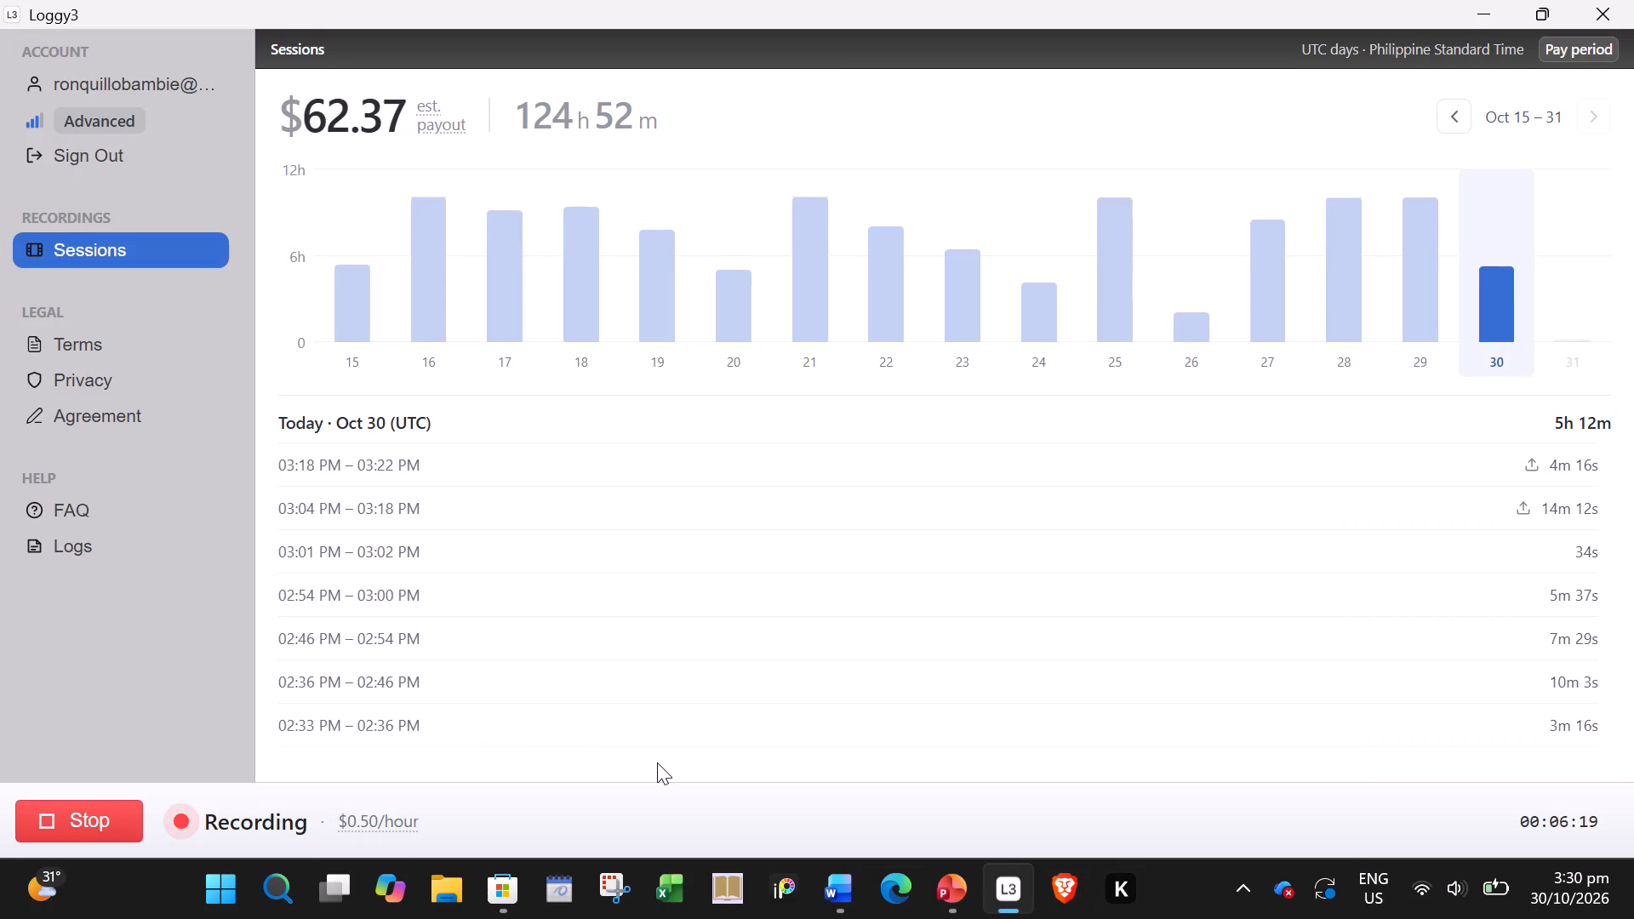
left_click(122, 824)
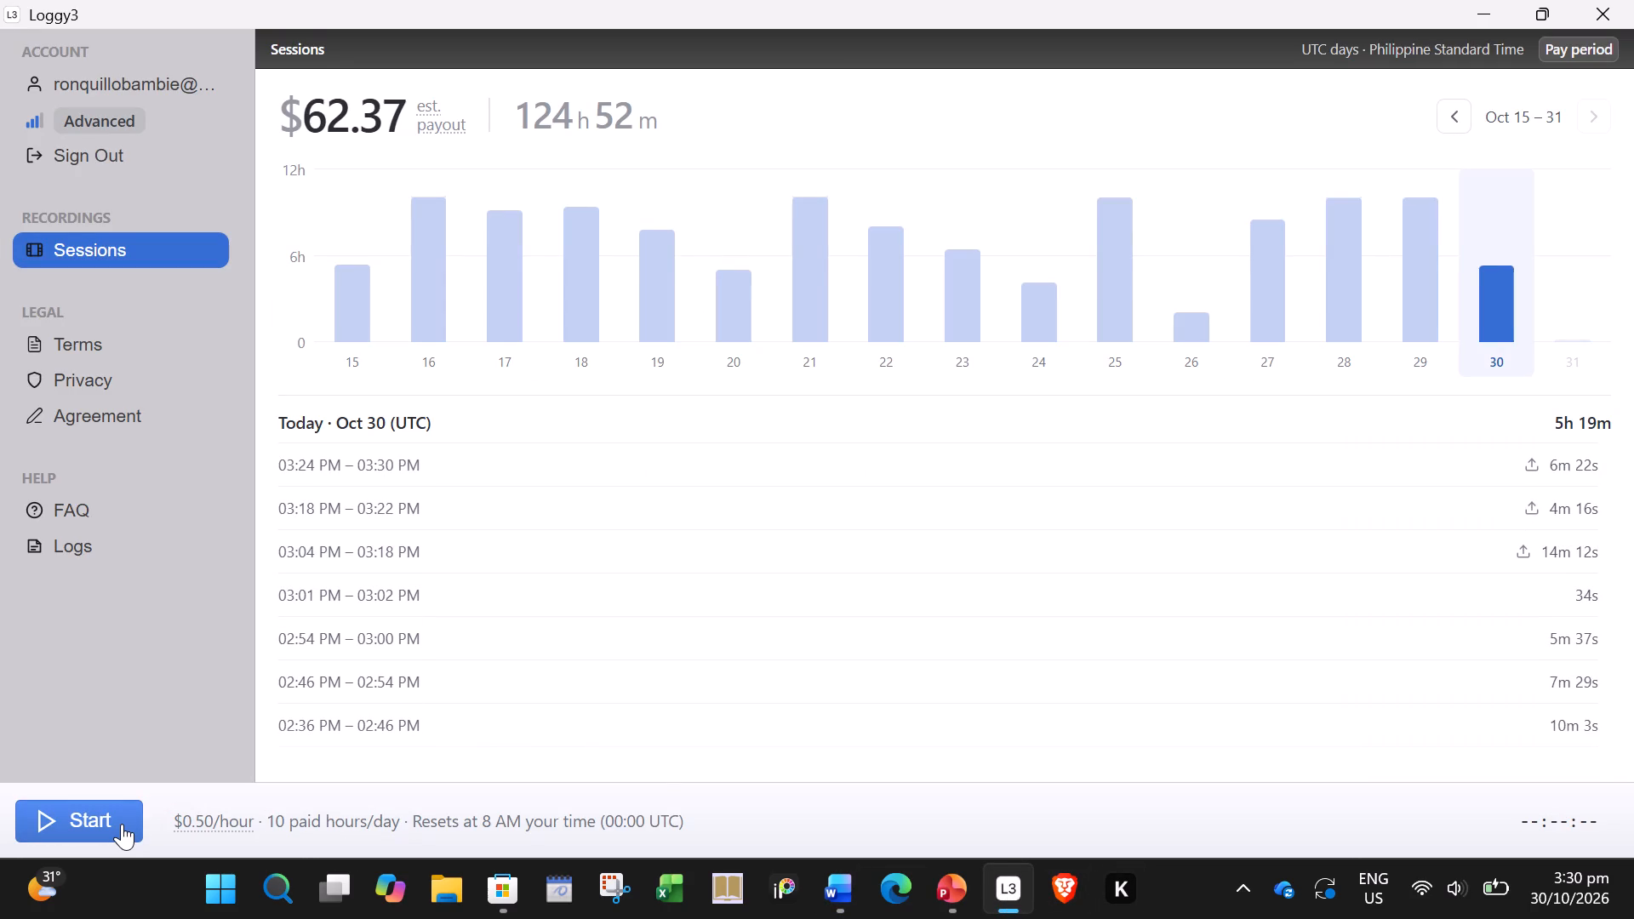
left_click(1631, 0)
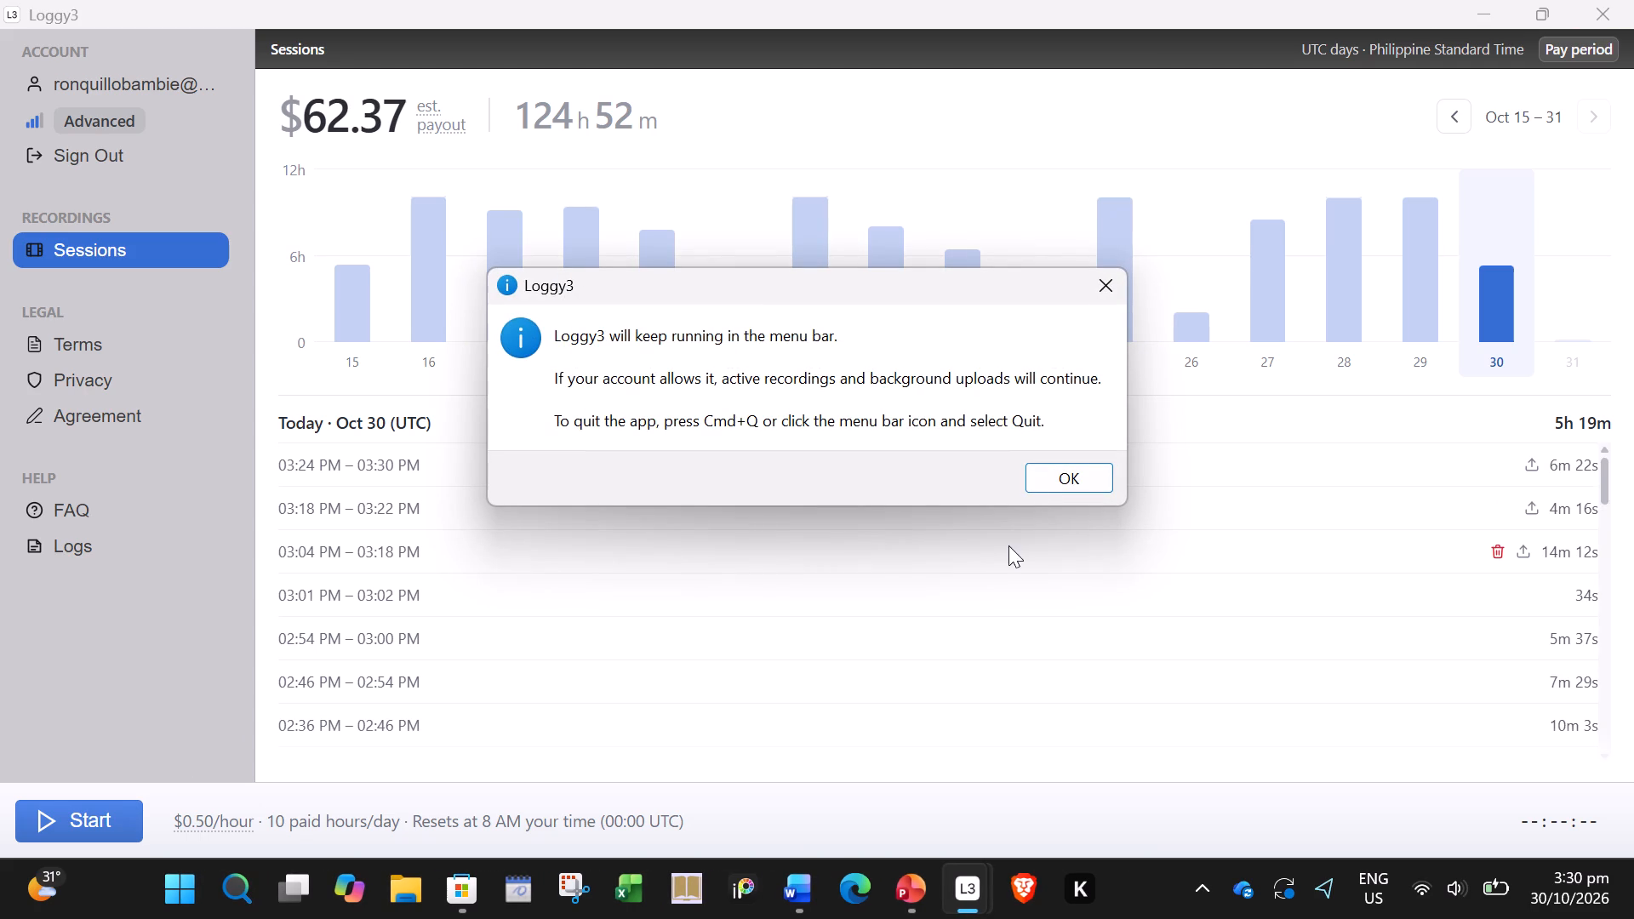
left_click(1043, 479)
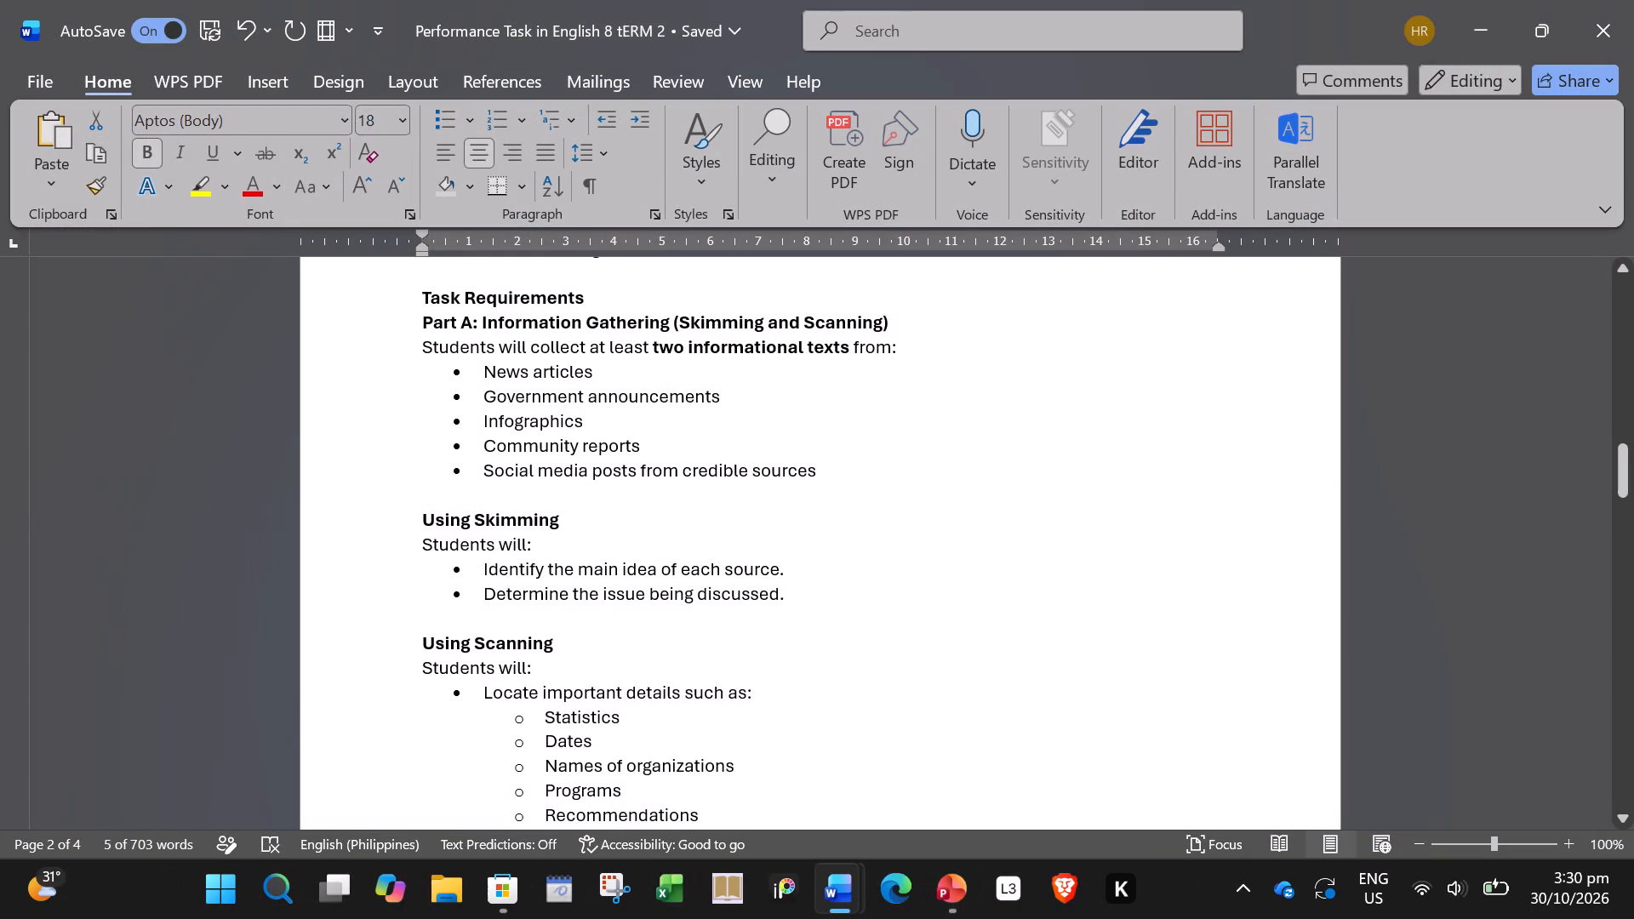
Save and close the Performance Task in English 8 tERM 2 document.
left_click(214, 28)
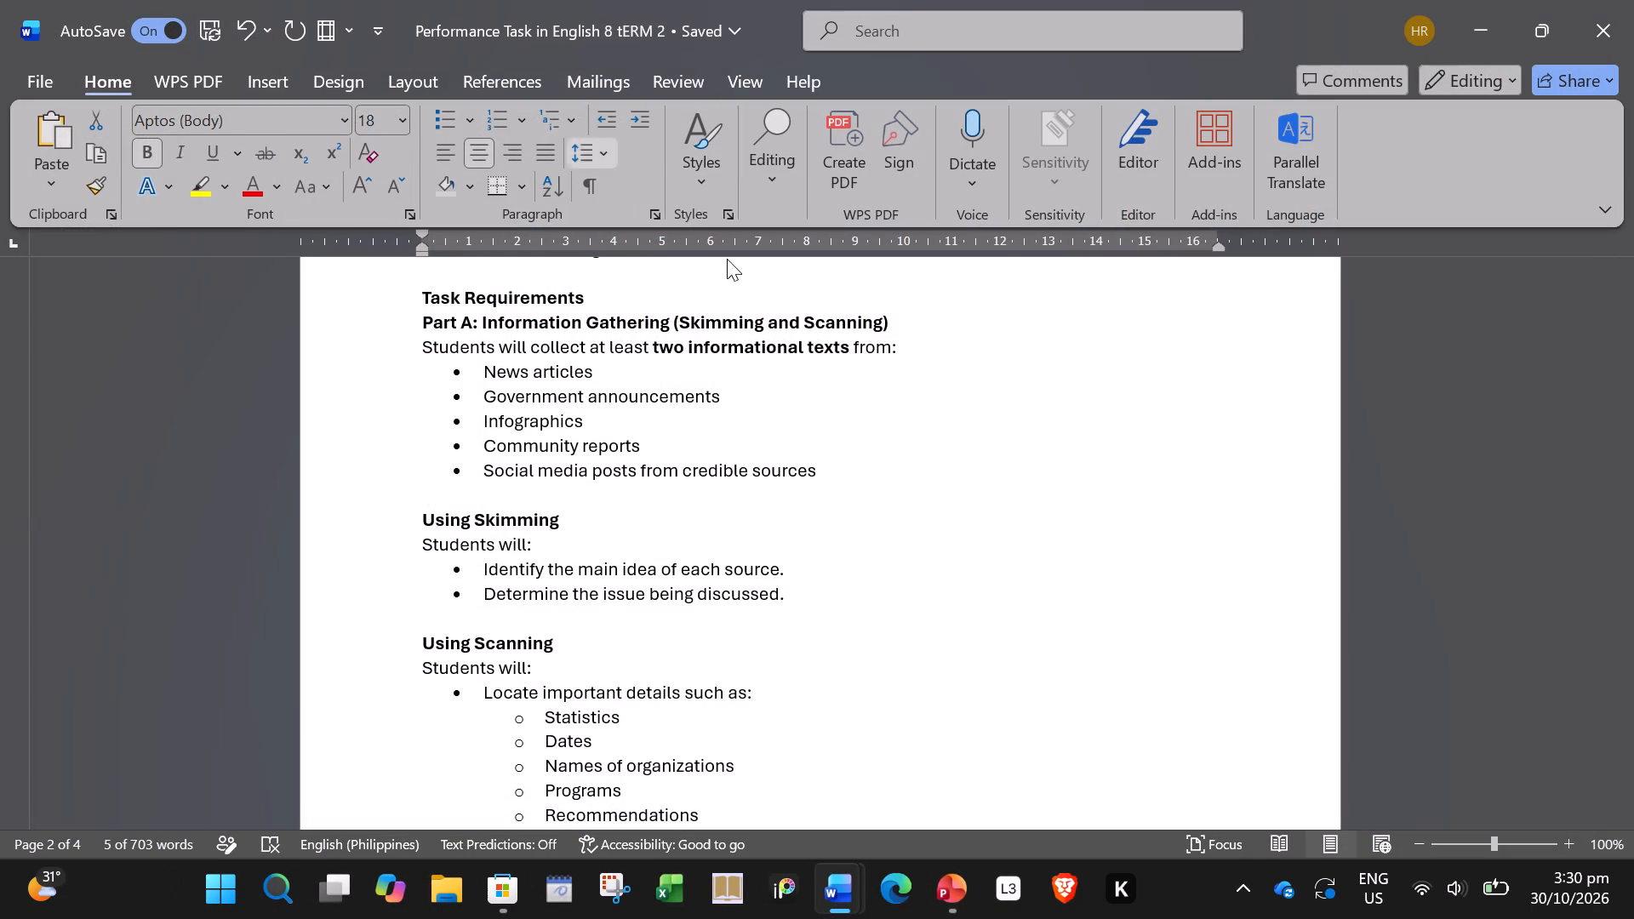
left_click(1633, 0)
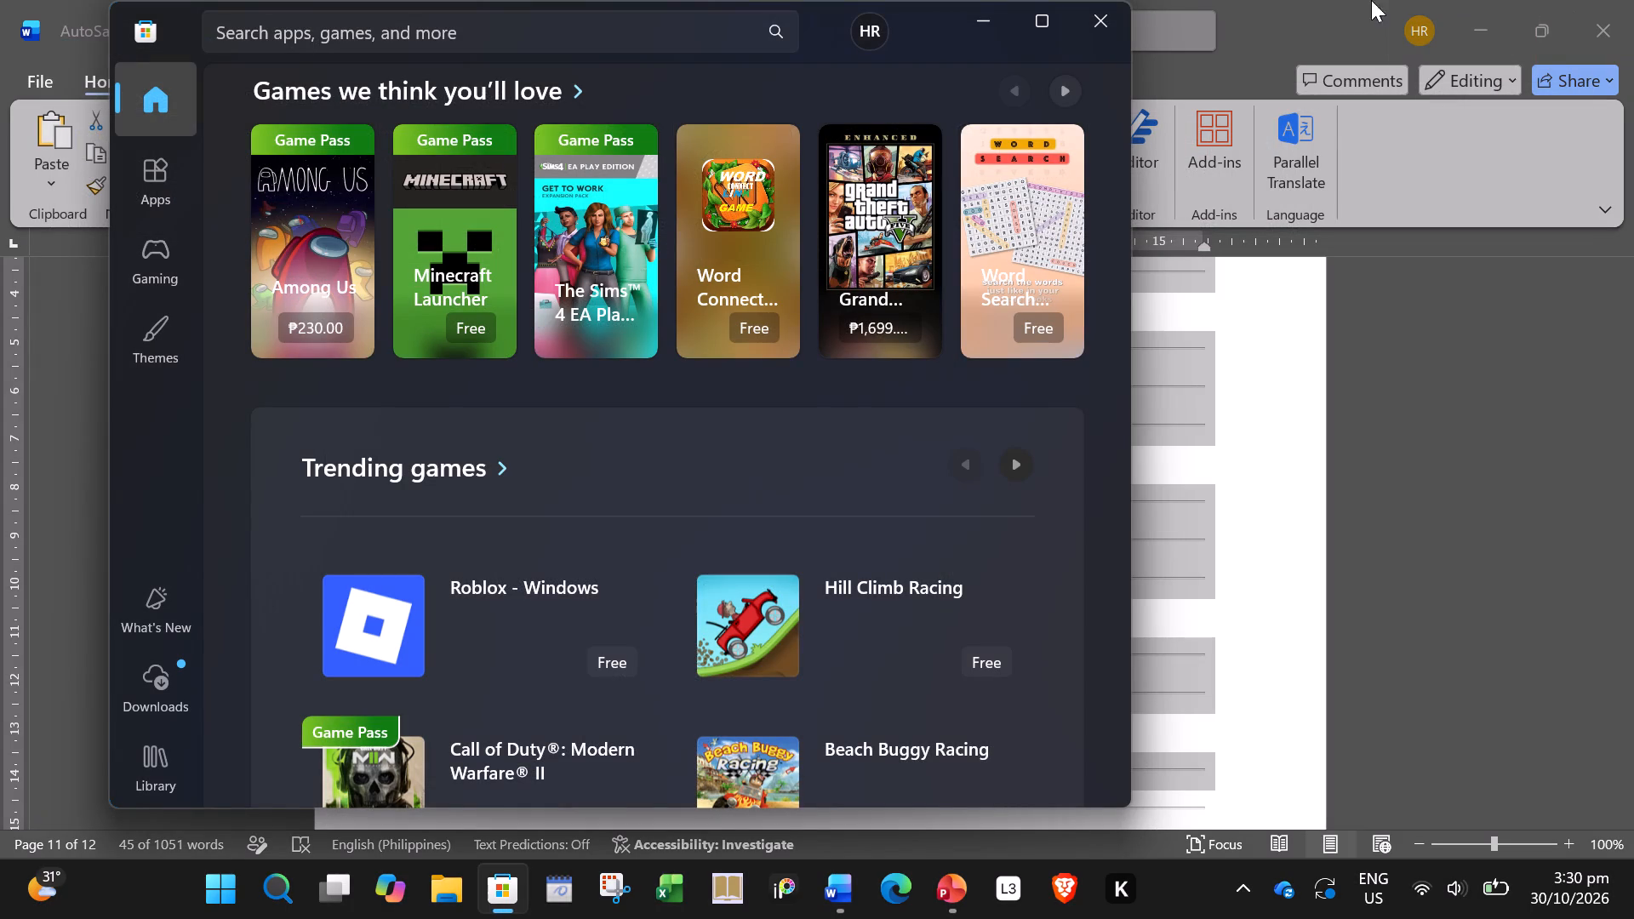
Close the Microsoft Store window and the AST2.5.3 document.
left_click(1110, 6)
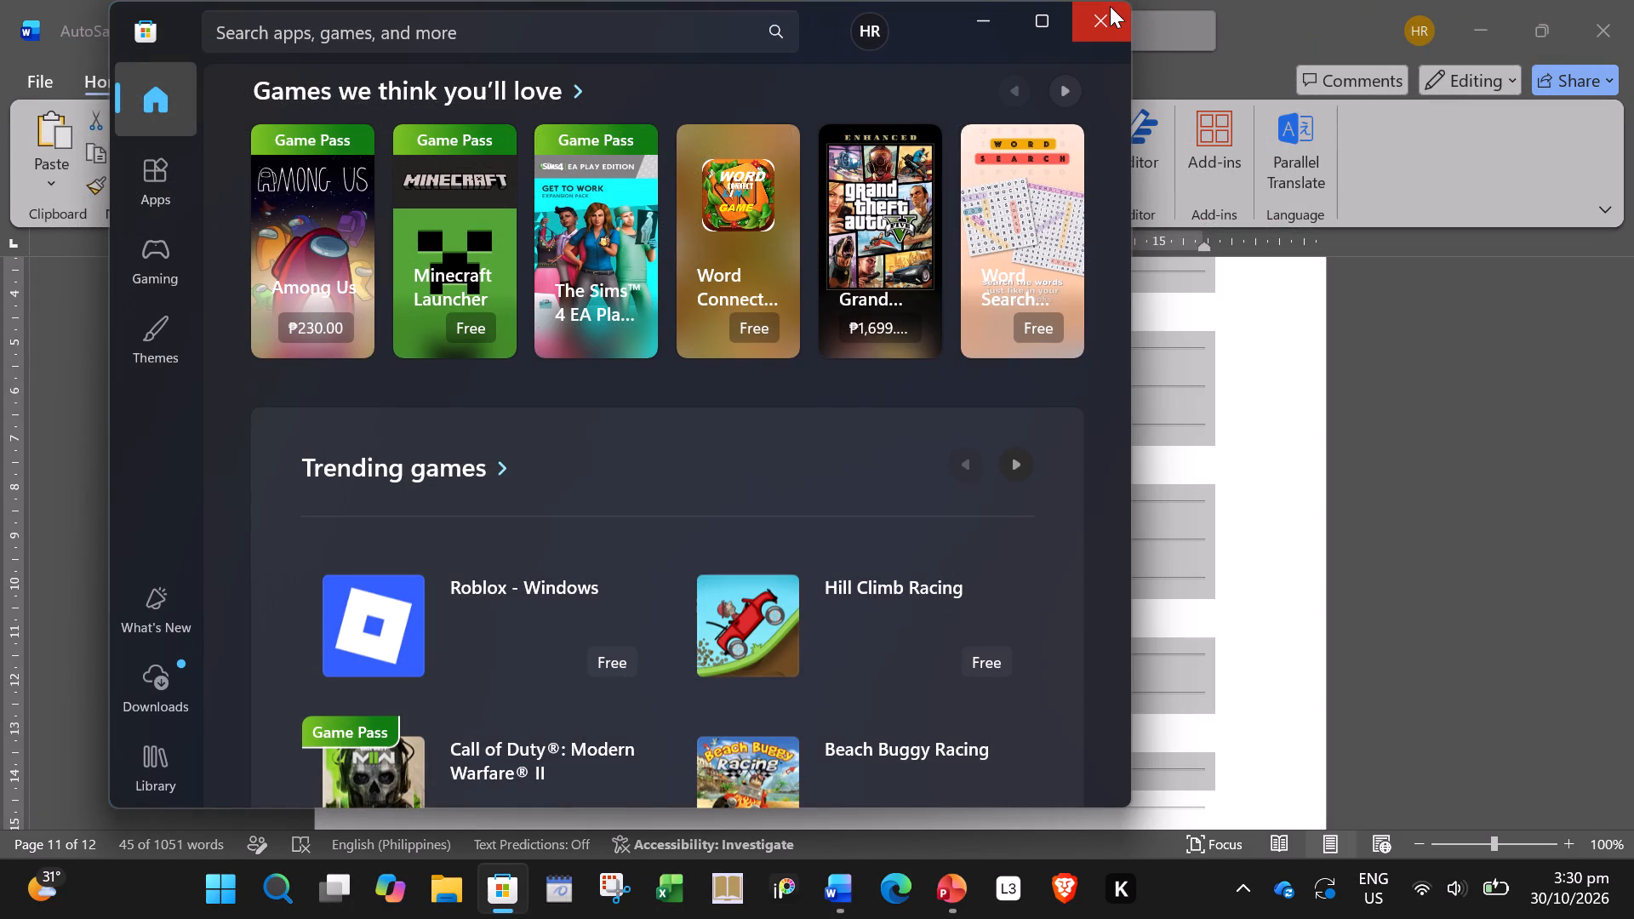
left_click(1110, 6)
left_click(1108, 14)
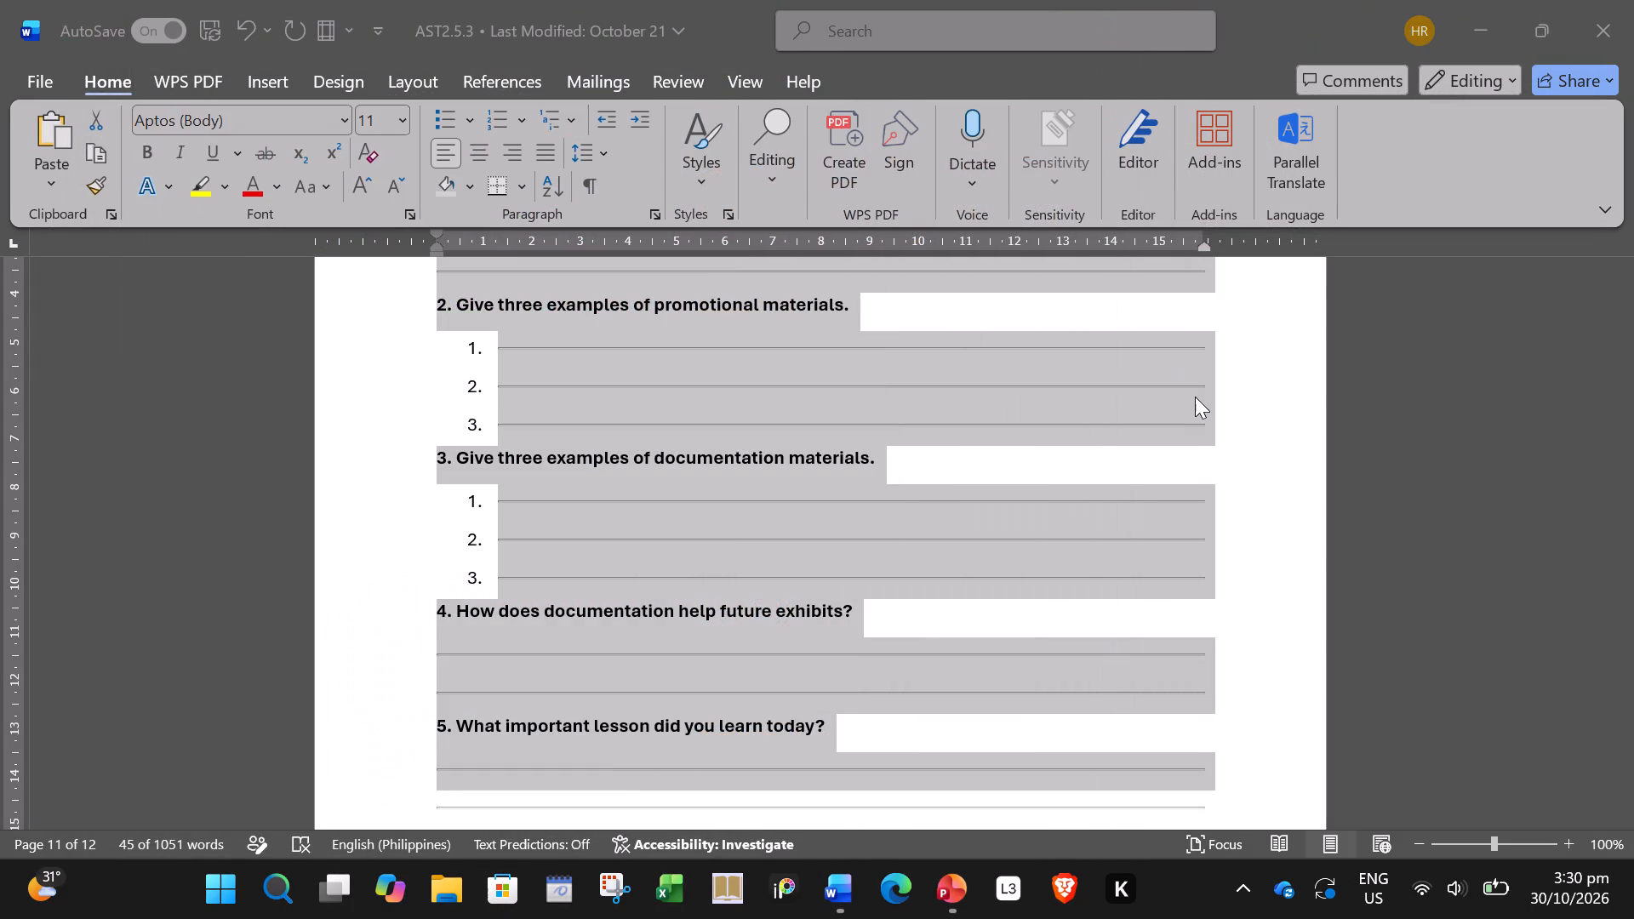
left_click(1631, 3)
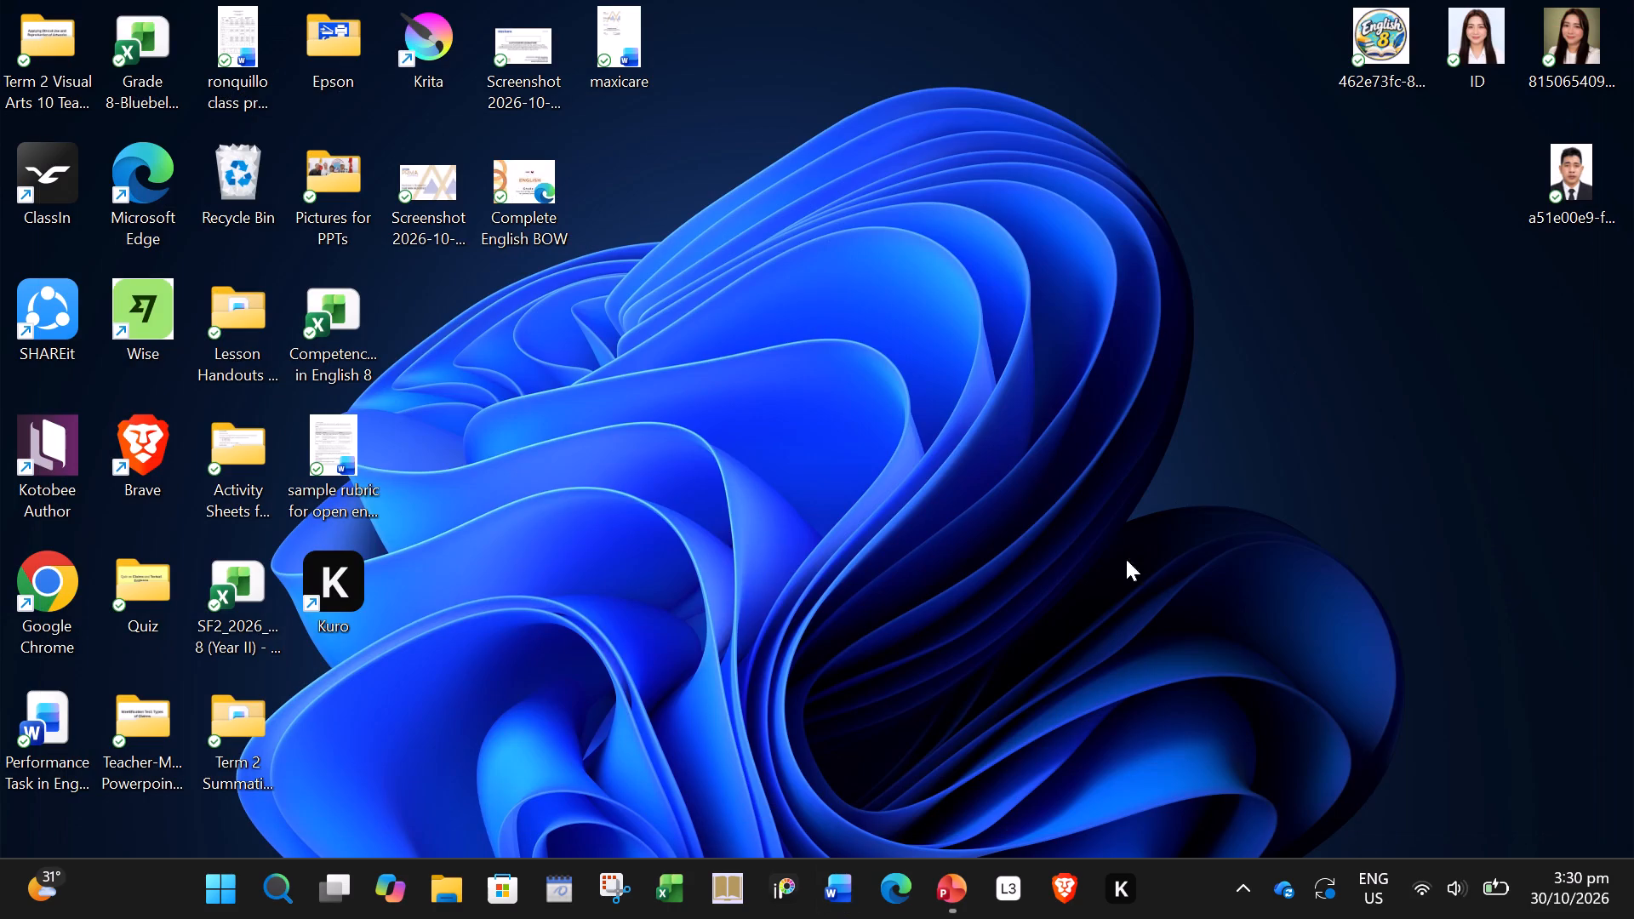
Launch the Kuro app.
left_click(1125, 891)
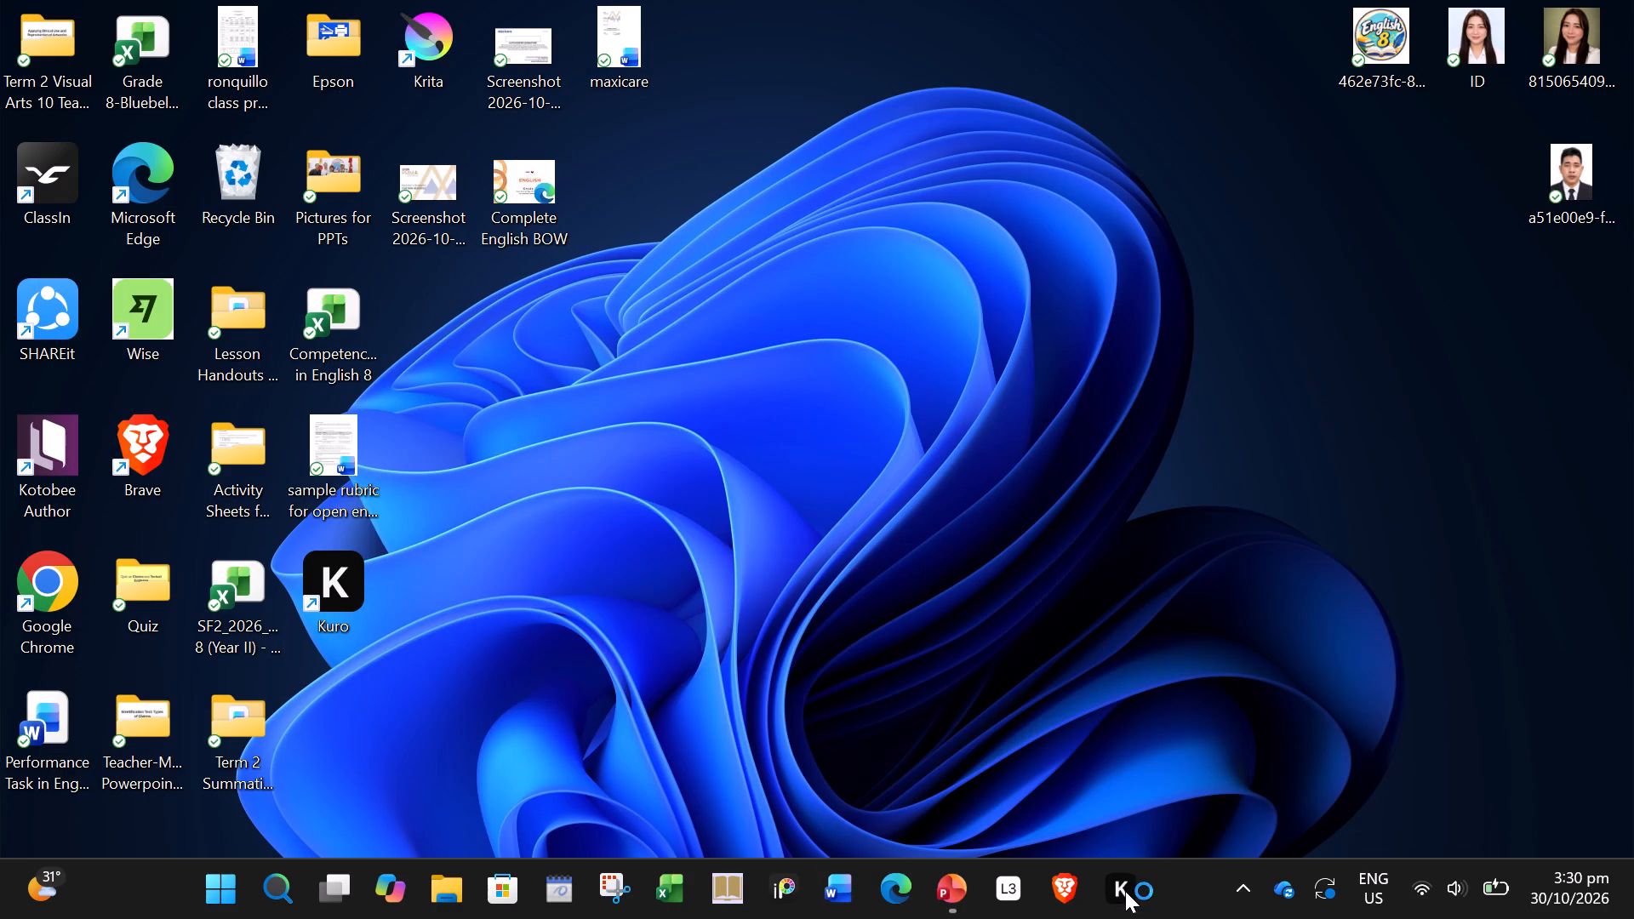